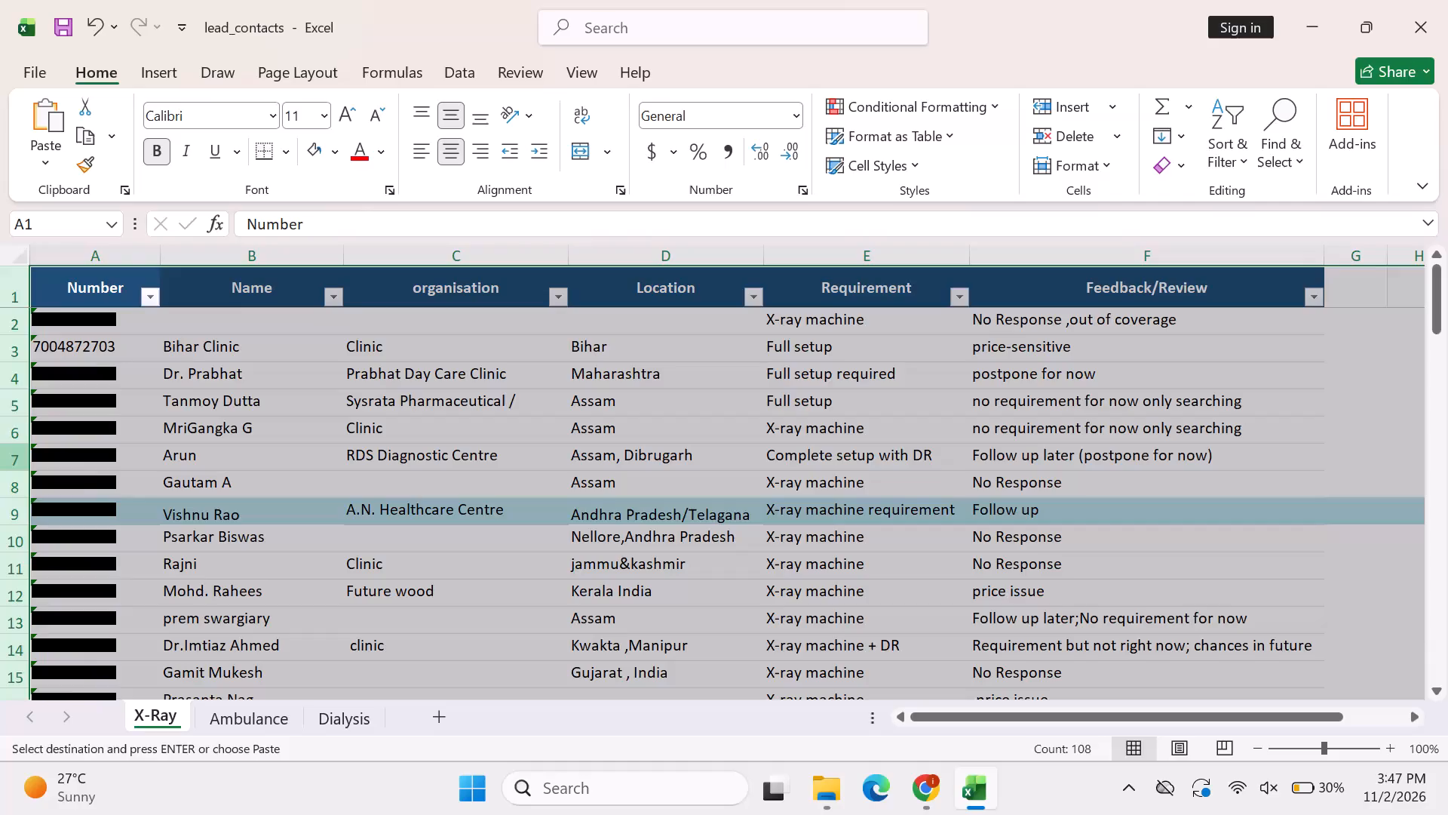
Review the X-Ray sheet's leads and the combined ambulance and X-ray lead list on the Ambulance sheet.
click(536, 584)
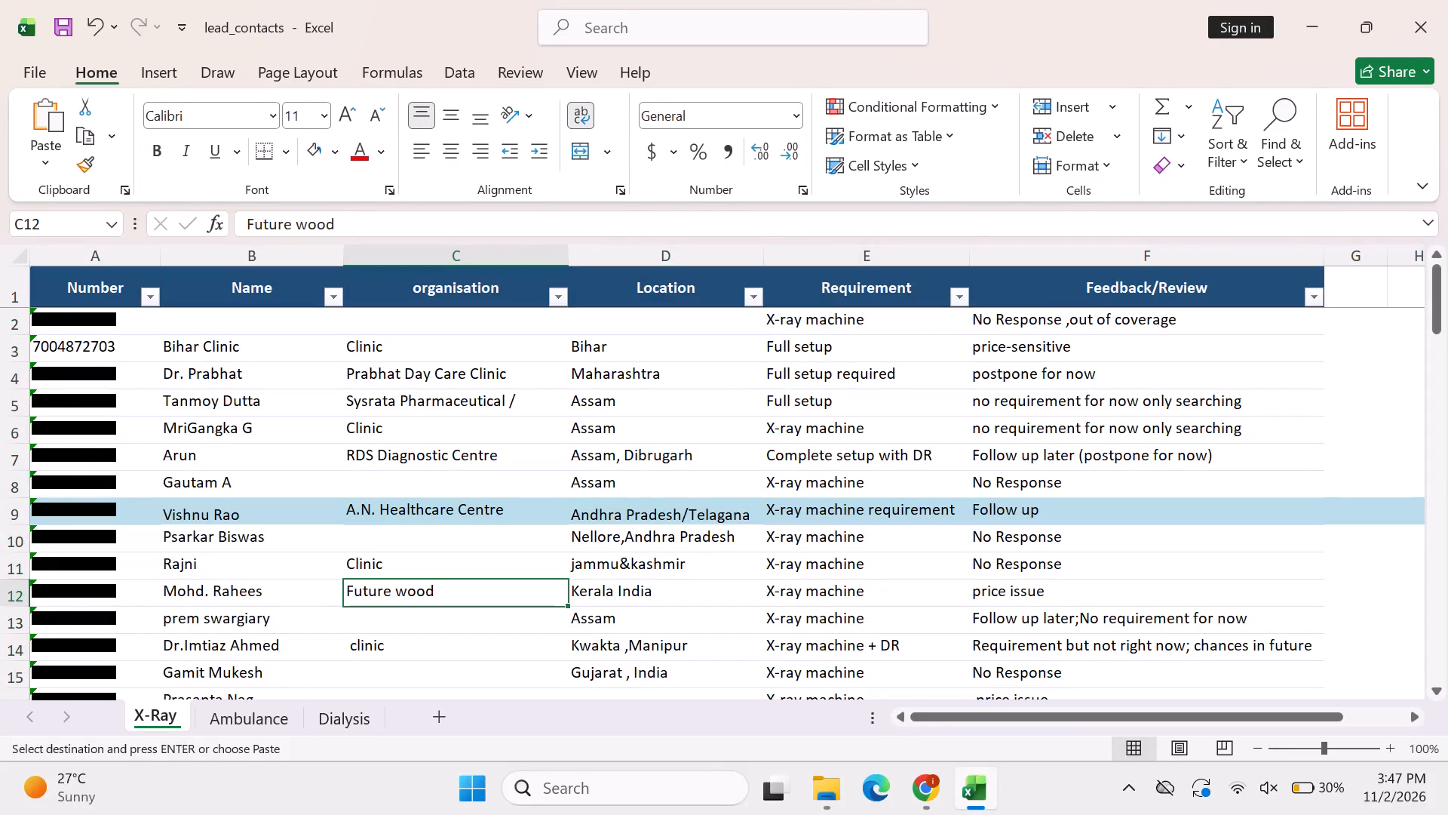
scroll(345, 564, down, 2)
click(278, 715)
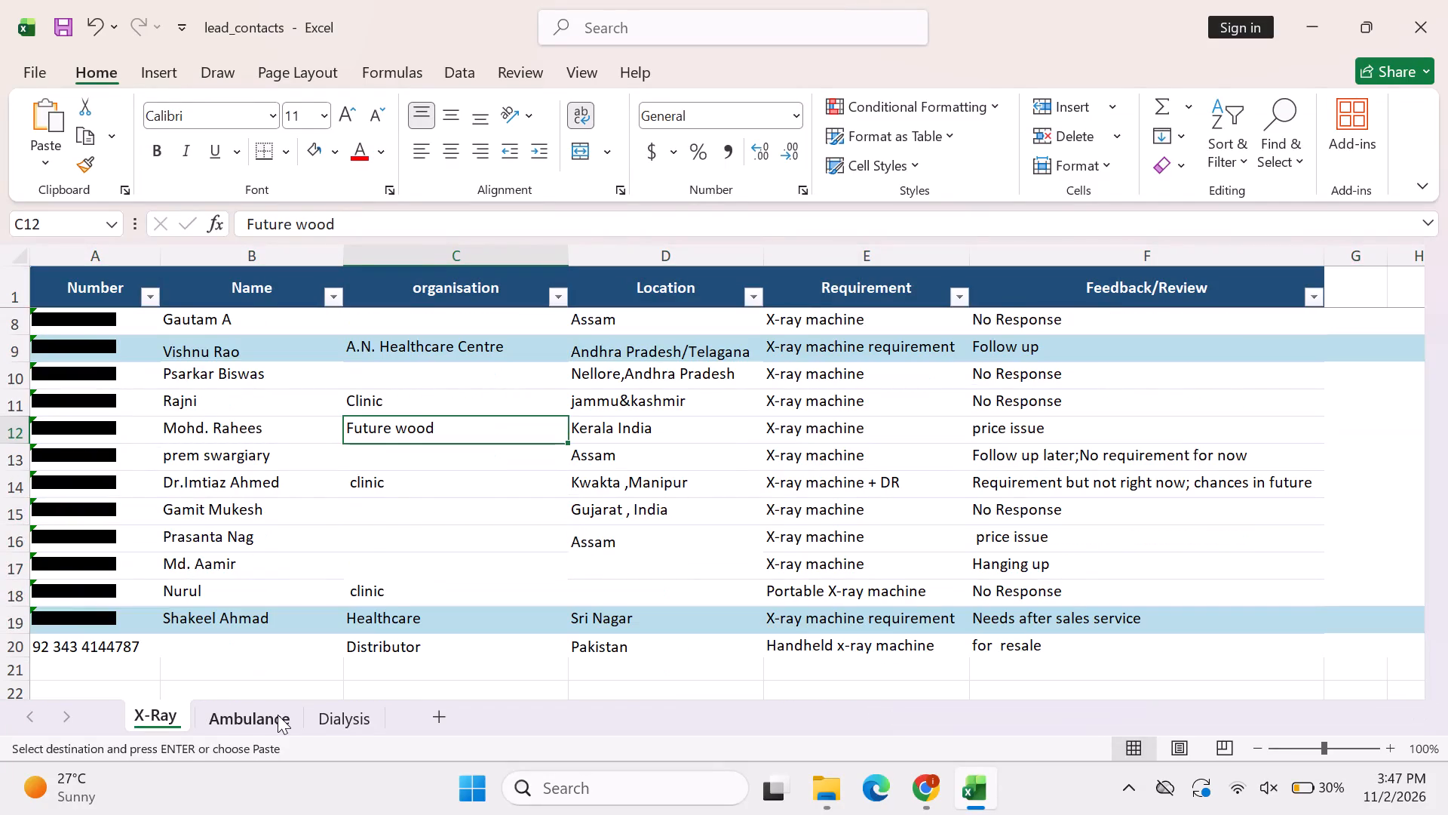
scroll(321, 531, down, 4)
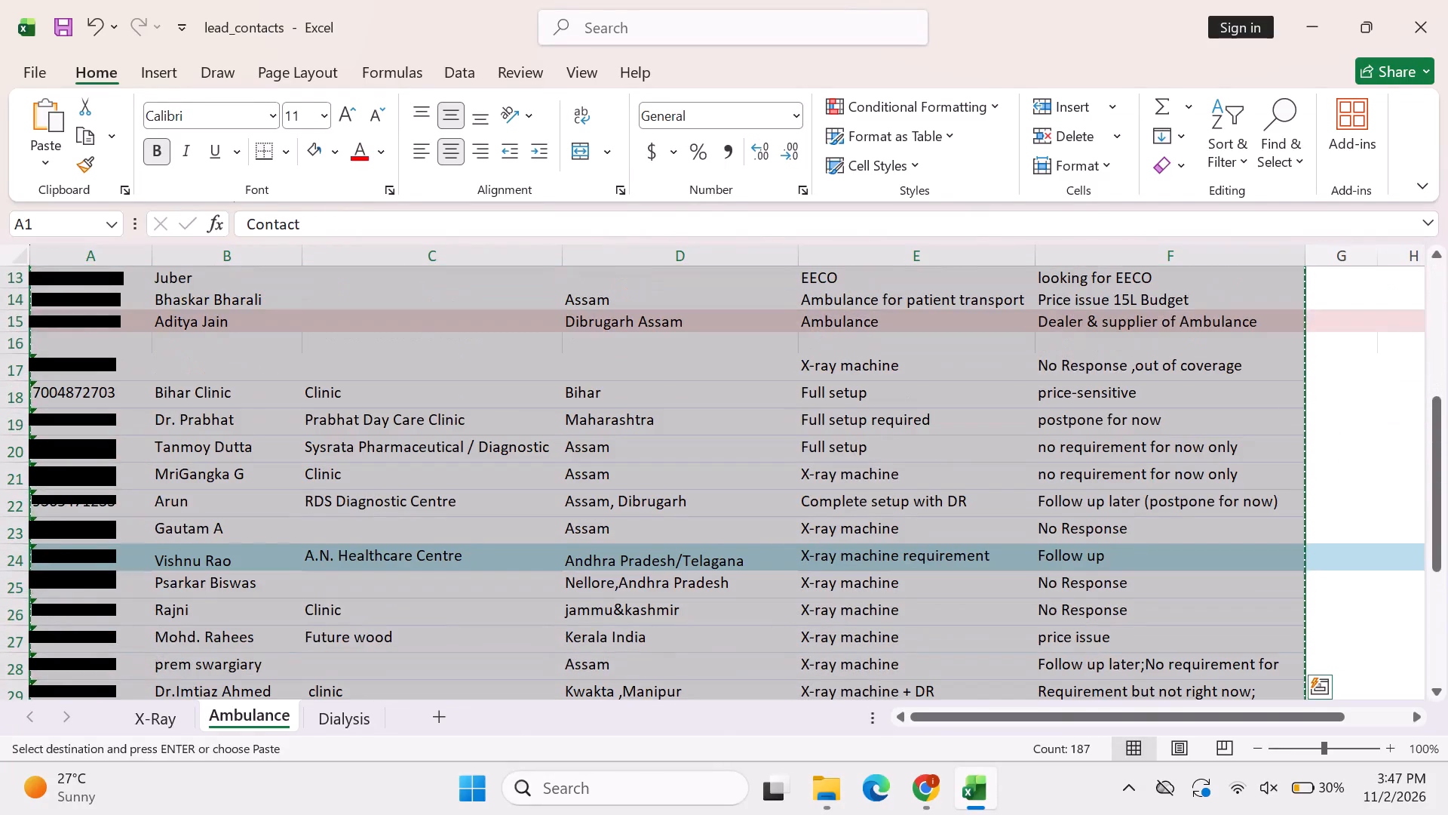
double_click(394, 503)
click(512, 562)
scroll(512, 562, up, 6)
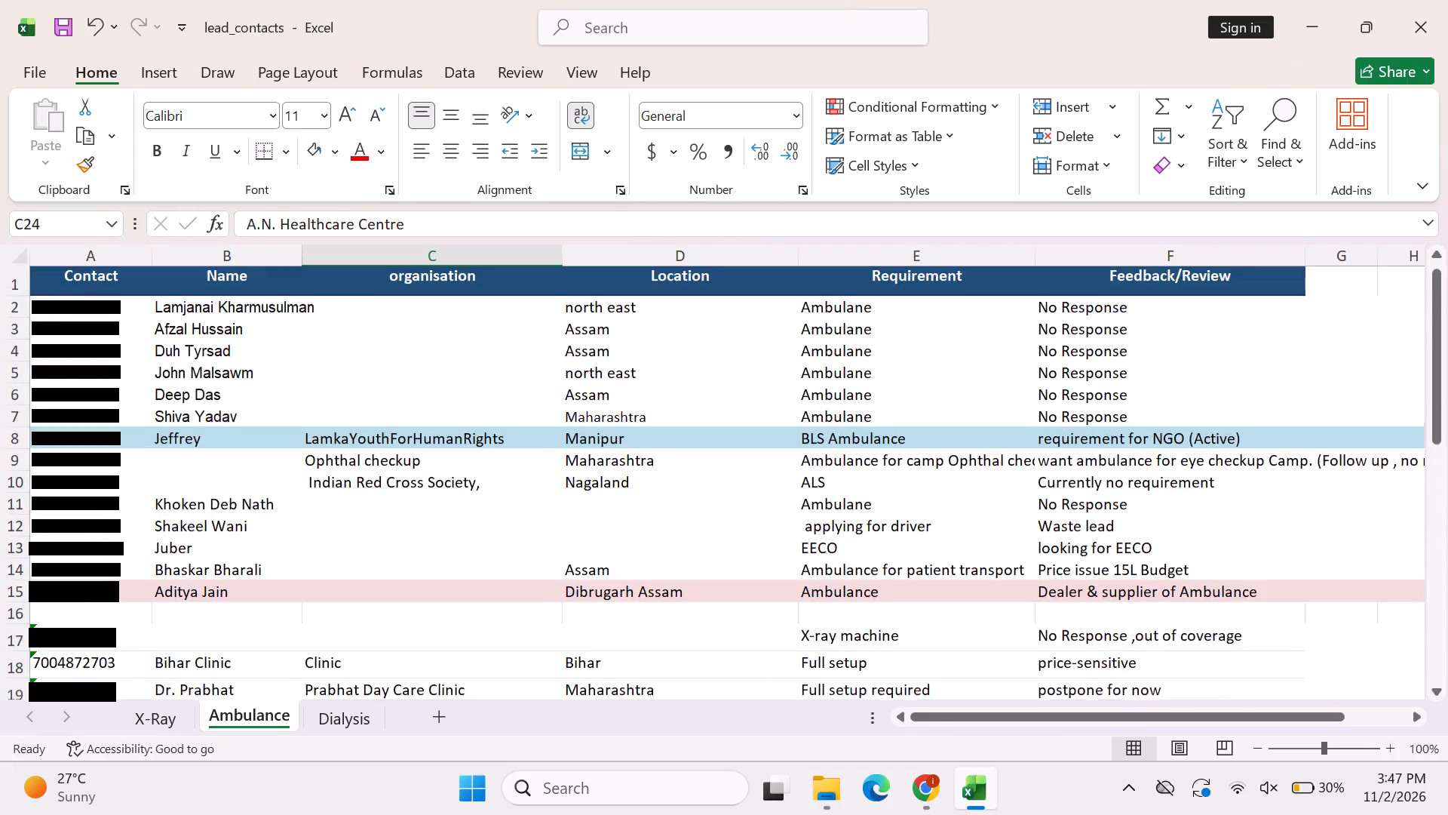
scroll(512, 562, up, 4)
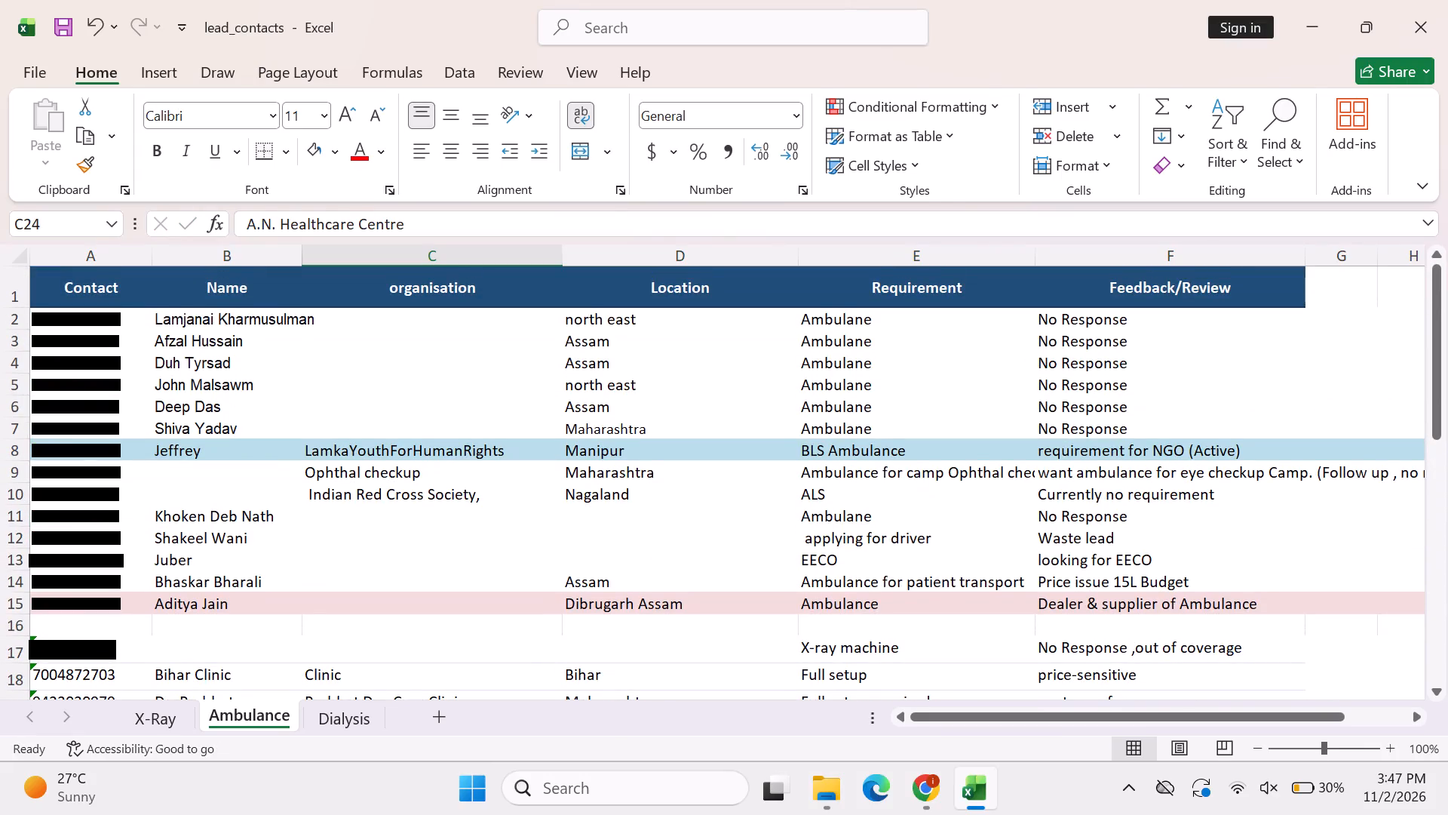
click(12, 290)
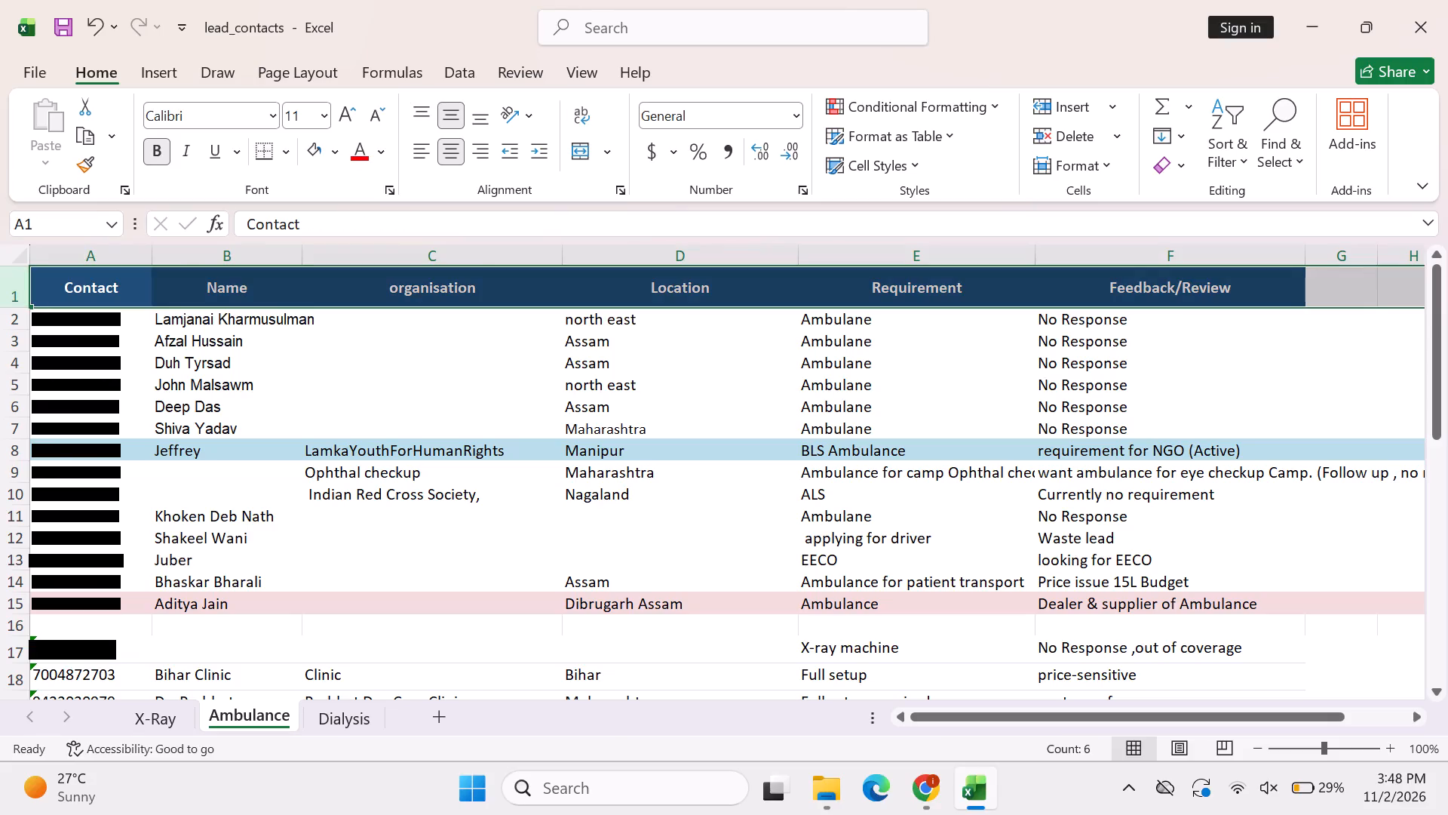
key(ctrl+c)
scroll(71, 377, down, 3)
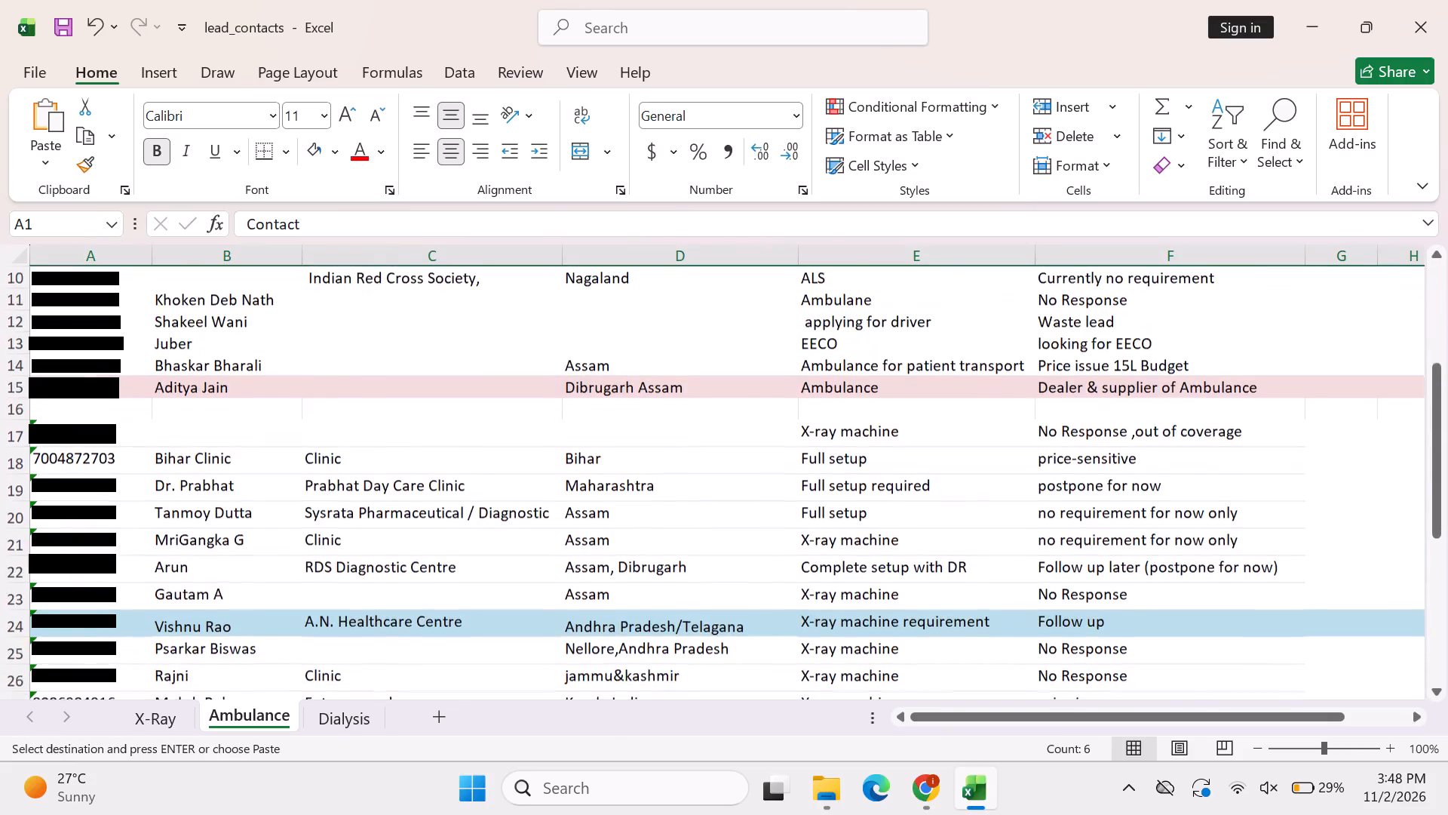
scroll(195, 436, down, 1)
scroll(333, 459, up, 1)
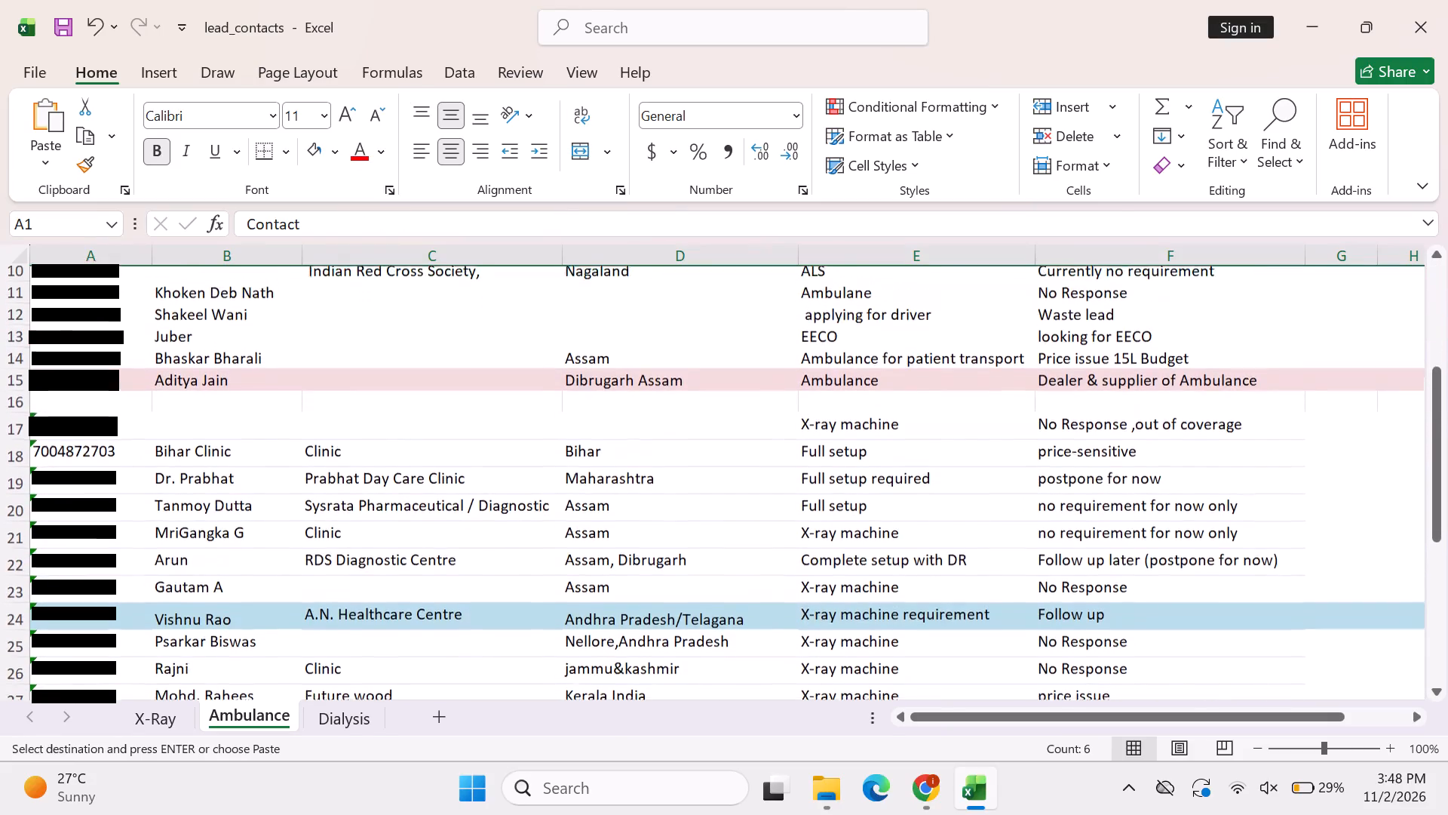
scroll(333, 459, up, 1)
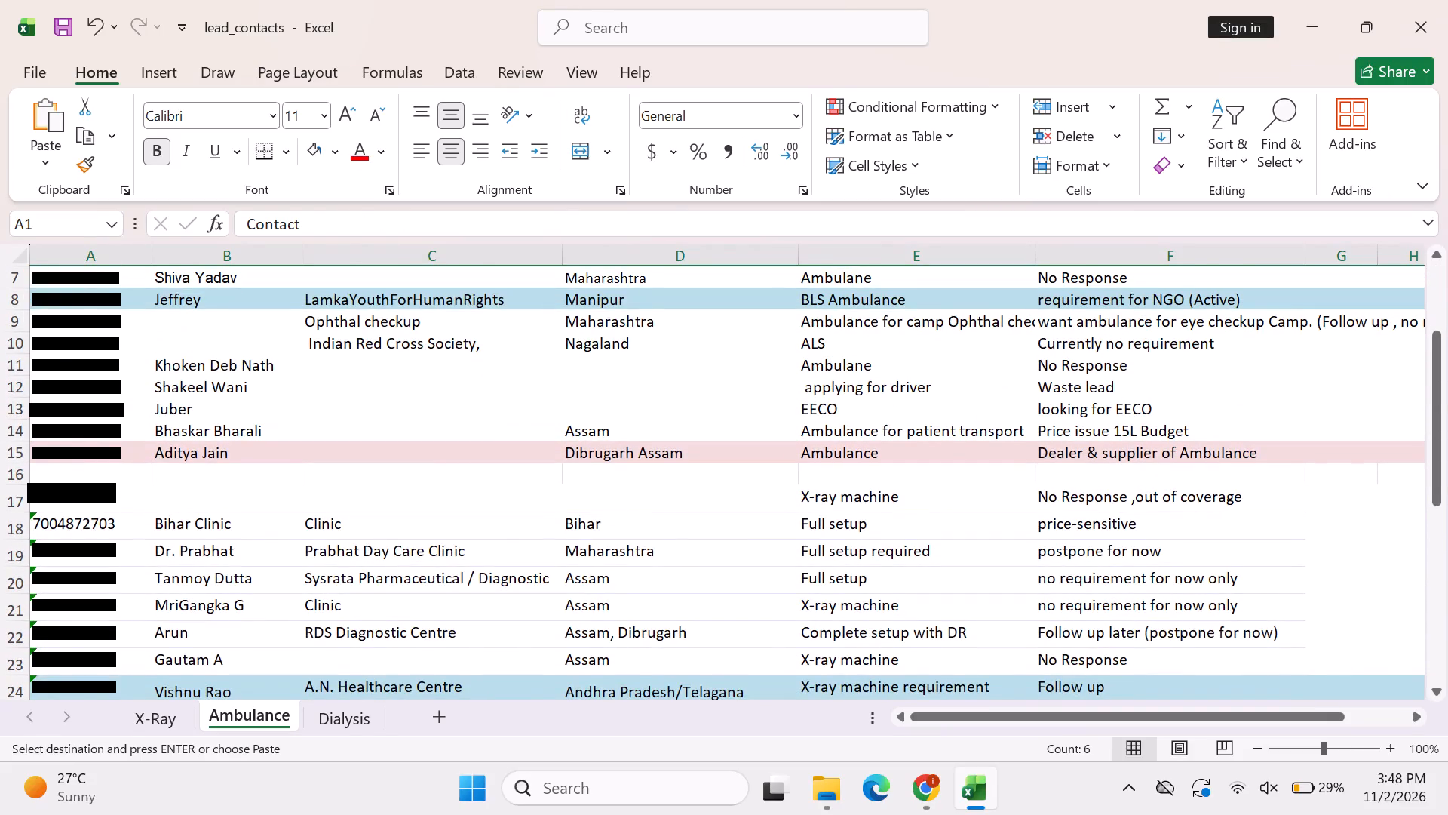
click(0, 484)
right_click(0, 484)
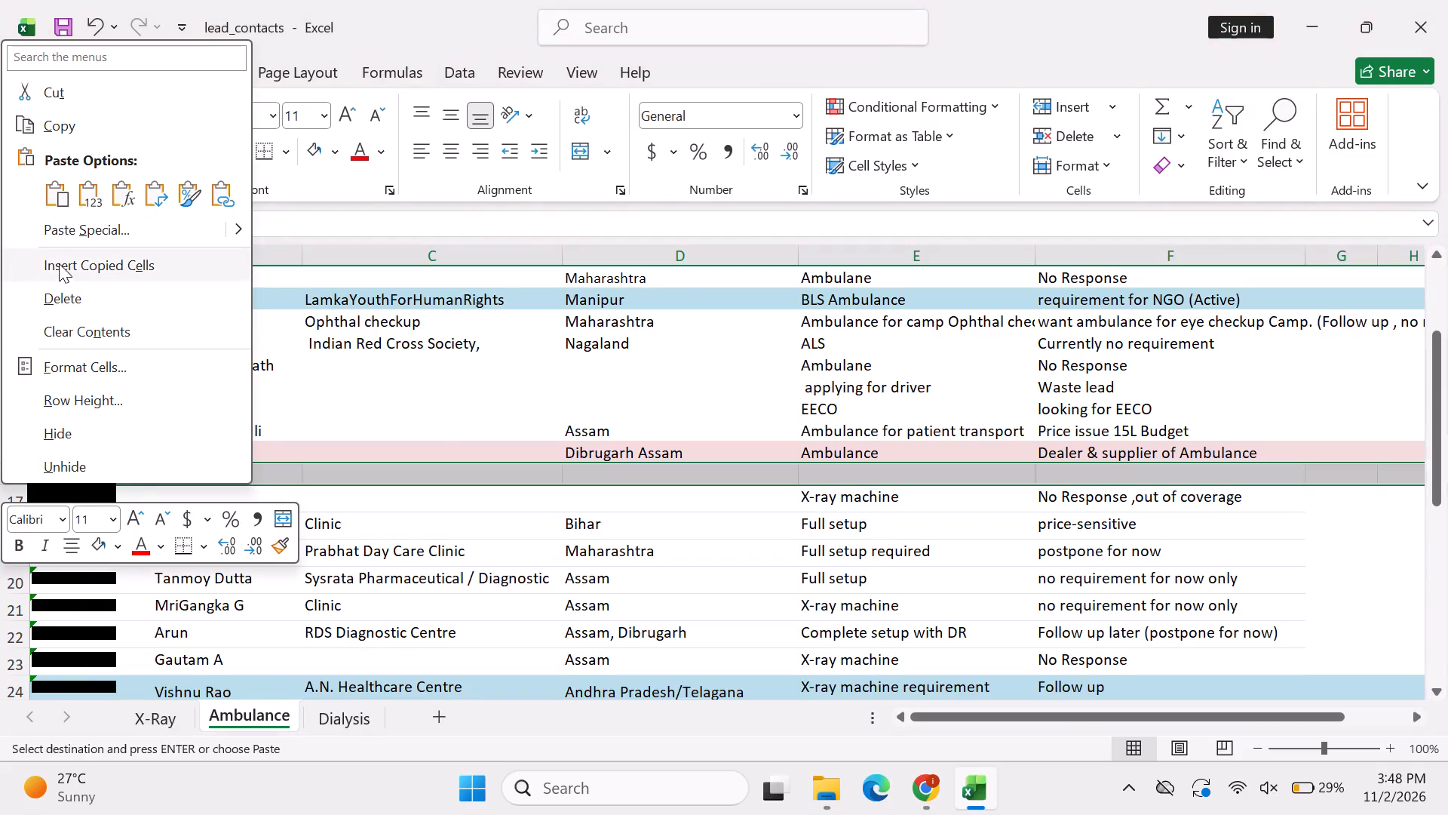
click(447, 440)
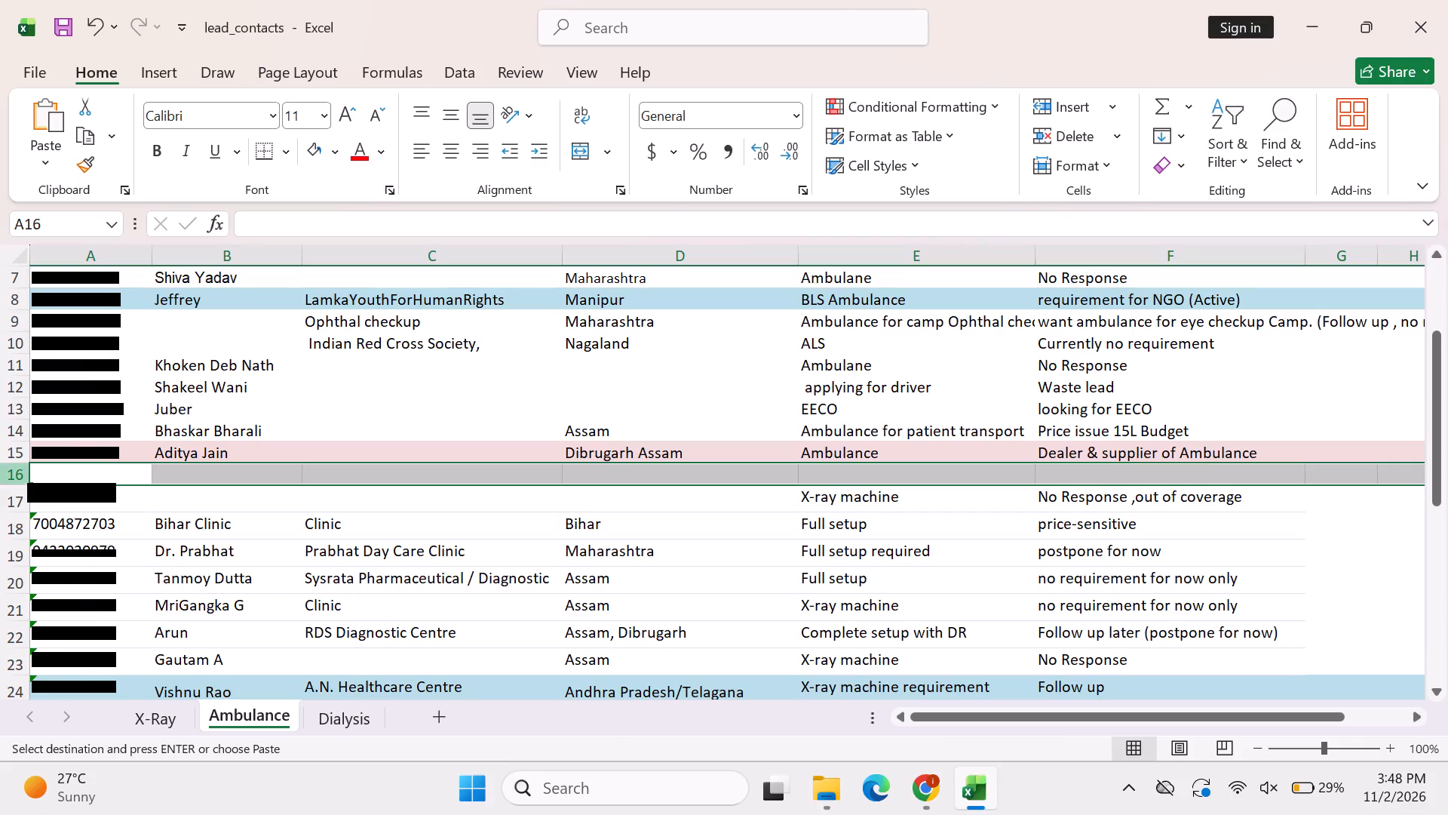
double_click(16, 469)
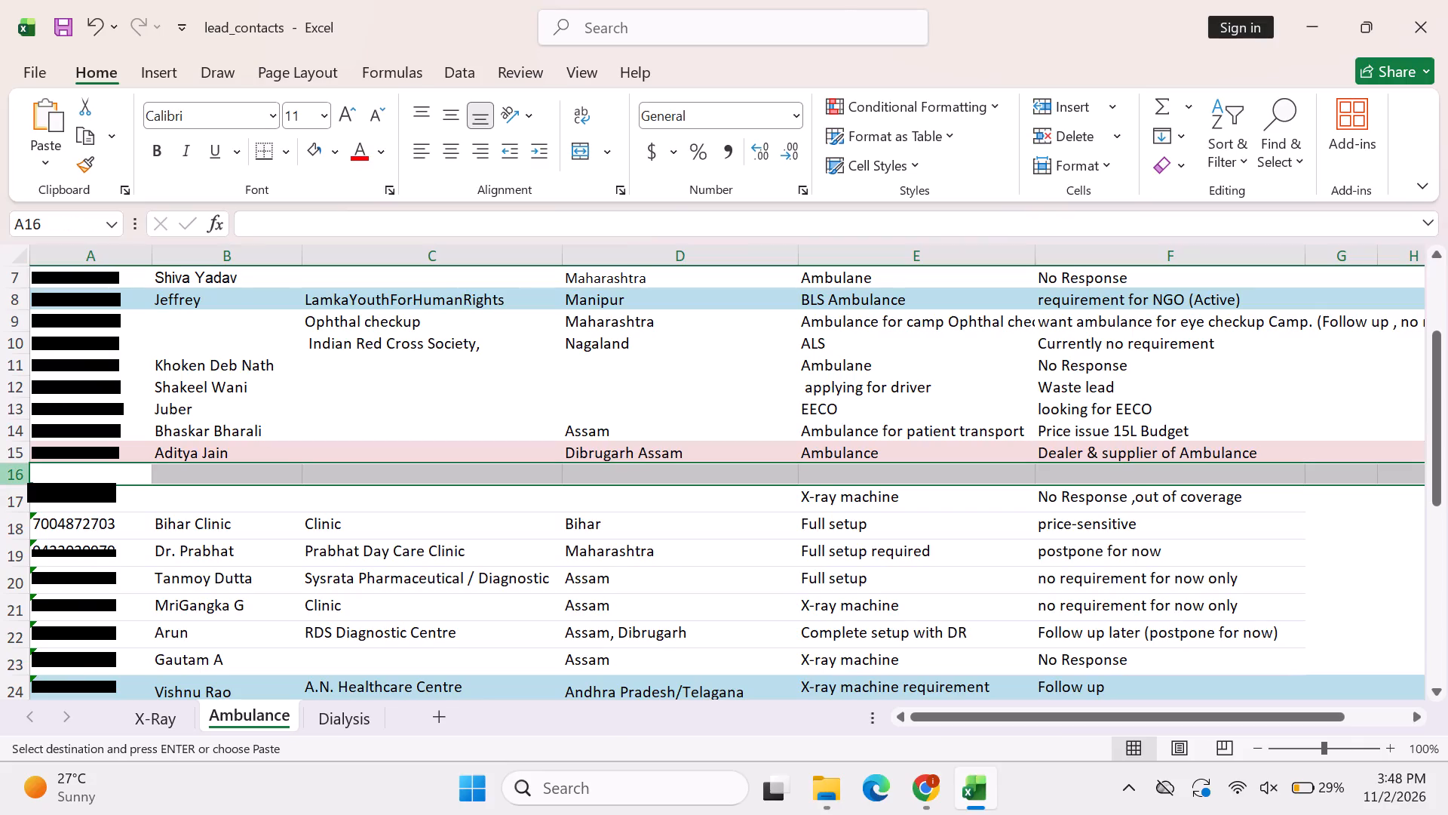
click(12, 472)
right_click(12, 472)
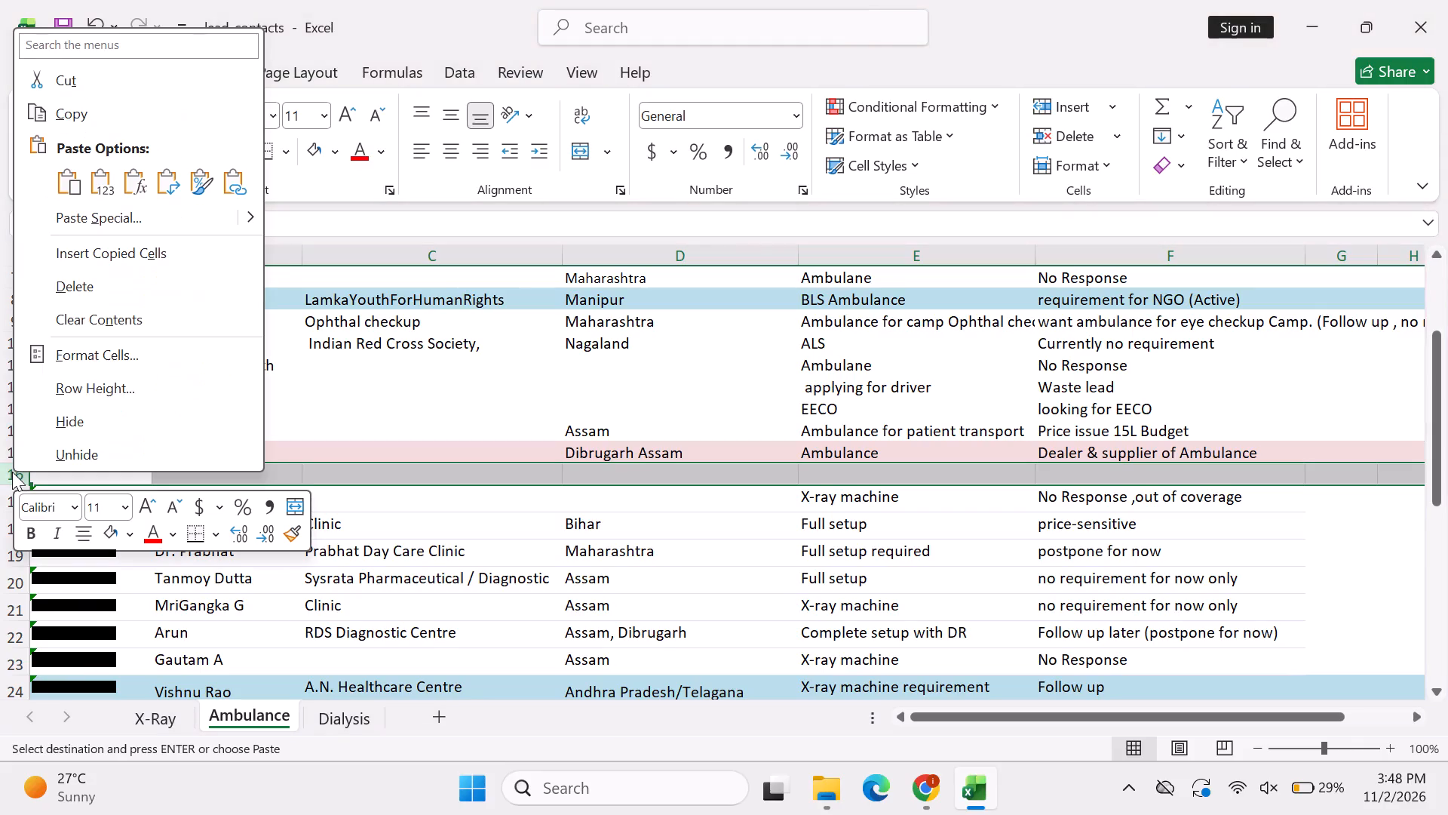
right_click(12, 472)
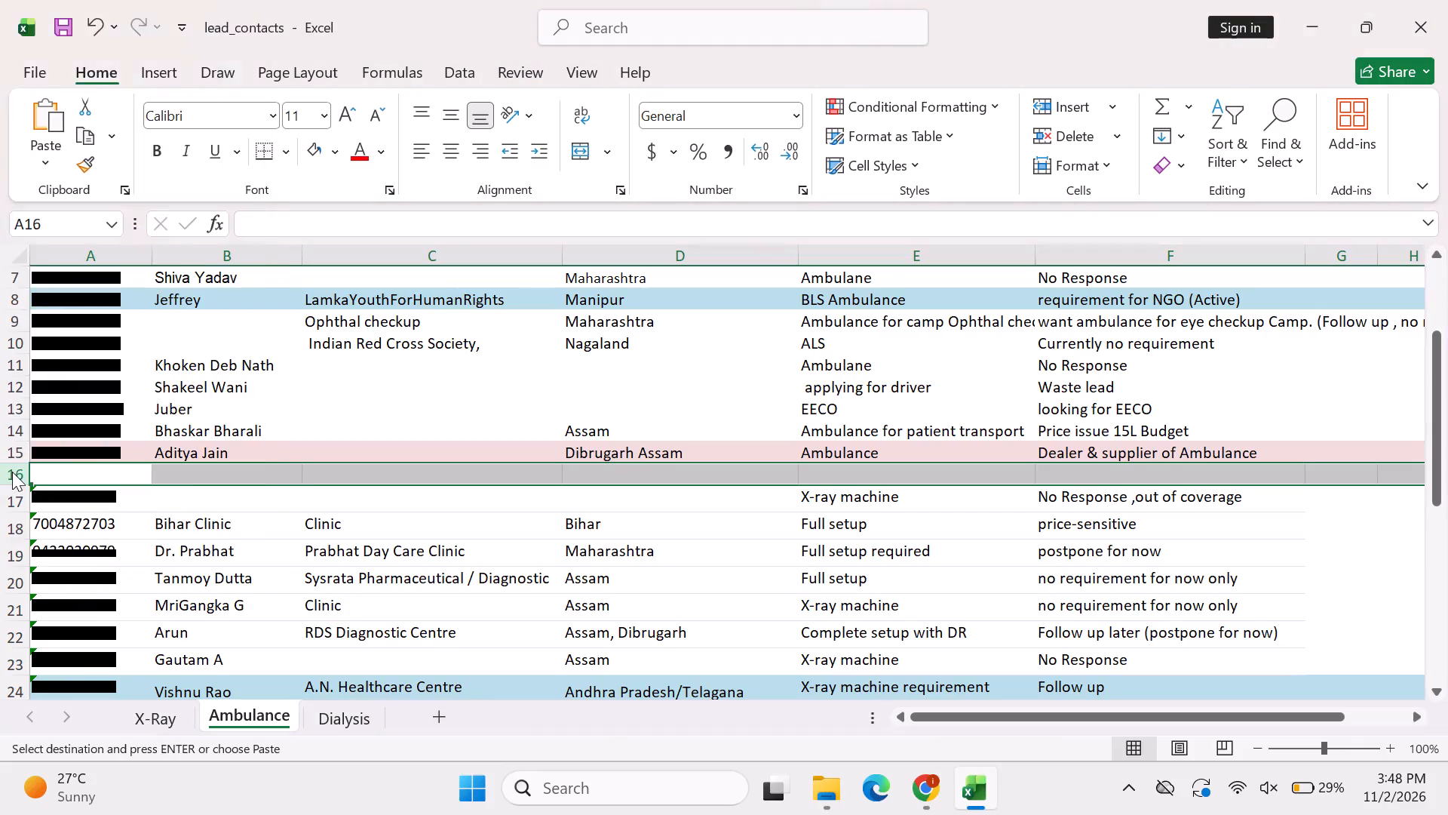
Insert three more rows at rows 16 and 17 of the Ambulance sheet, between the ambulance leads and the X-ray leads.
click(12, 472)
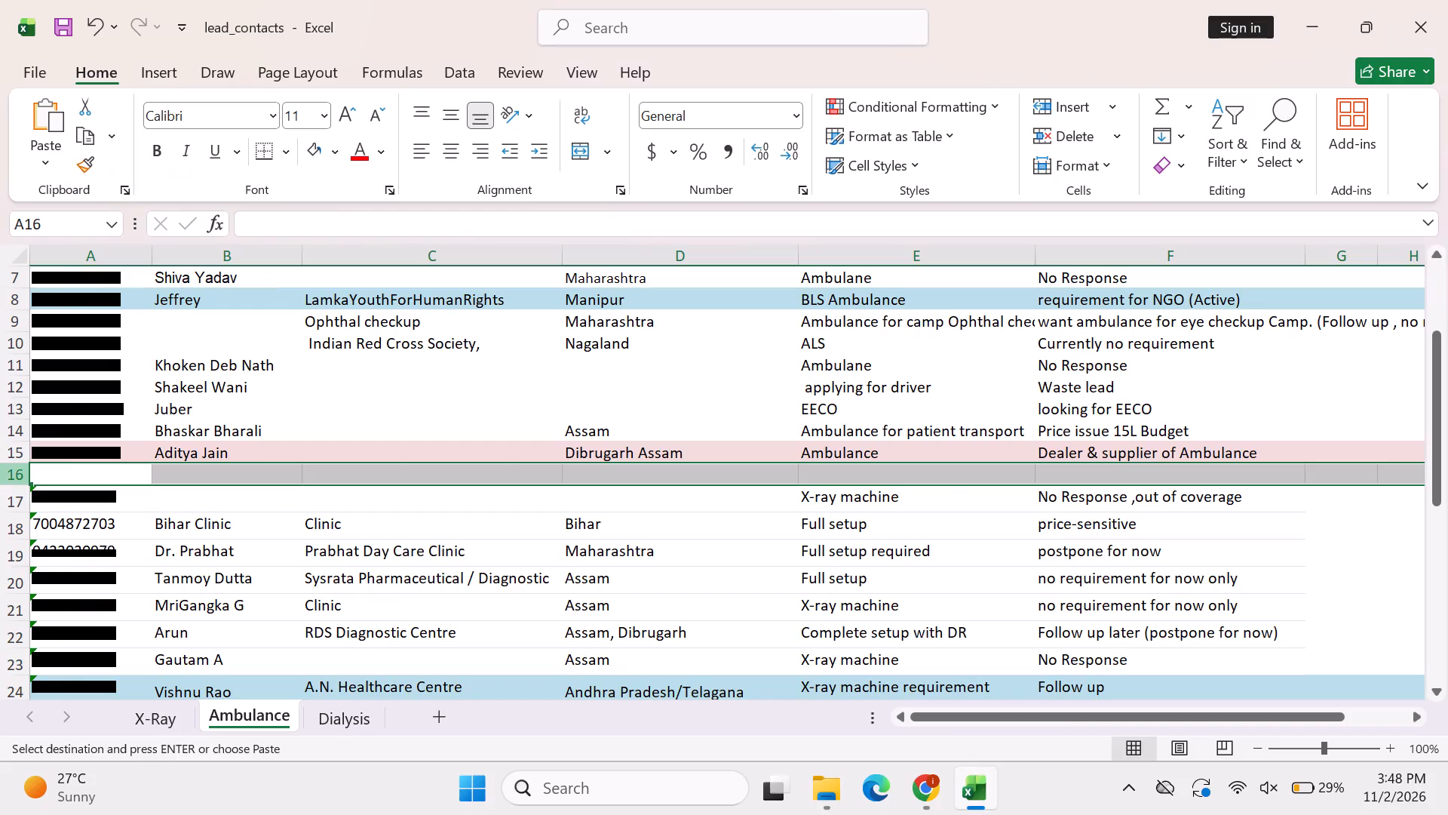
key(ctrl+c)
right_click(12, 472)
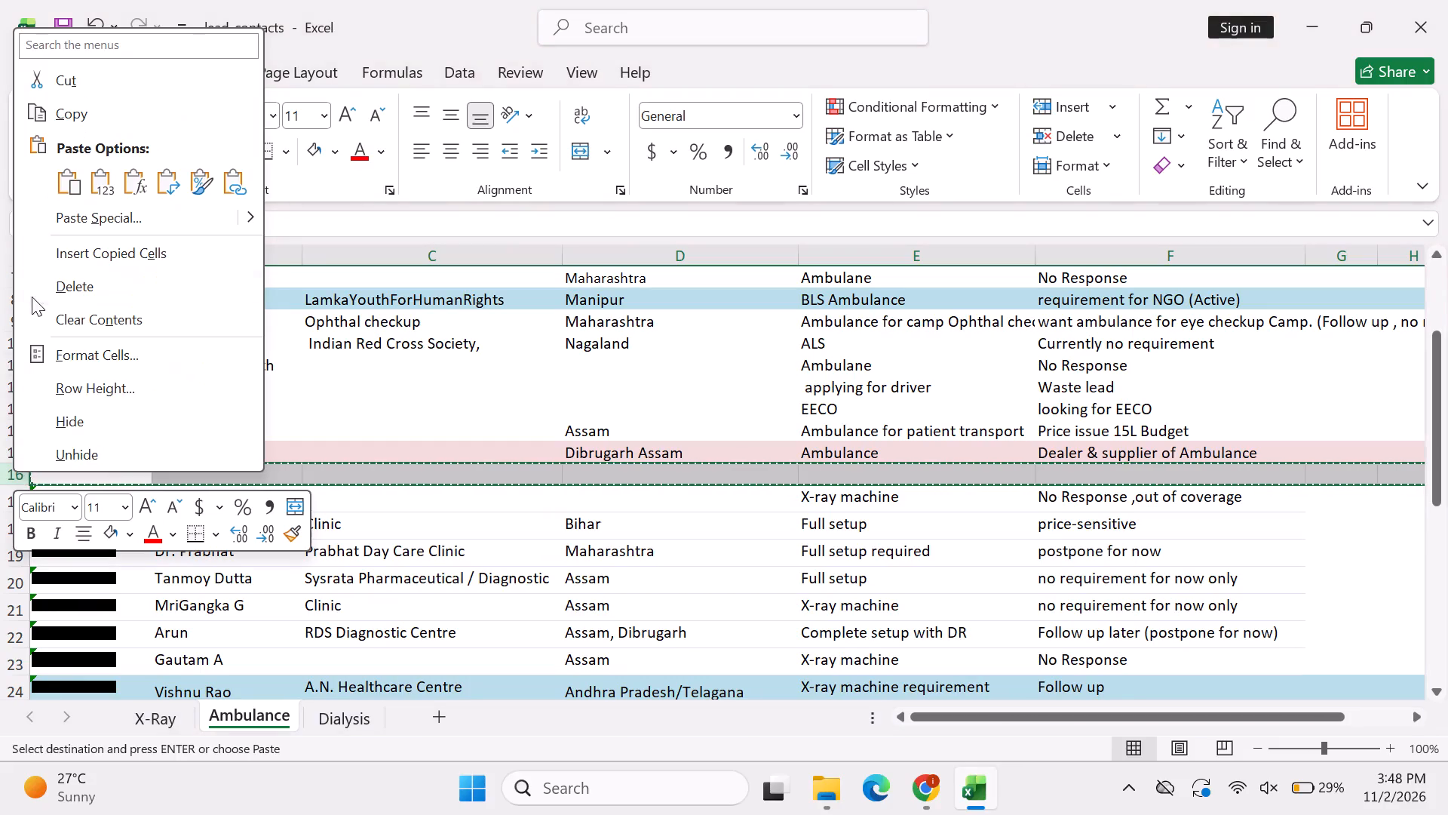
click(63, 259)
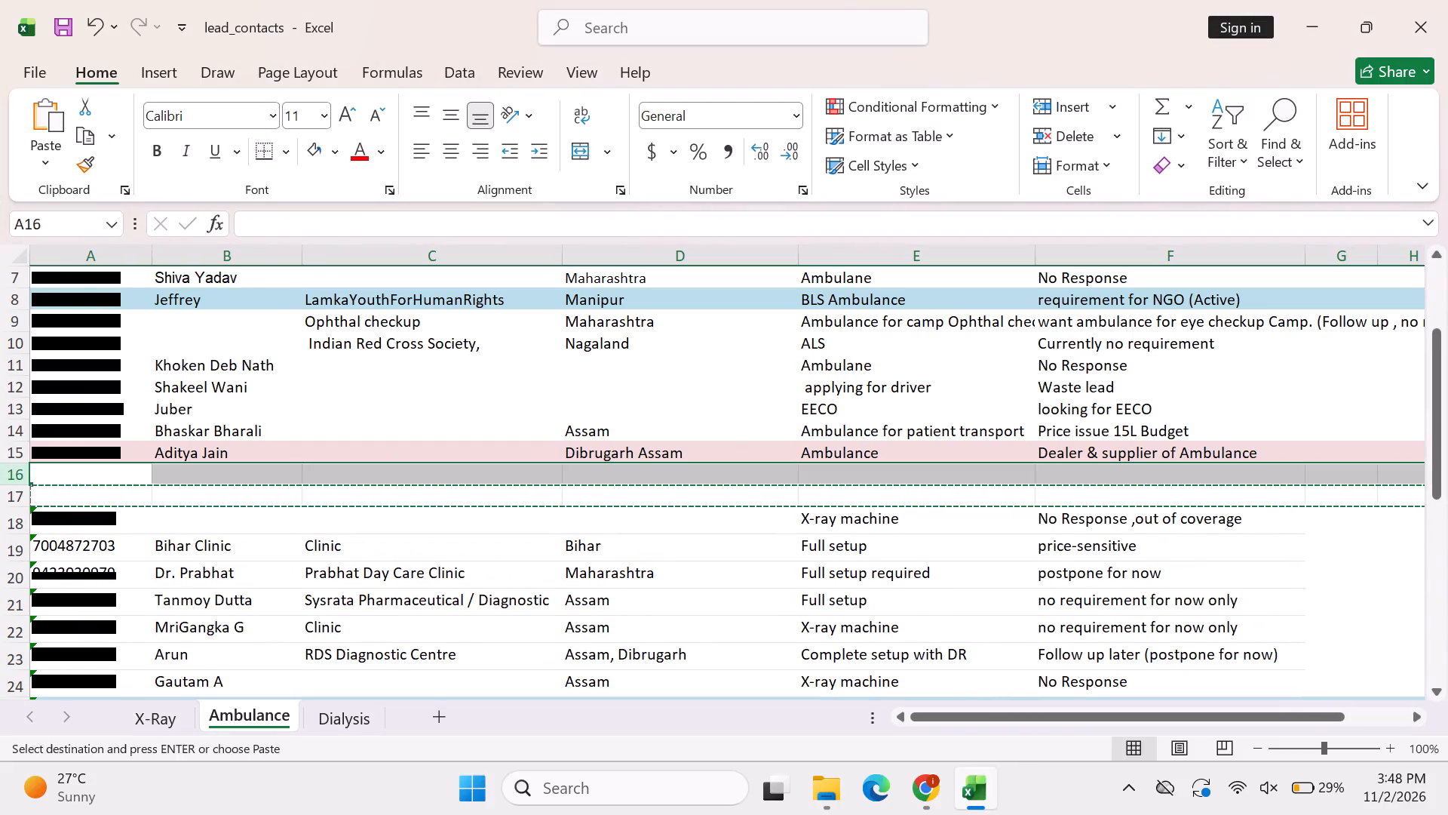
right_click(6, 485)
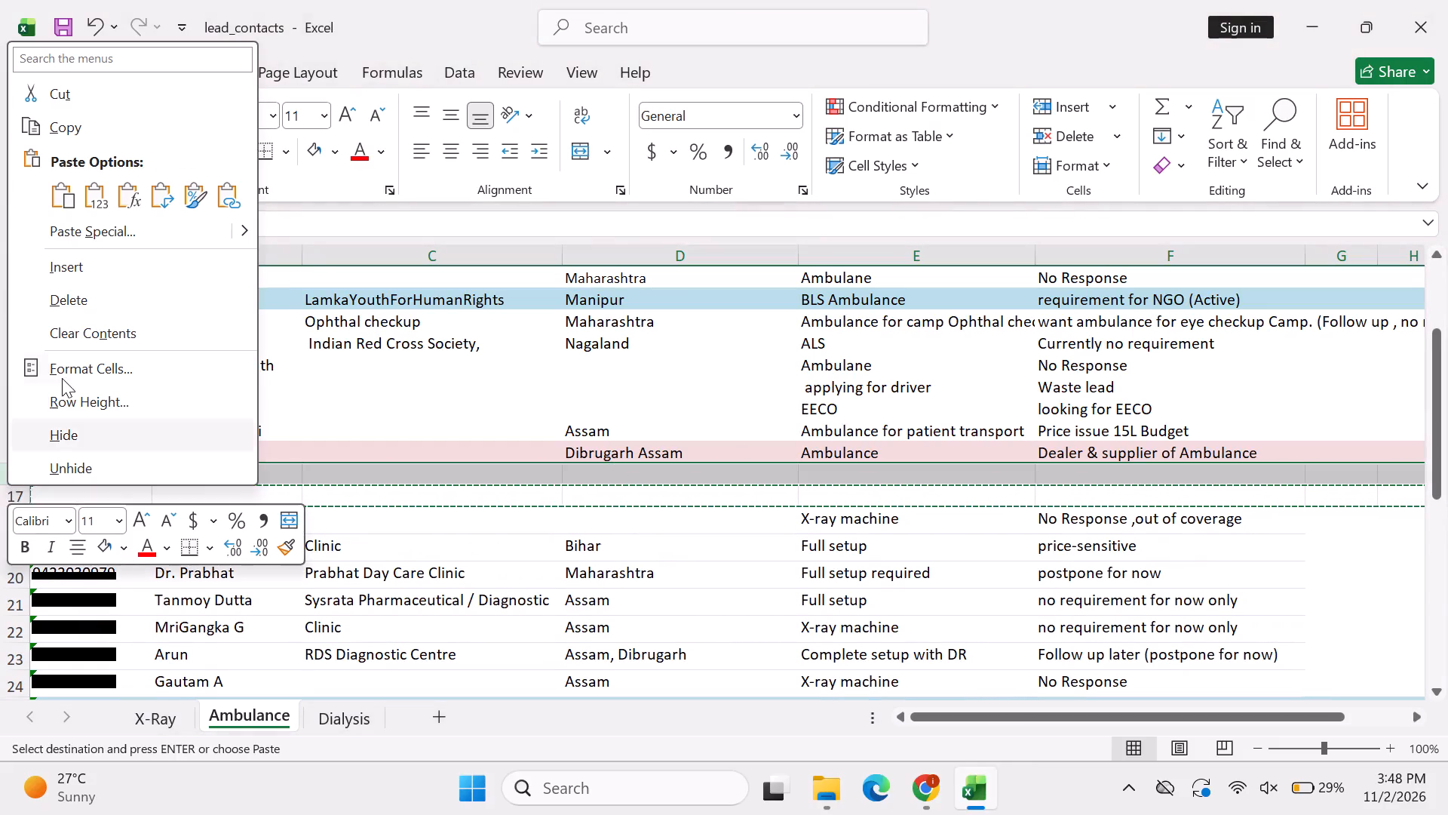
click(66, 276)
click(304, 546)
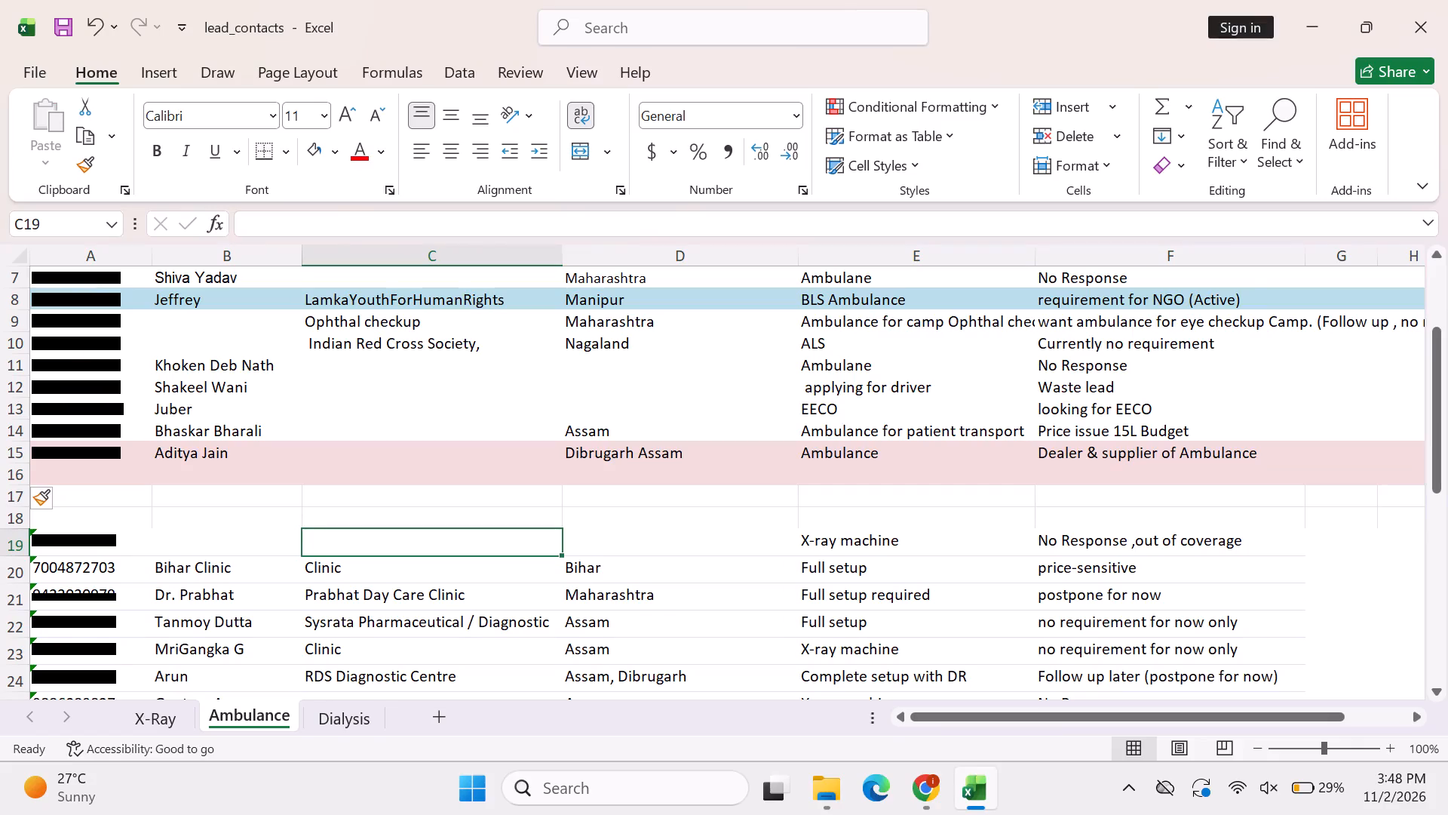
click(8, 497)
right_click(8, 497)
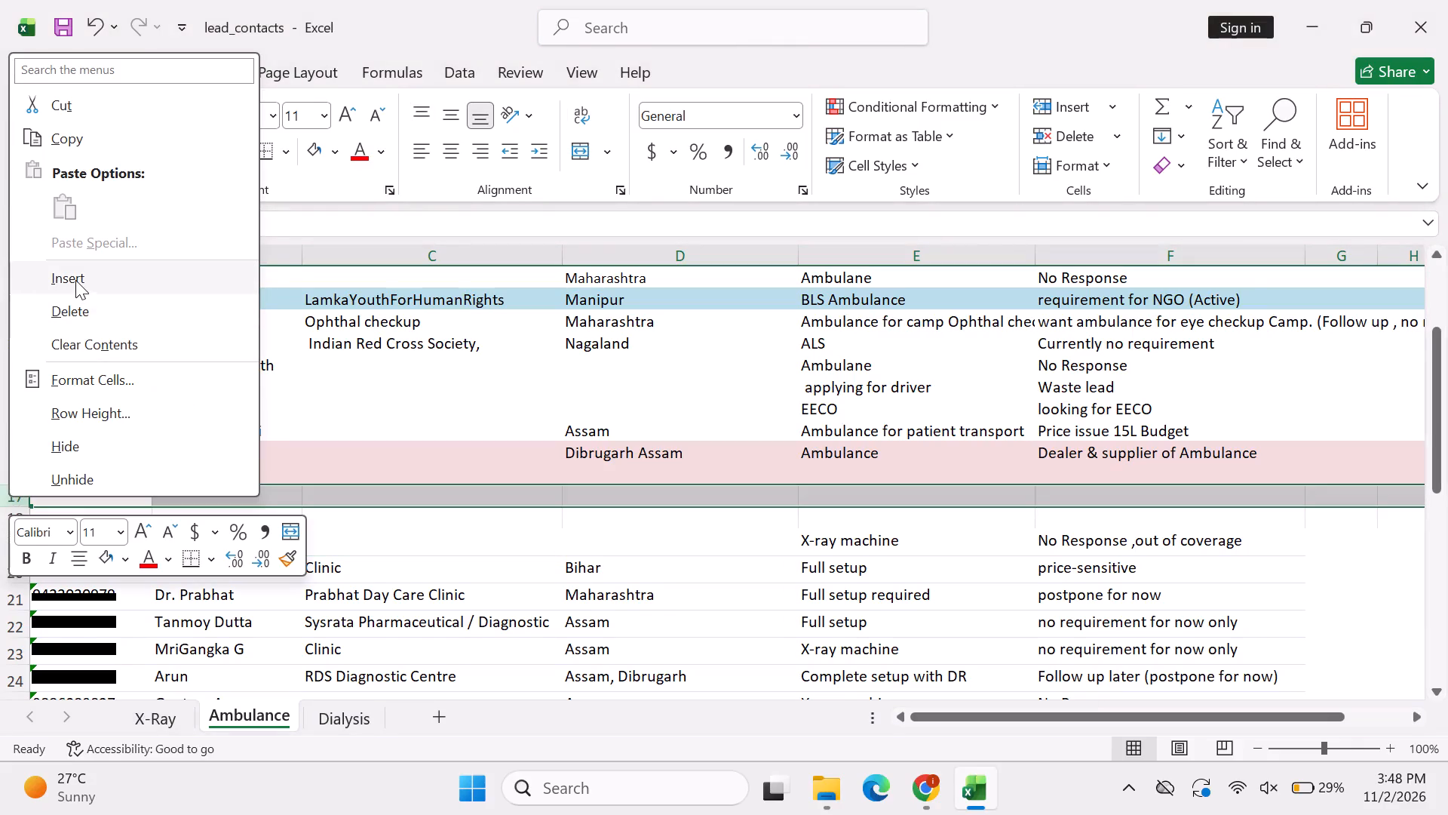
click(75, 280)
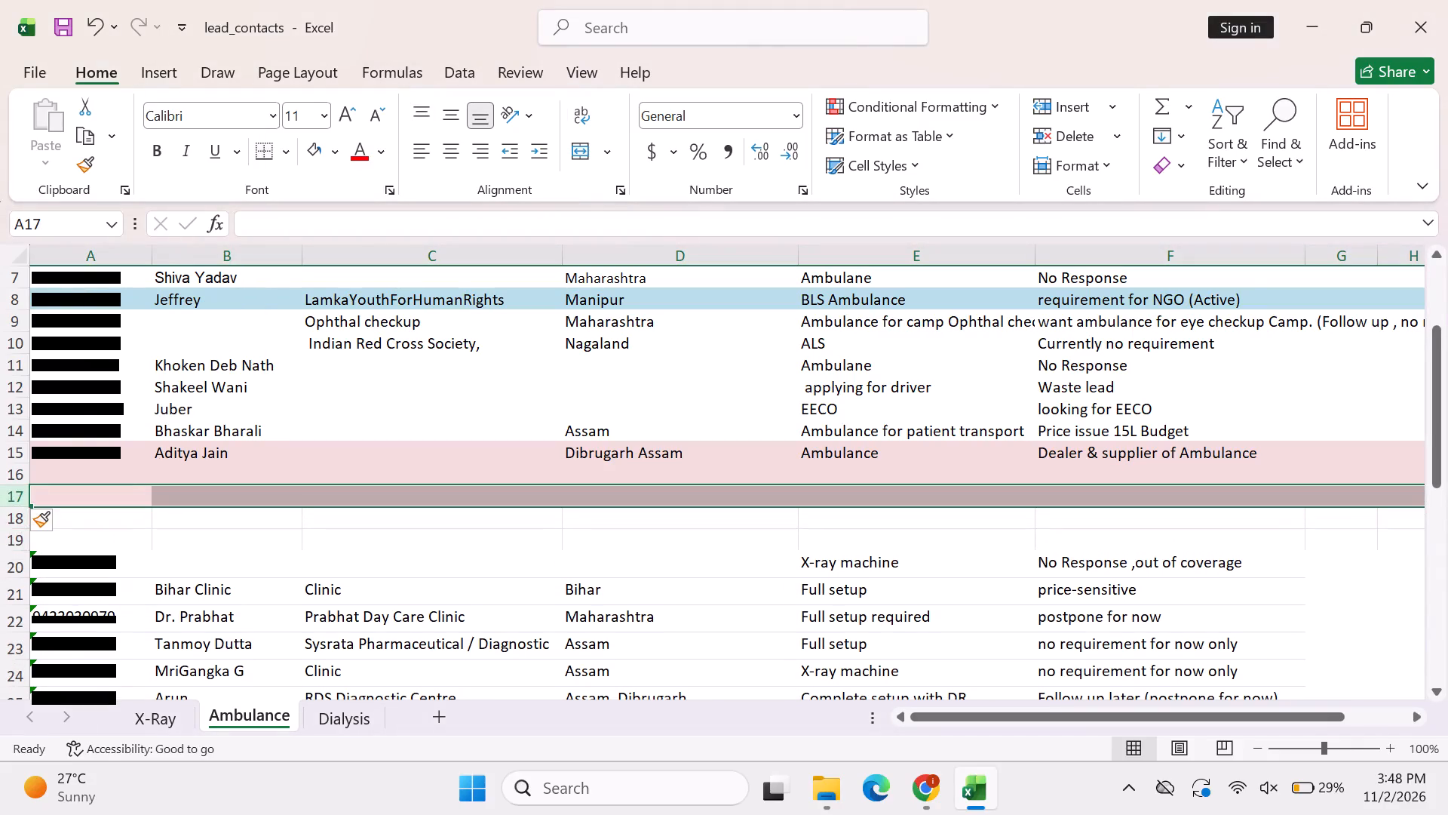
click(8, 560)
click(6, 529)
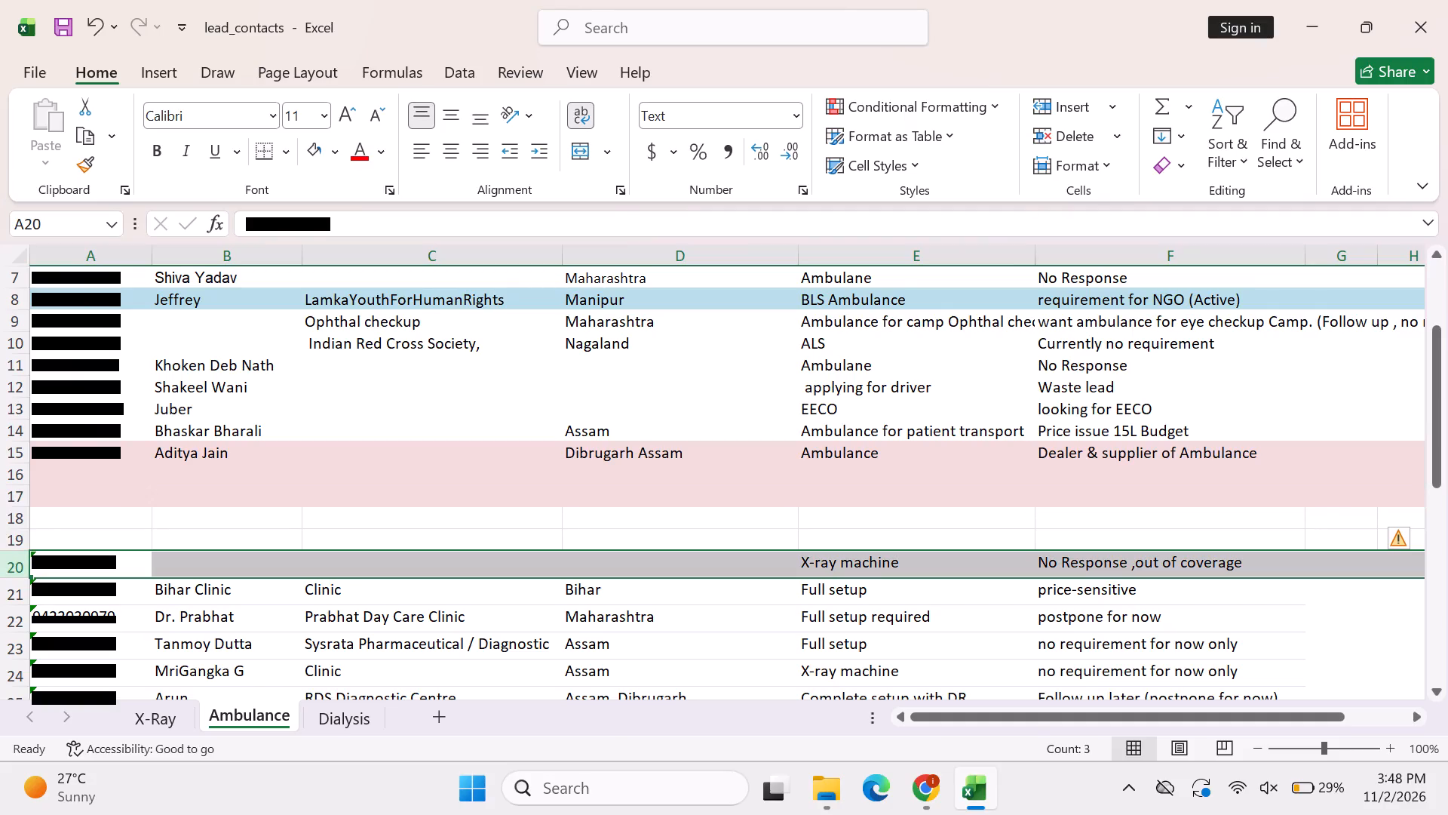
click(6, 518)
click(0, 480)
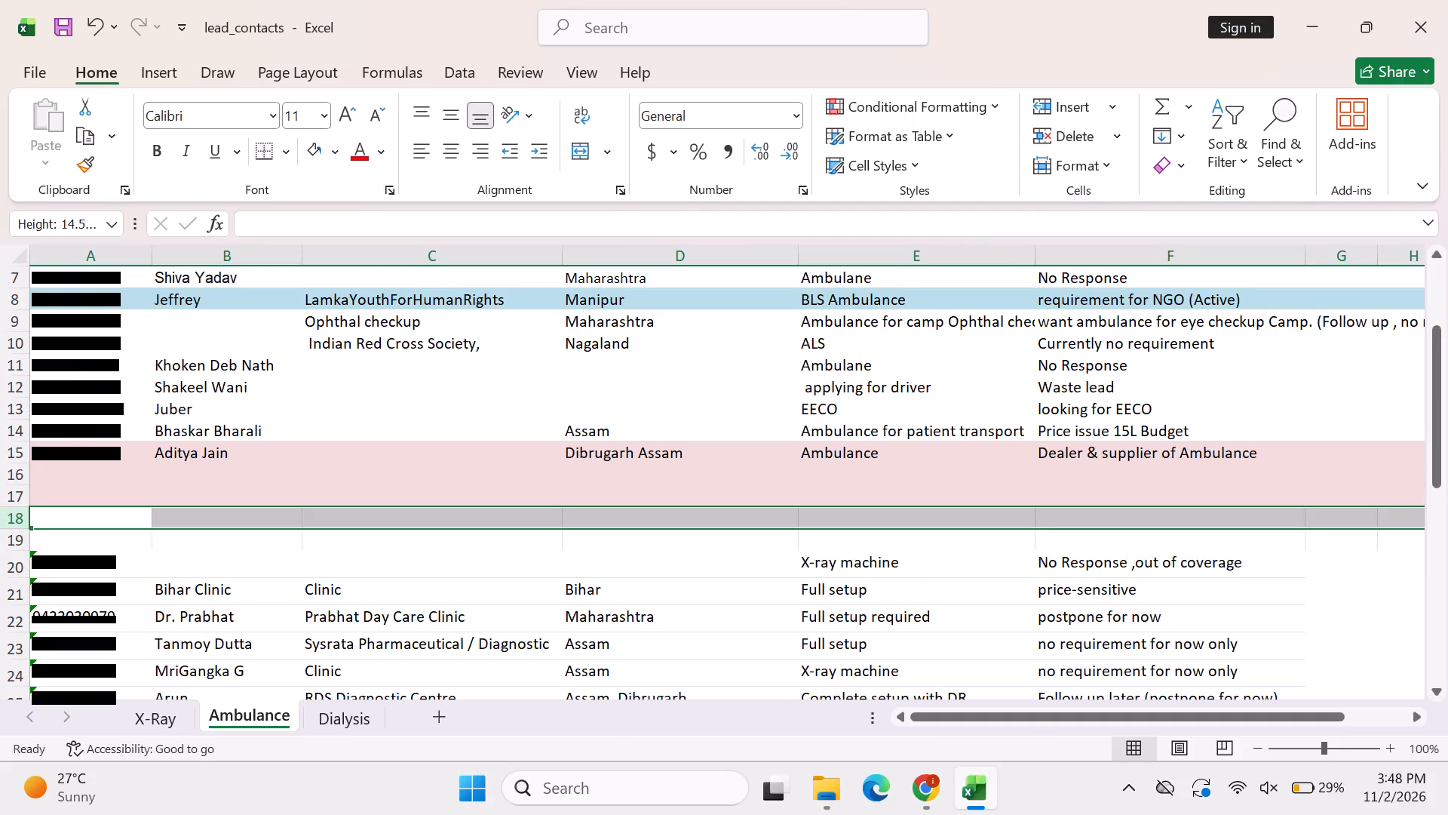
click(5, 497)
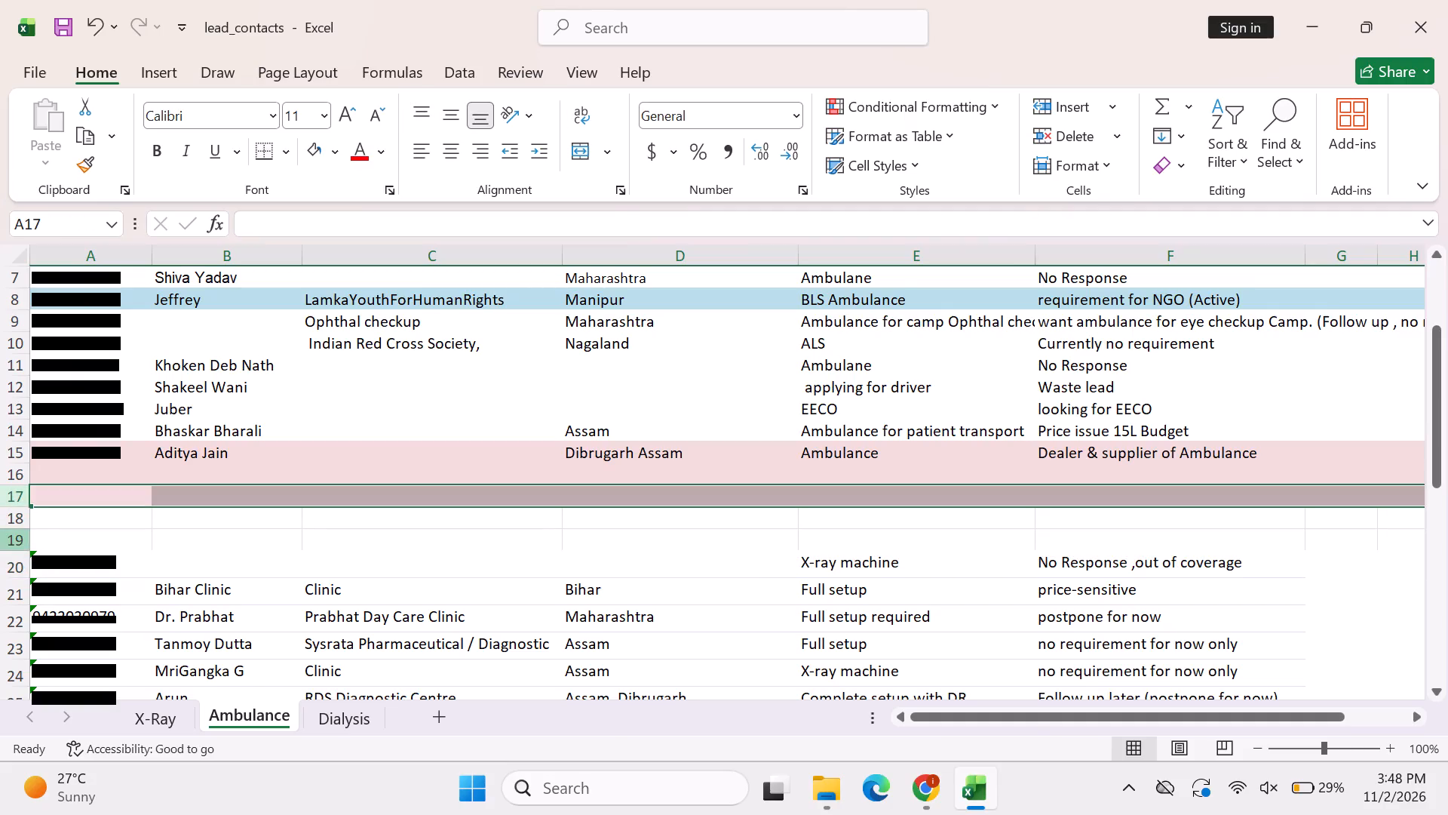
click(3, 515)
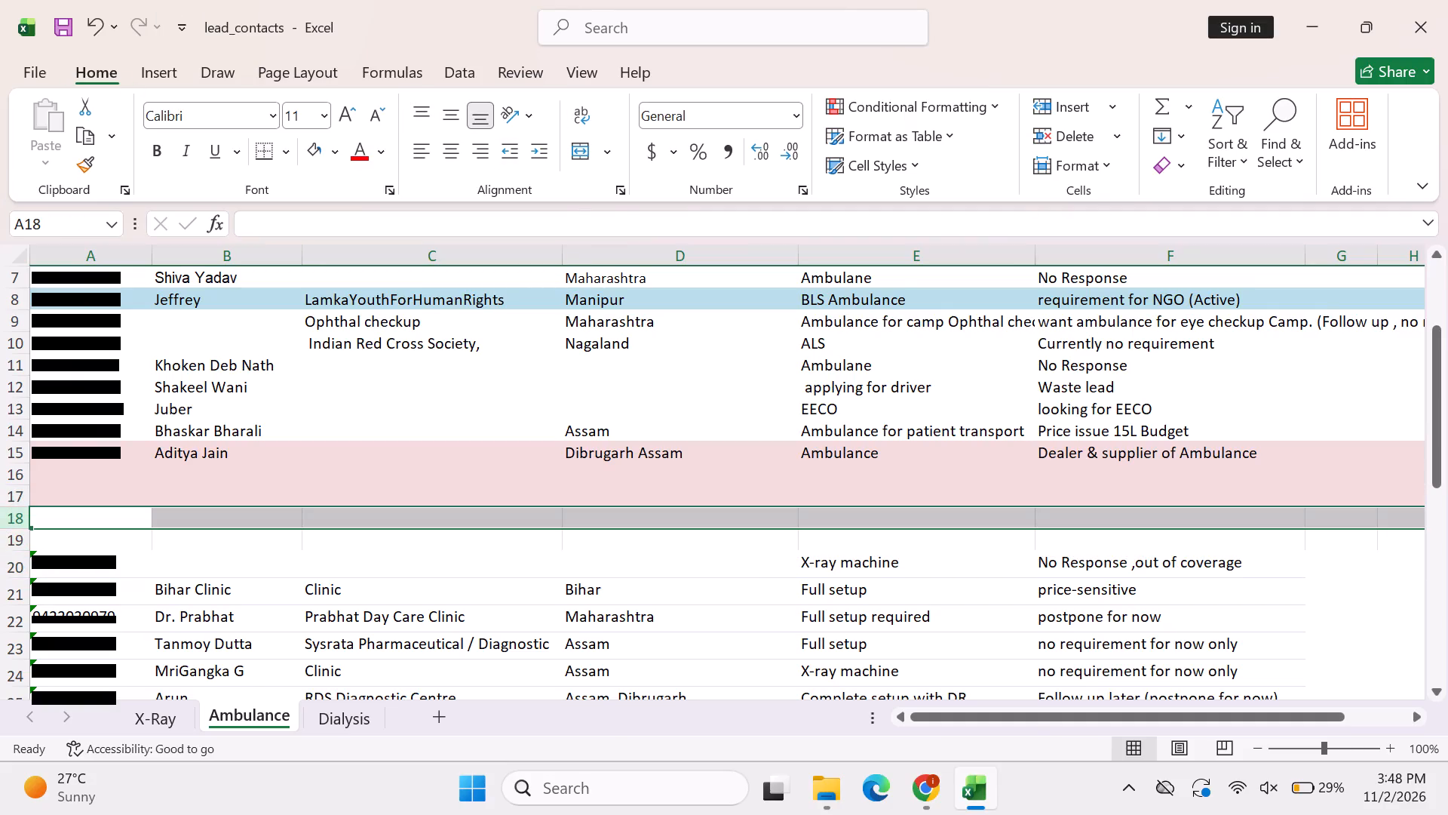
Copy the header row from row 1 into blank row 19, directly above the X-ray leads.
scroll(170, 383, up, 6)
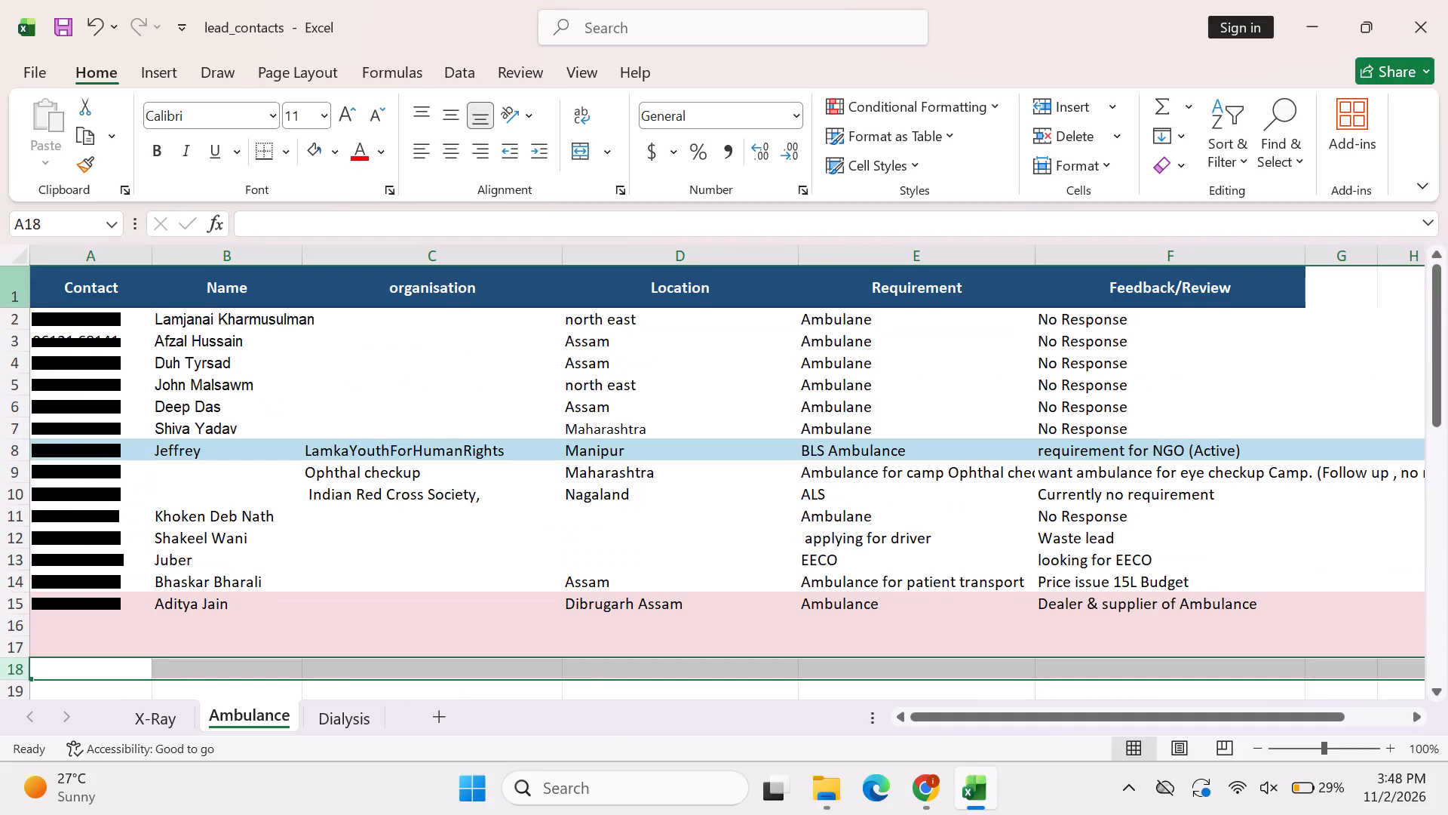
click(20, 294)
key(ctrl+c)
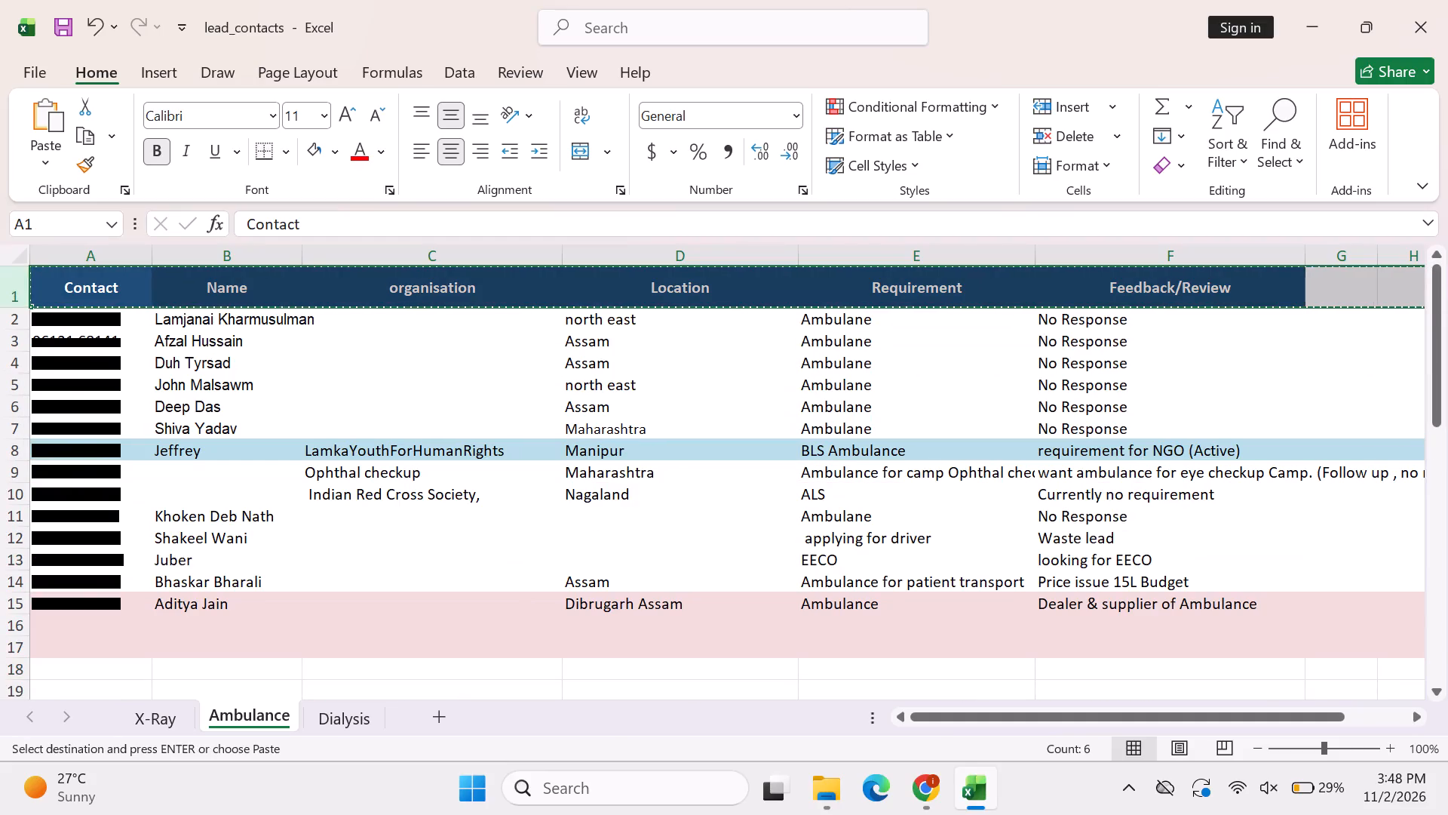
scroll(242, 464, down, 3)
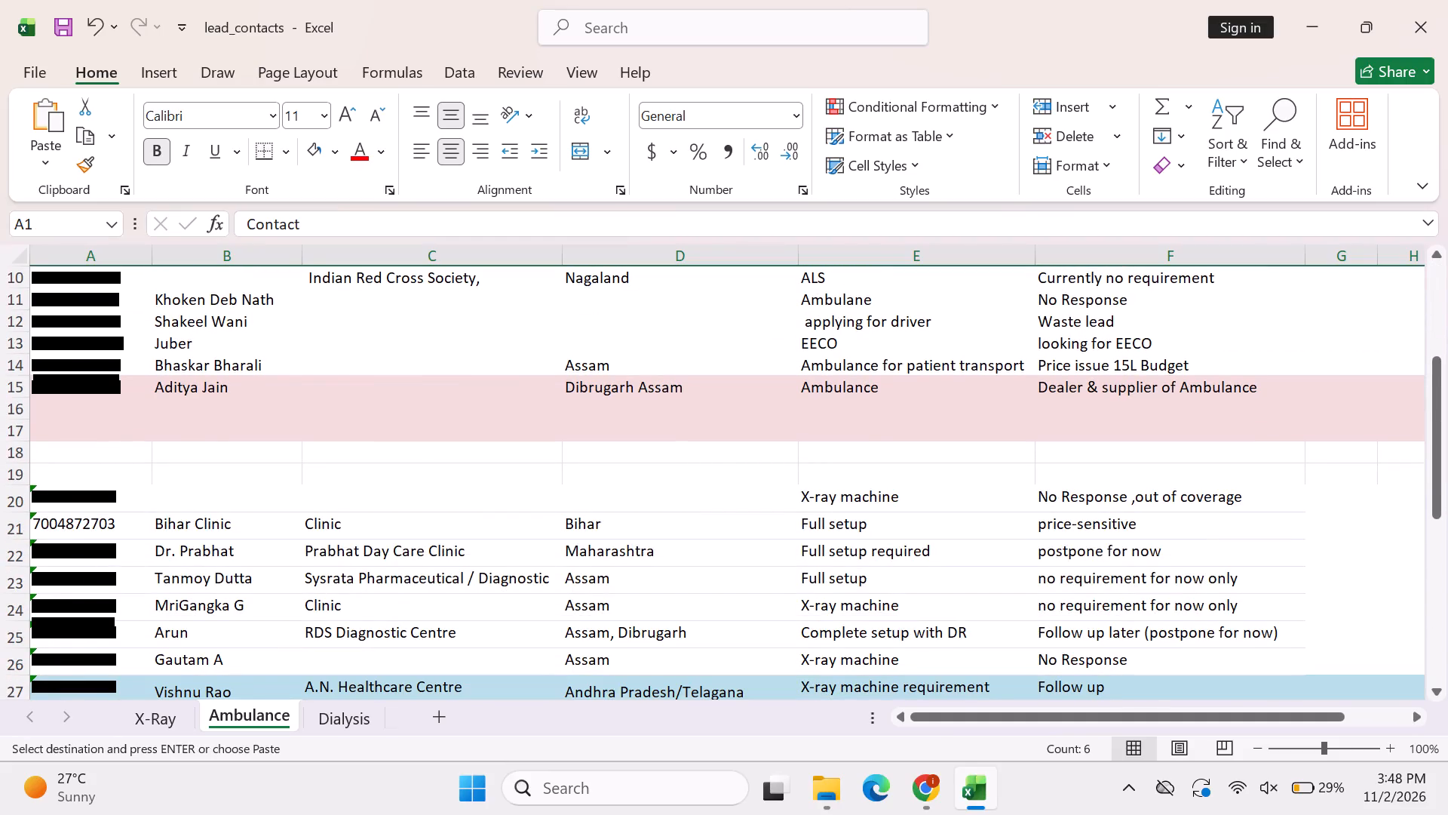
click(11, 450)
click(4, 473)
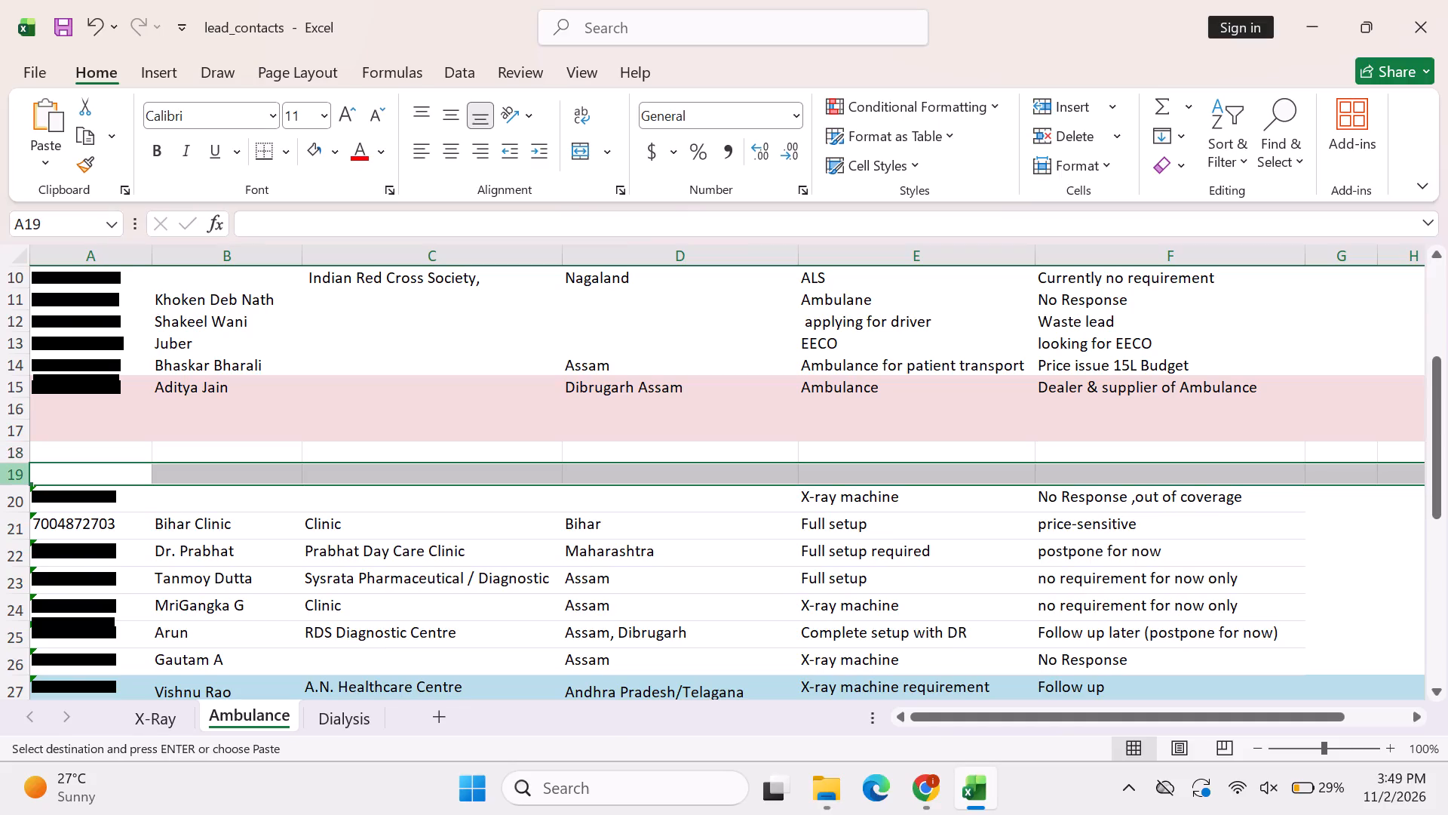
key(ctrl+v)
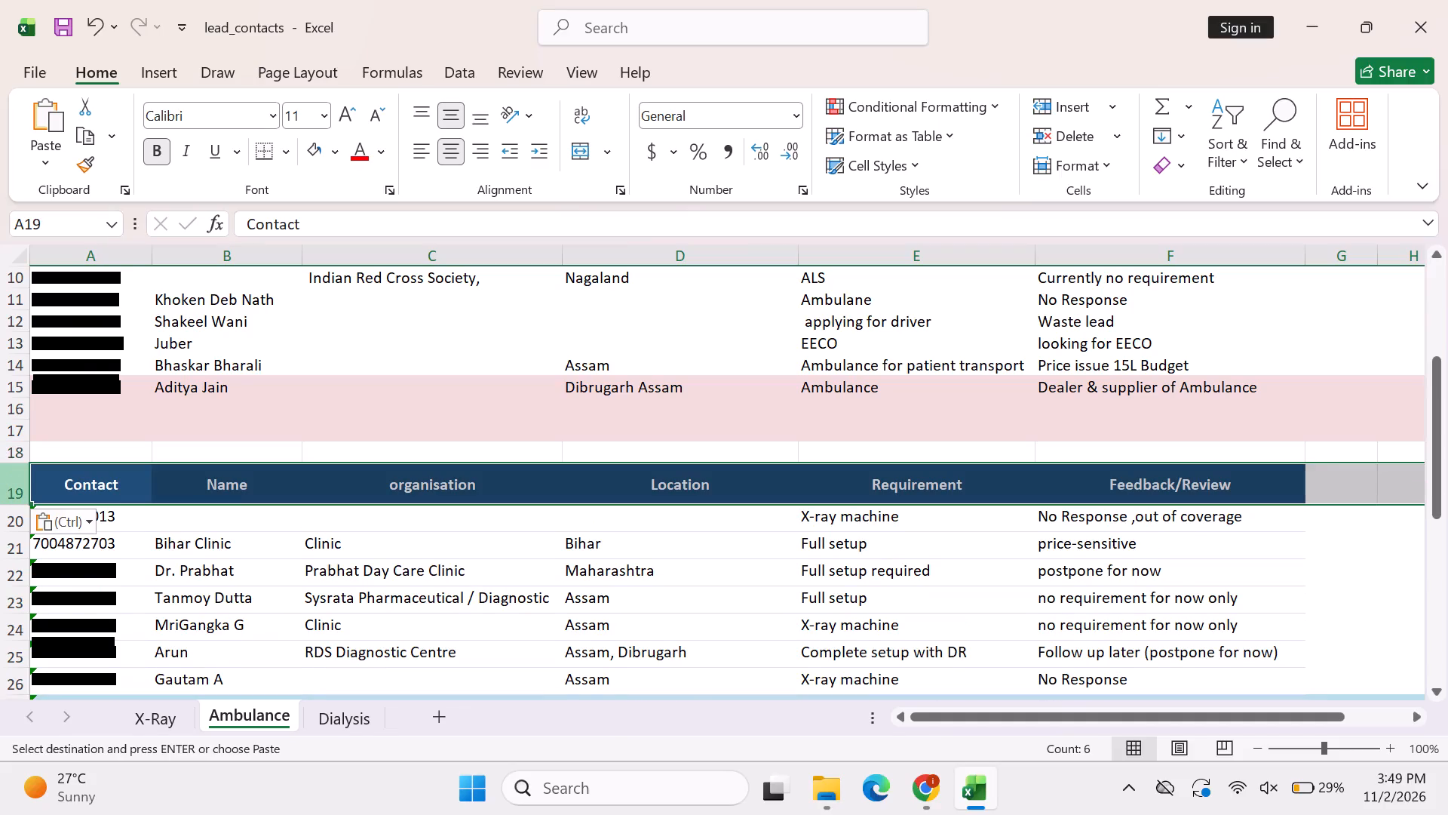
click(382, 582)
Replace the Requirement header in cell E19, above the X-ray leads, with "X-RAY MACHINE".
double_click(970, 491)
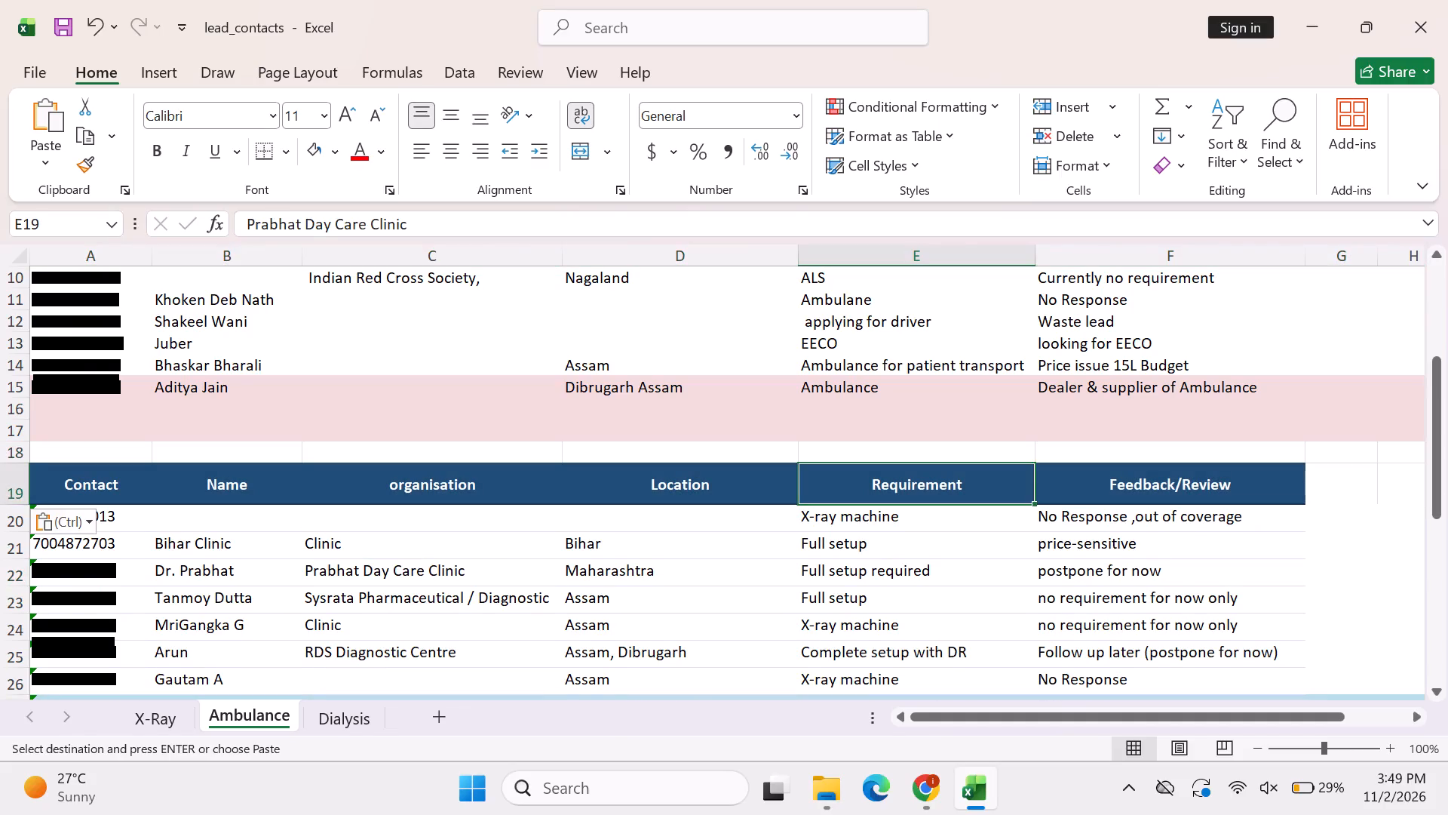
drag(866, 481, 983, 503)
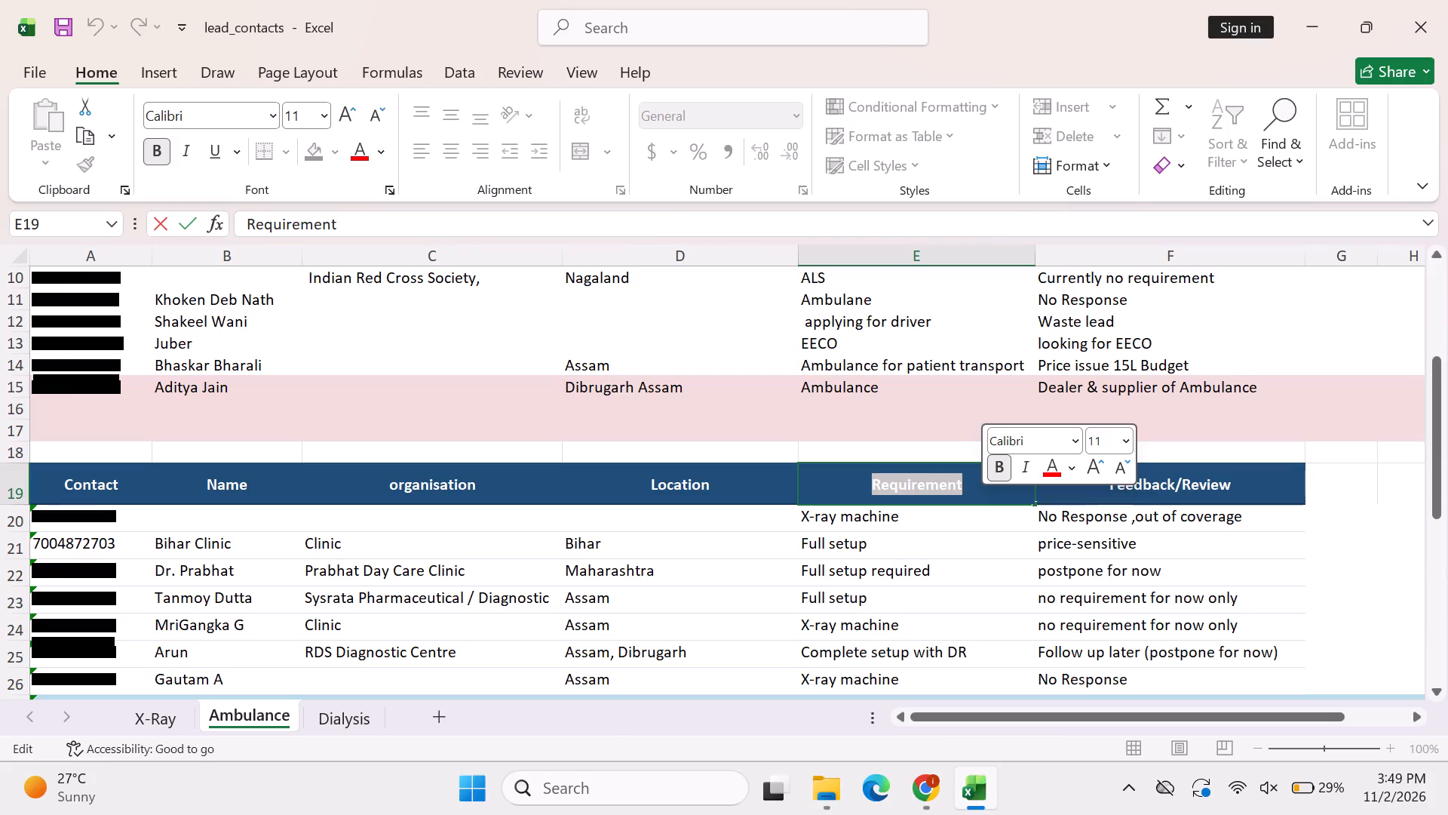
key(x)
key(minus)
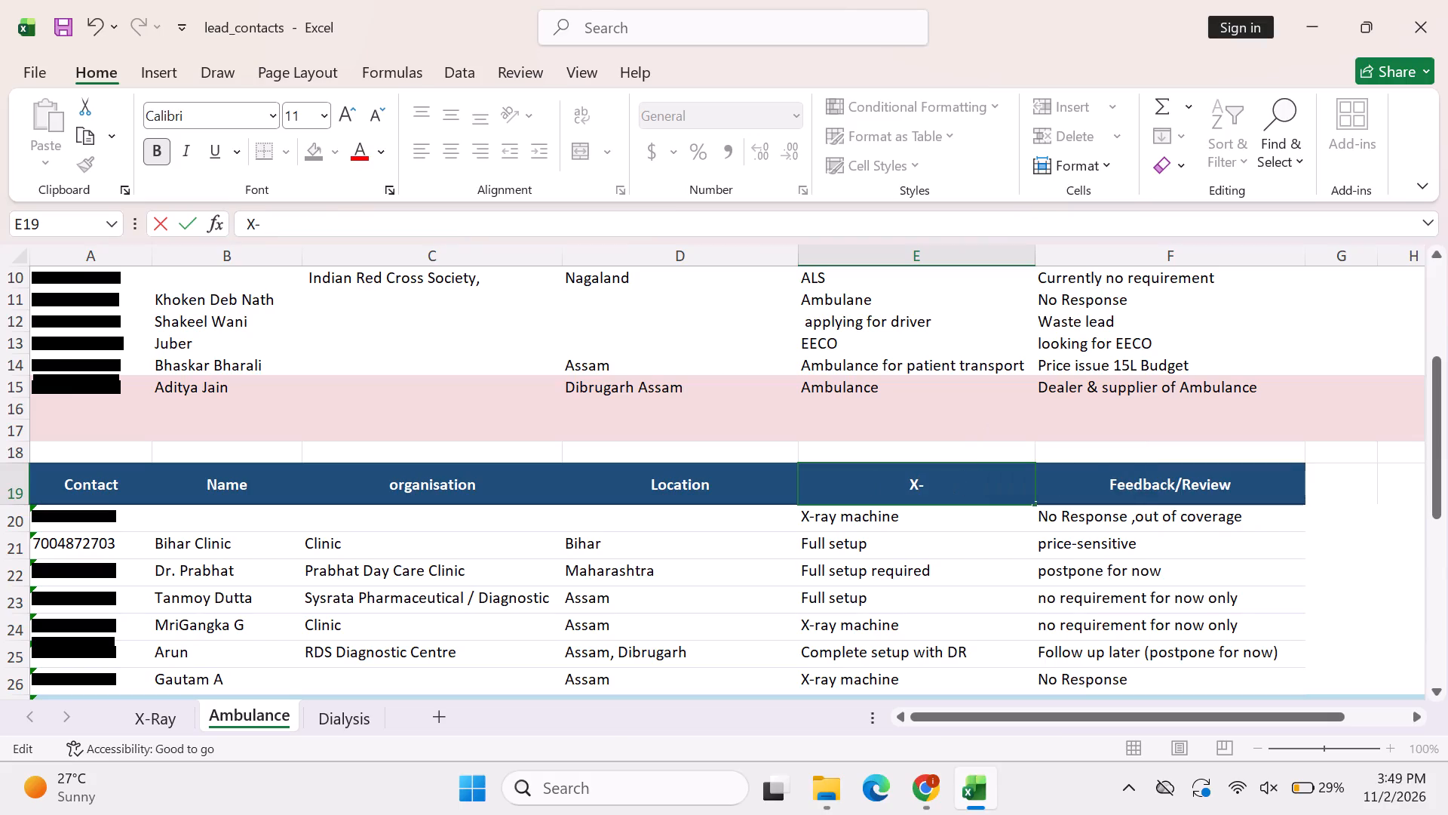
key(r)
text(AY)
key(space)
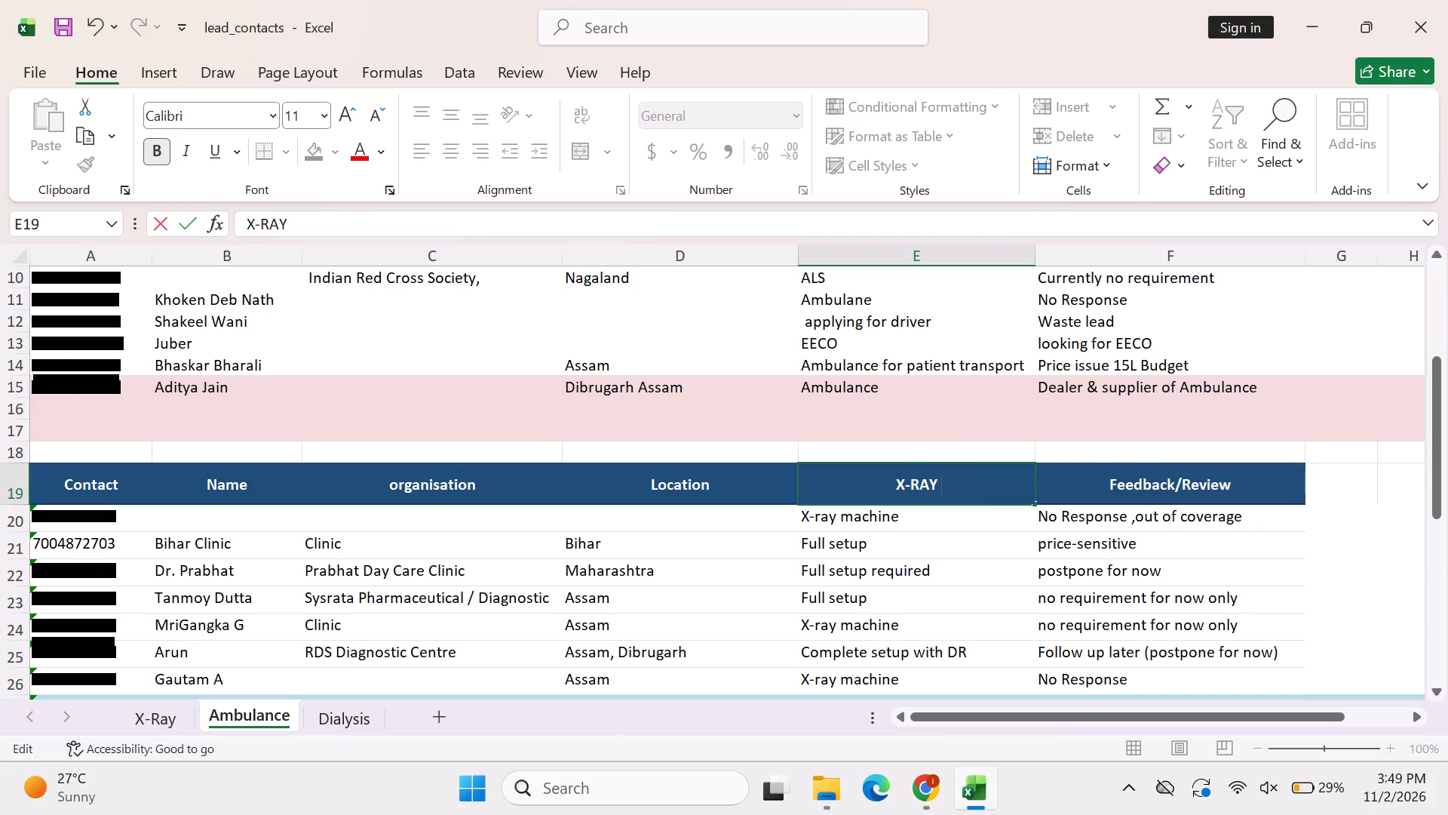
key(m)
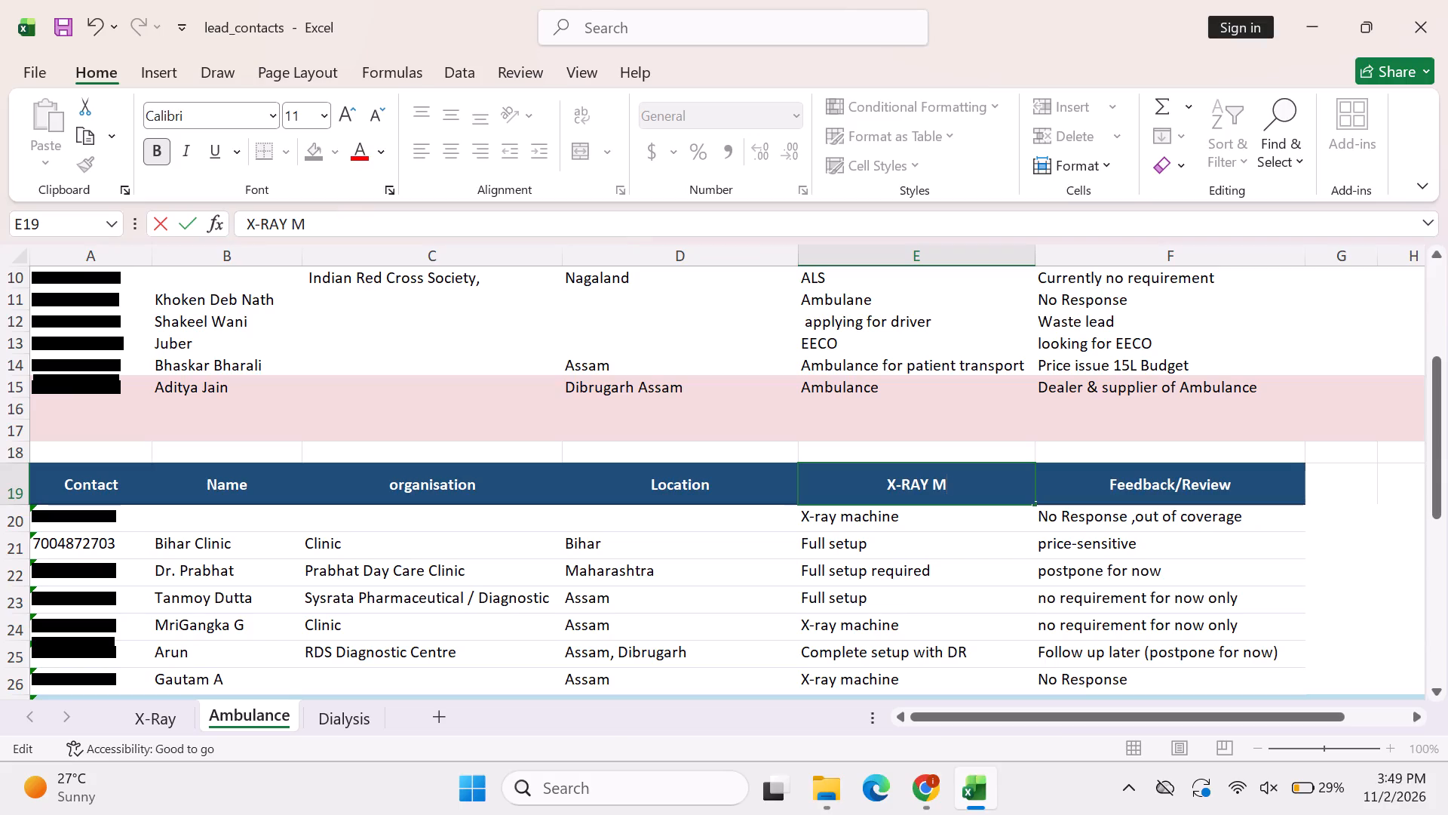
text(ACHINE)
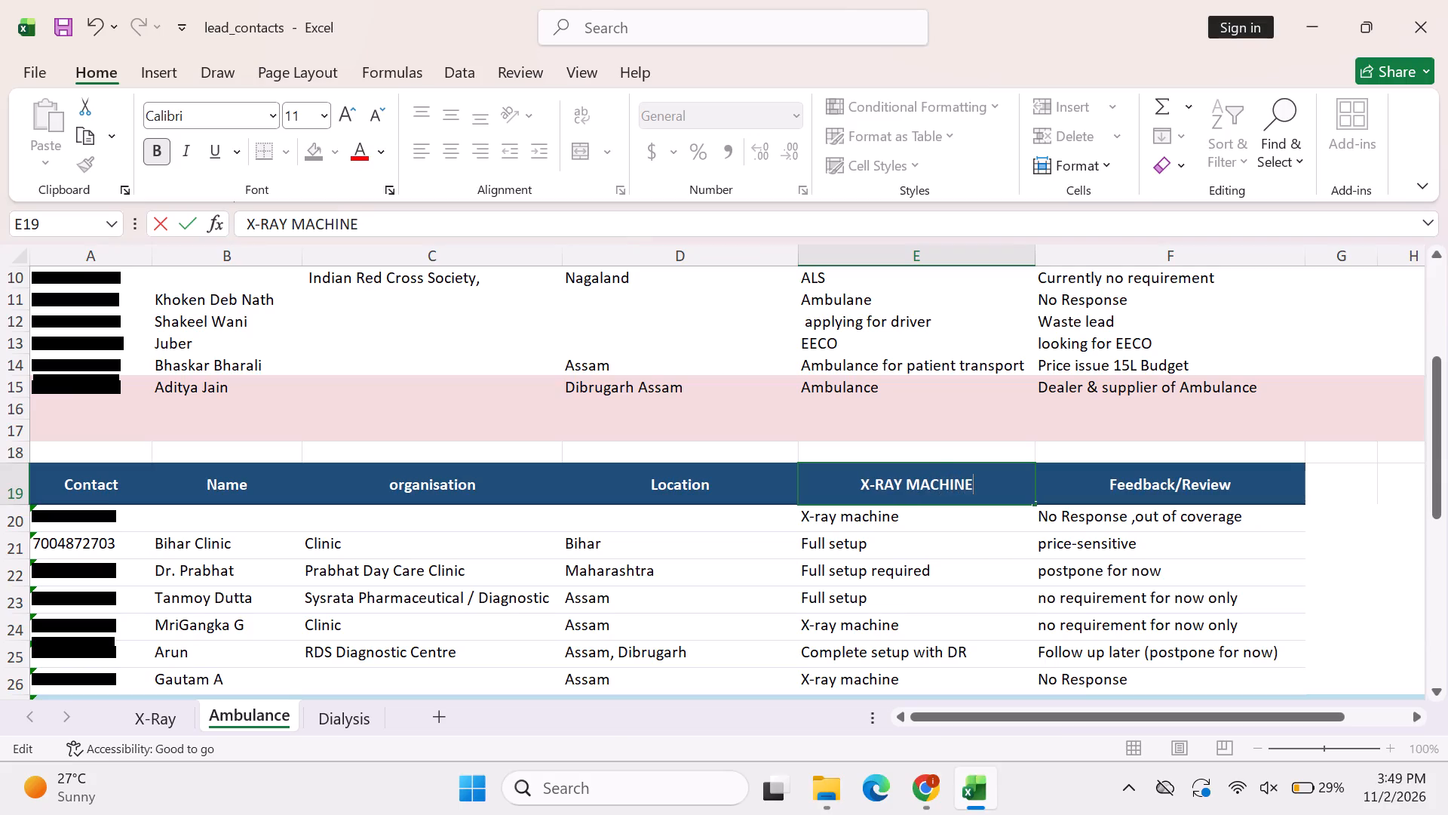
click(983, 503)
scroll(928, 552, up, 3)
scroll(943, 545, down, 1)
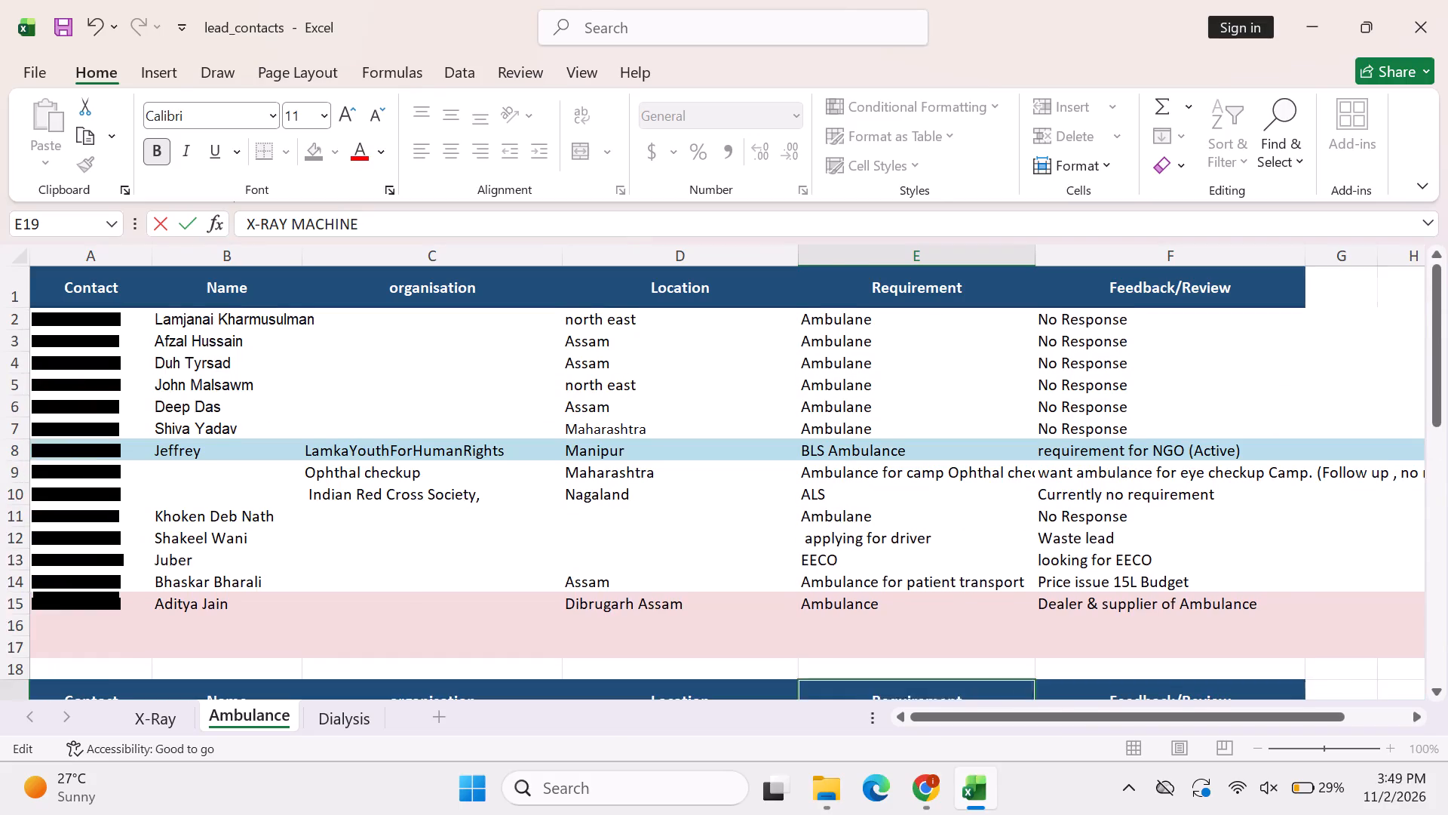
scroll(943, 545, down, 1)
scroll(943, 545, up, 3)
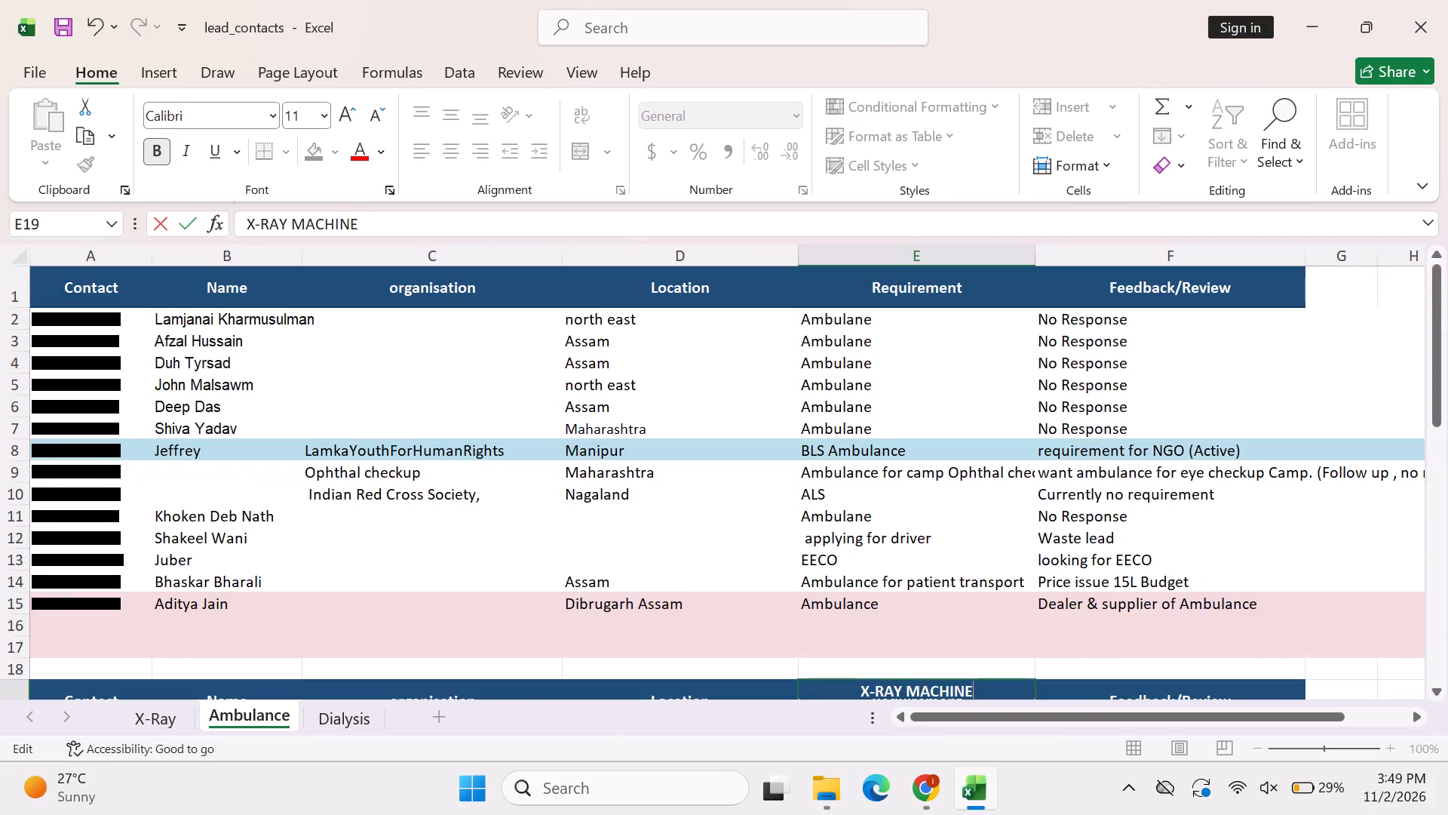
Correct the misspelled requirement of the first ambulance lead in cell E2 to "Ambulance".
click(836, 322)
click(924, 367)
scroll(909, 407, up, 2)
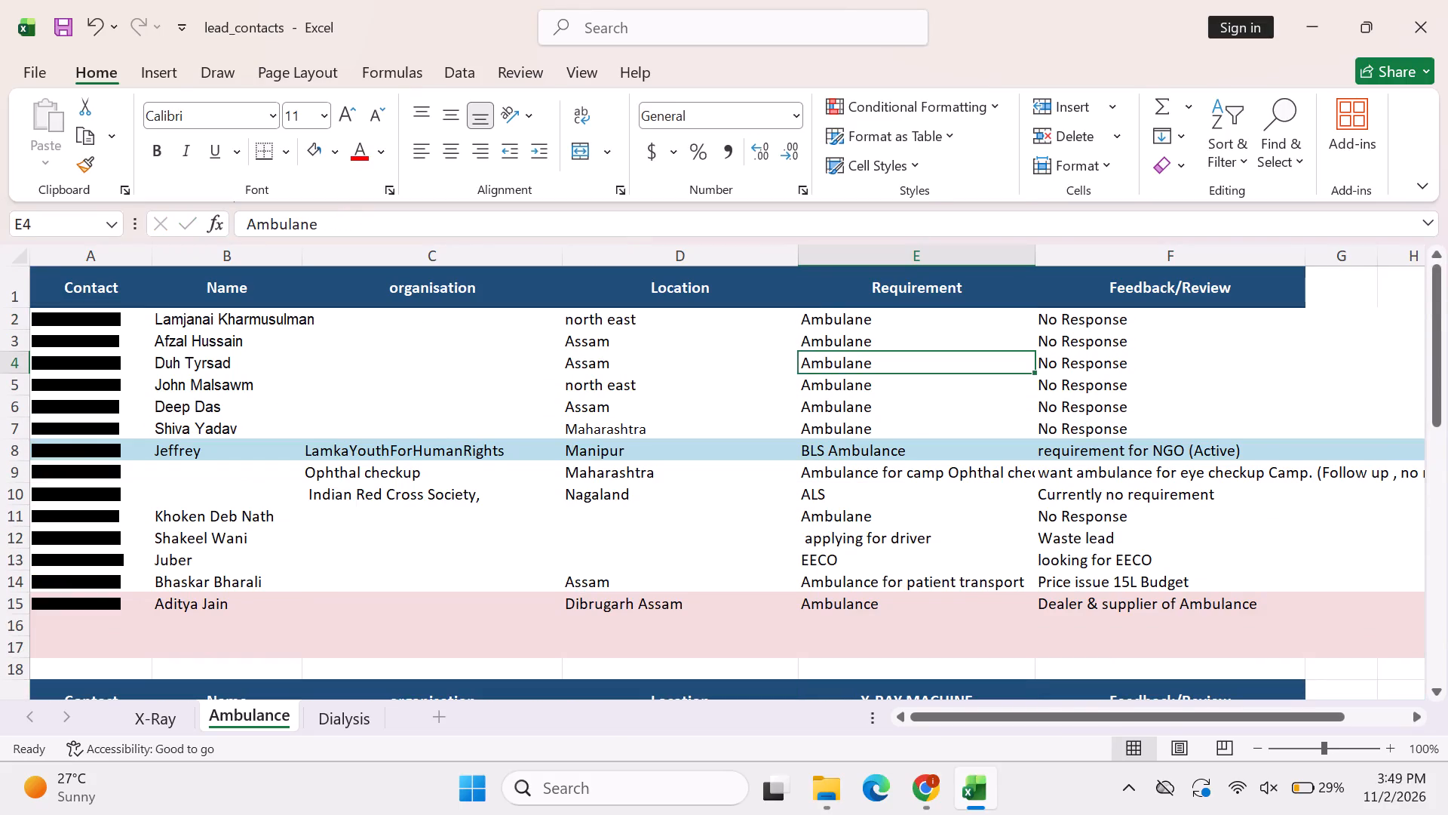
double_click(881, 318)
key(BackSpace)
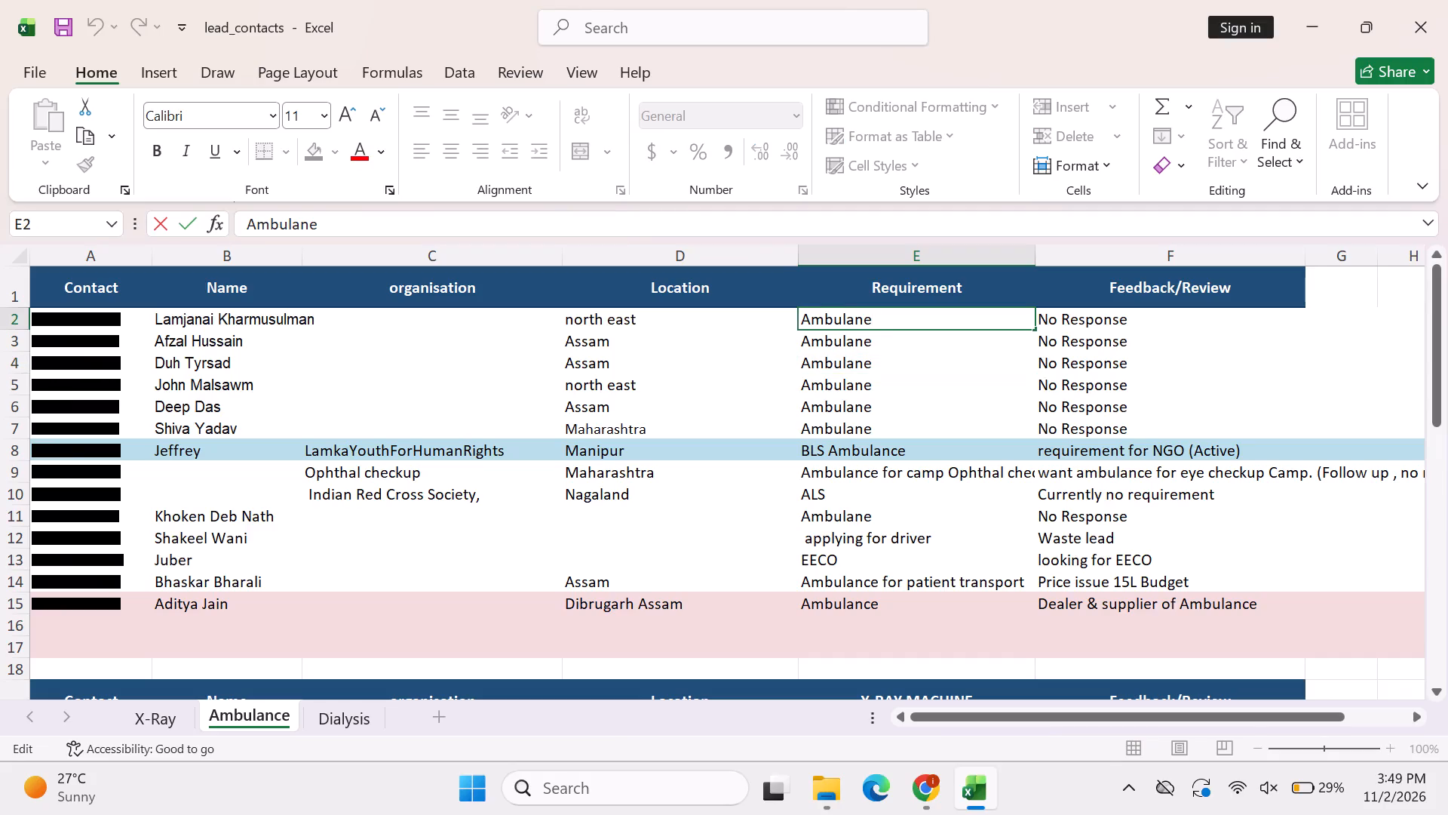
text(CE)
key(BackSpace)
key(BackSpace)
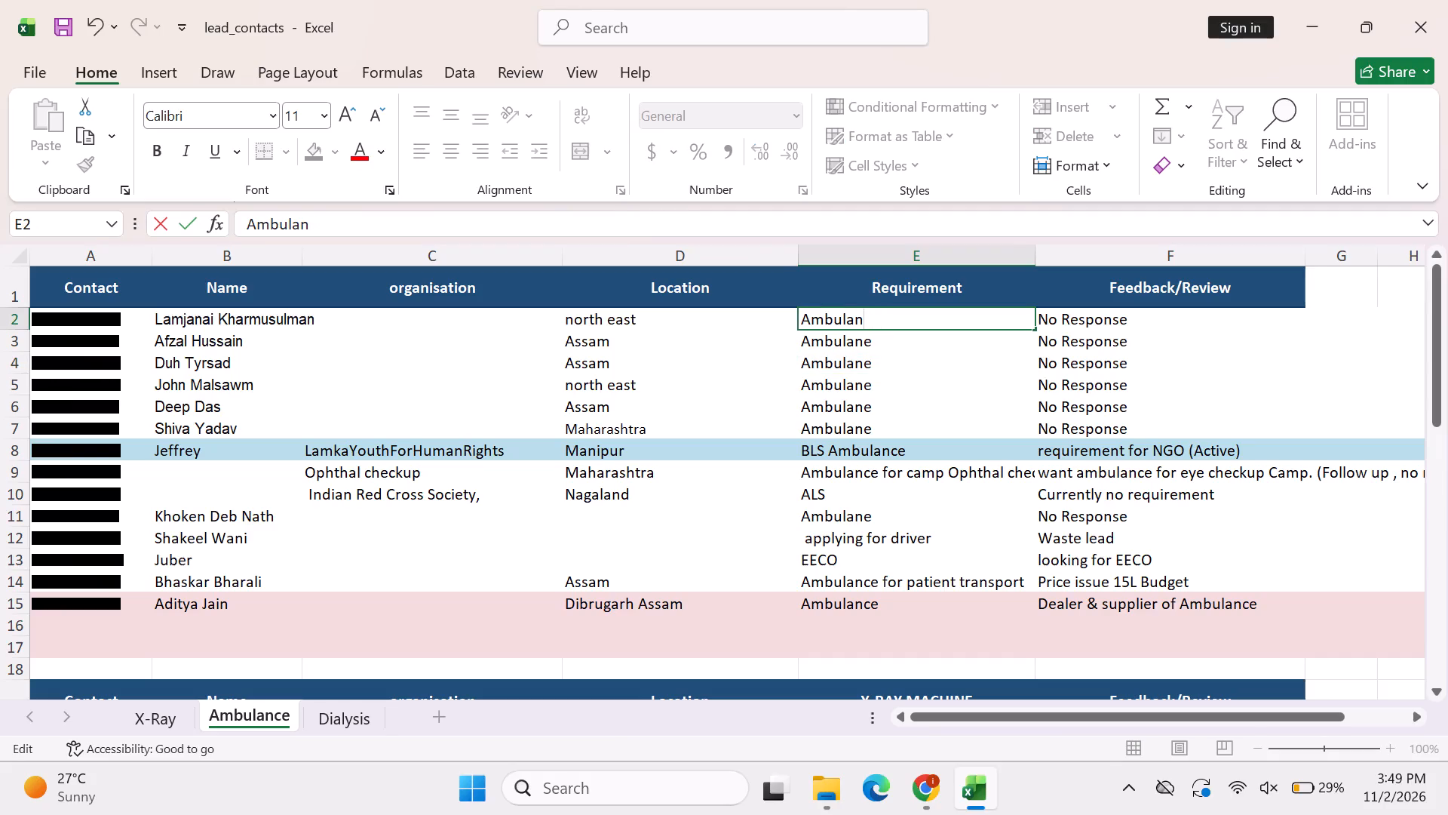
text(ce)
click(901, 337)
Fill the corrected "Ambulance" entry from E2 down through E7.
click(927, 319)
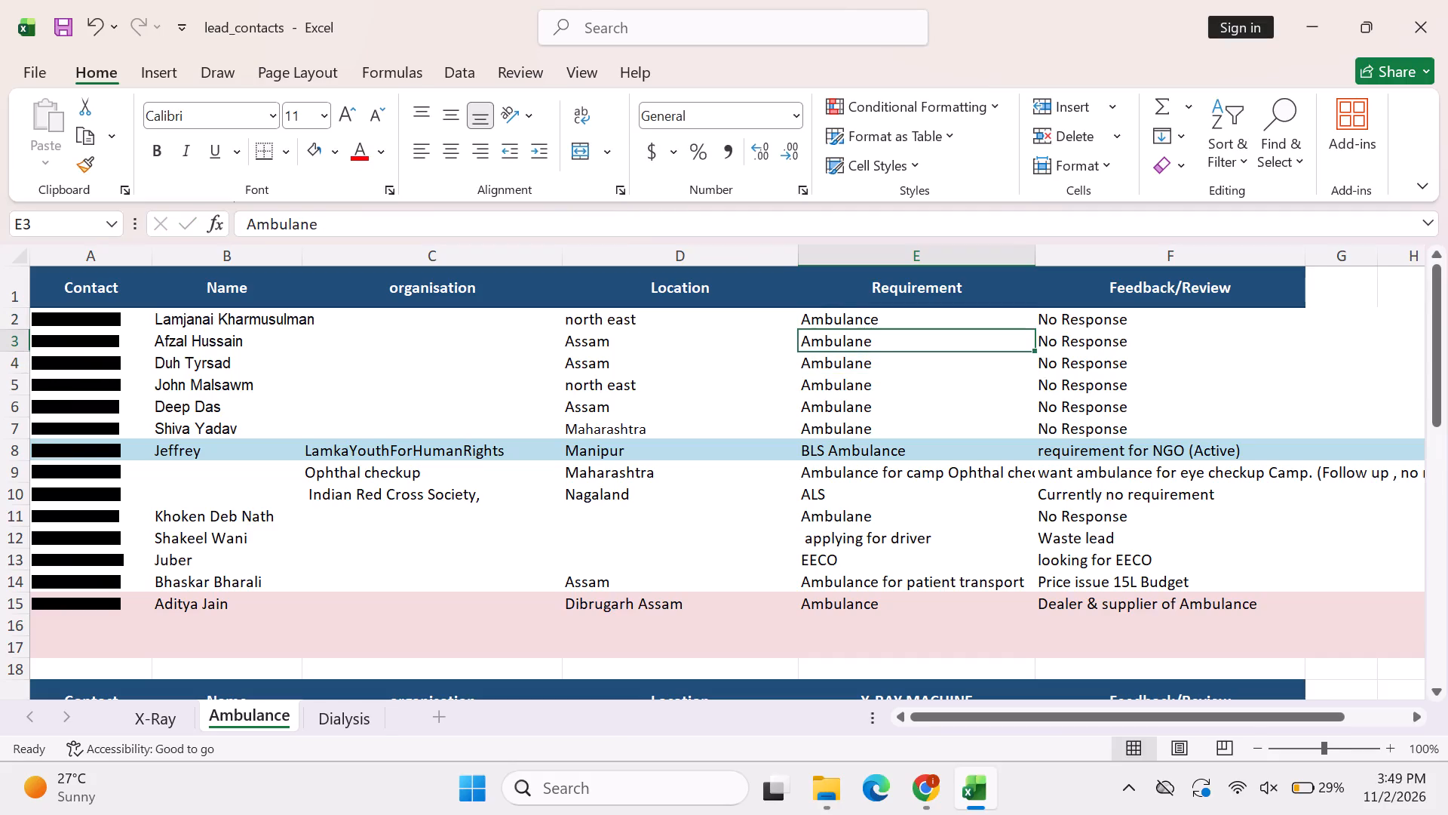
drag(1033, 330, 1034, 431)
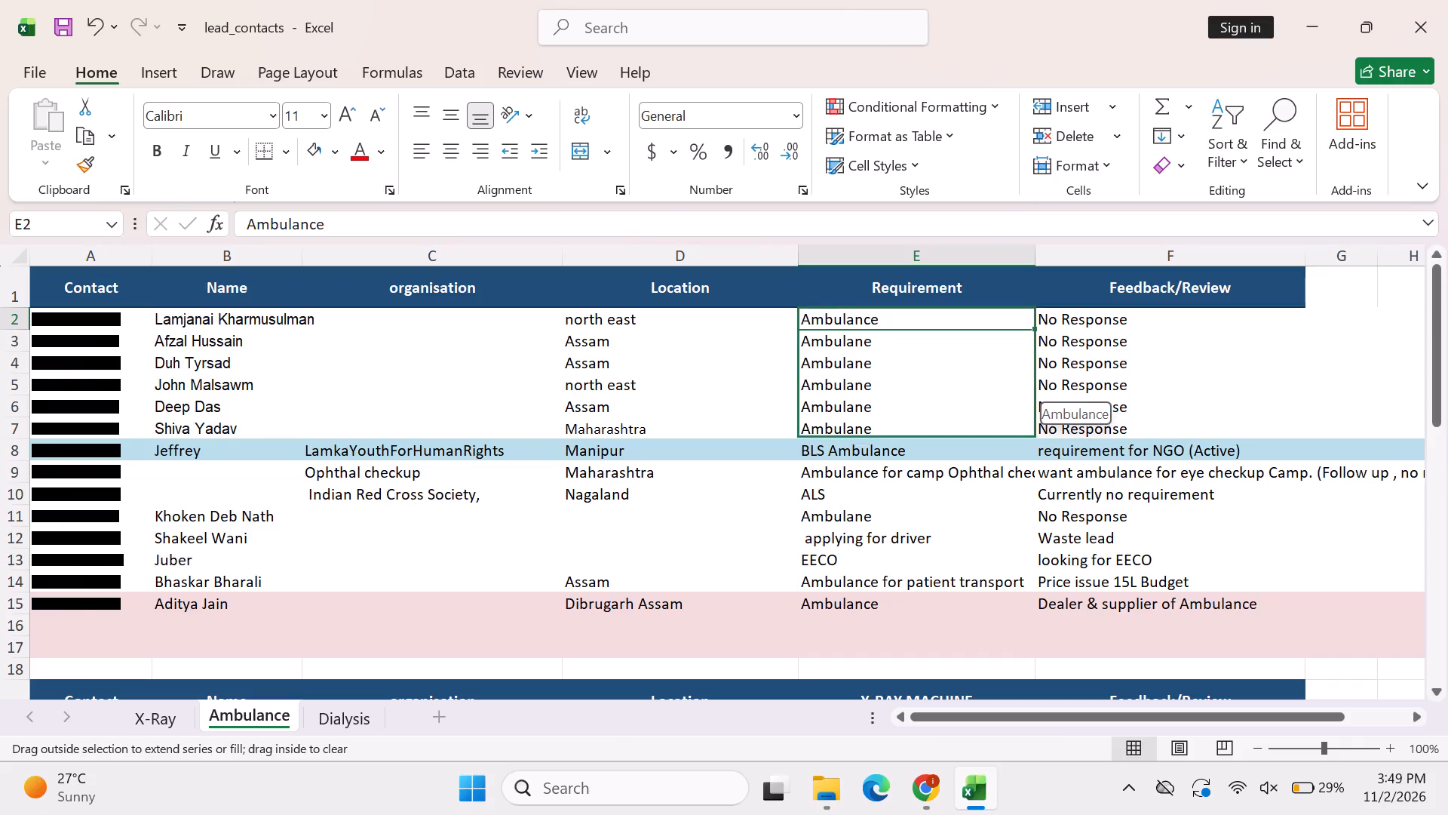
drag(1034, 431, 1036, 438)
click(977, 495)
Copy the text "Ambulance" from E2 and replace the Requirement header in E1 with it.
click(857, 319)
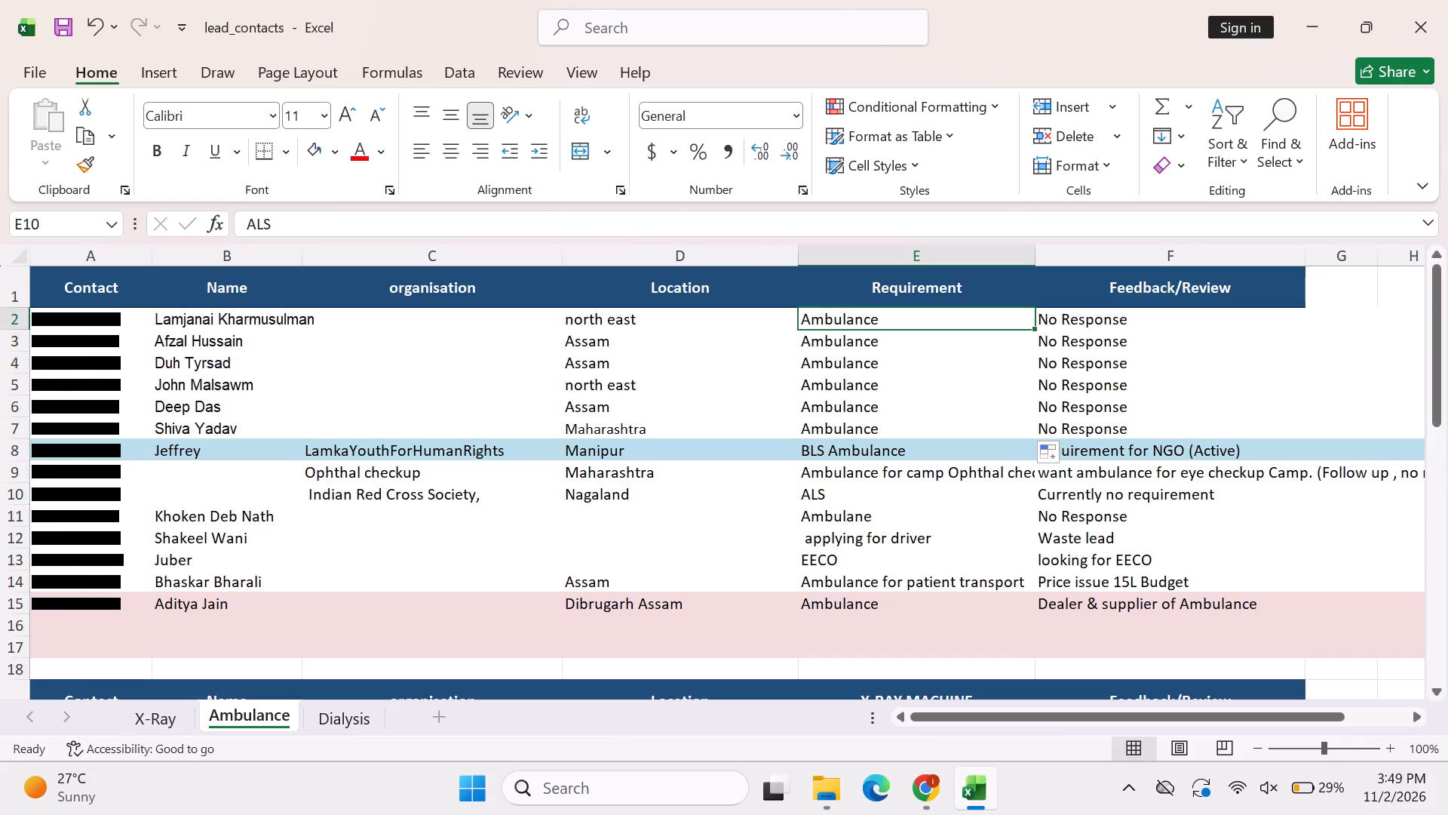
click(858, 318)
click(858, 318)
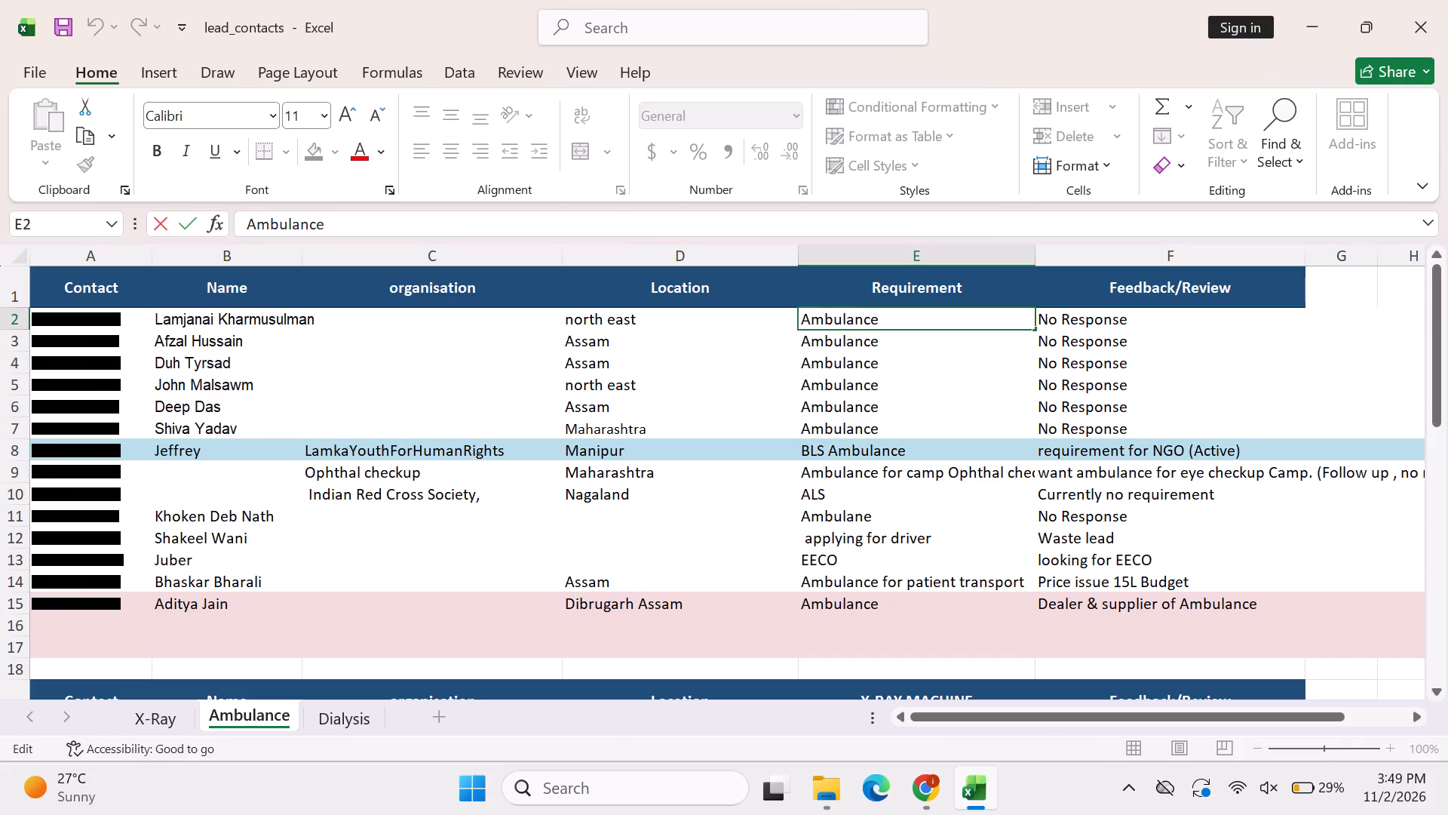
drag(800, 324, 921, 328)
key(ctrl+c)
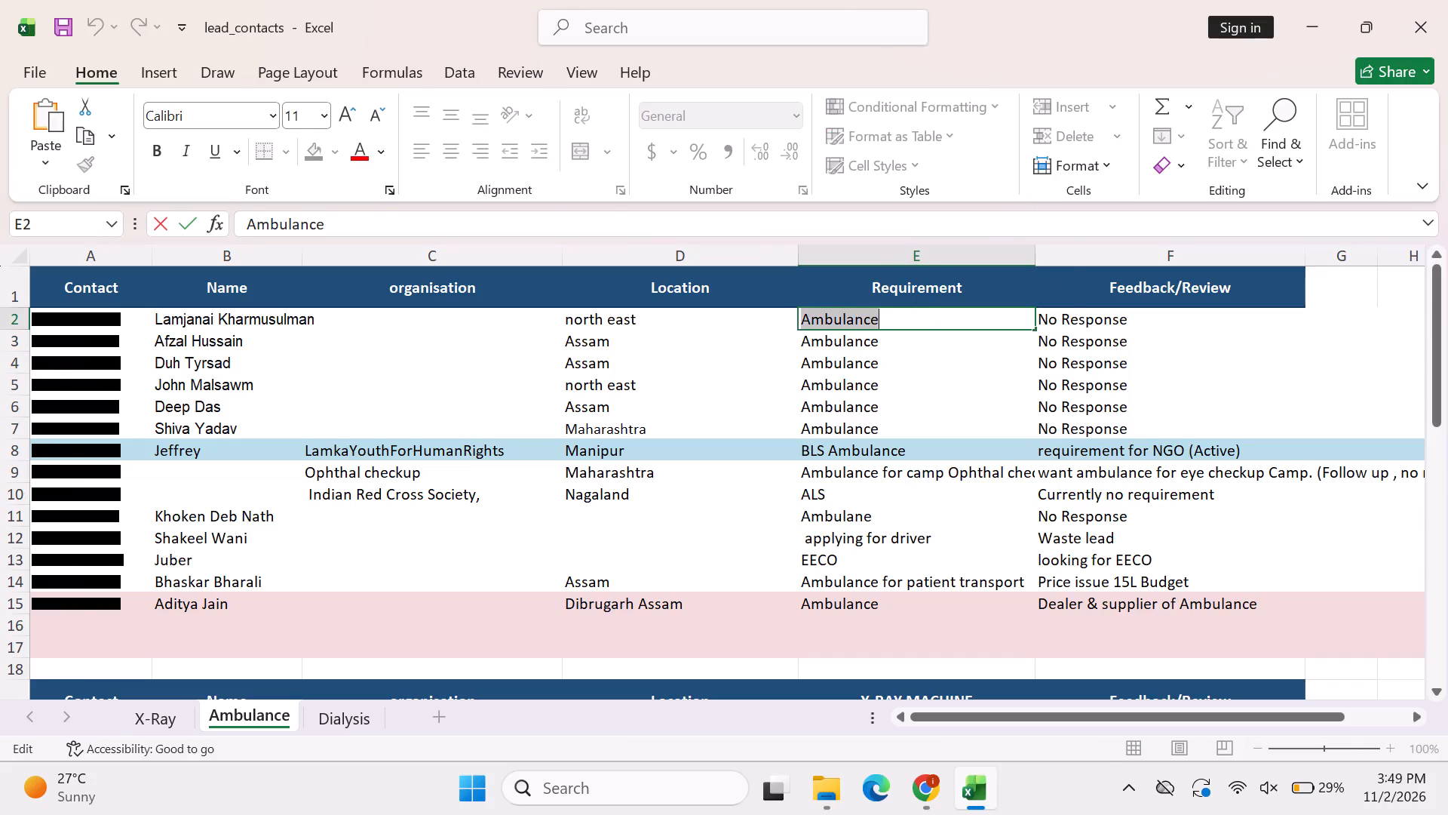
double_click(874, 285)
drag(874, 284, 988, 286)
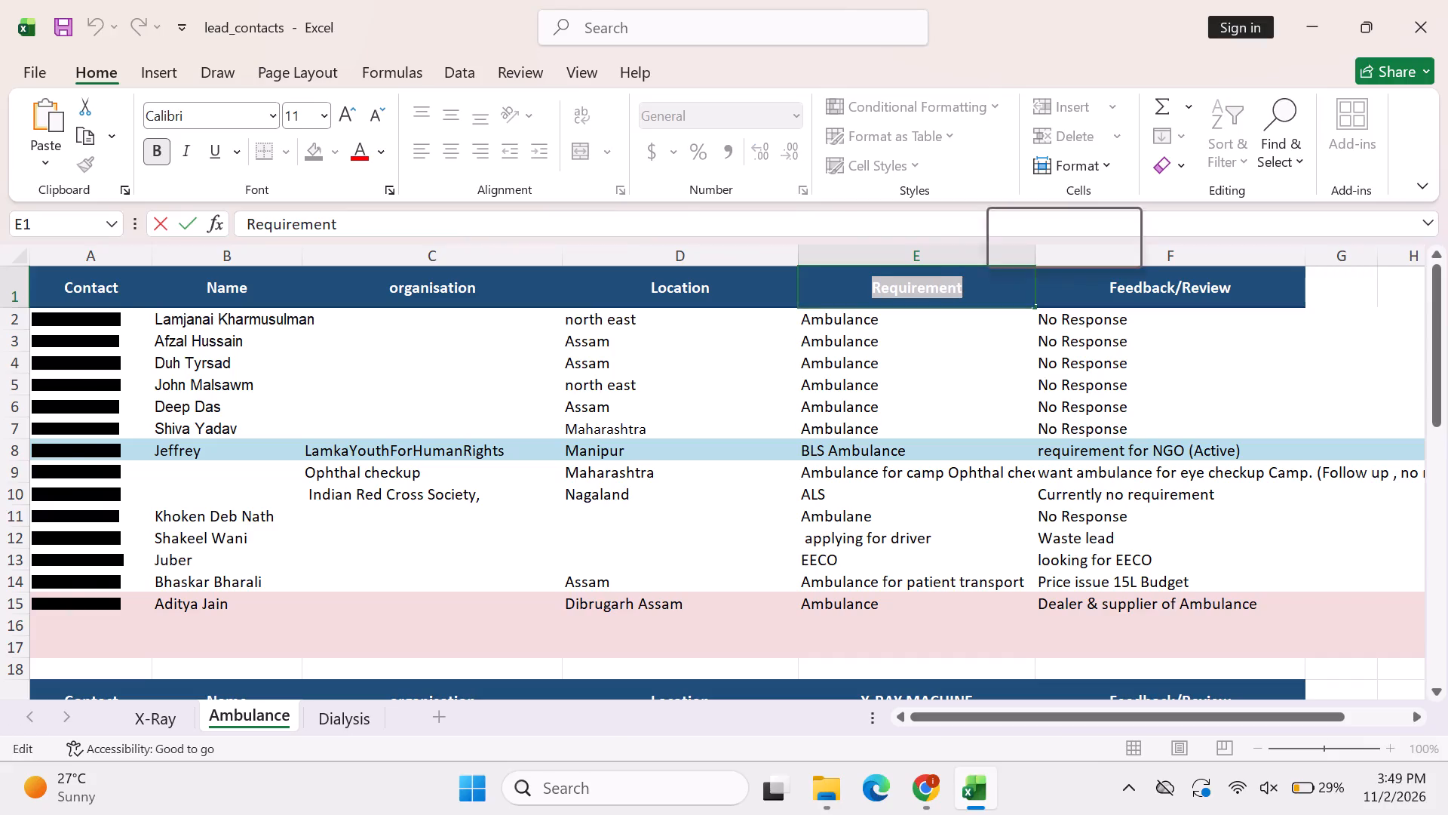
key(ctrl+v)
click(951, 369)
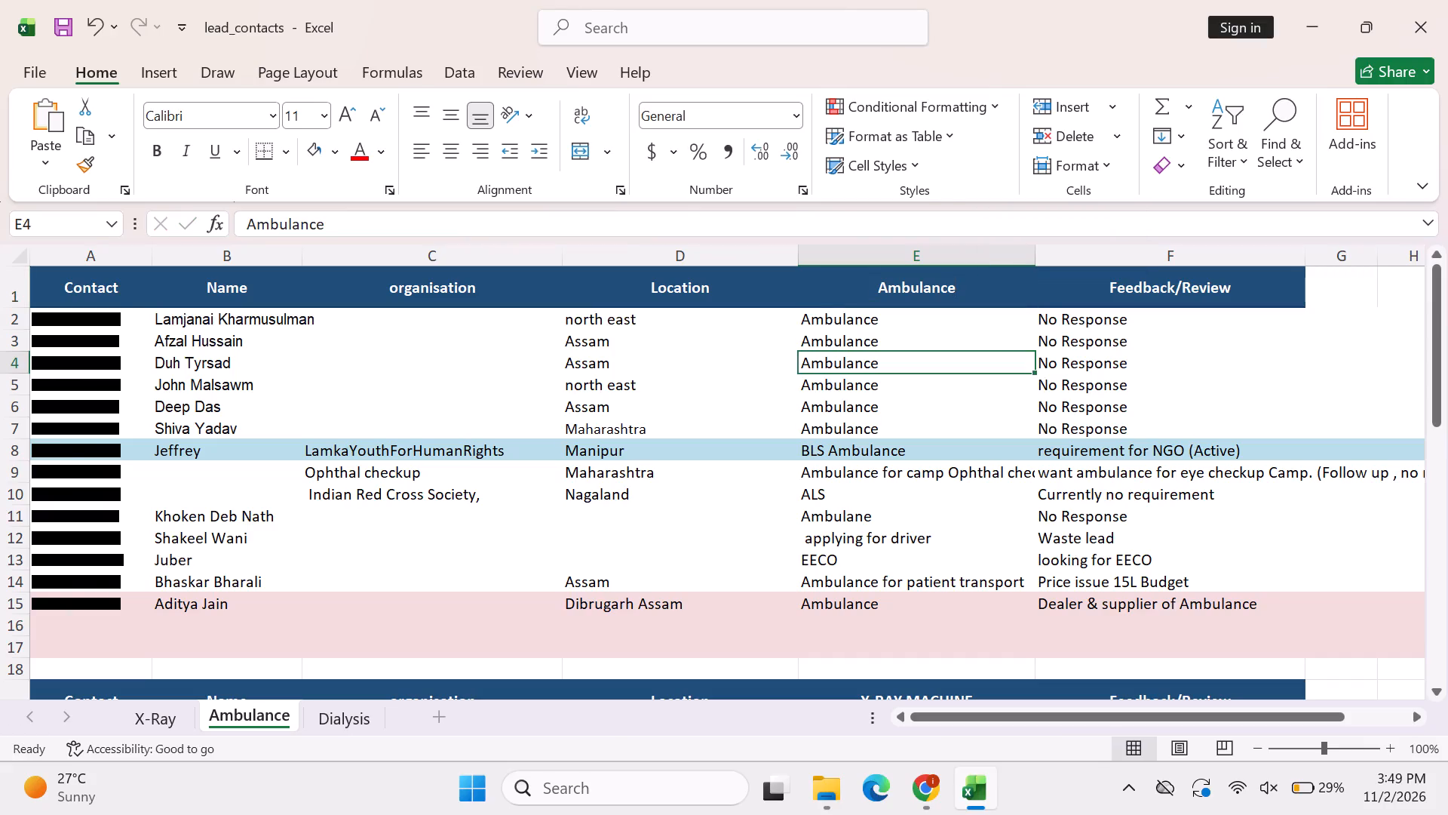
Fill the Ambulance header cell E1 with a light blue theme colour.
click(910, 291)
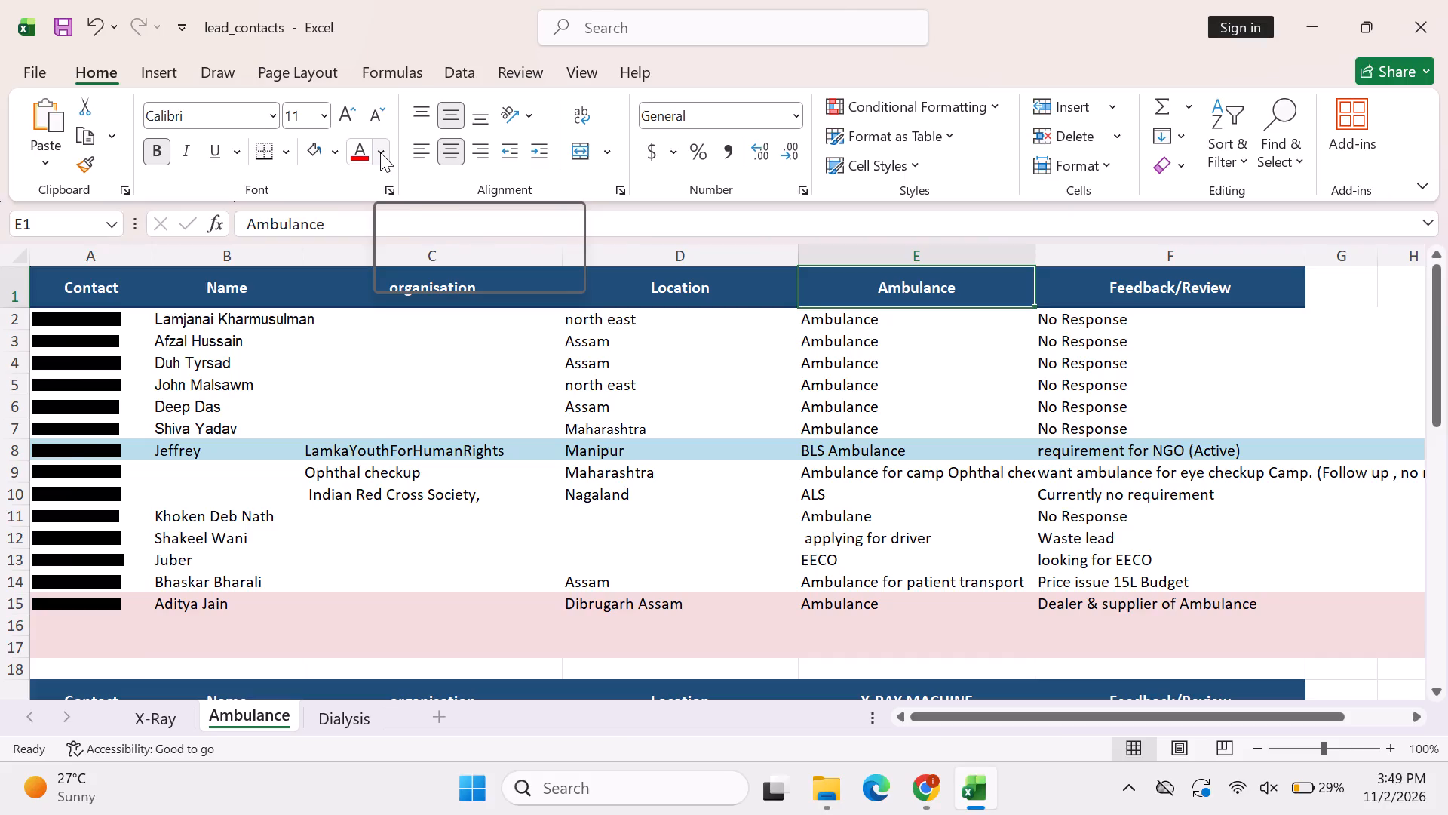
click(331, 149)
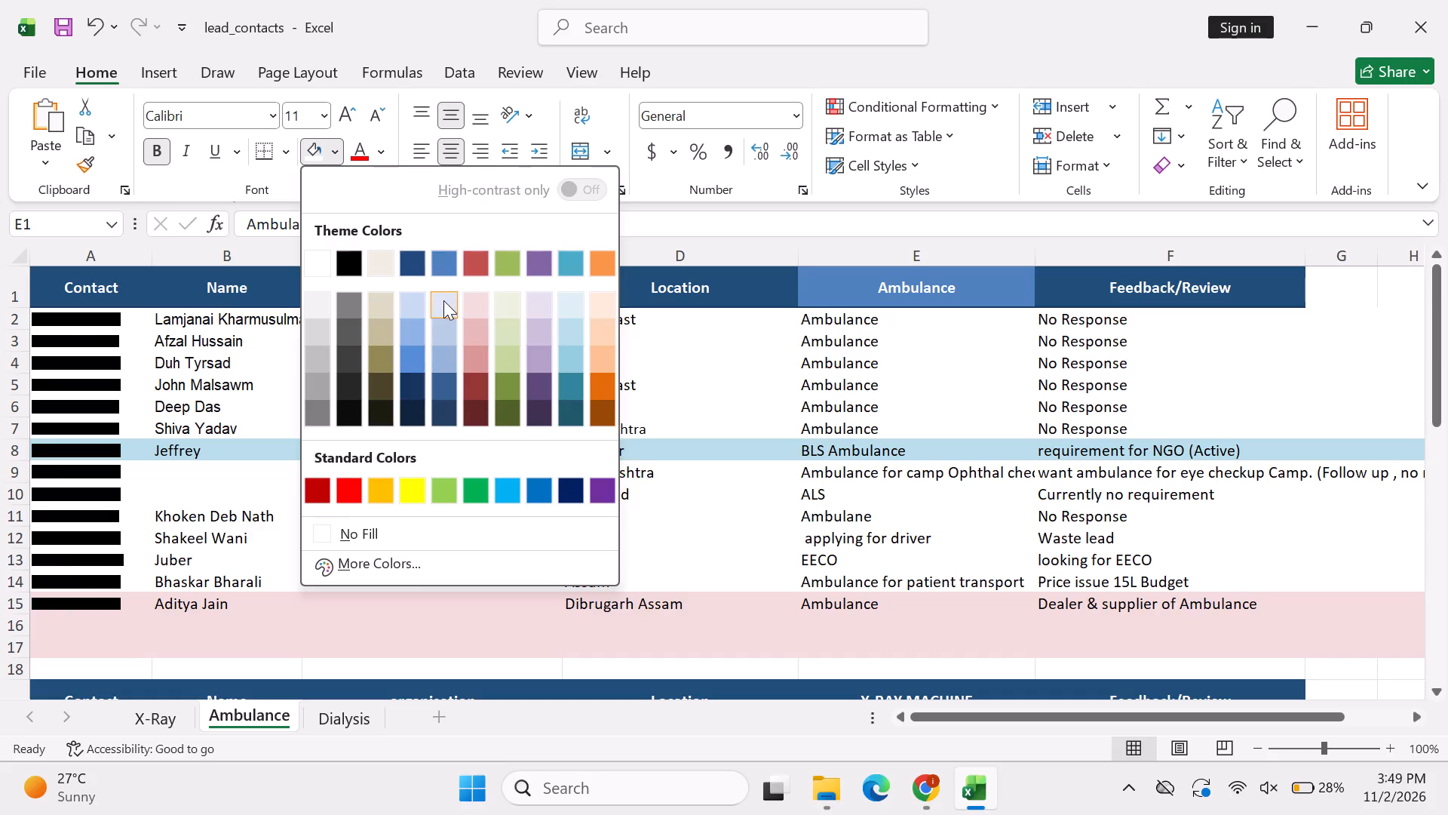
click(420, 334)
click(980, 377)
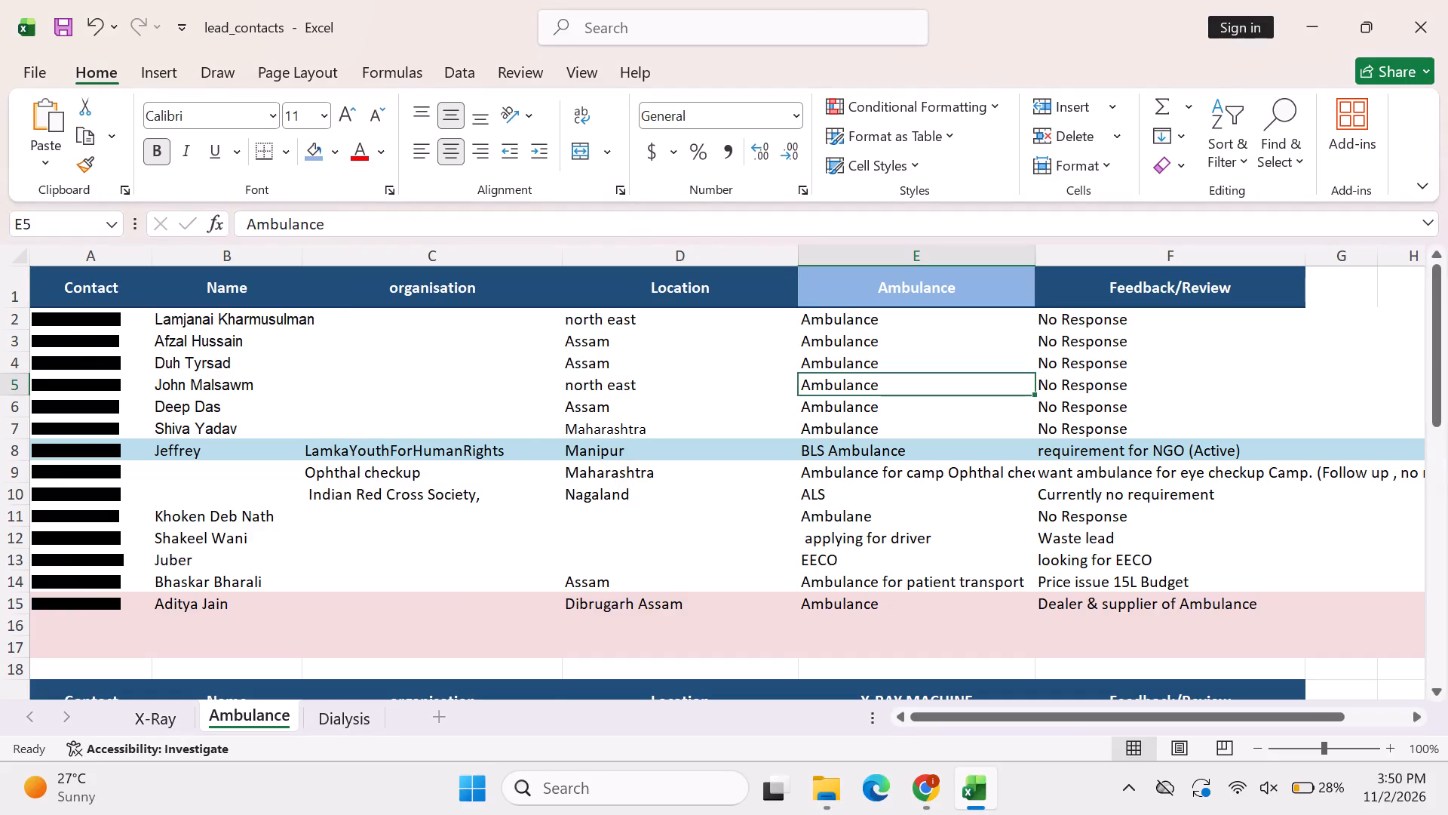
Apply the same light blue fill to the X-RAY MACHINE header cell E19.
click(968, 294)
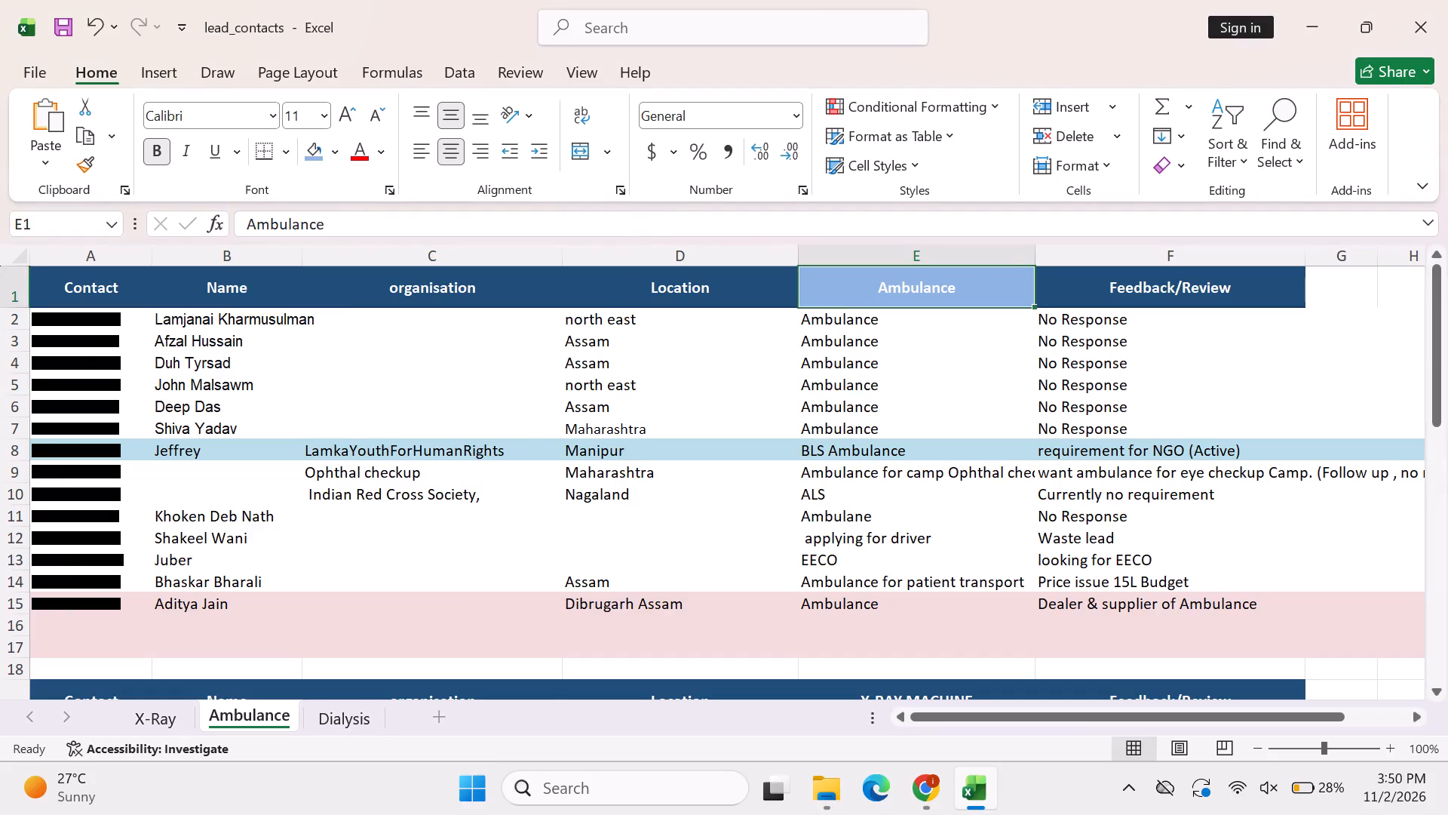
scroll(980, 463, down, 2)
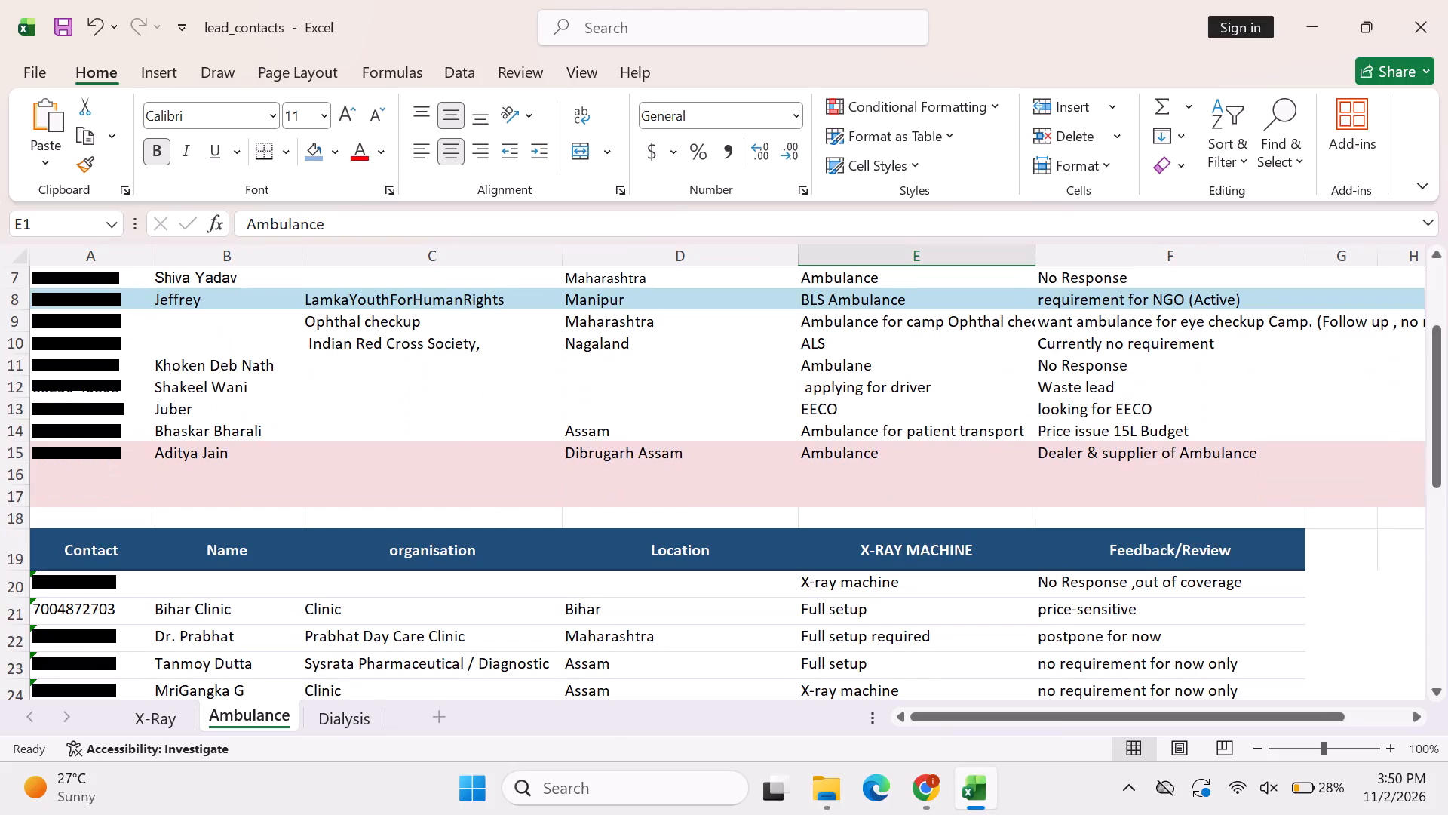
click(937, 558)
click(311, 152)
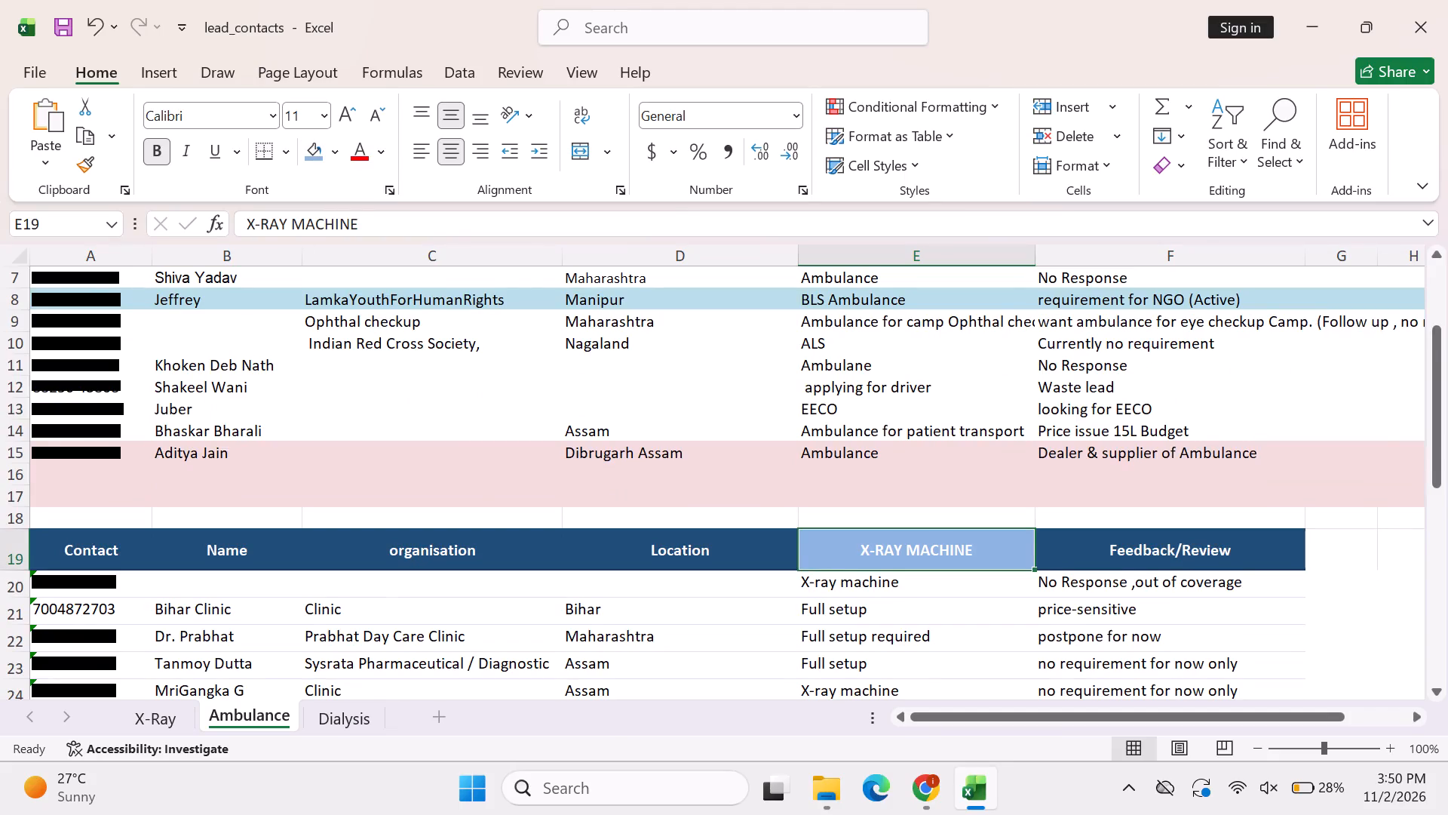
Copy header row 19 into blank row 39, directly above the dialysis leads.
scroll(631, 503, down, 4)
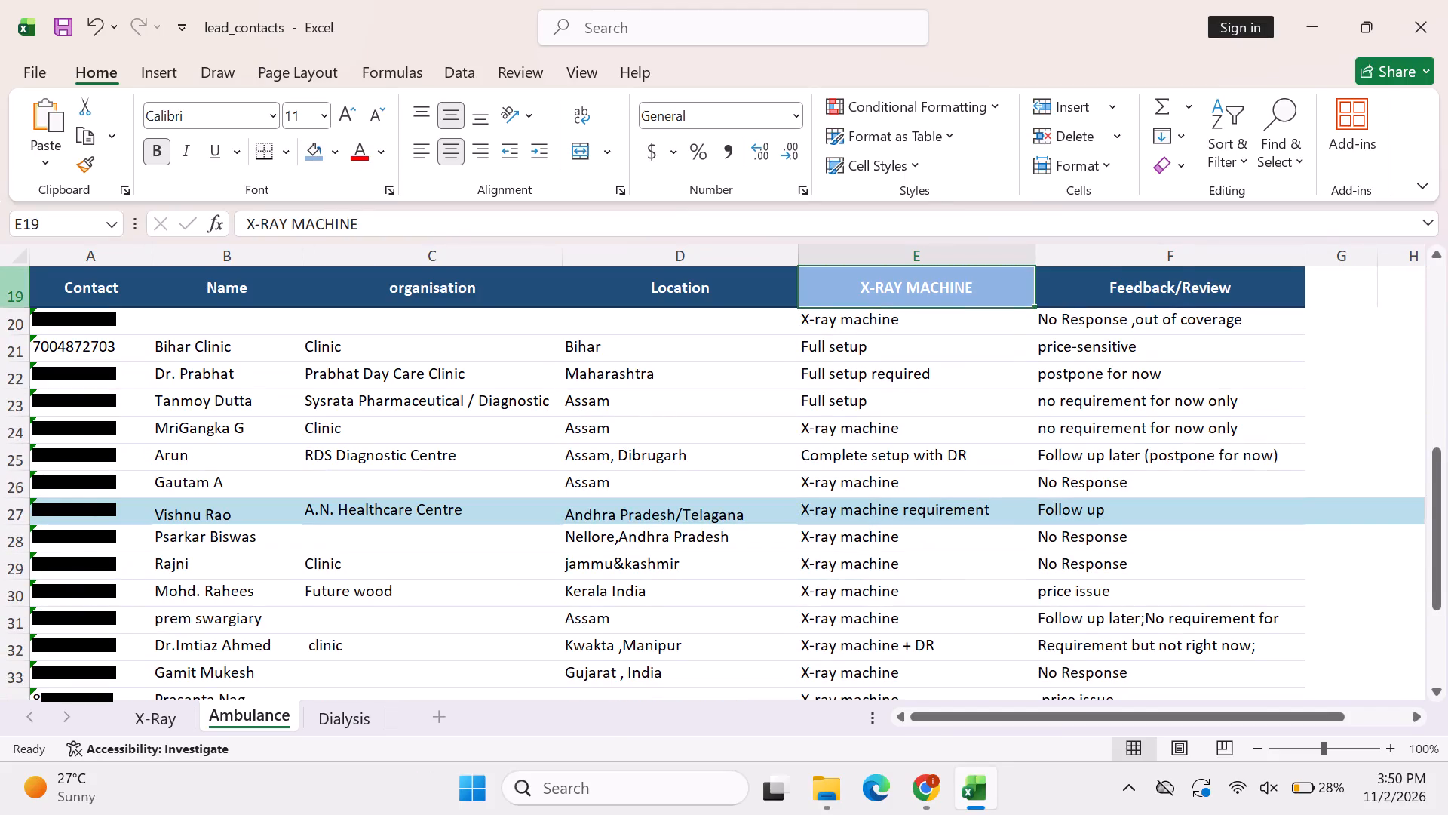
click(10, 283)
key(ctrl+c)
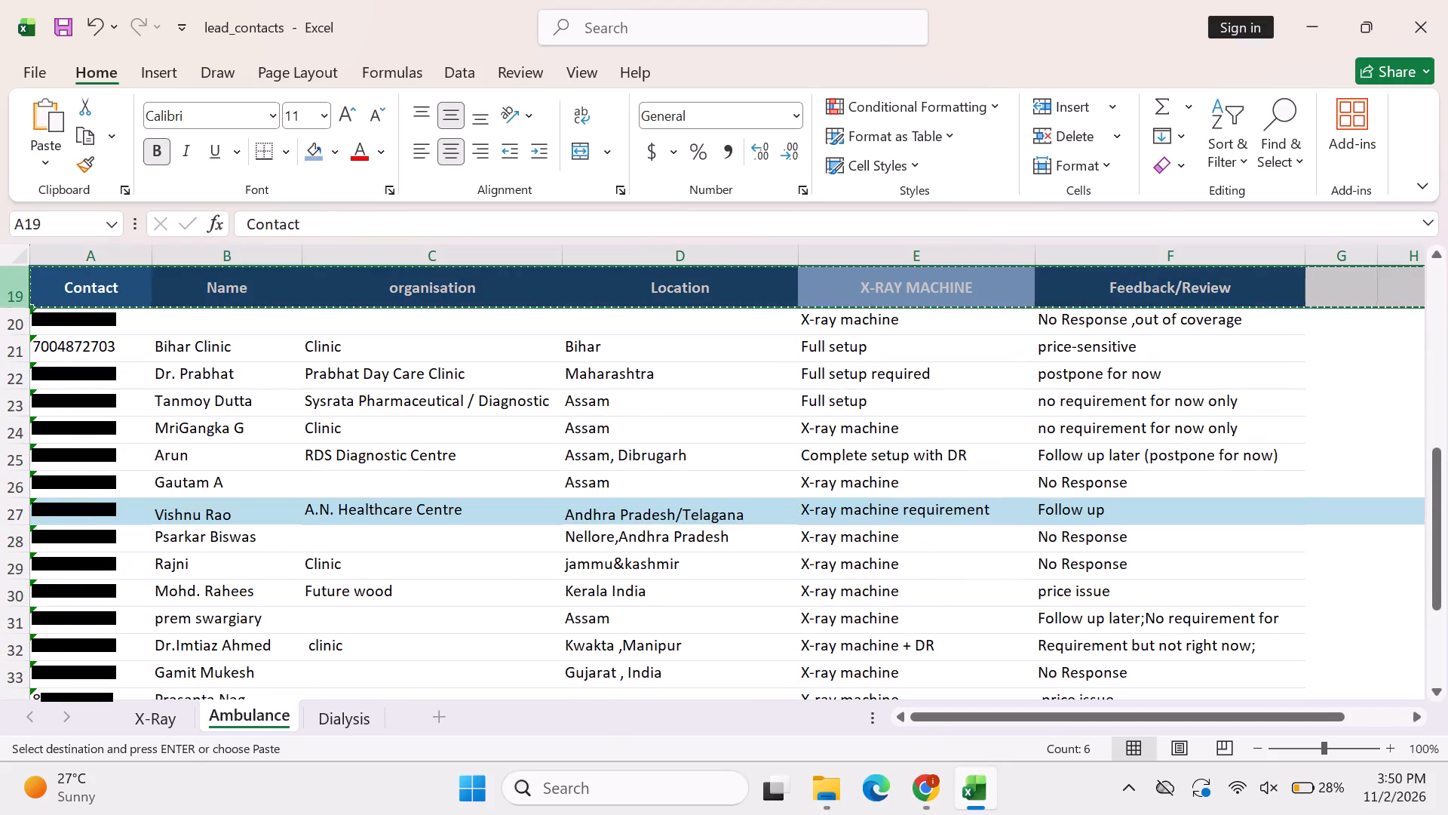
scroll(259, 423, down, 4)
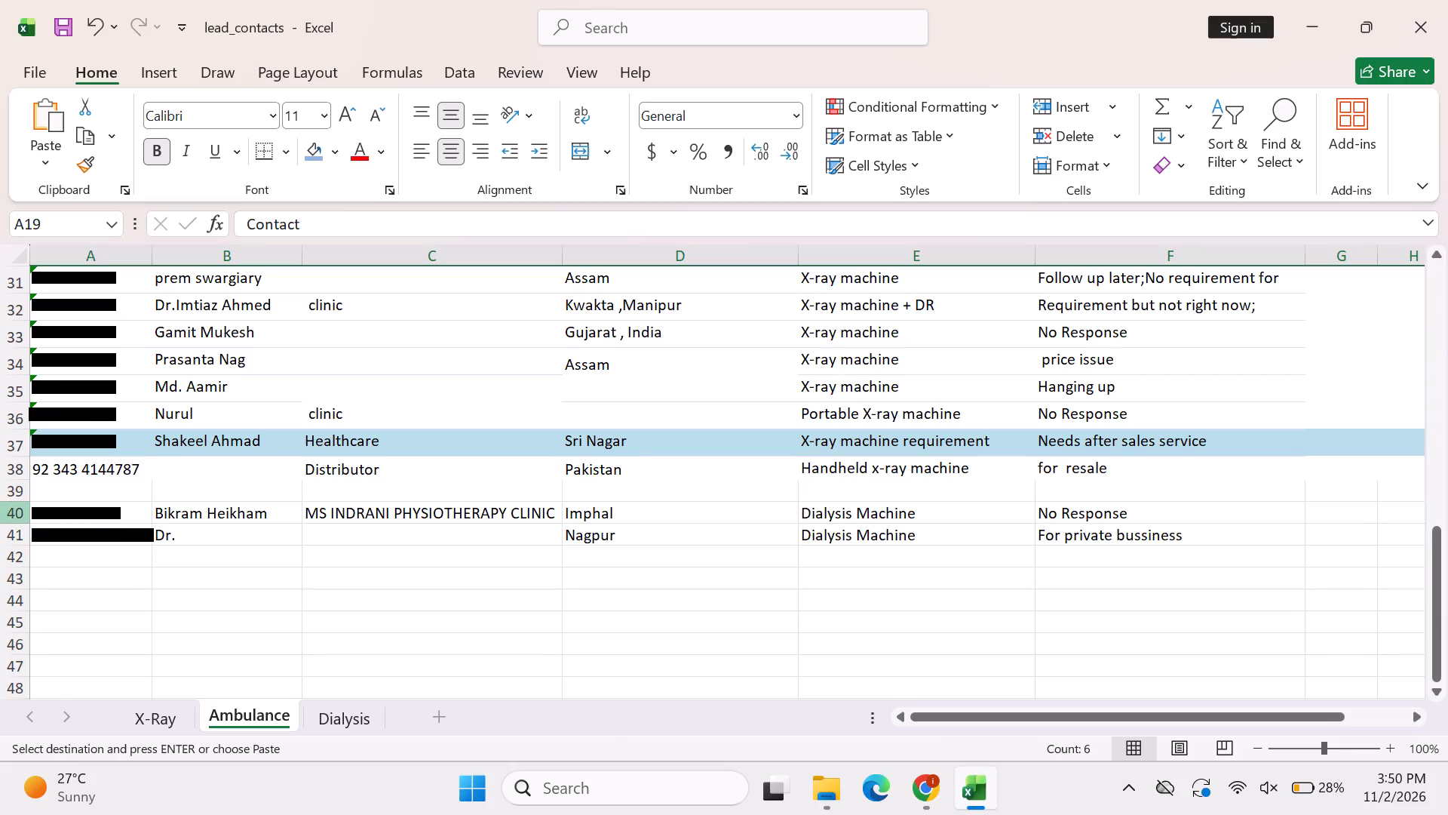
click(0, 487)
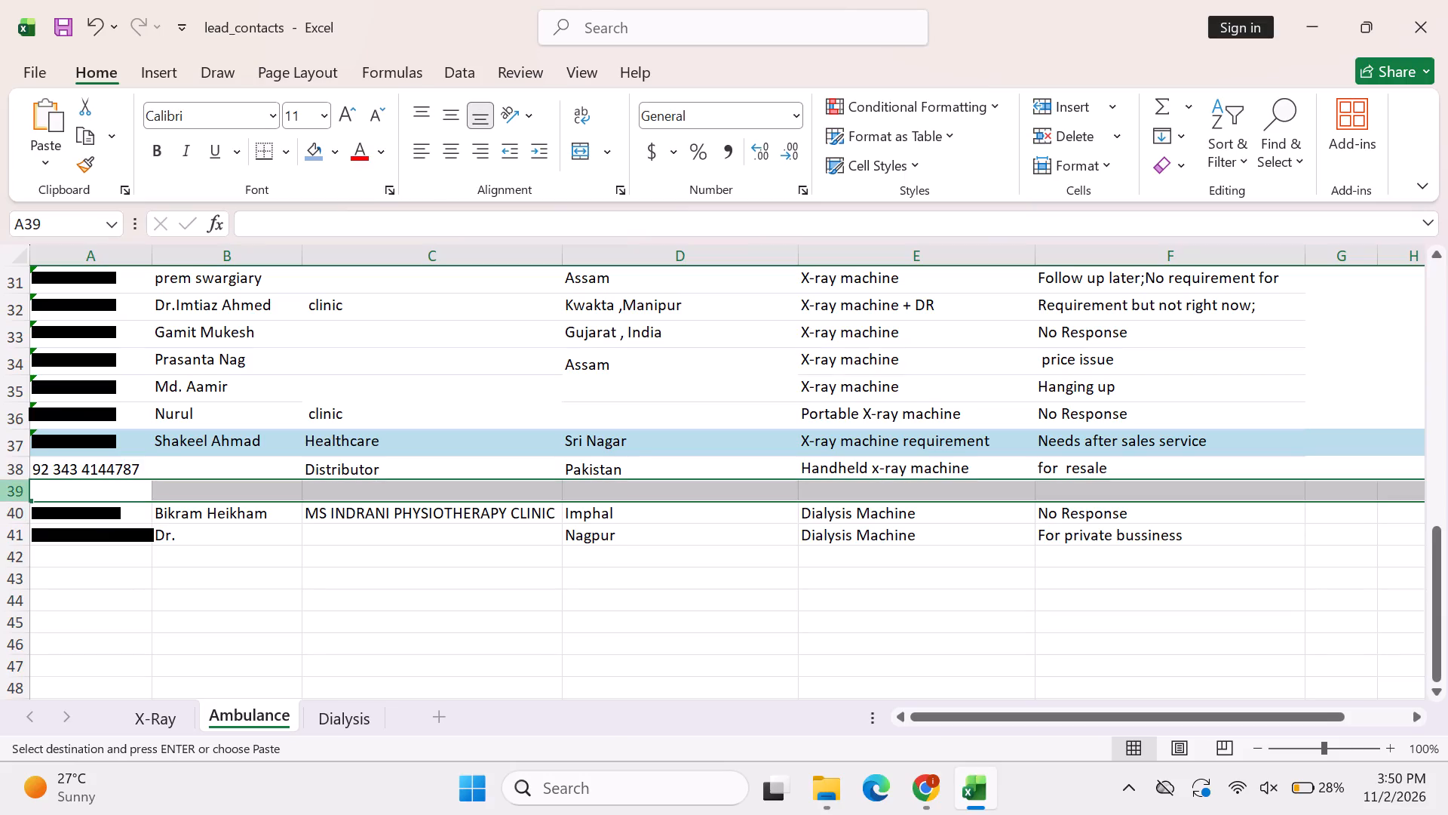
key(ctrl+v)
click(378, 629)
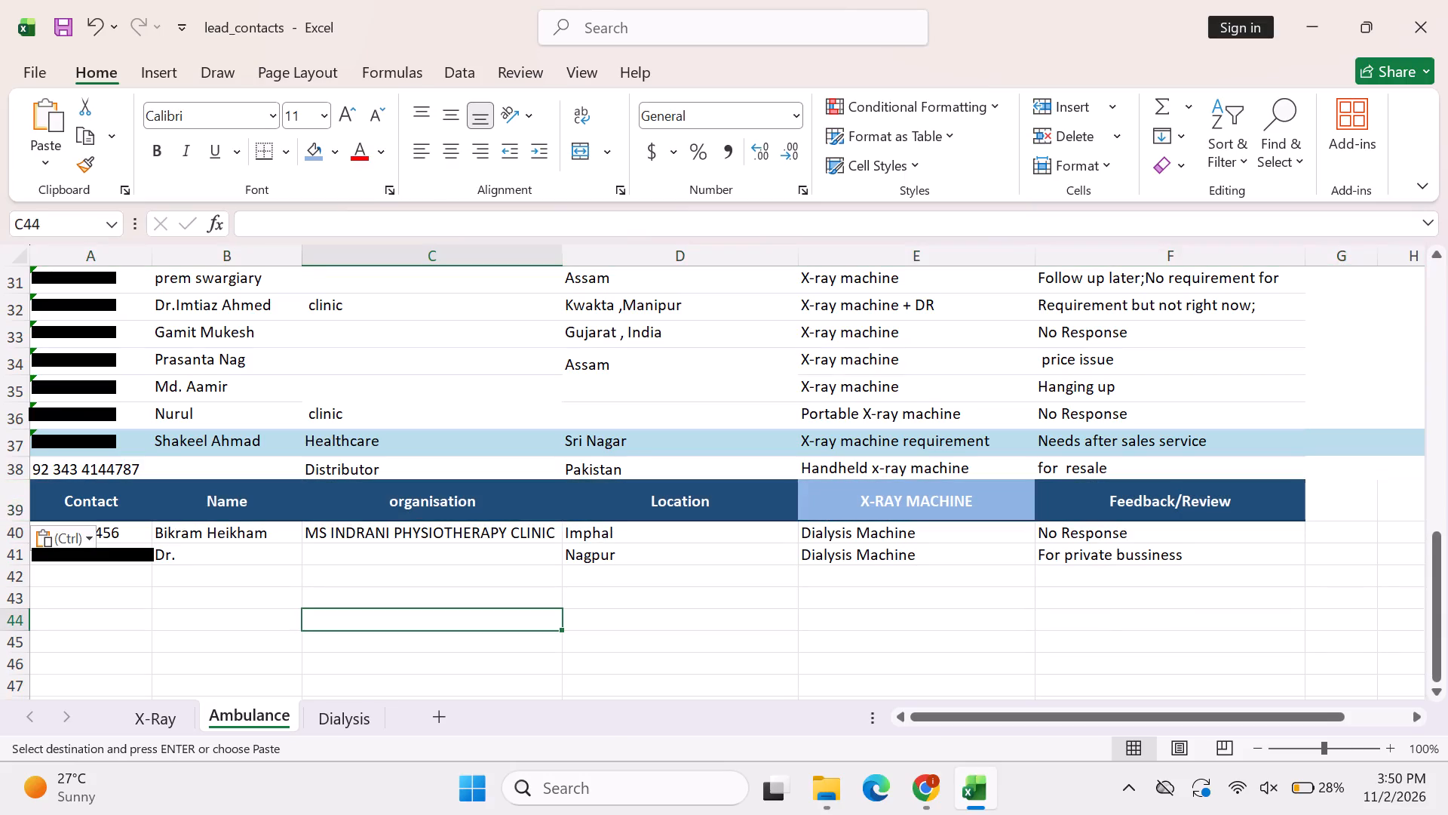
Copy the text "Dialysis Machine" from E40 and replace the copied X-RAY MACHINE header in E39 with it.
double_click(820, 535)
drag(799, 534, 934, 539)
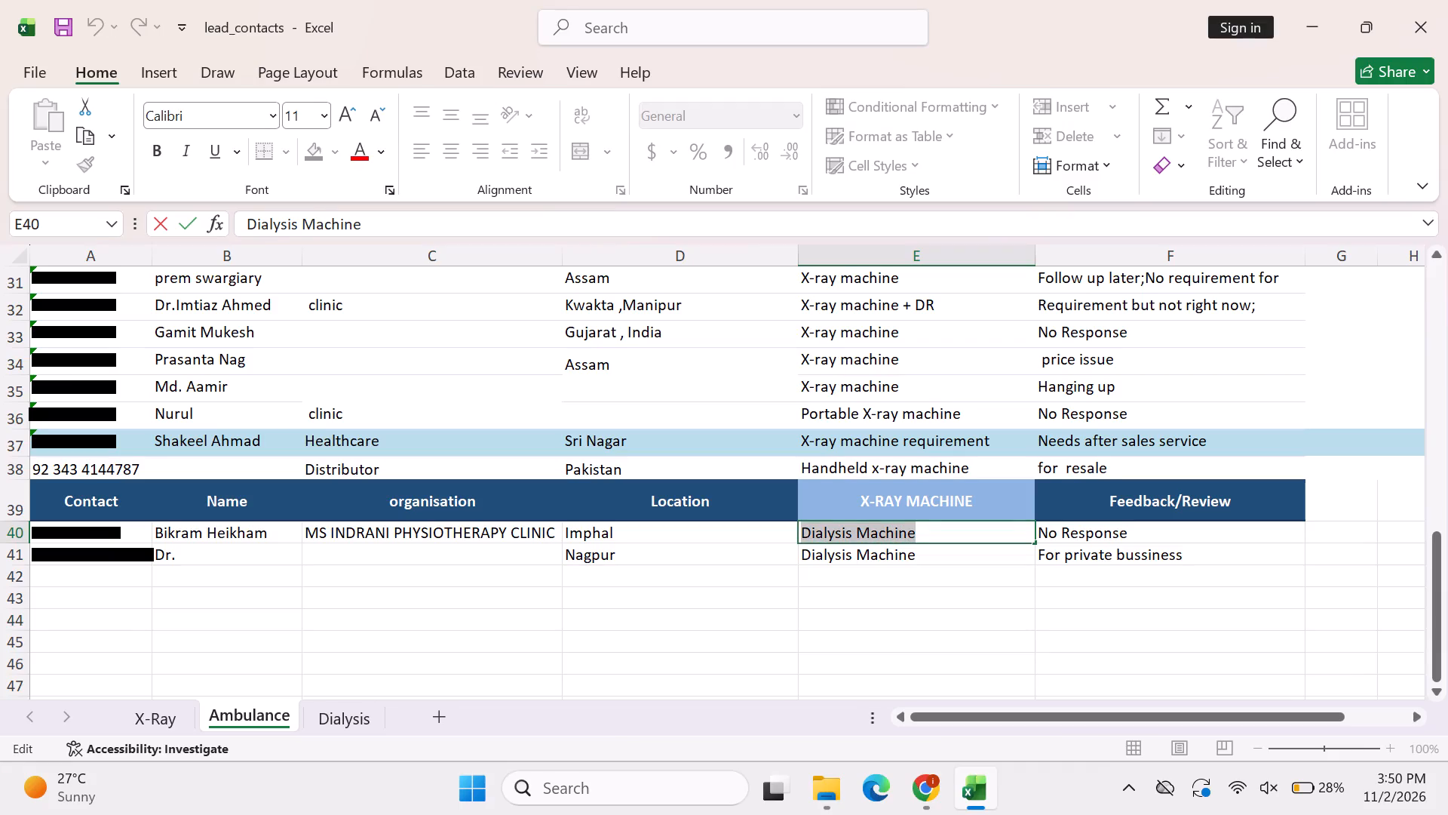
drag(934, 539, 935, 539)
key(ctrl+c)
double_click(868, 503)
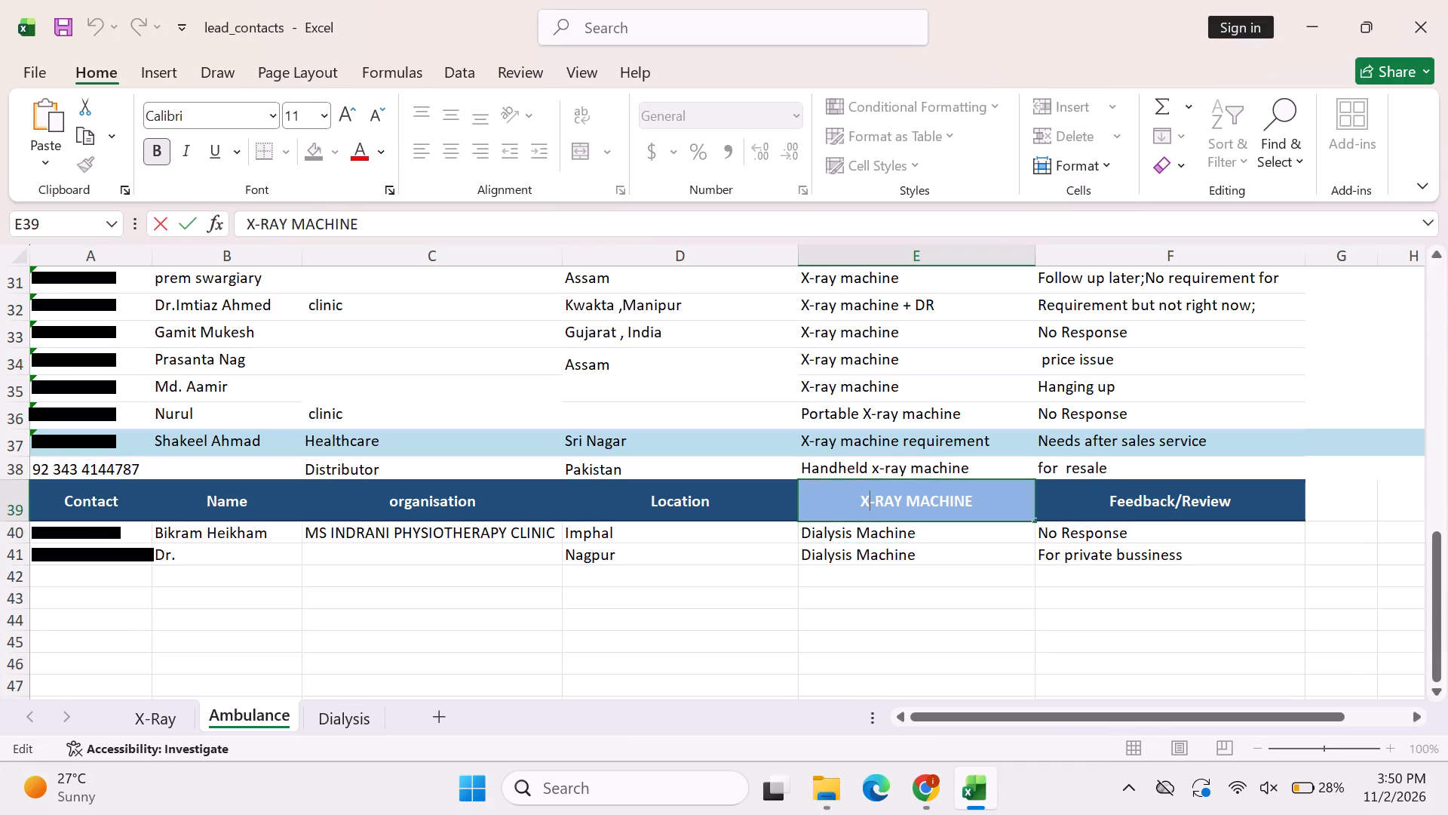
drag(857, 499, 1050, 499)
key(ctrl+v)
click(969, 570)
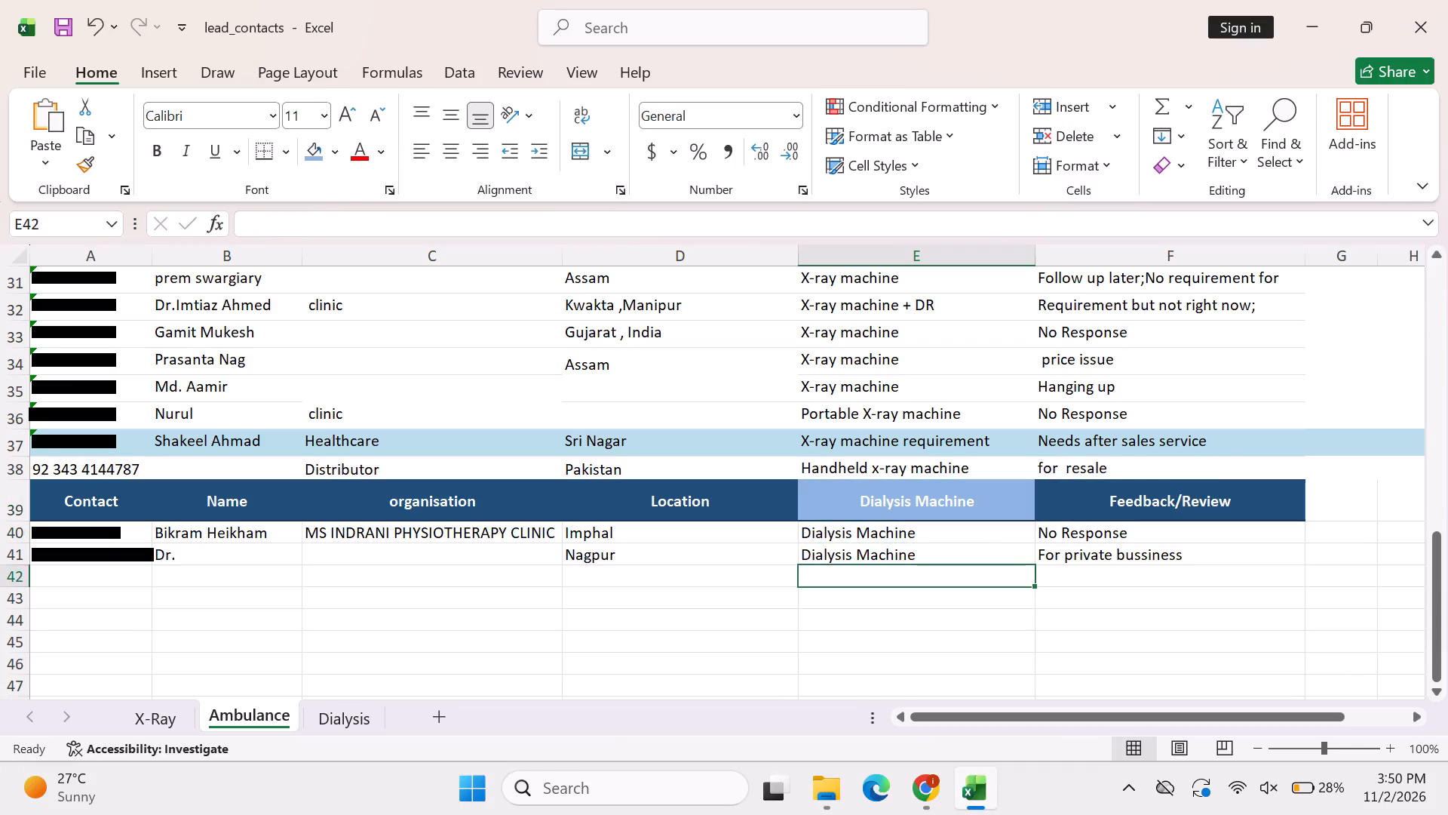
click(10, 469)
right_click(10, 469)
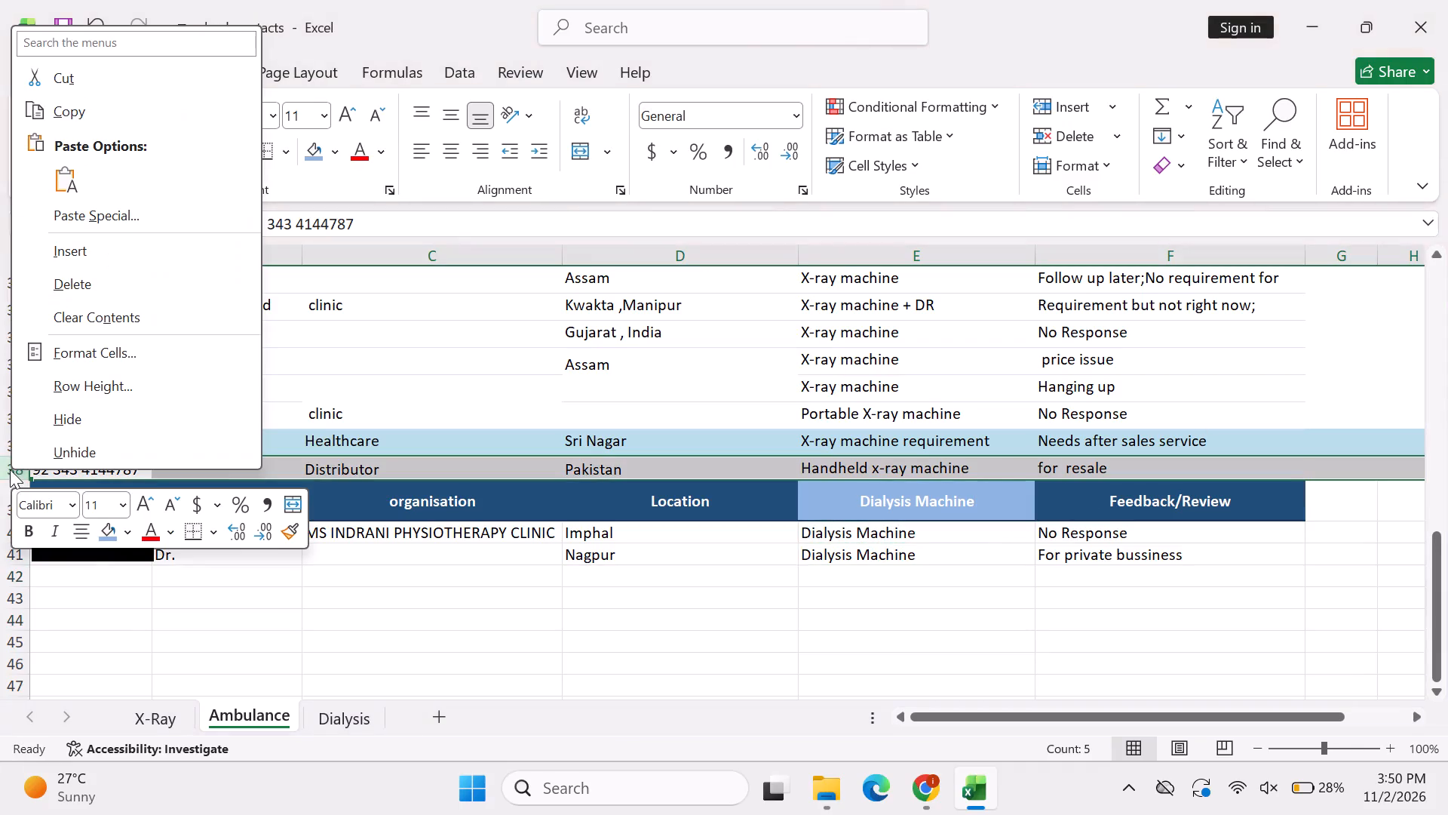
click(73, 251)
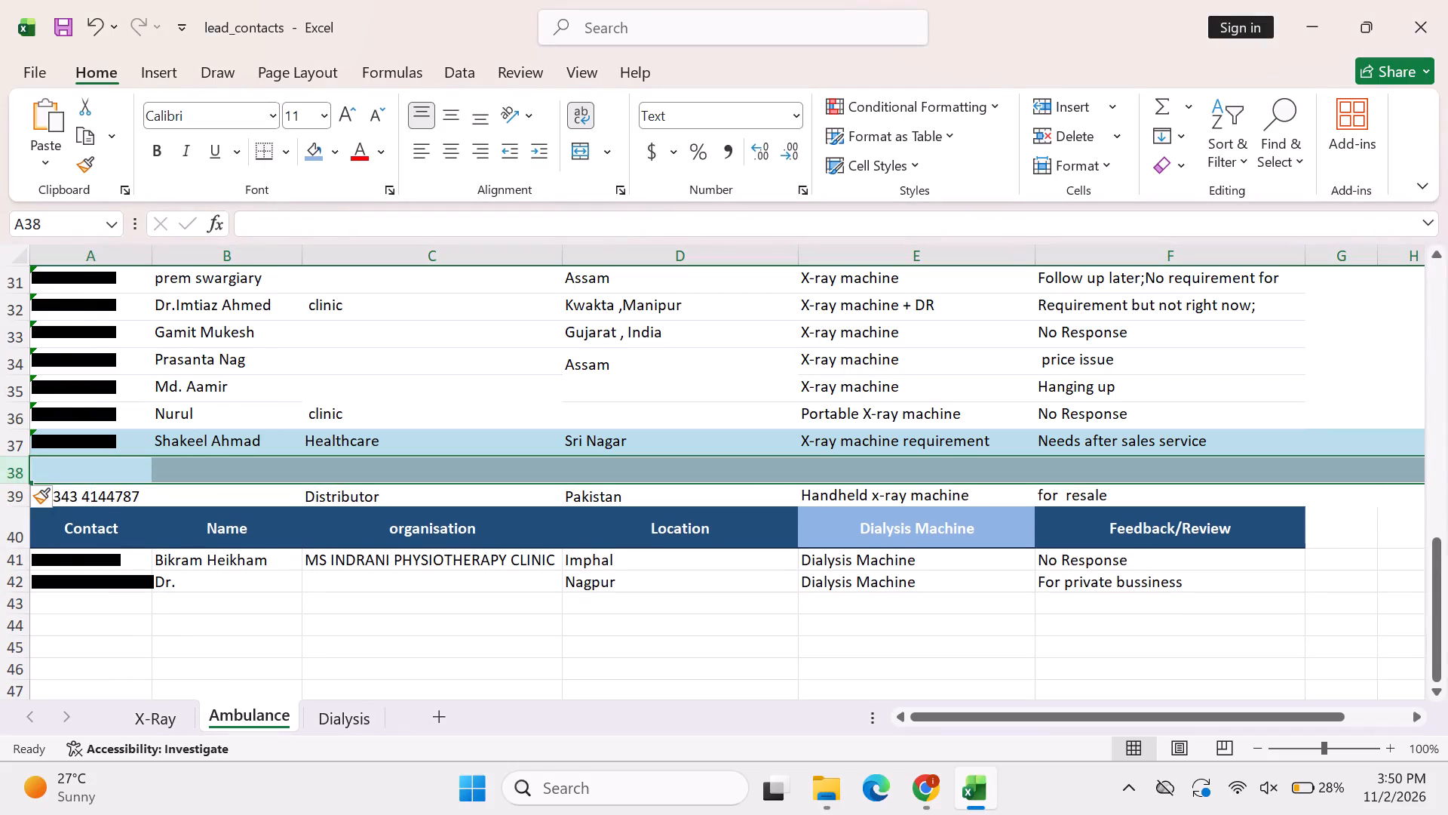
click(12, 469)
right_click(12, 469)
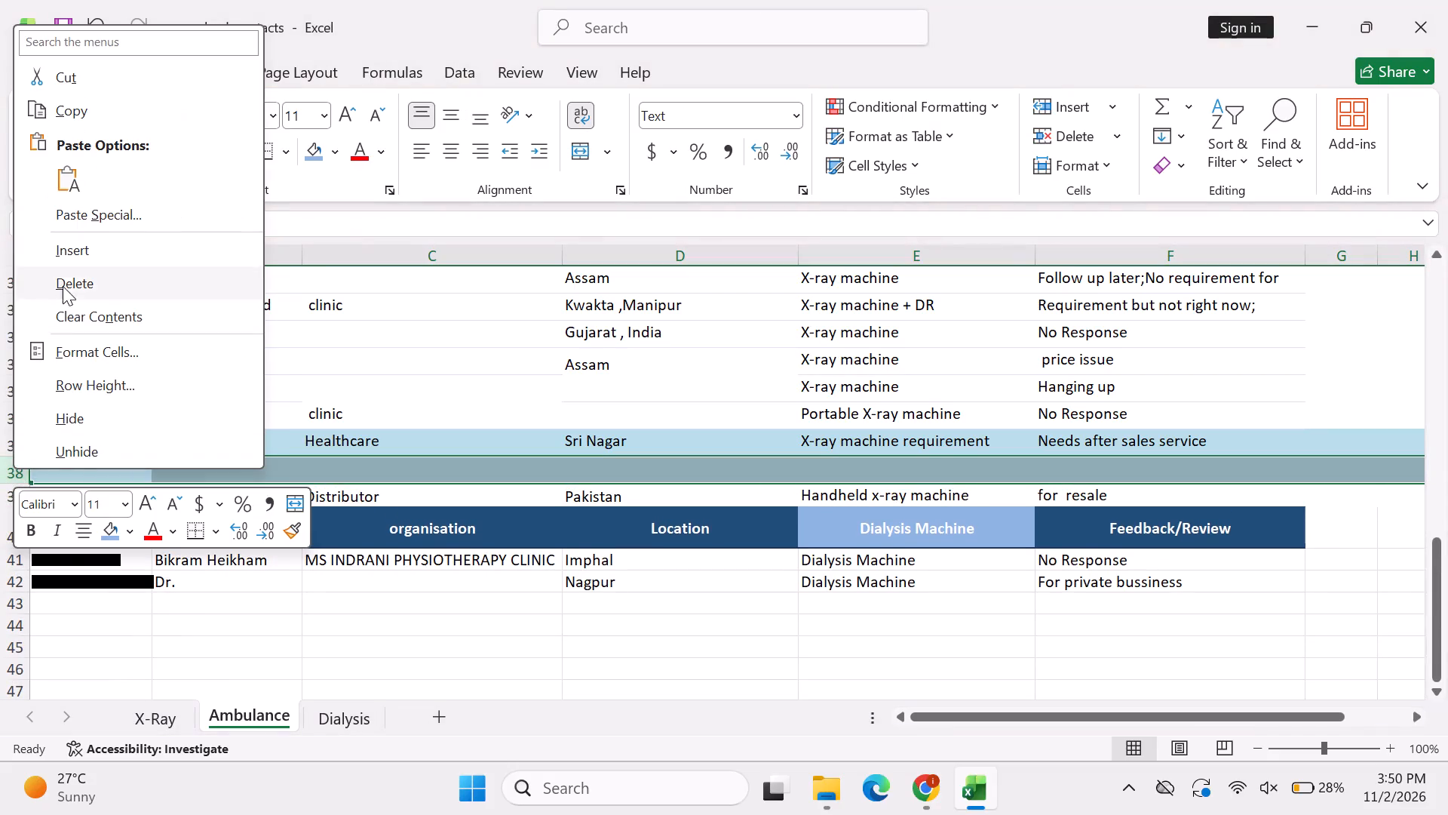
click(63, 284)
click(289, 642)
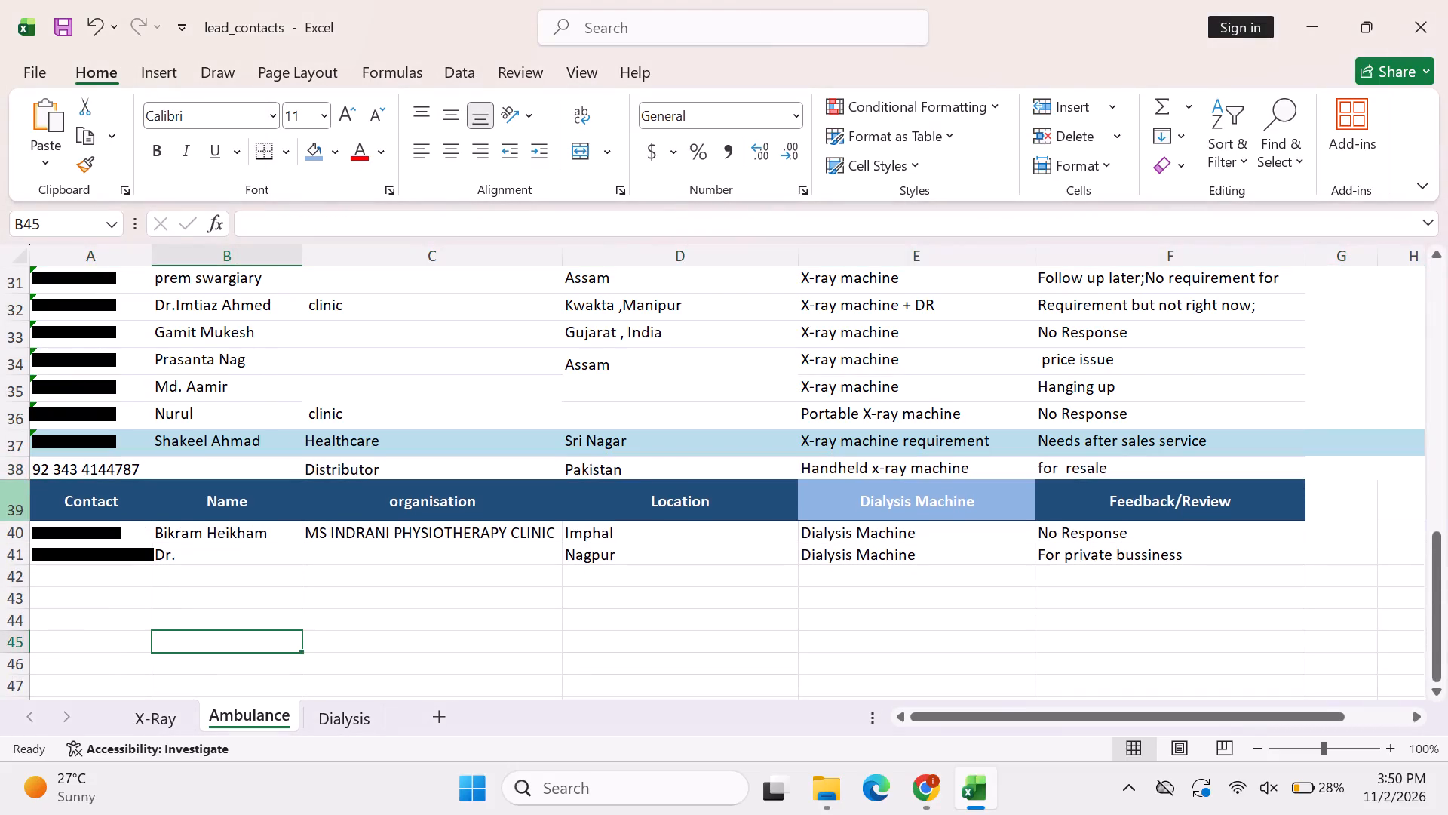
Insert a blank row above the Dialysis Machine header row 39 to separate it from the X-ray leads.
click(13, 500)
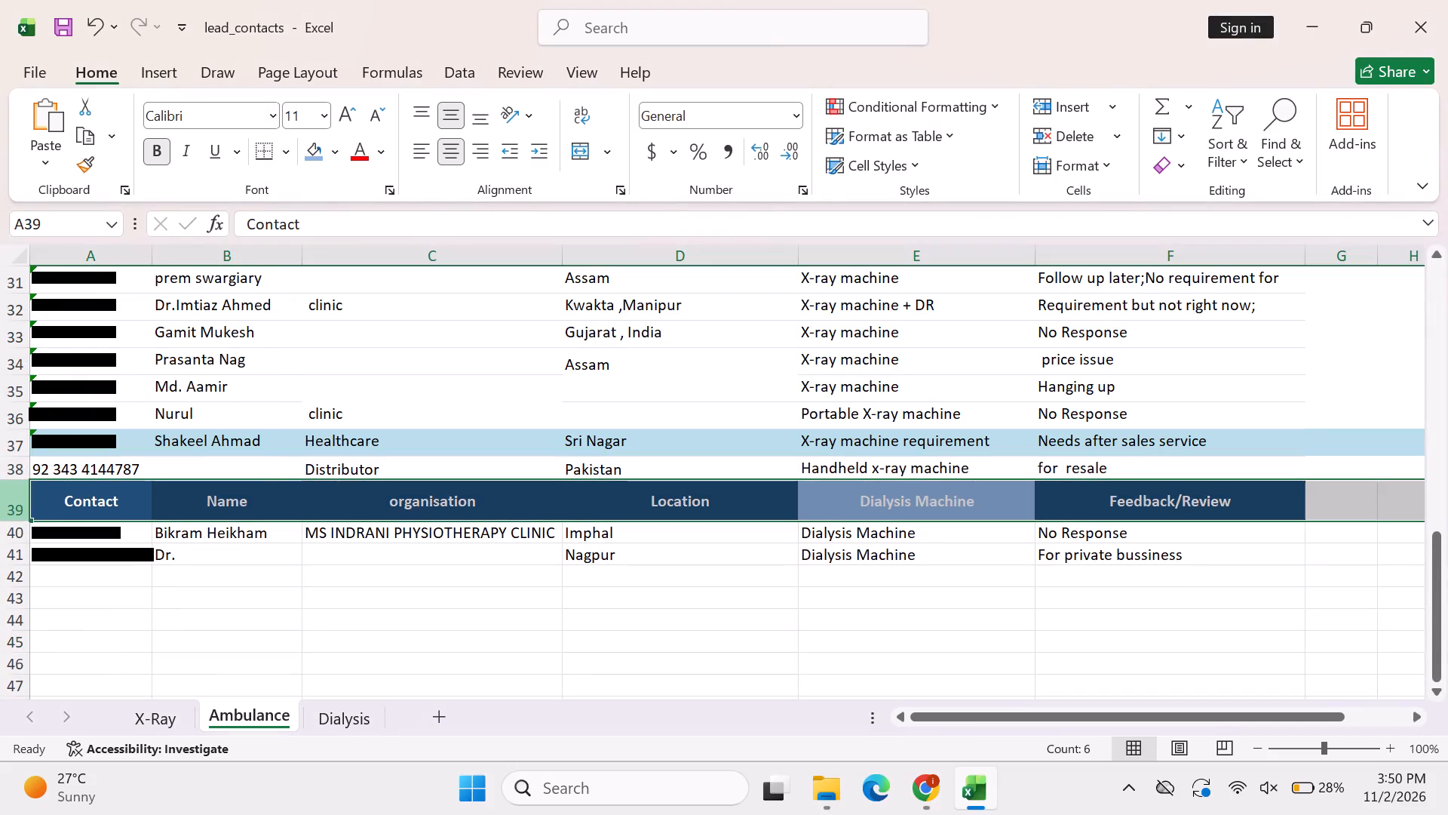
right_click(13, 500)
click(75, 285)
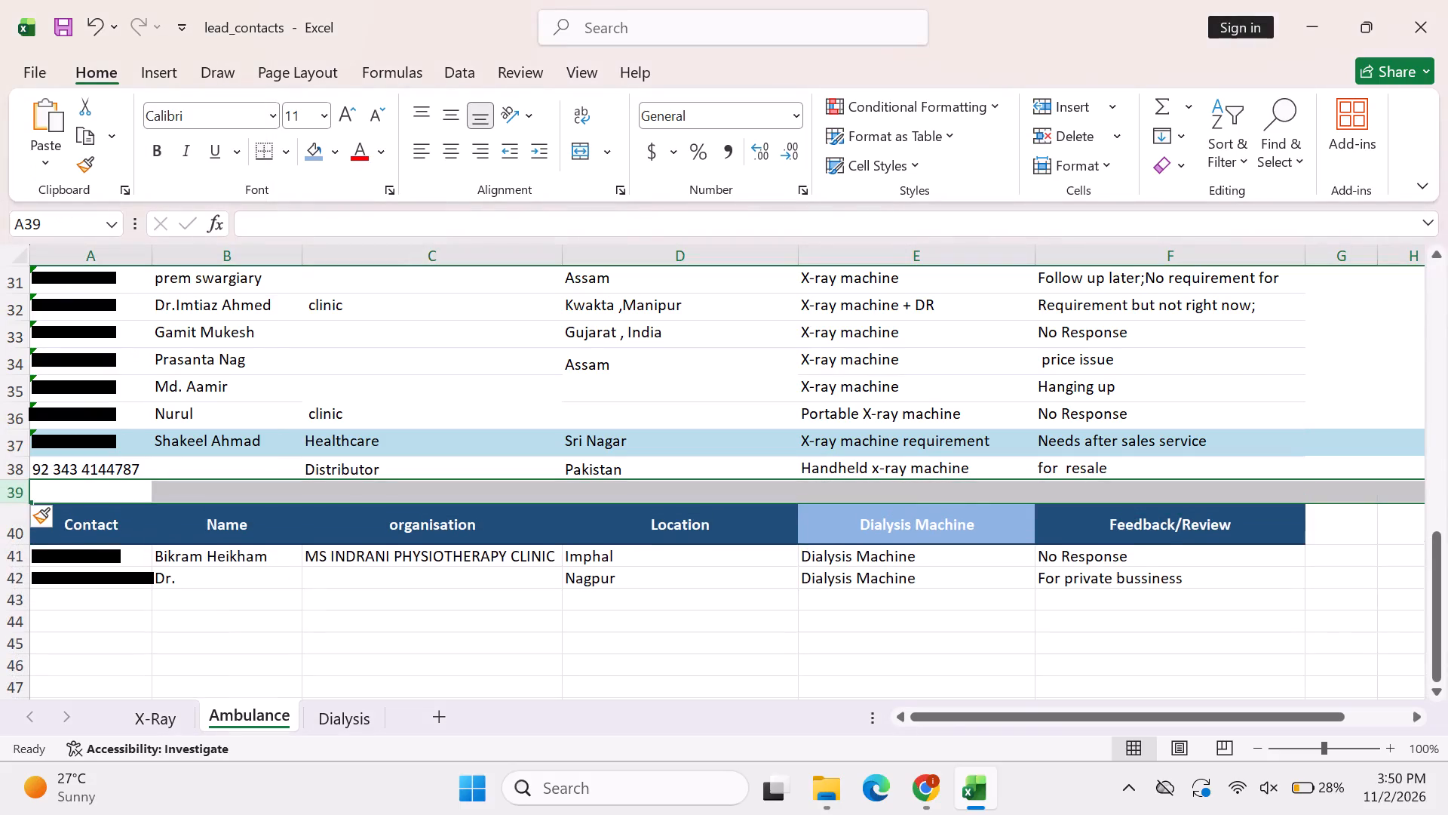
click(217, 608)
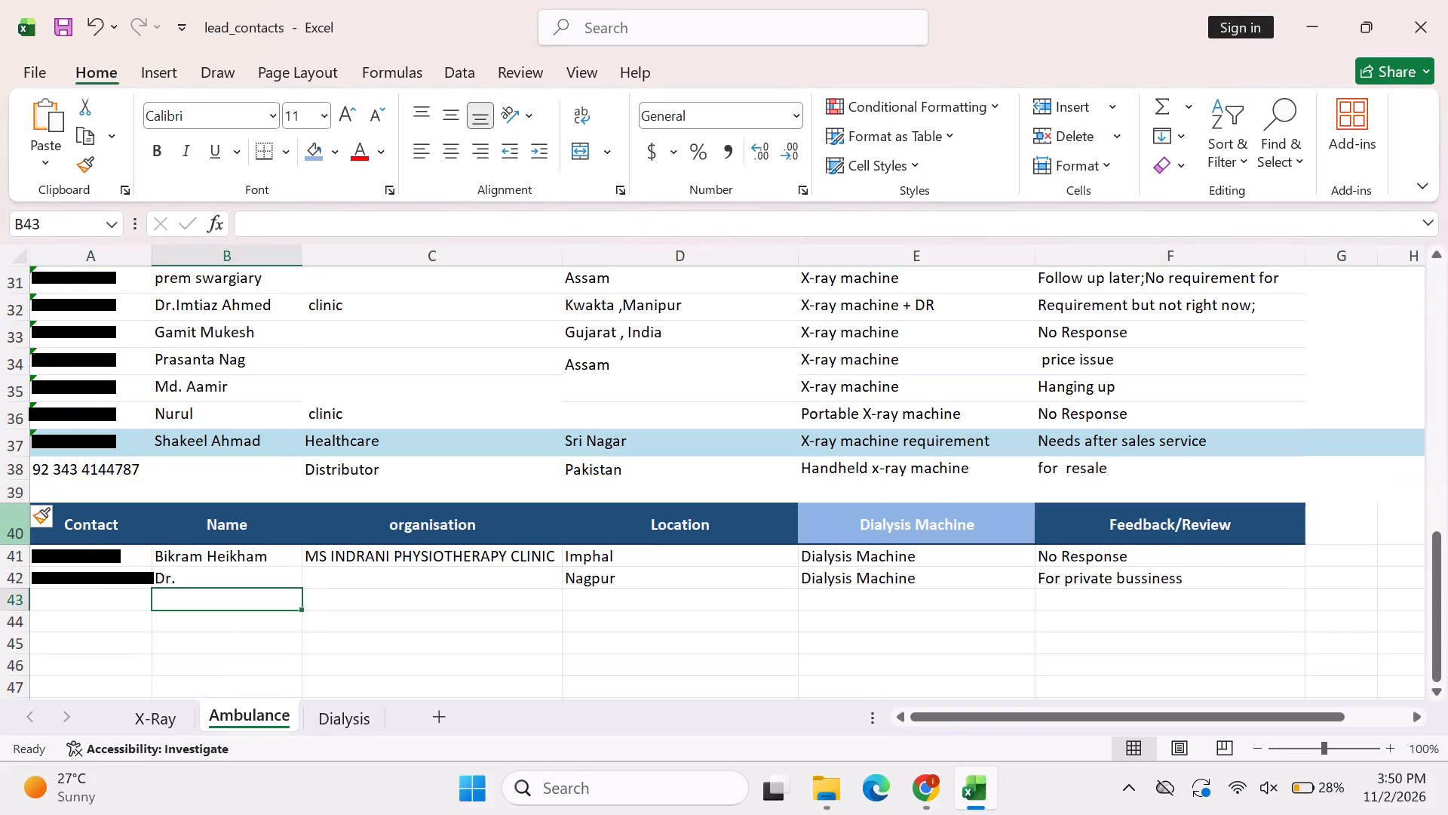
click(673, 650)
Delete rows 1 to 3, the header and both dialysis leads, from the Dialysis sheet.
click(336, 715)
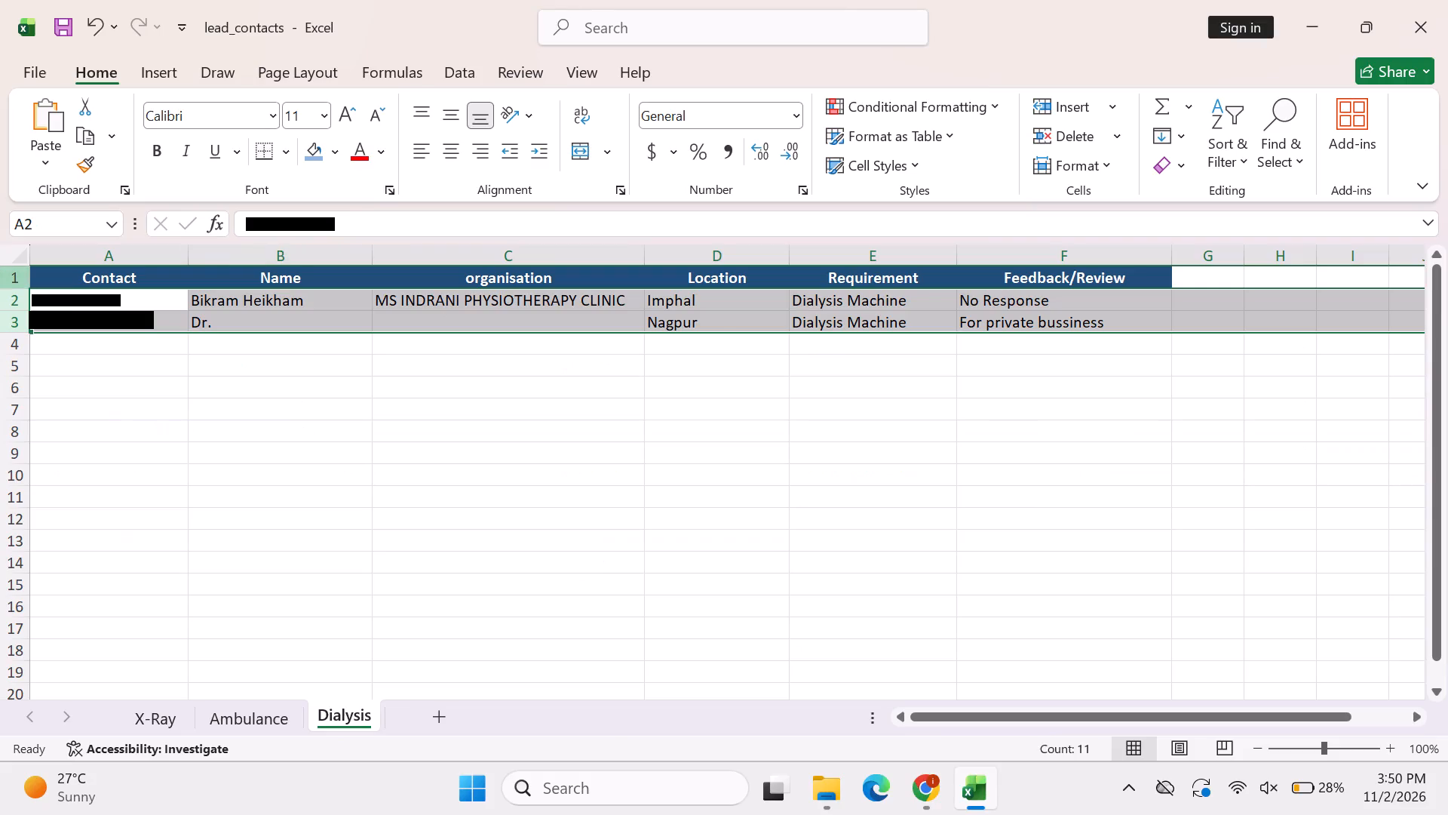
drag(20, 279, 20, 323)
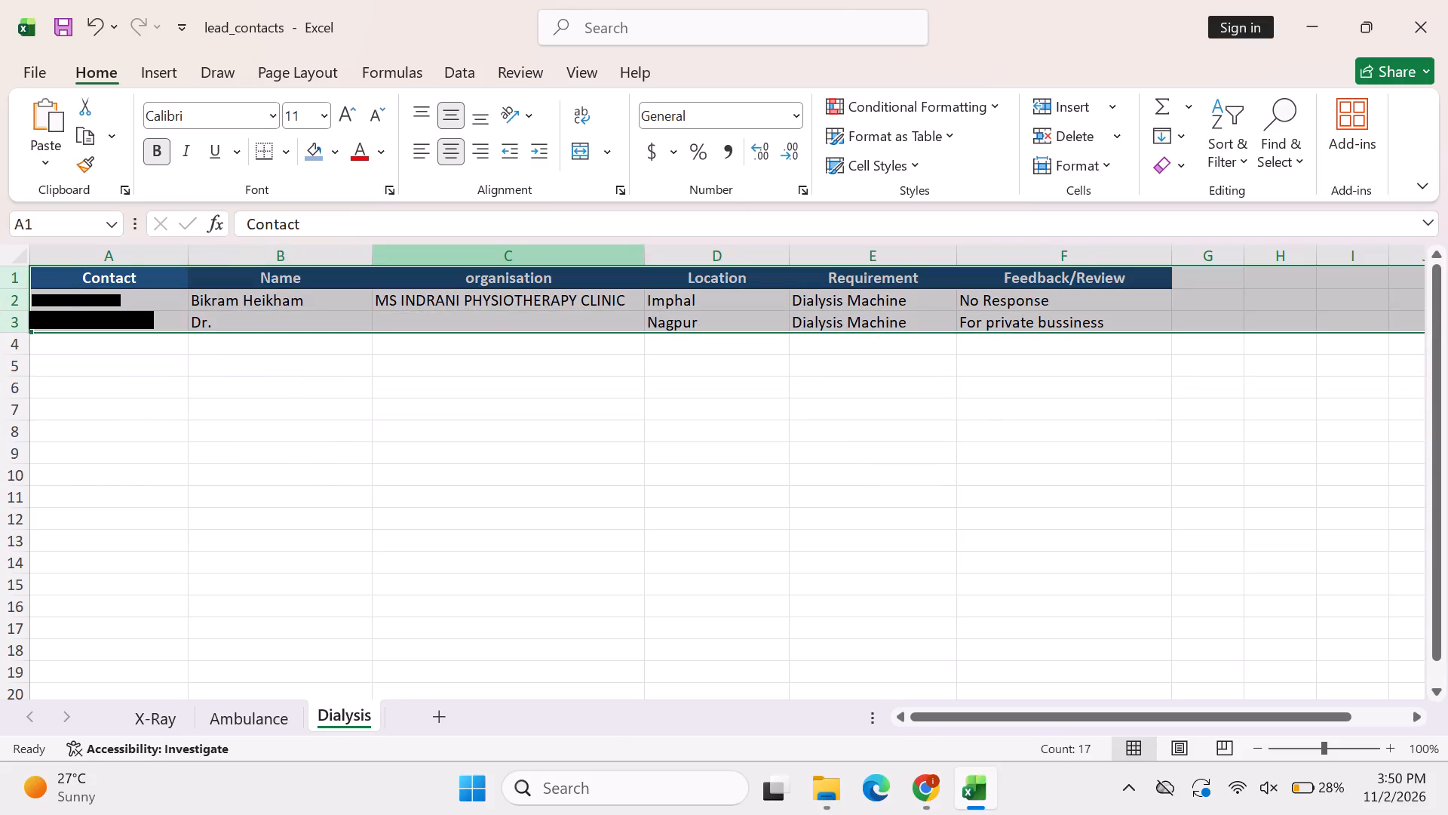
right_click(9, 288)
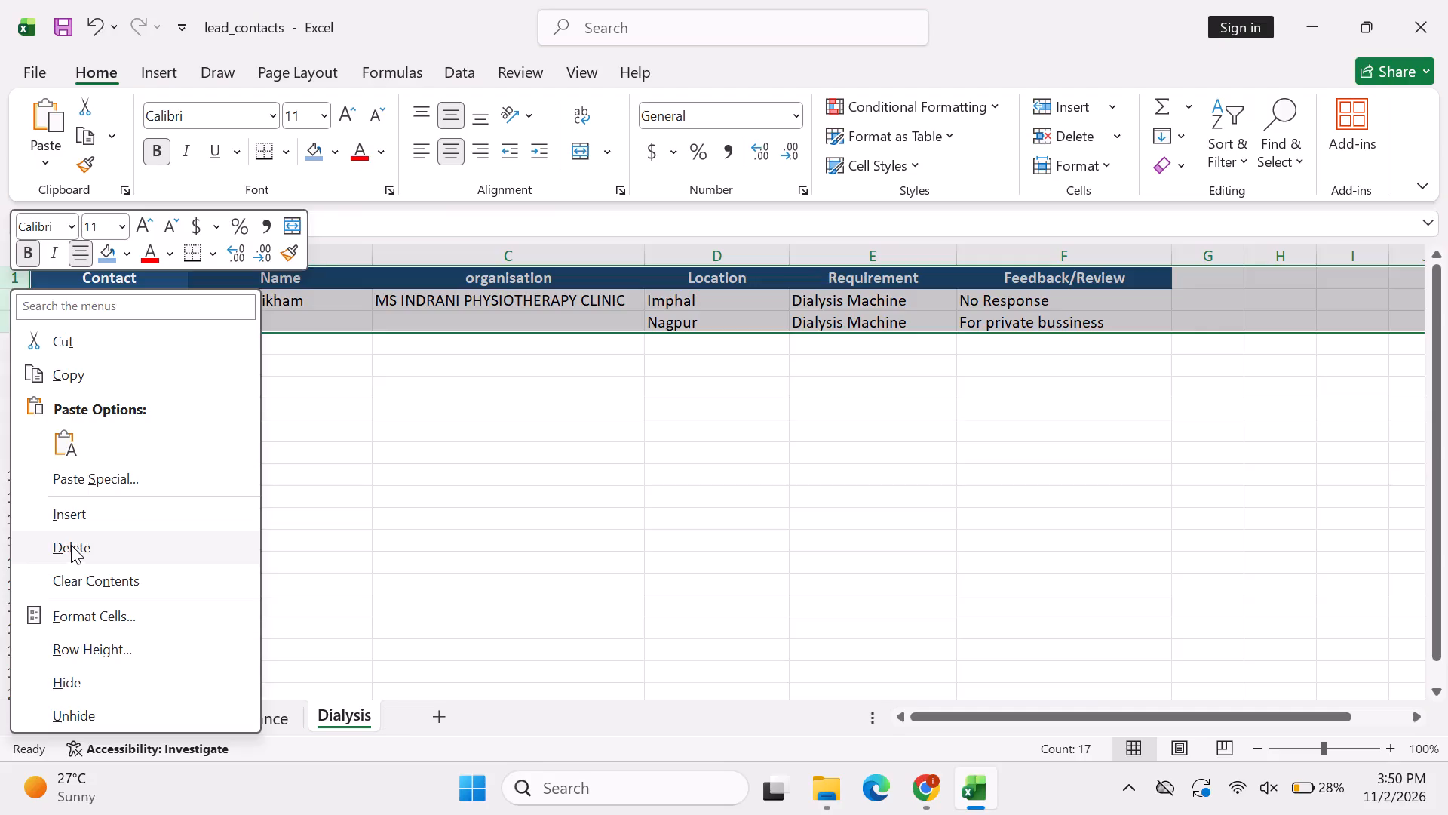
click(70, 543)
click(272, 477)
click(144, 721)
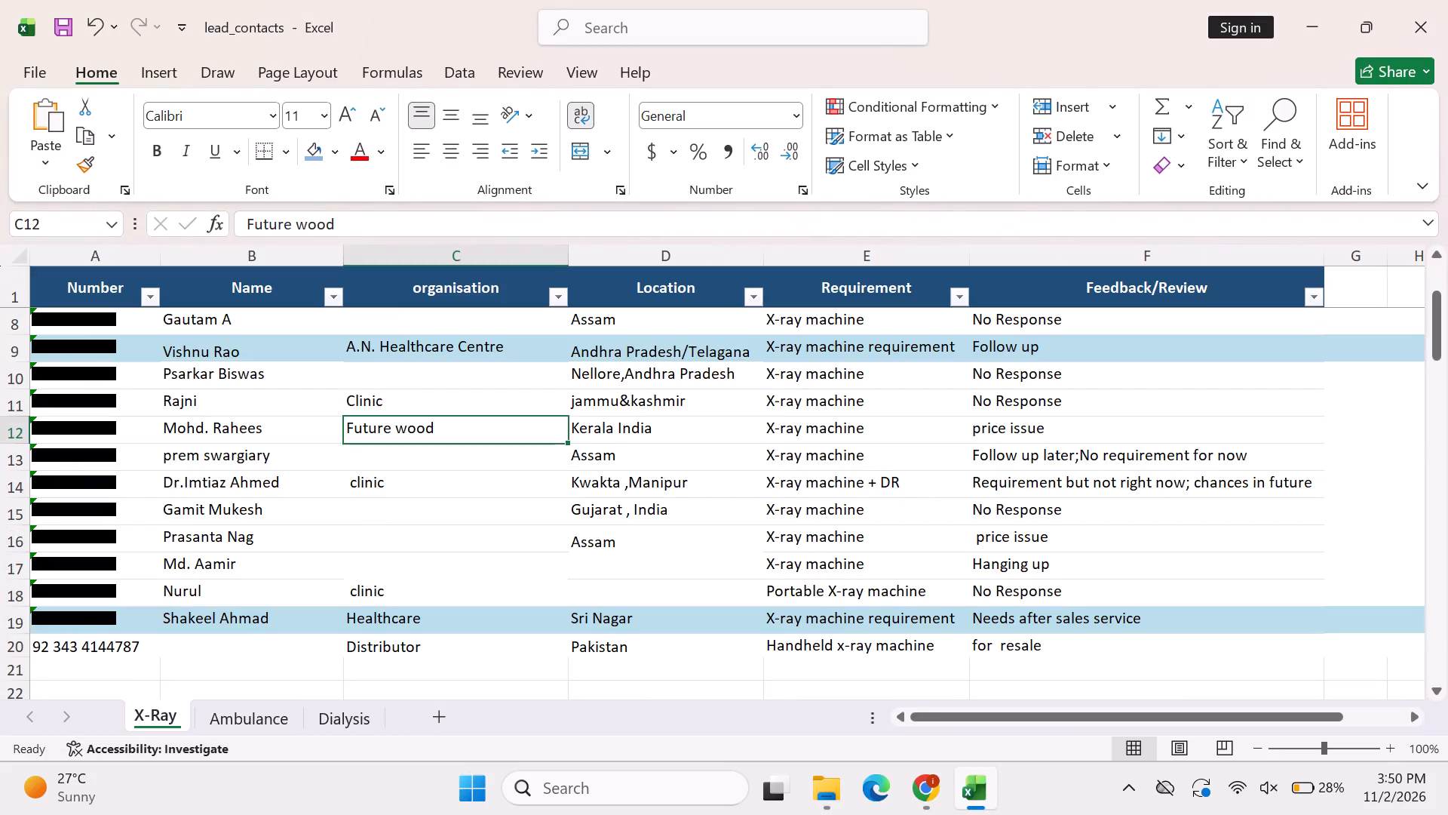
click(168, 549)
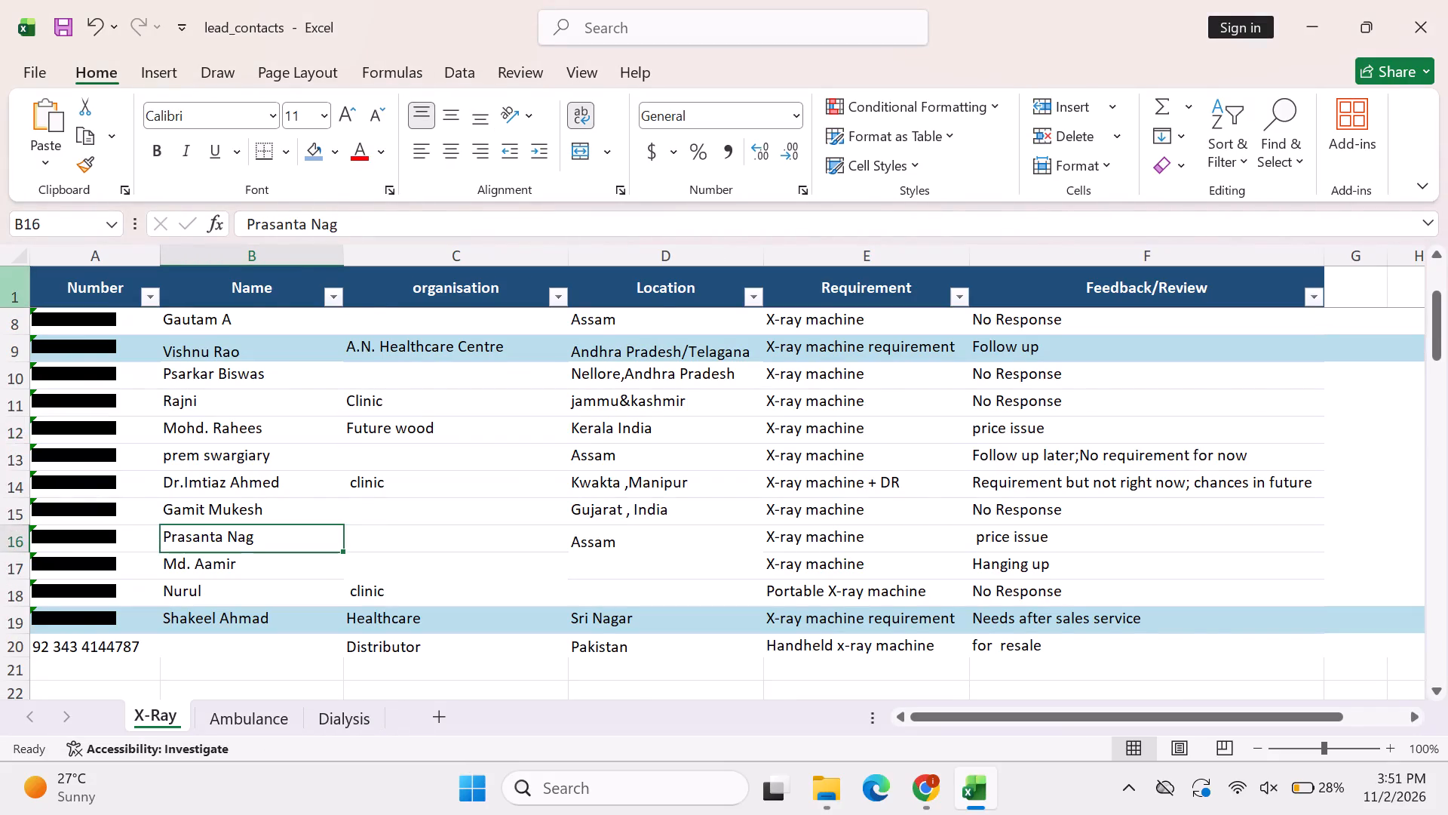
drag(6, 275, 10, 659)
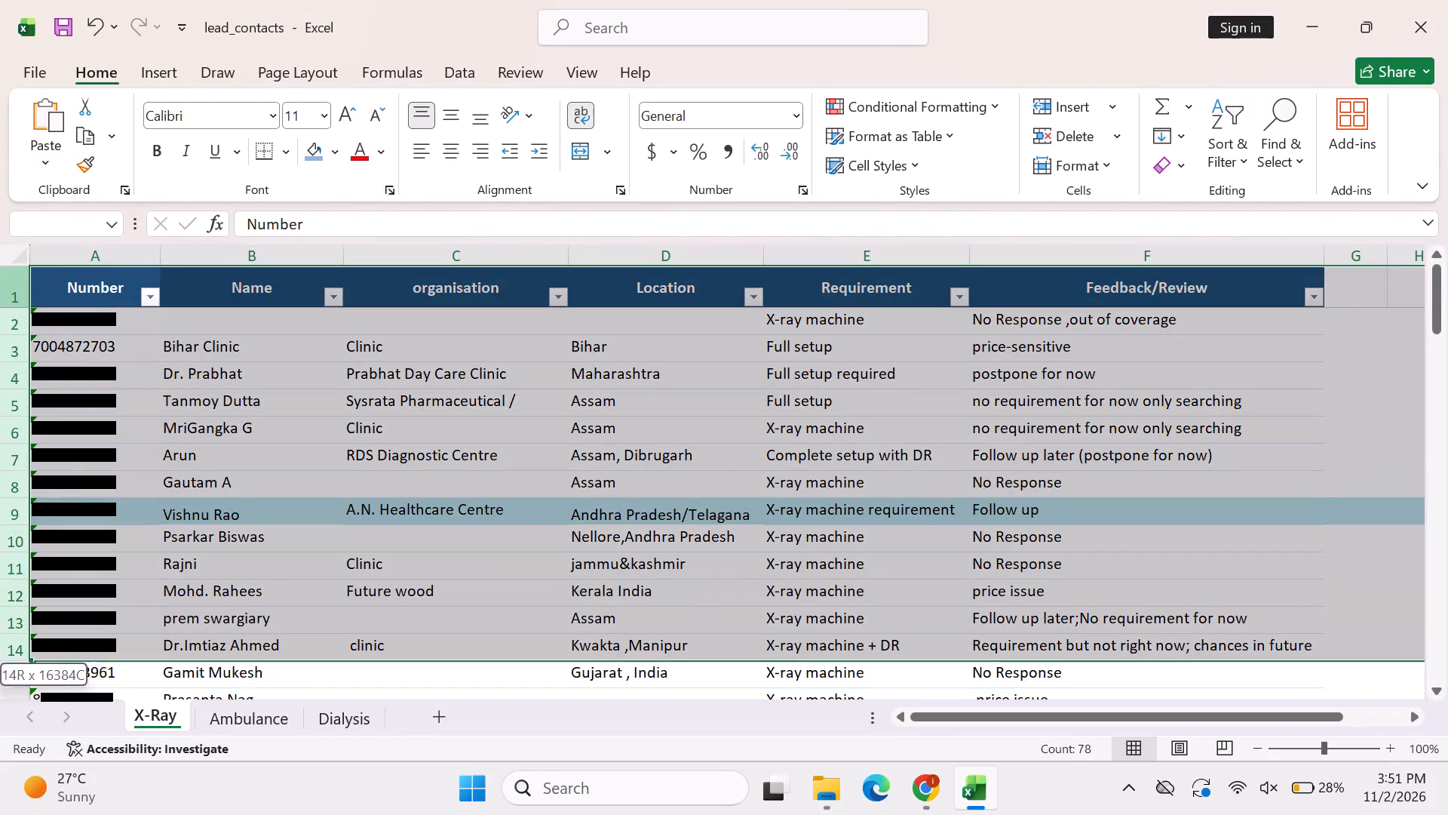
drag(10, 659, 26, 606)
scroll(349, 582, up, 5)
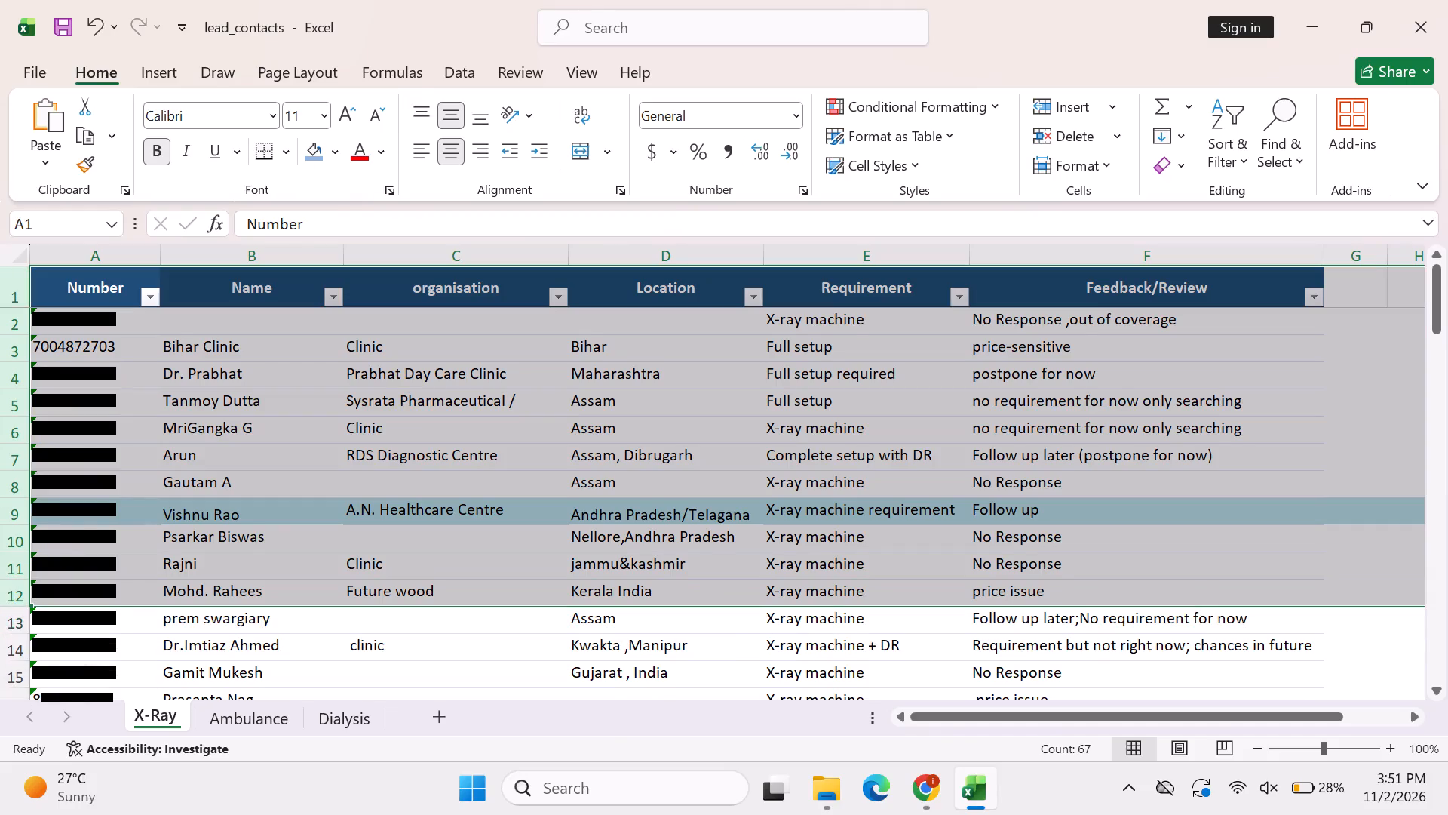
Check the X-ray leads on the Ambulance sheet row by row, from row 20 down to the dialysis section.
click(216, 728)
scroll(327, 528, up, 3)
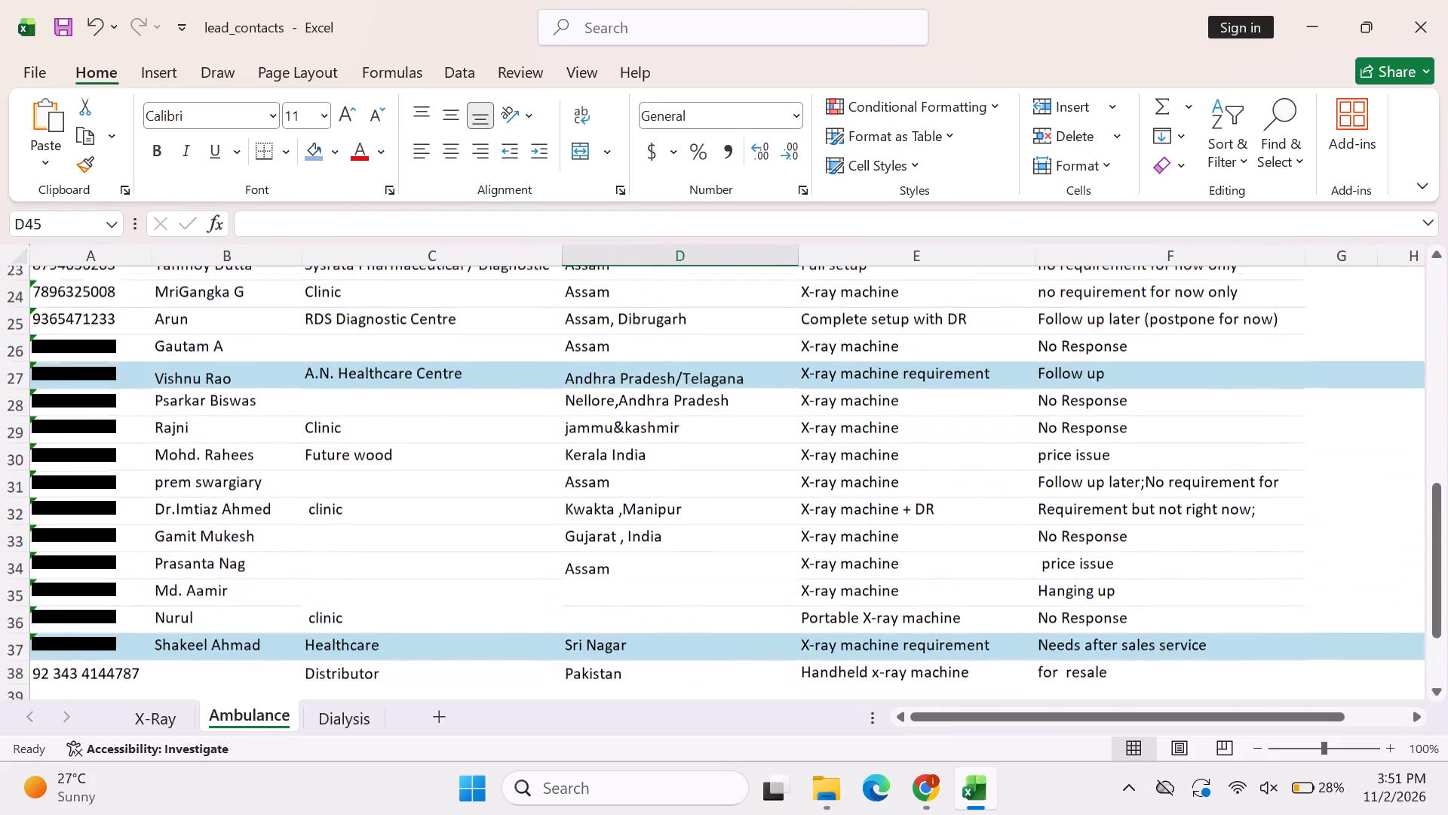
scroll(333, 528, up, 1)
click(72, 303)
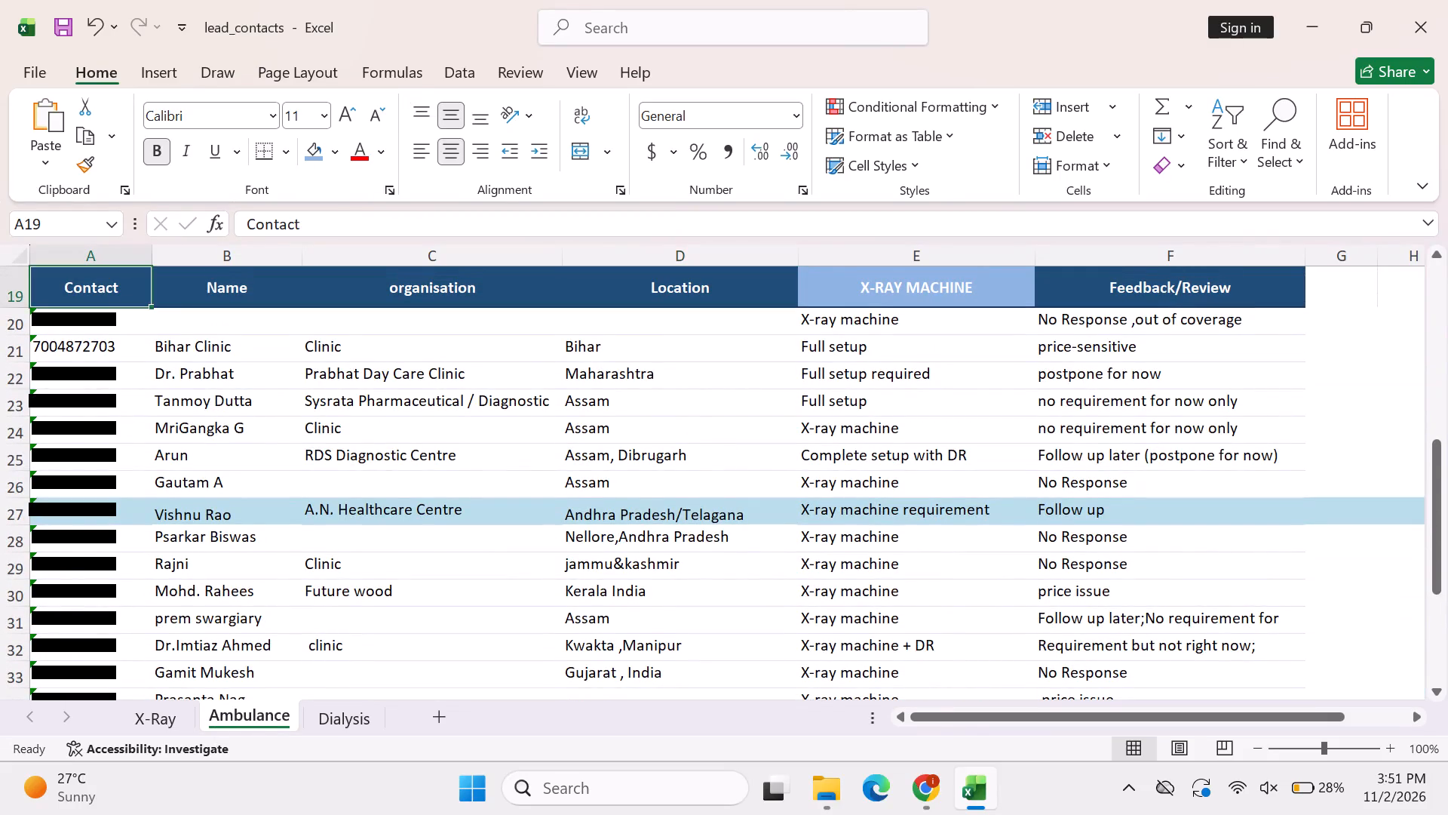
click(73, 320)
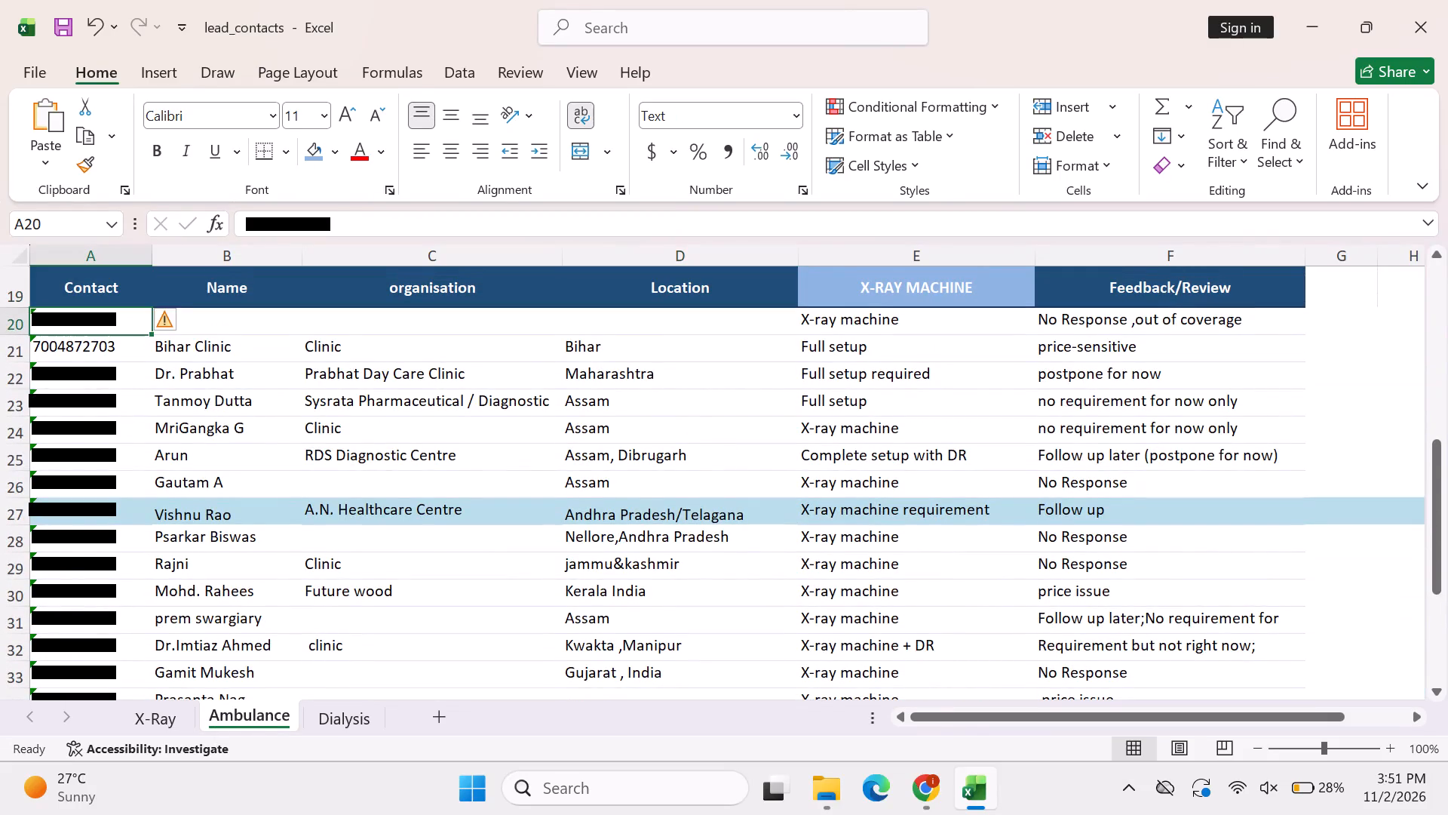
key(Down)
key(Down)
key(Down)
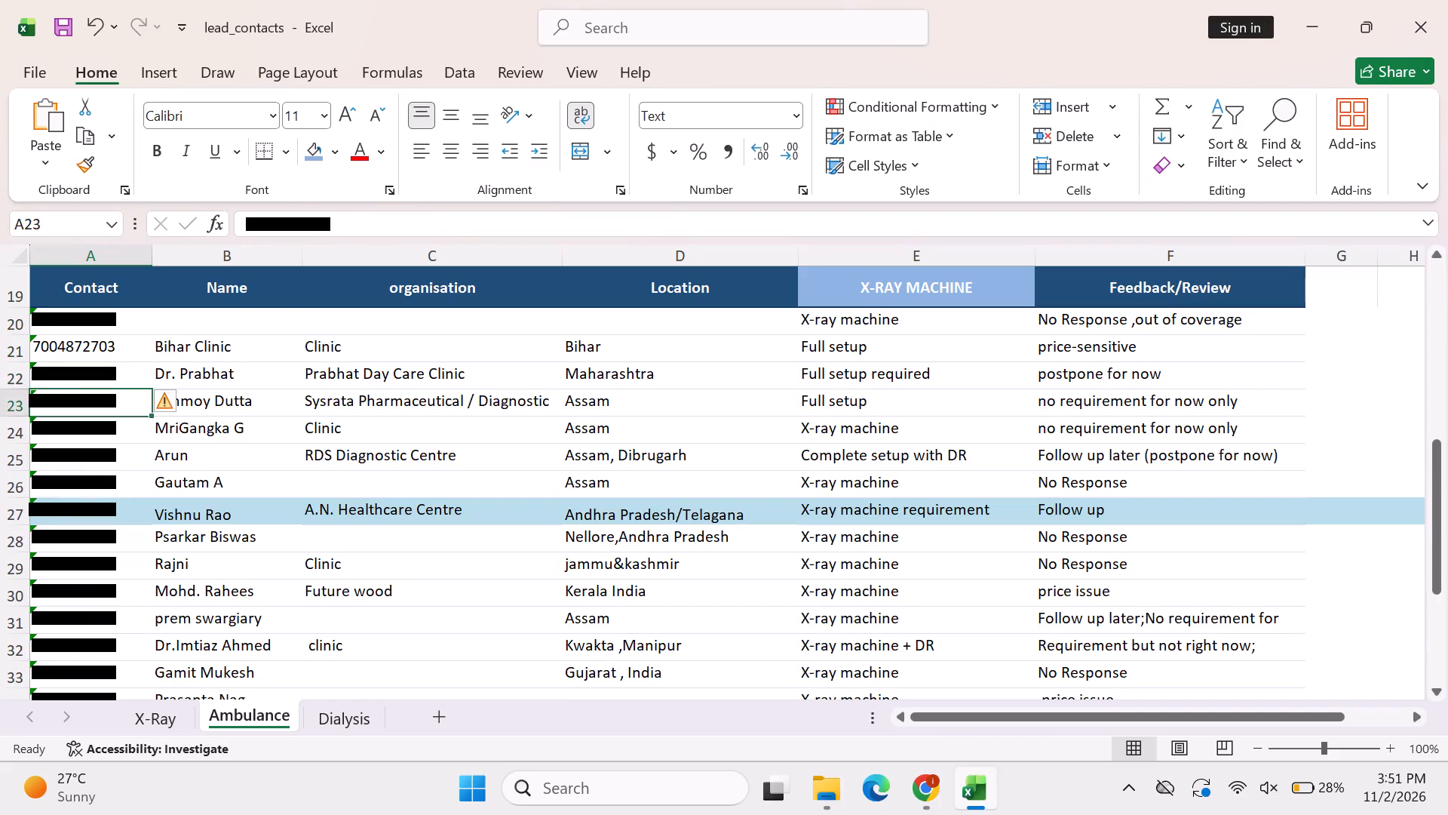
key(Down)
key(Down)
key(Down)
key(Down)
key(Down)
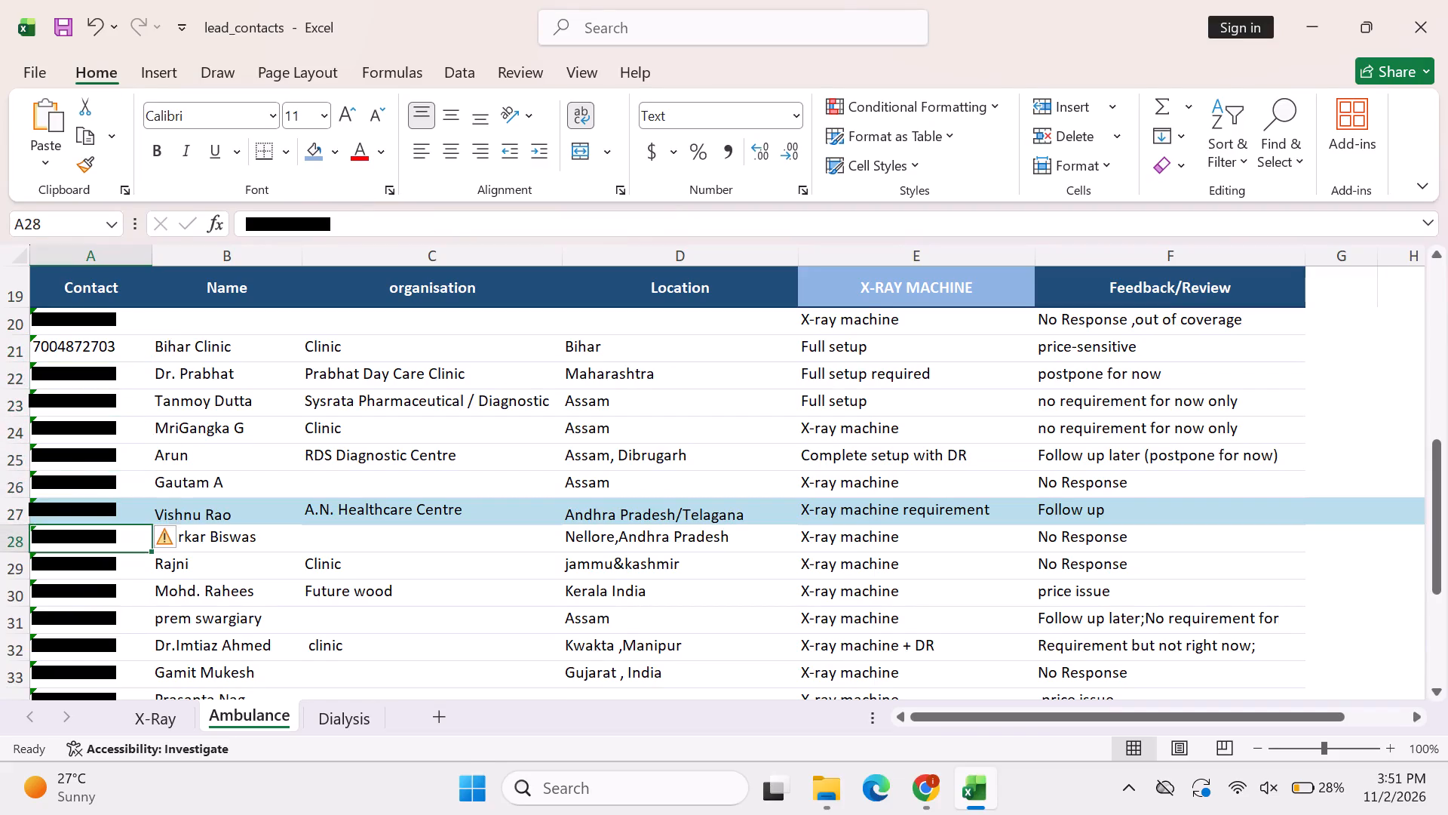
key(Down)
key(Down)
key(Down)
key(Down)
key(Down)
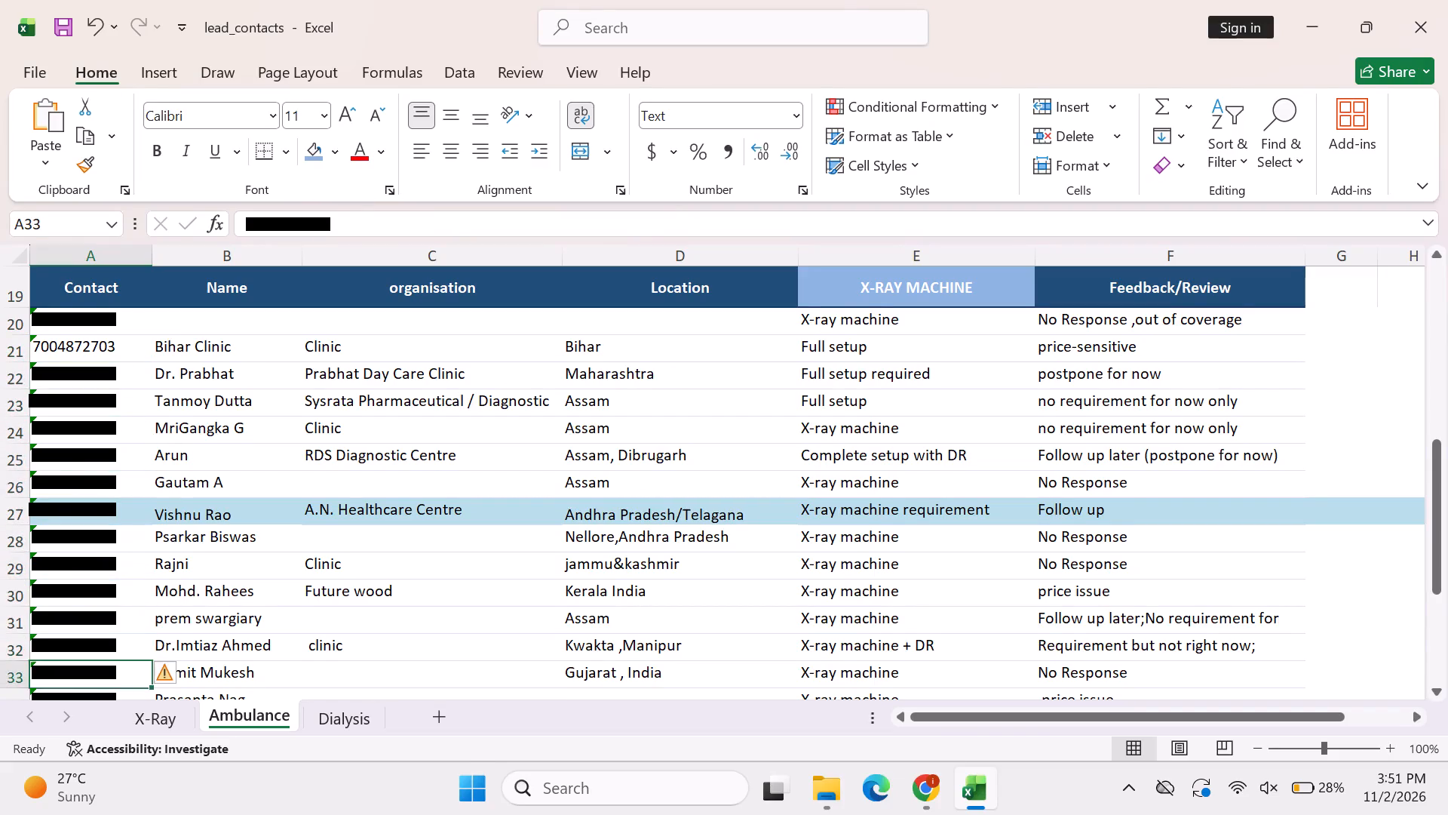
key(Down)
key(Down)
key(Down)
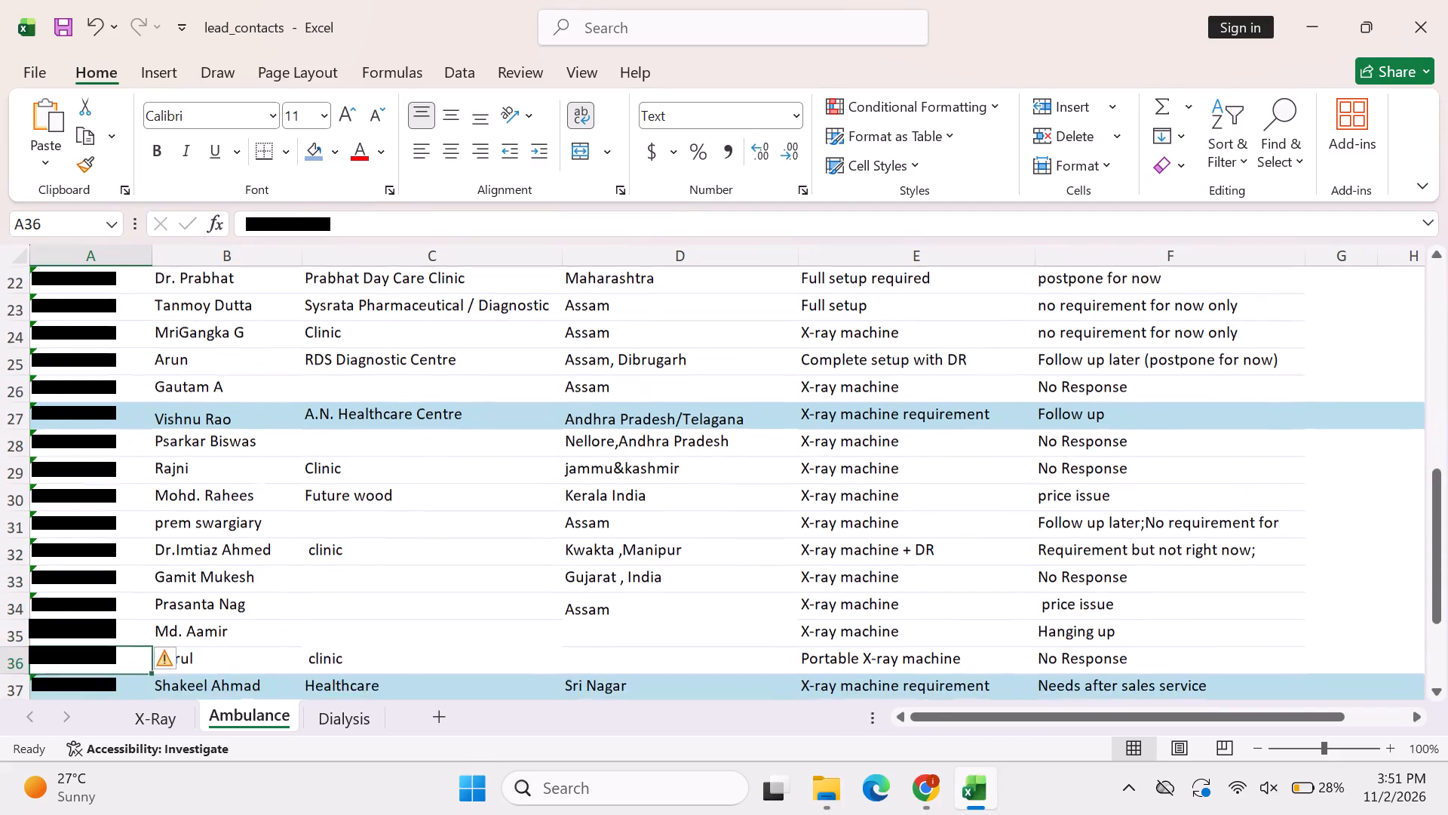
key(Down)
key(Down)
key(Down)
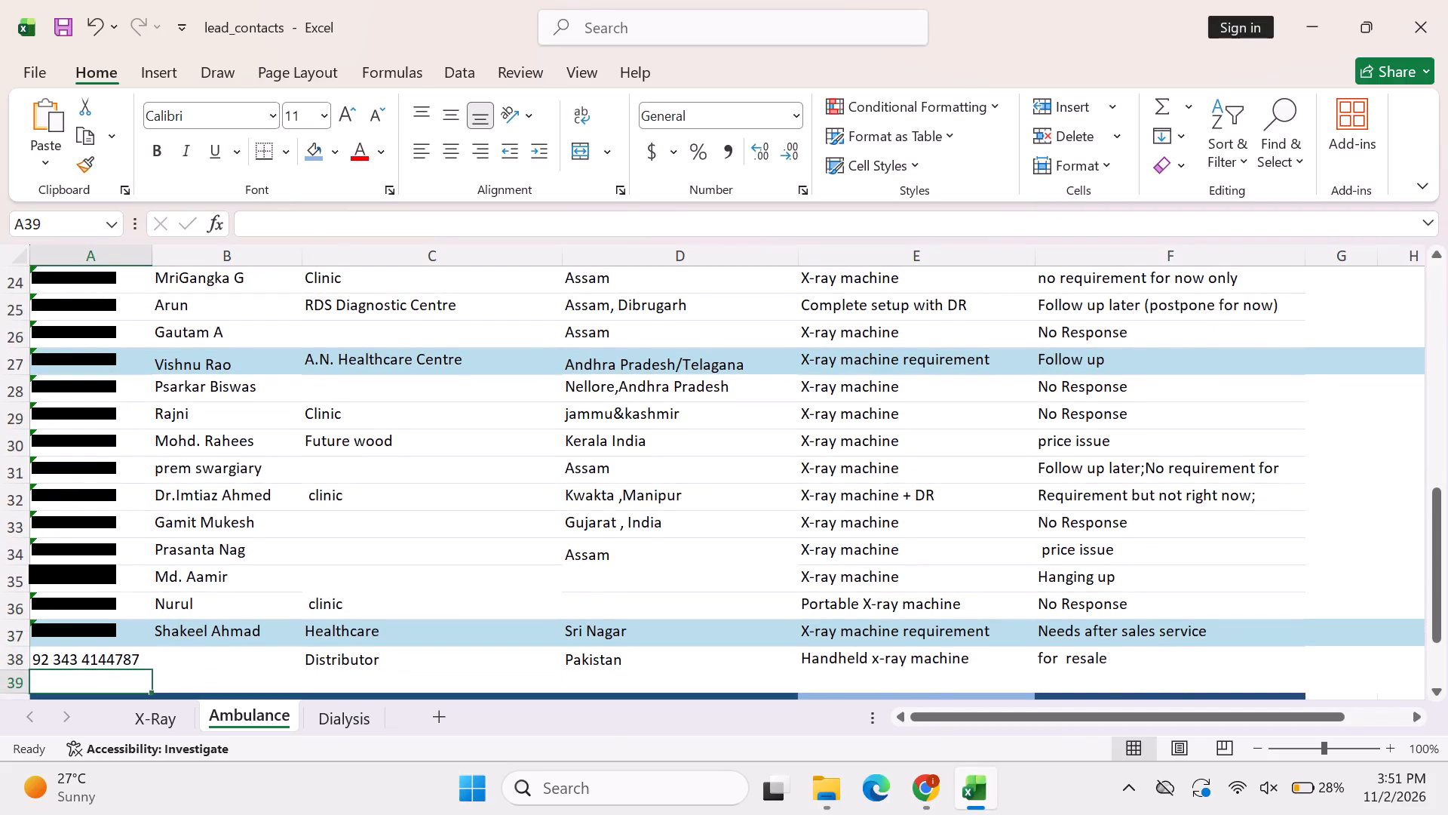
scroll(232, 494, down, 1)
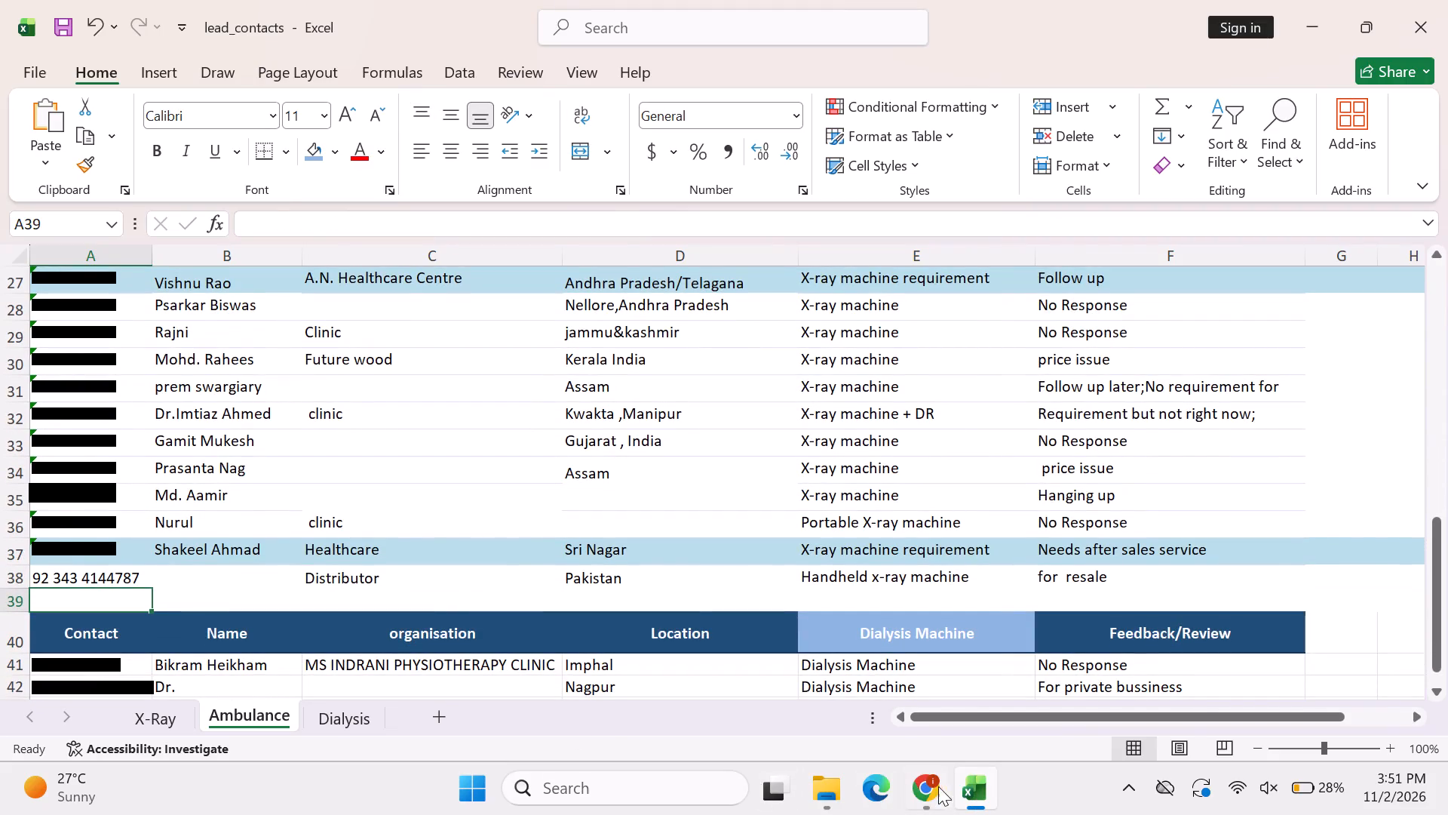
Delete rows 1 to 20, the header and all X-ray leads, from the X-Ray sheet.
click(144, 711)
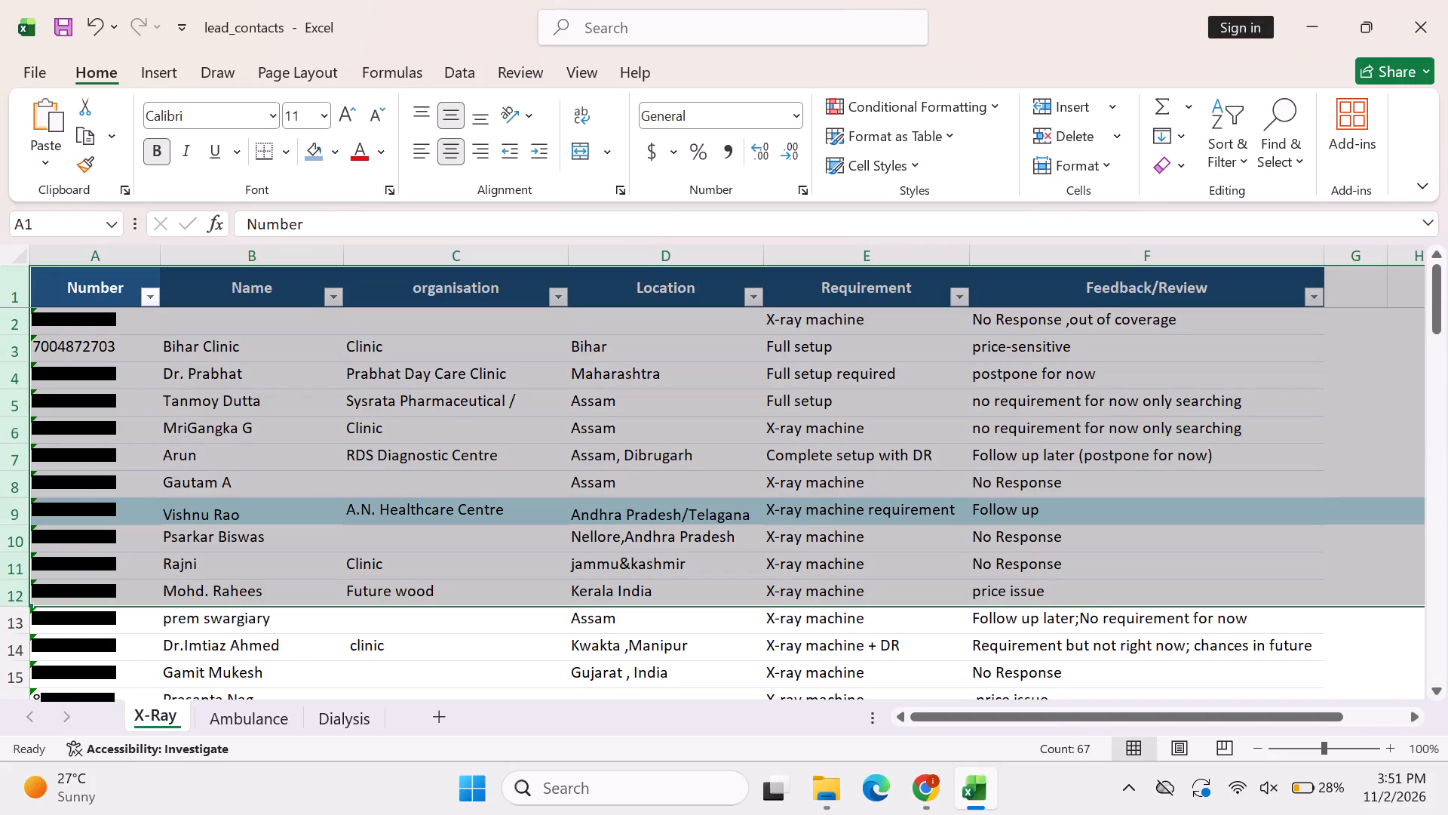
click(24, 284)
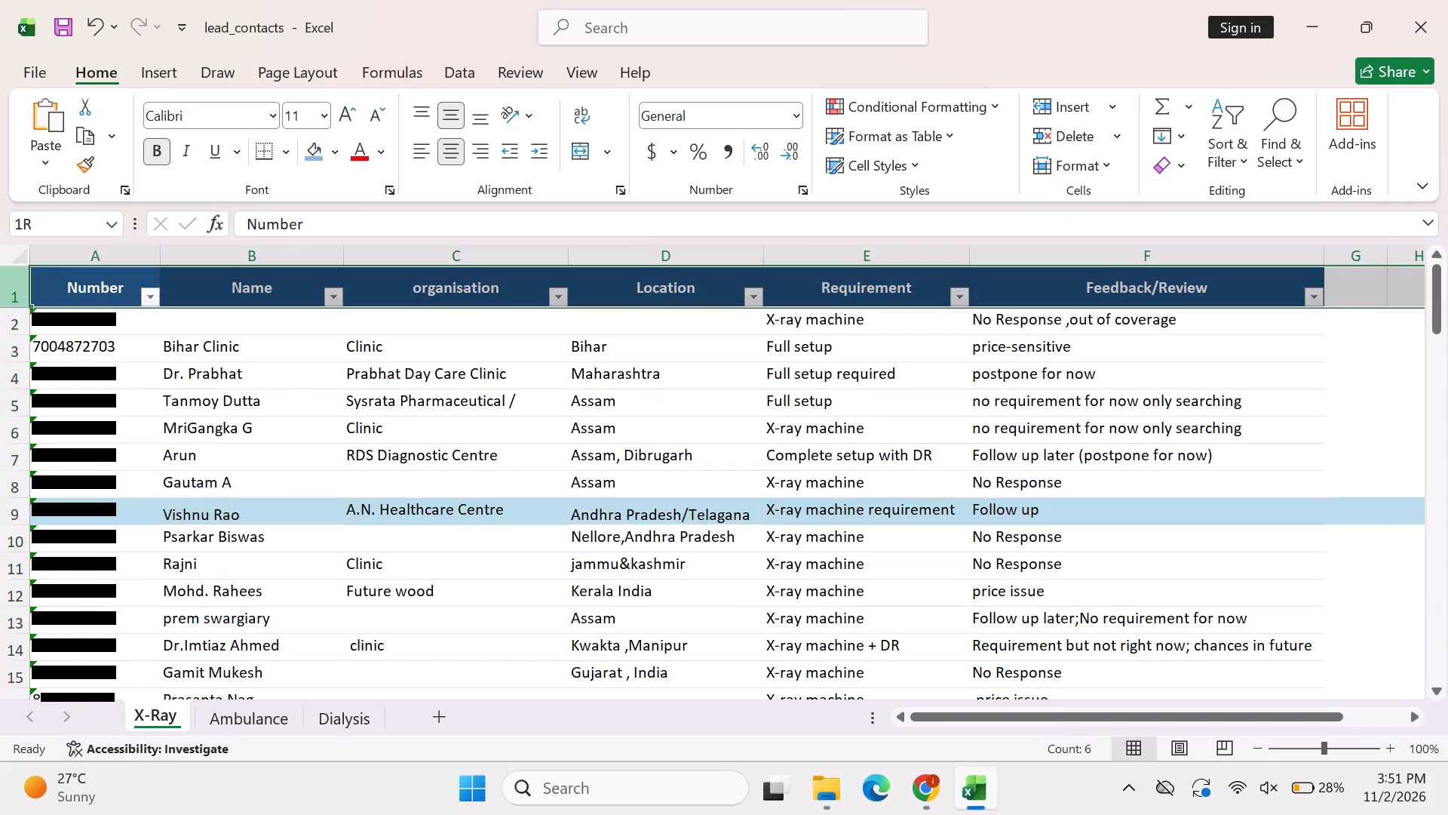
drag(11, 284, 32, 737)
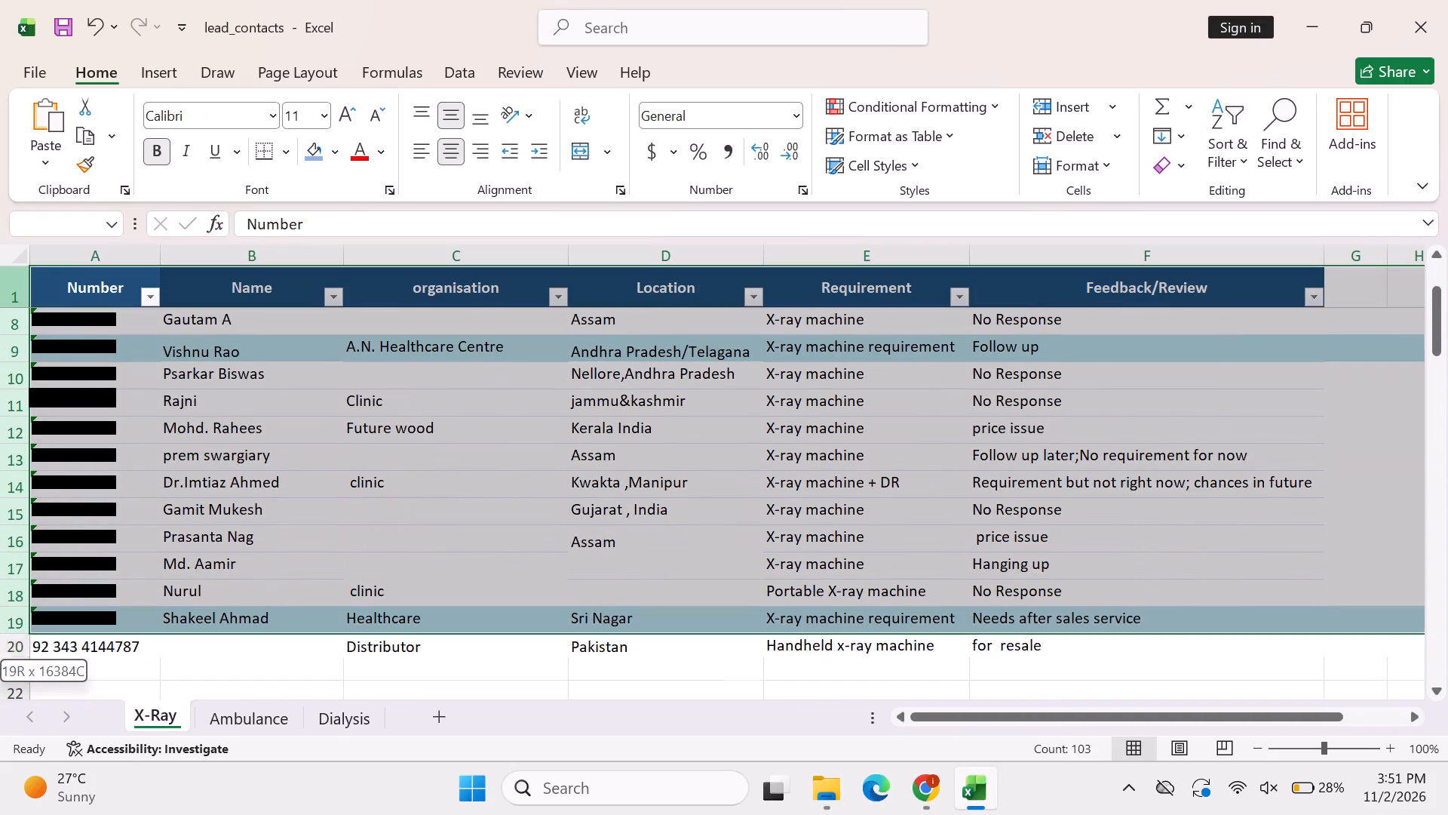
drag(32, 737, 14, 616)
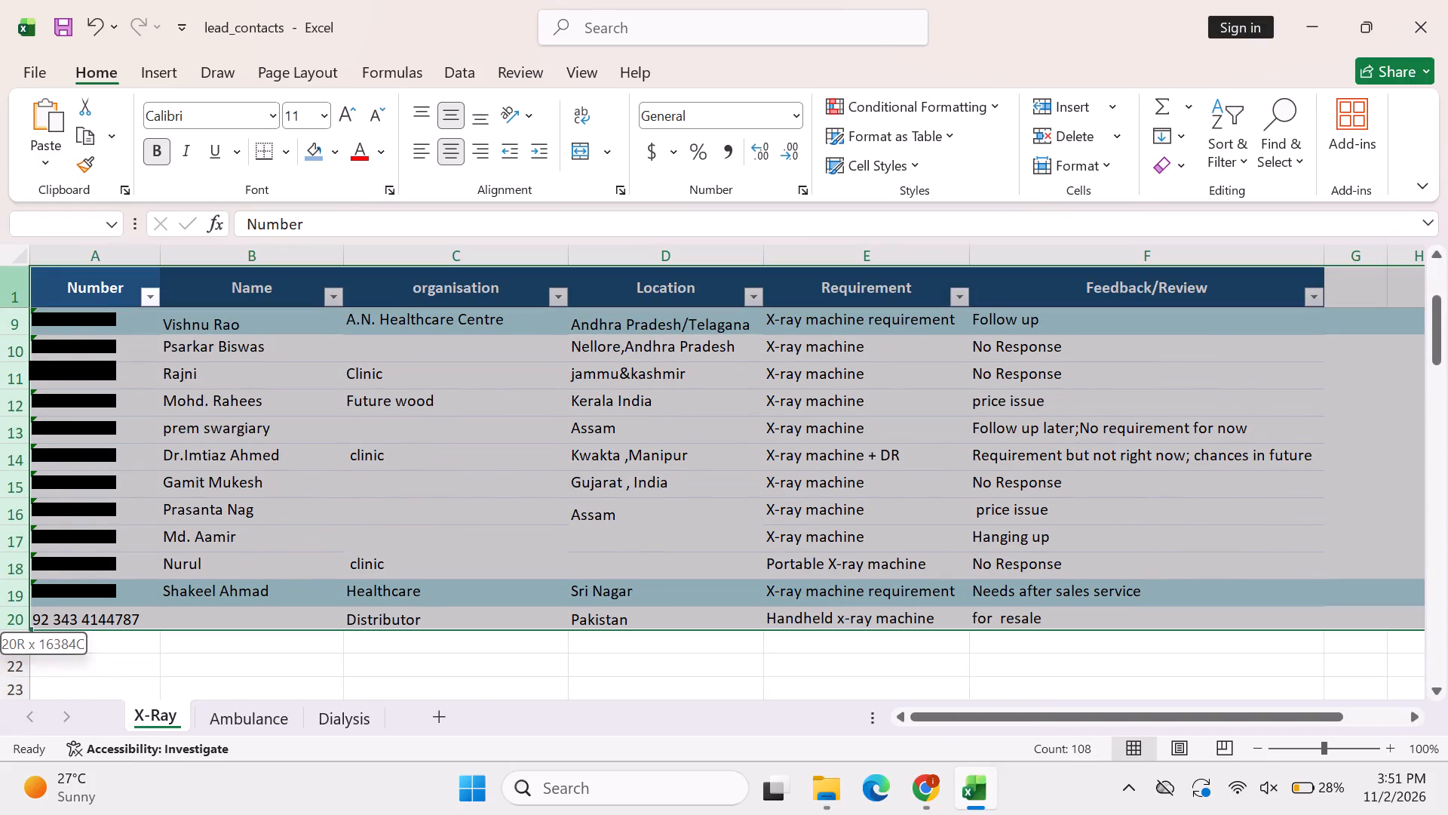
drag(14, 616, 12, 616)
right_click(11, 616)
right_click(11, 616)
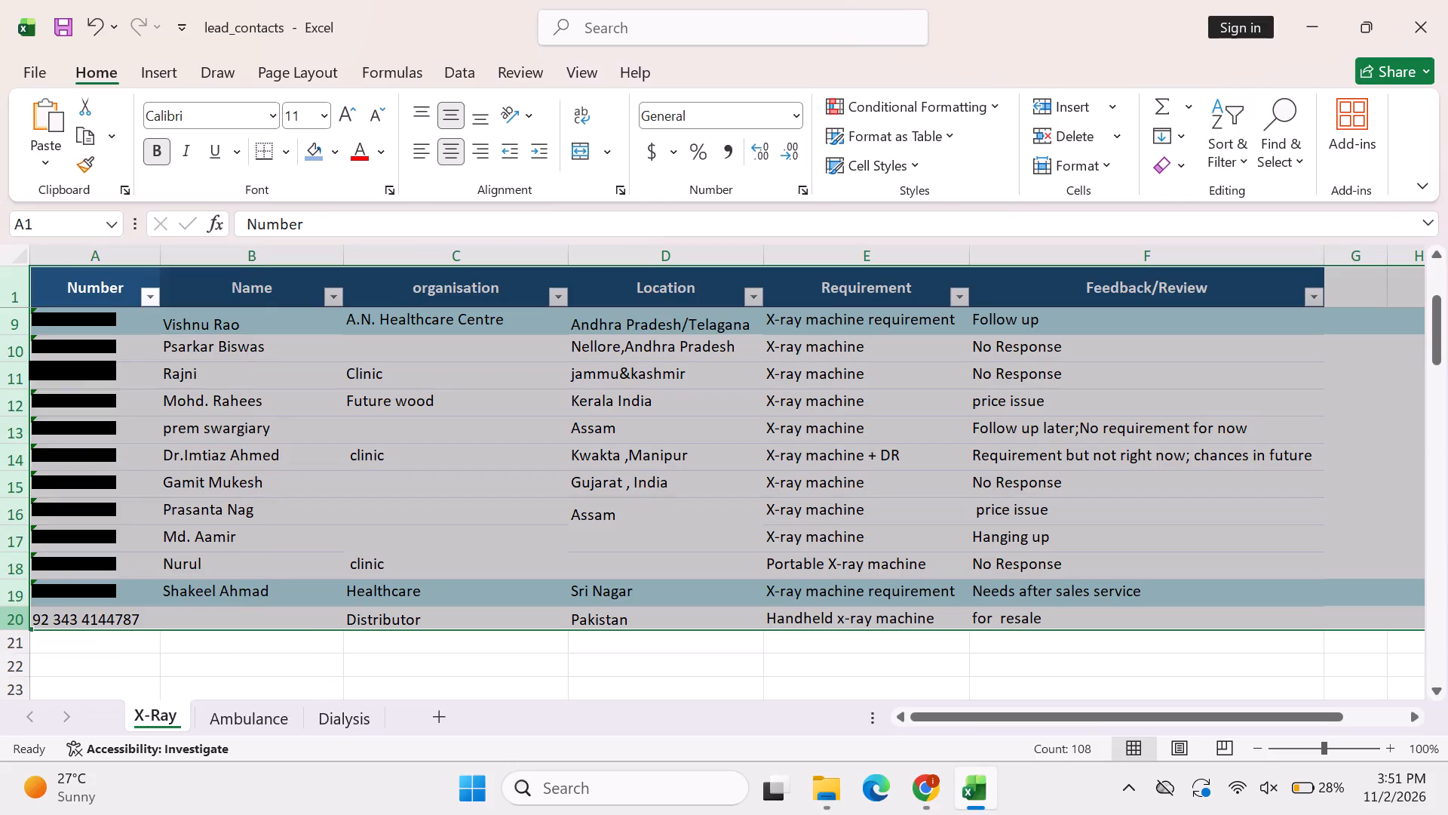
right_click(11, 616)
click(80, 438)
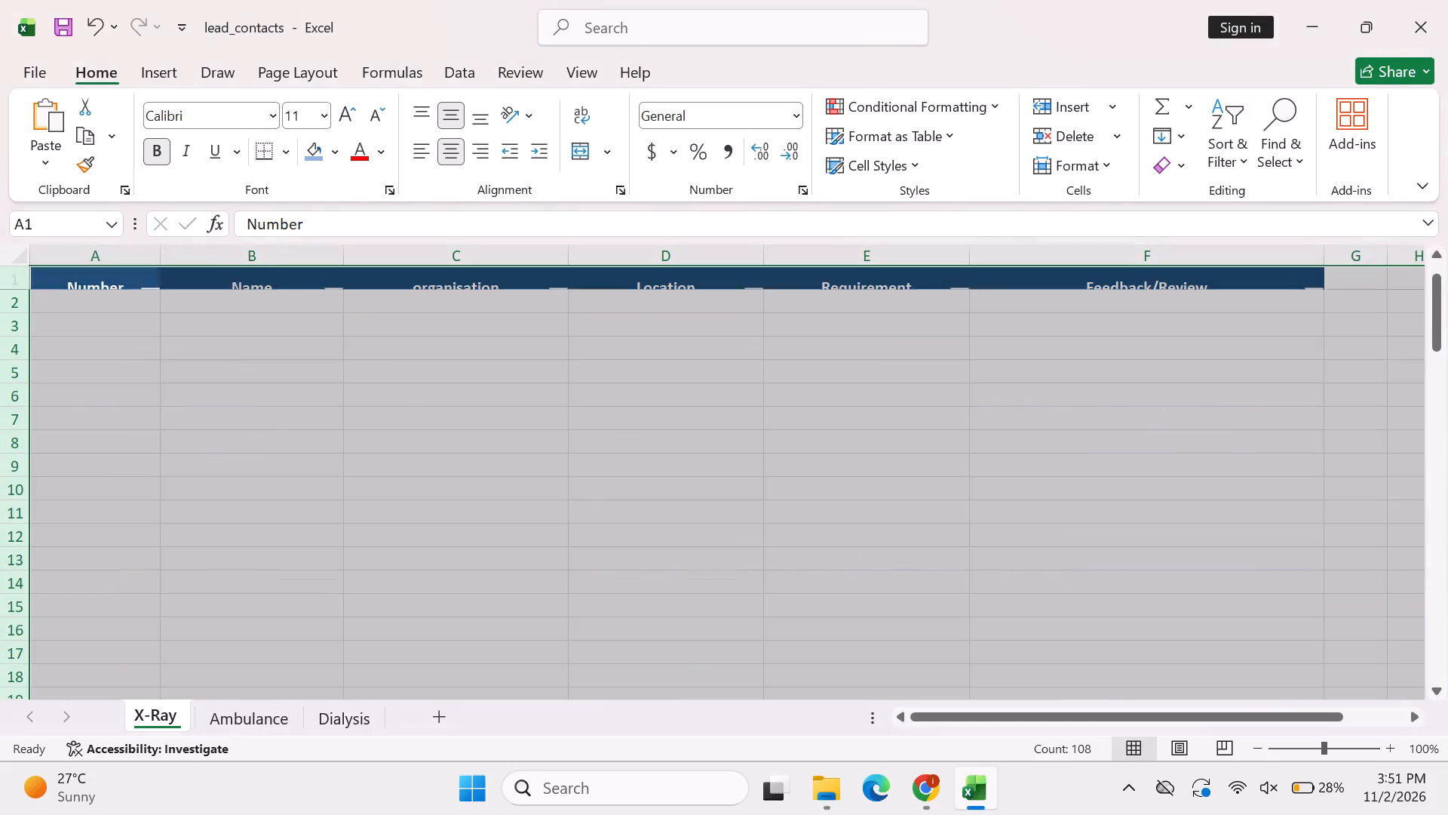
click(406, 582)
Delete the two pink-shaded blank rows, 17 and 16, between the ambulance leads and the X-ray header on the Ambulance sheet.
click(253, 711)
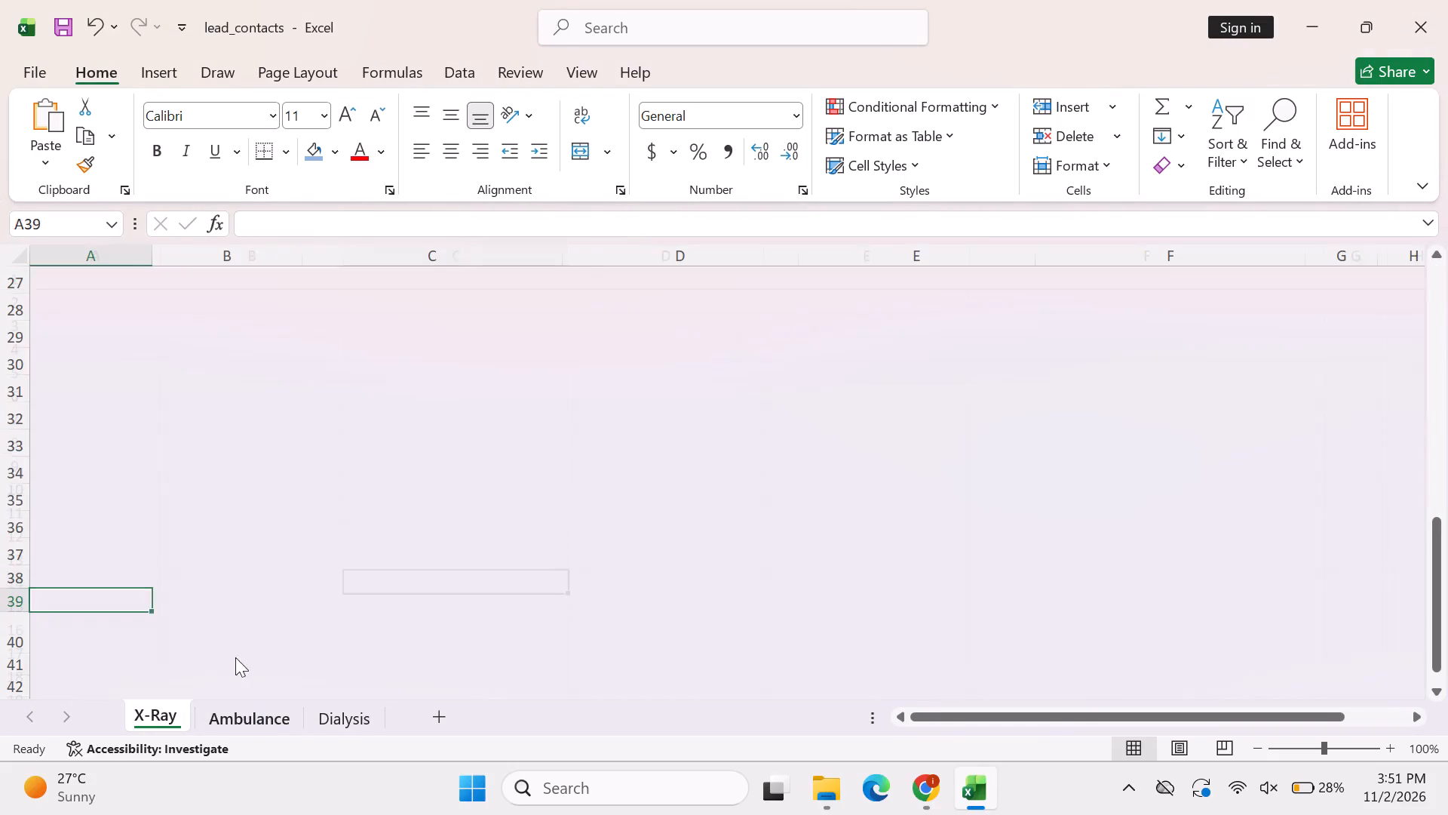
scroll(217, 531, down, 4)
scroll(220, 533, up, 3)
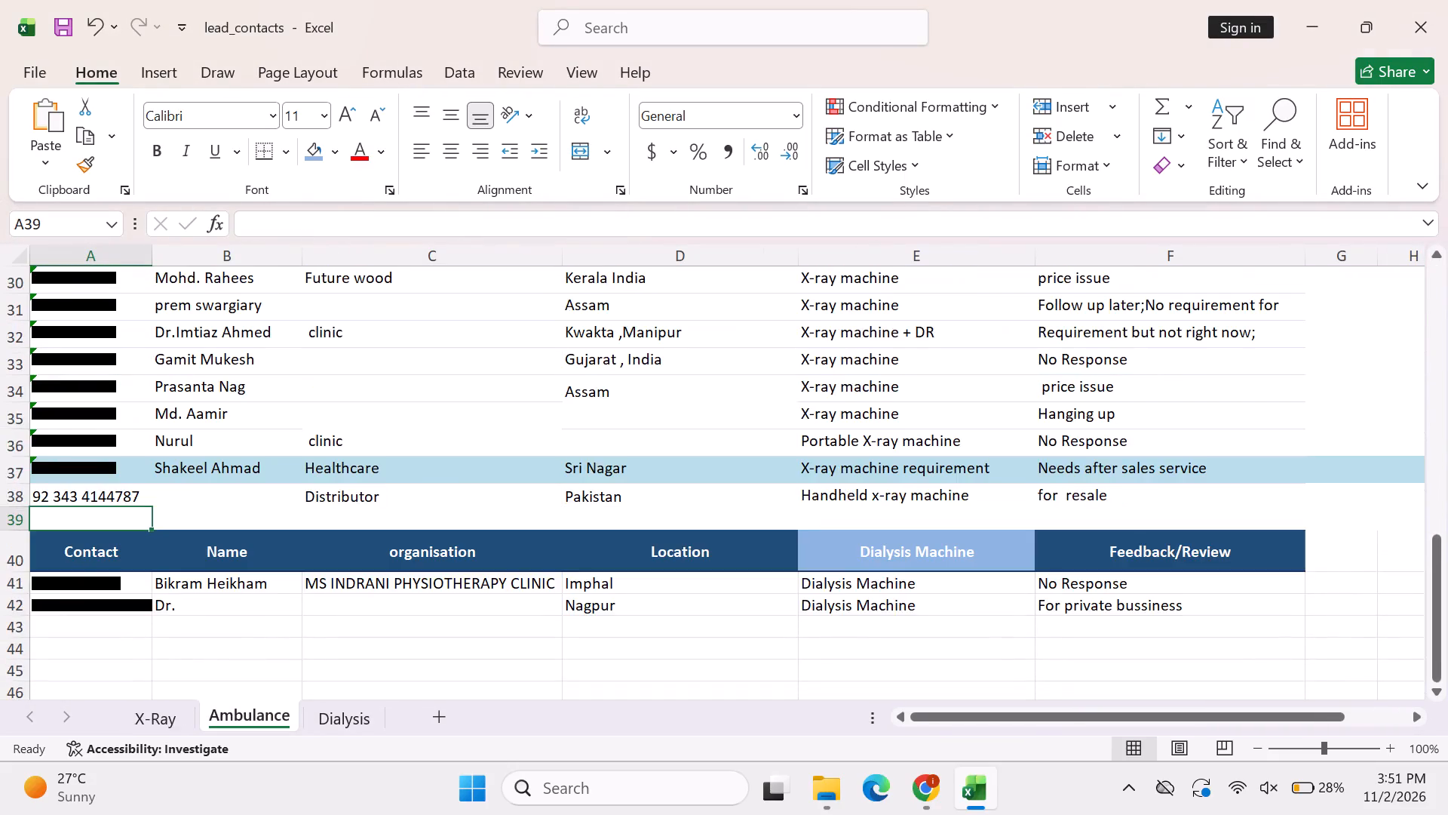
scroll(250, 542, up, 3)
scroll(432, 534, up, 4)
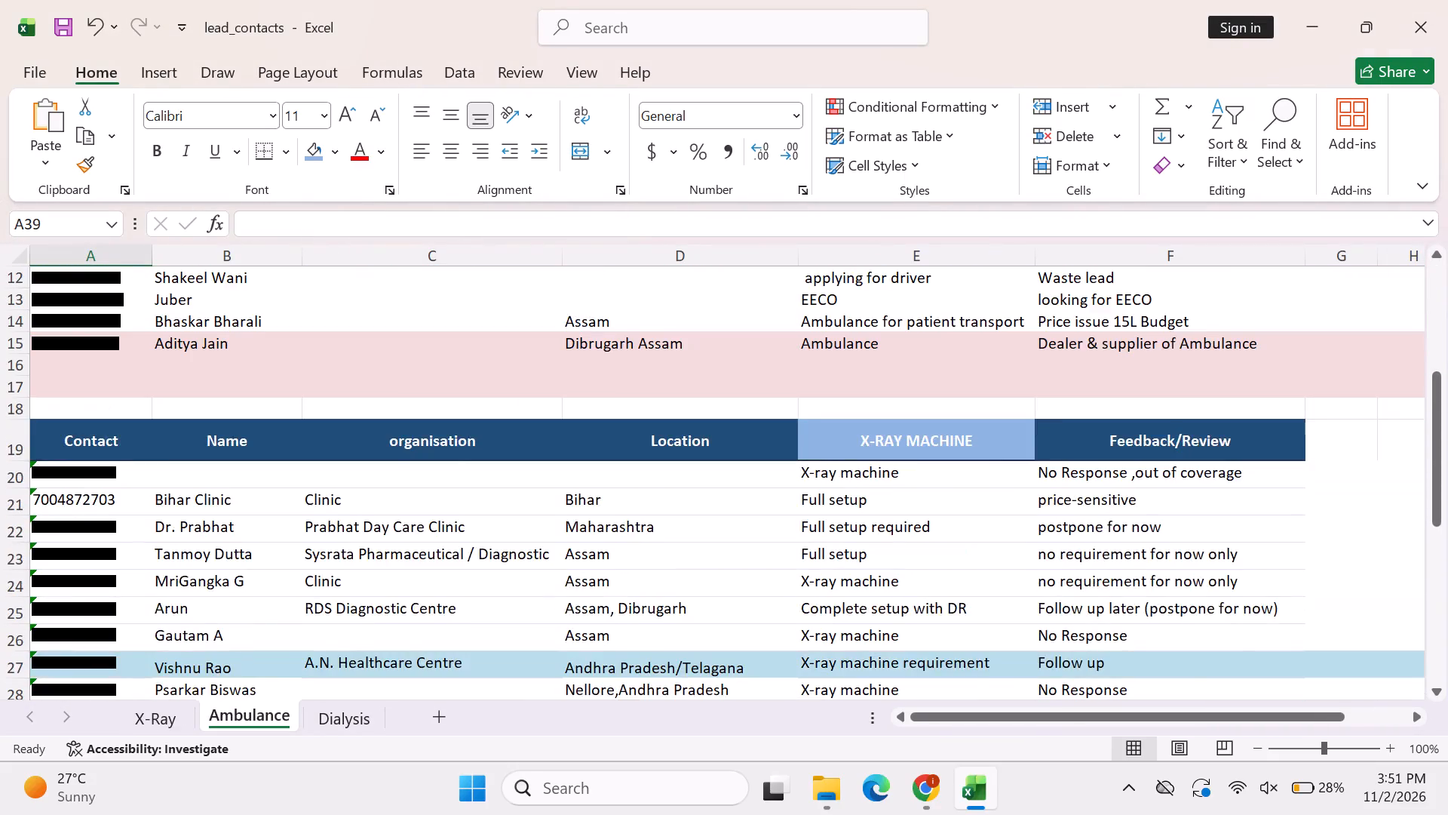
scroll(432, 534, up, 5)
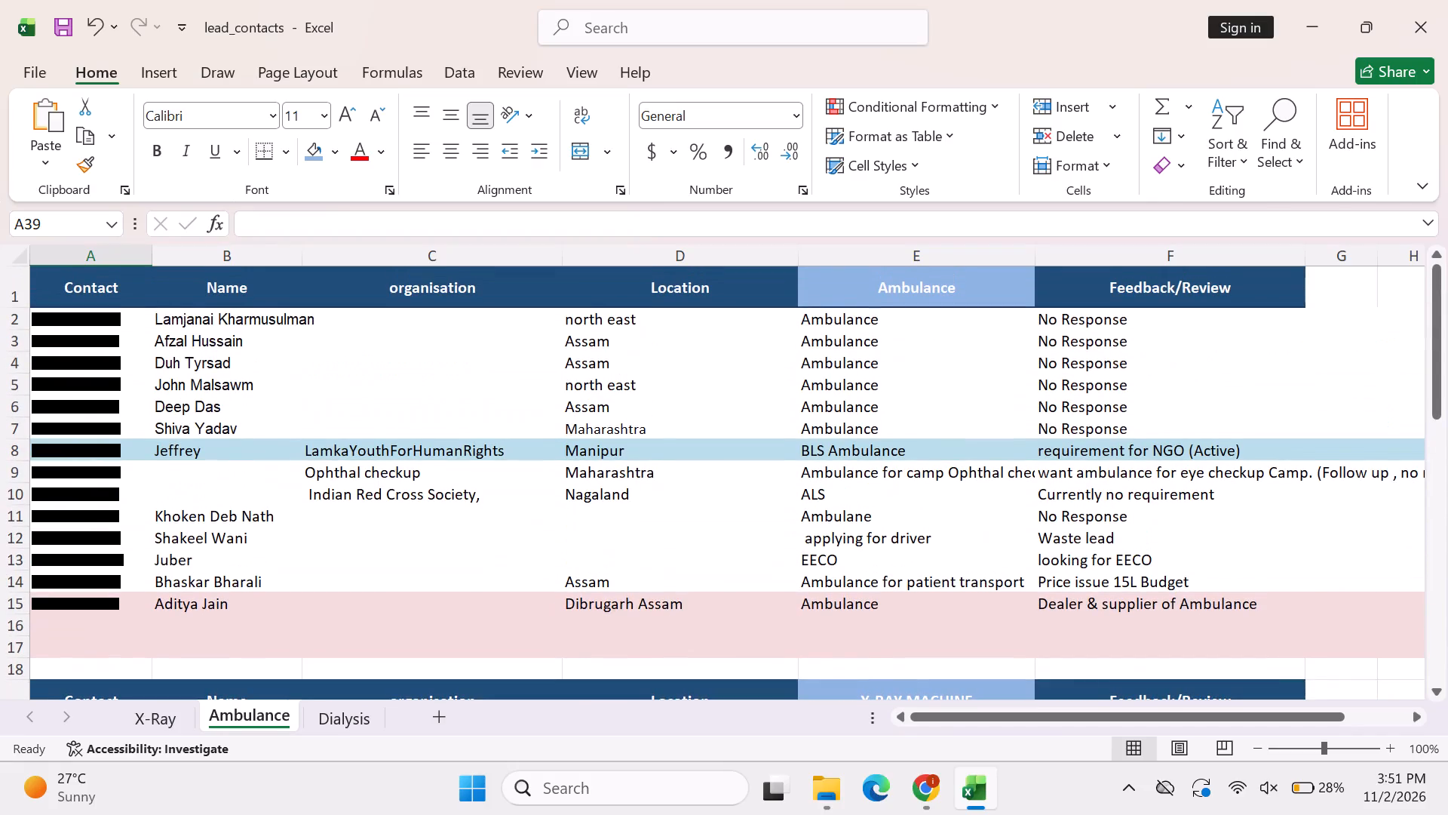
click(8, 648)
right_click(8, 648)
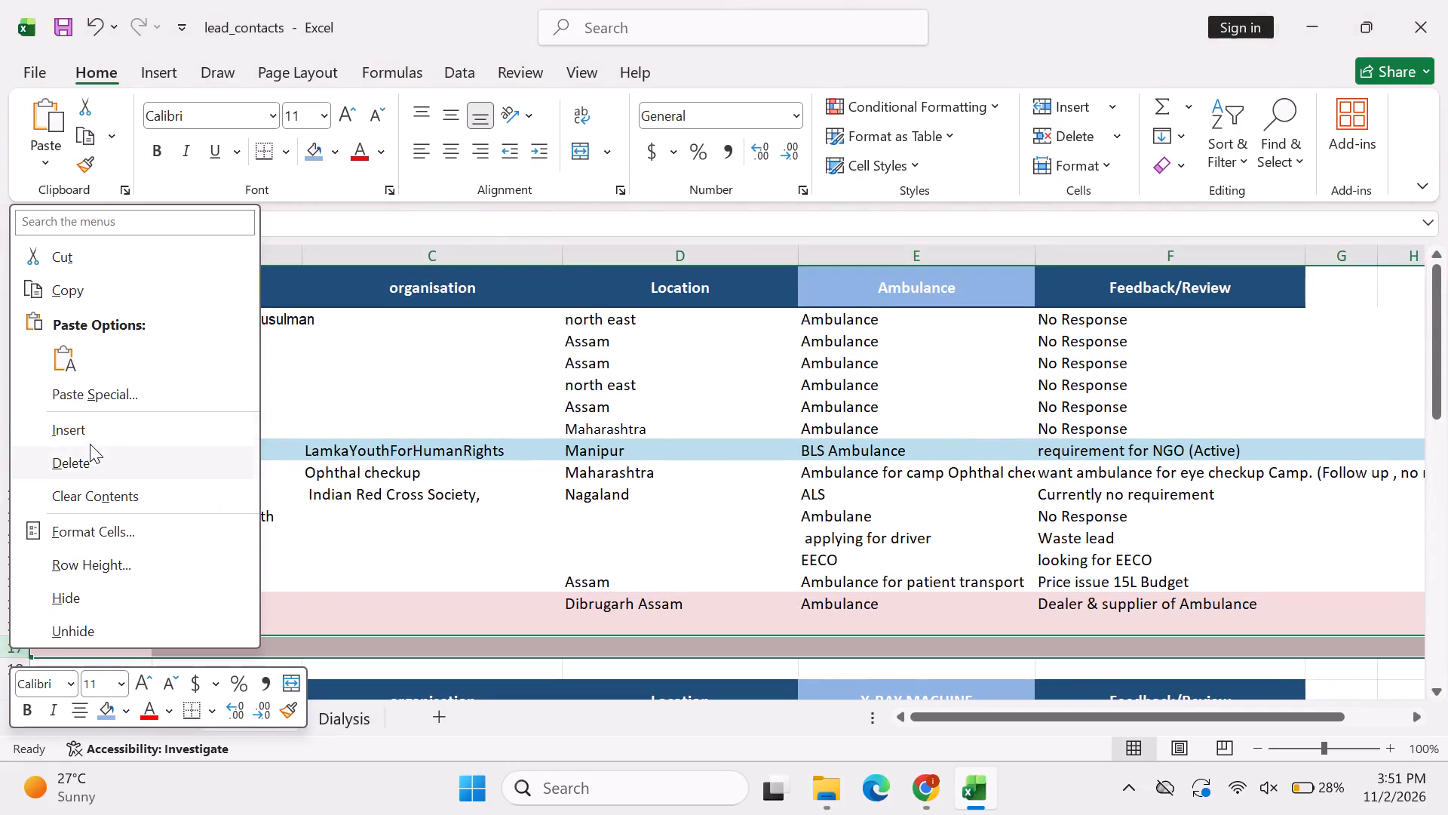
click(81, 463)
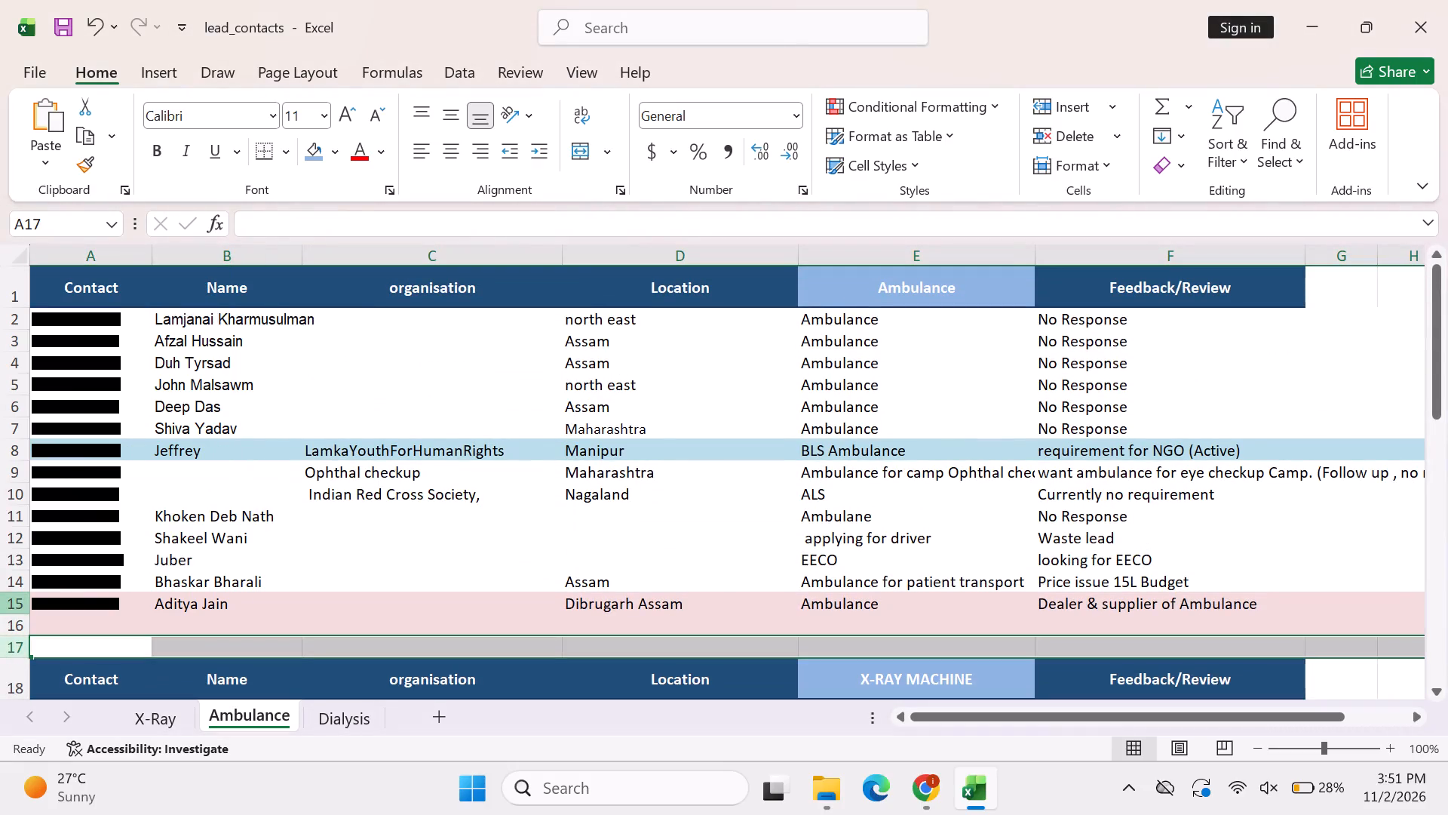
click(5, 622)
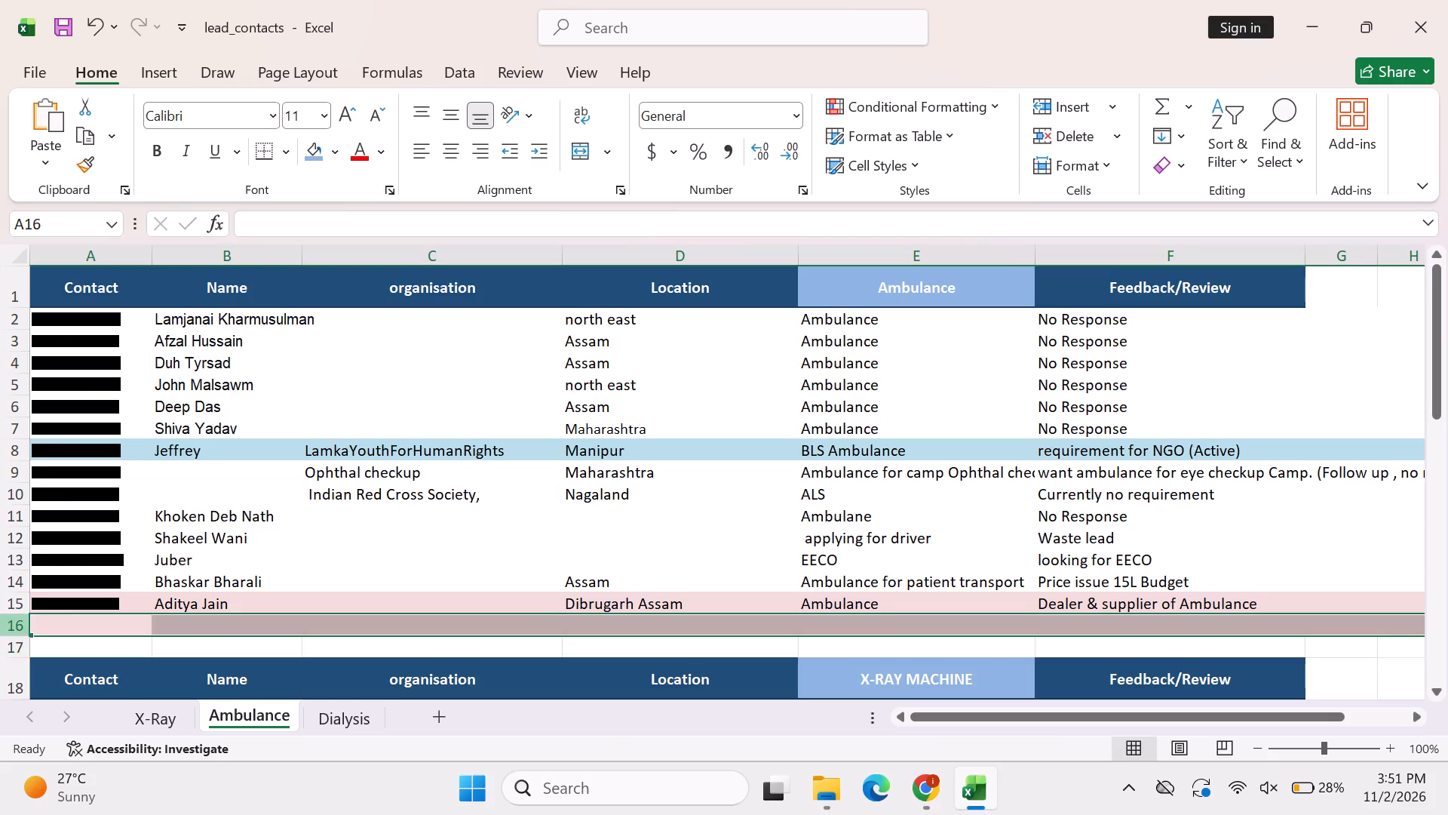
right_click(5, 623)
click(66, 435)
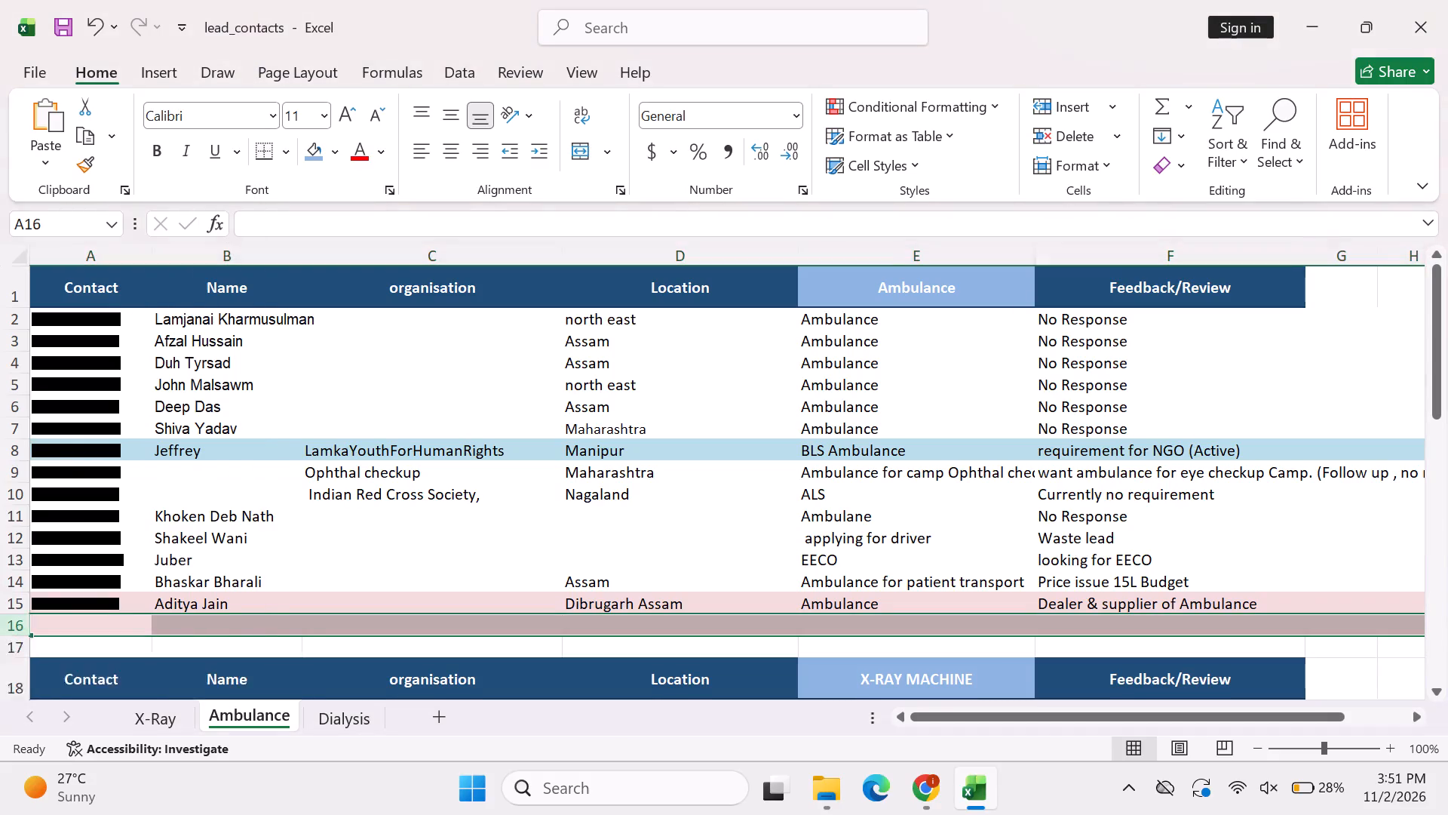
click(81, 652)
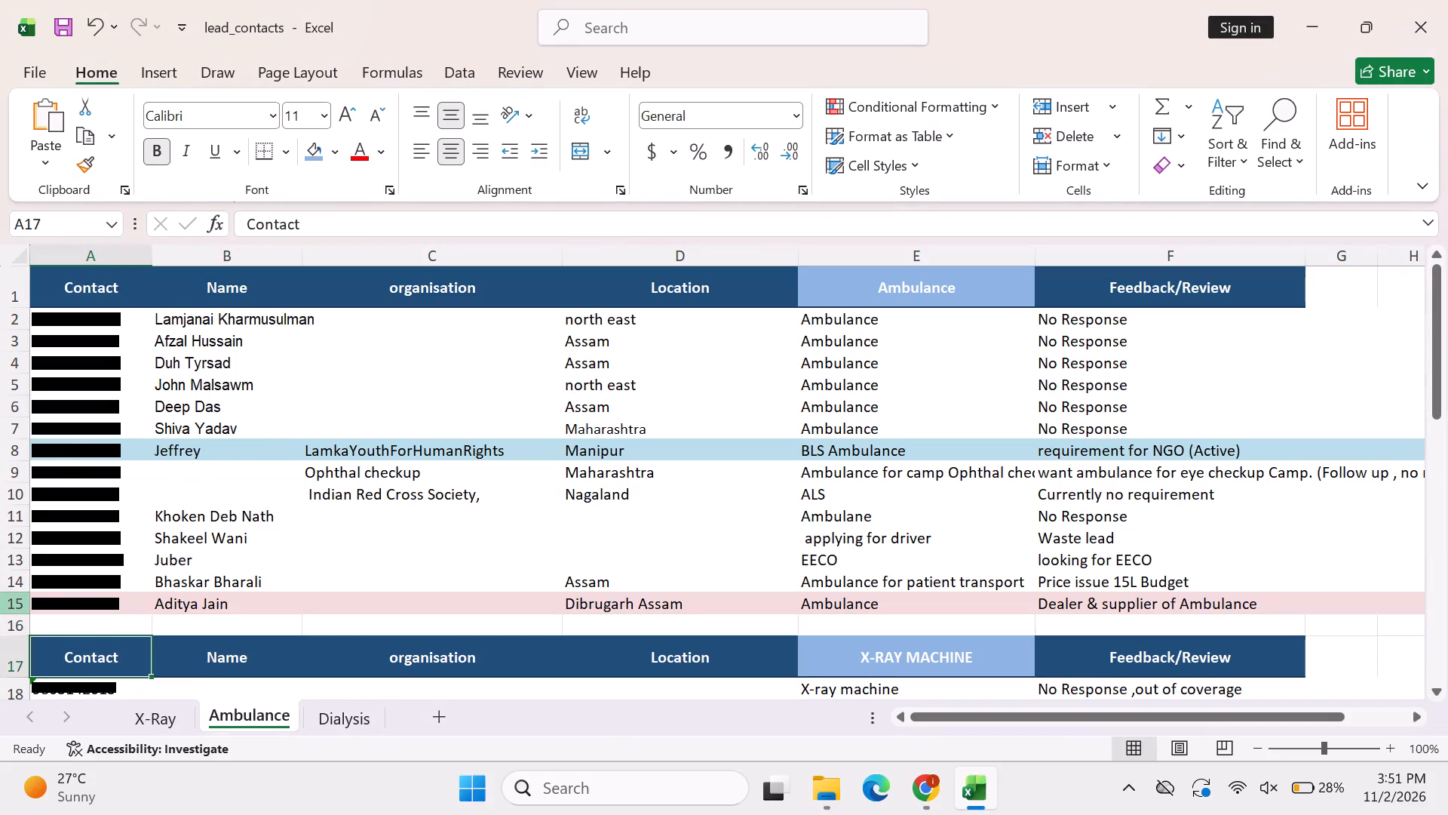
Review the ambulance, X-ray and dialysis sections on the Ambulance sheet from the first header to the last dialysis lead.
scroll(363, 564, up, 4)
scroll(363, 564, down, 2)
scroll(585, 584, up, 2)
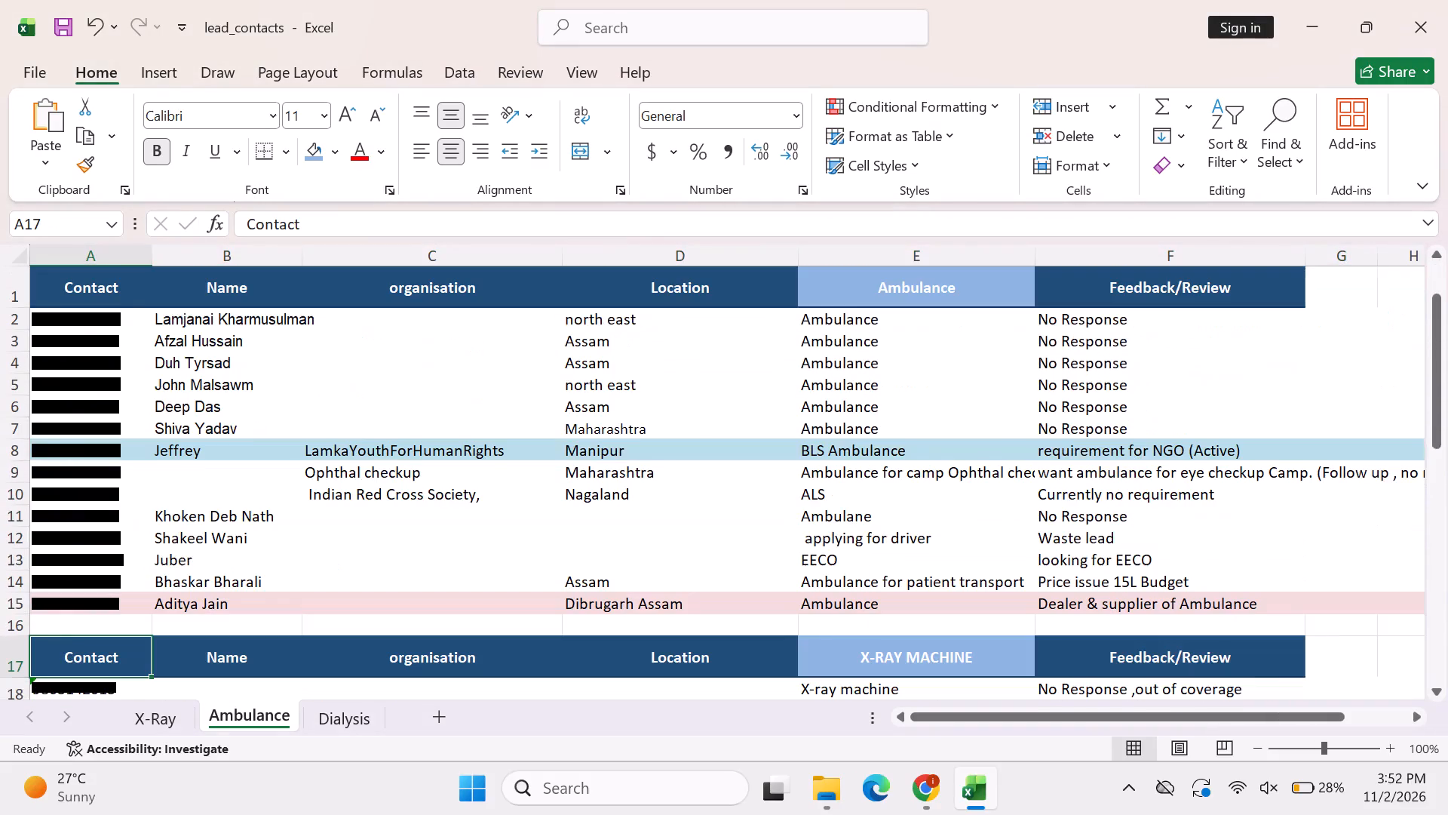
scroll(585, 584, up, 1)
scroll(600, 582, down, 1)
scroll(766, 572, down, 4)
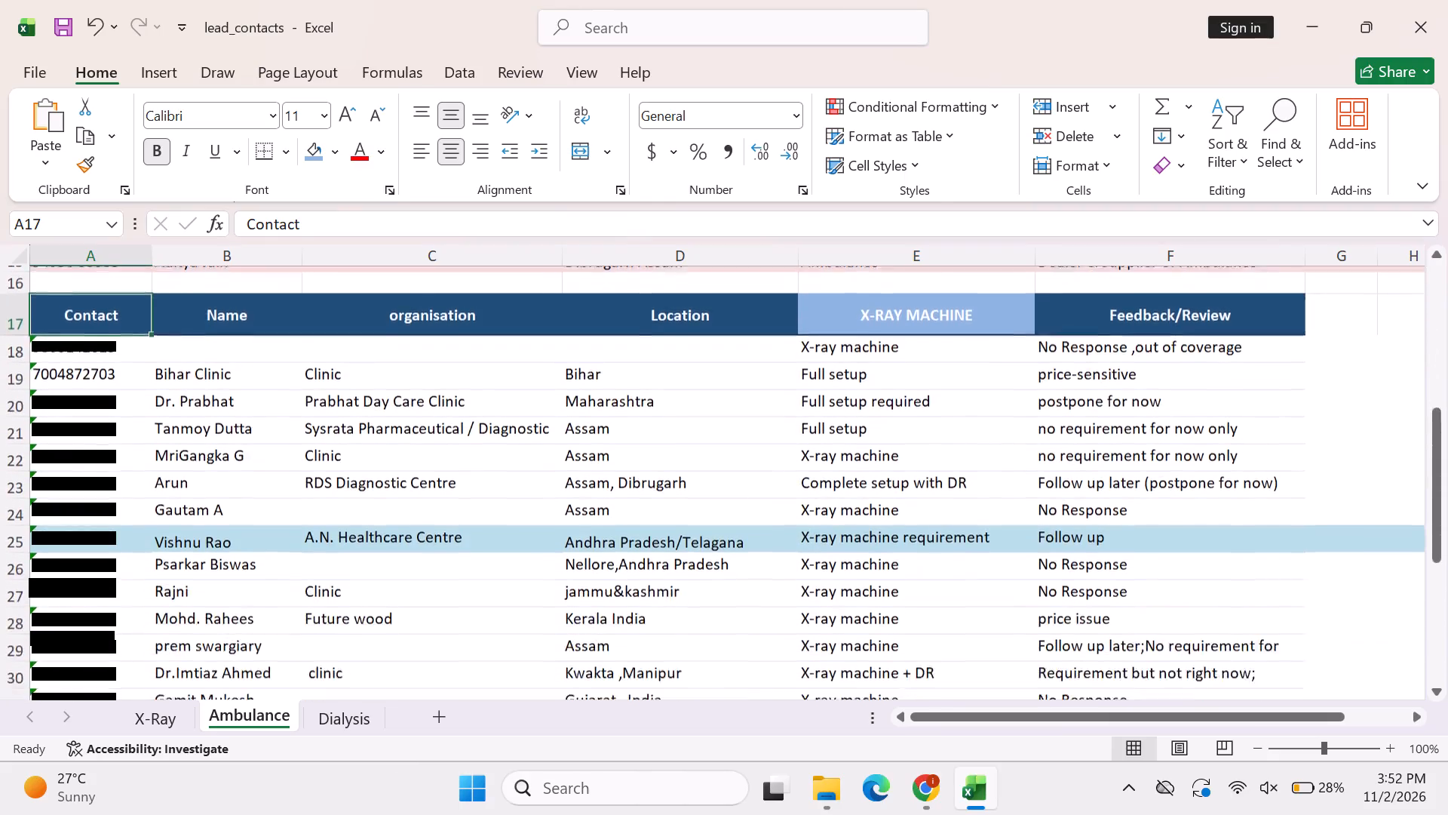
scroll(790, 569, down, 5)
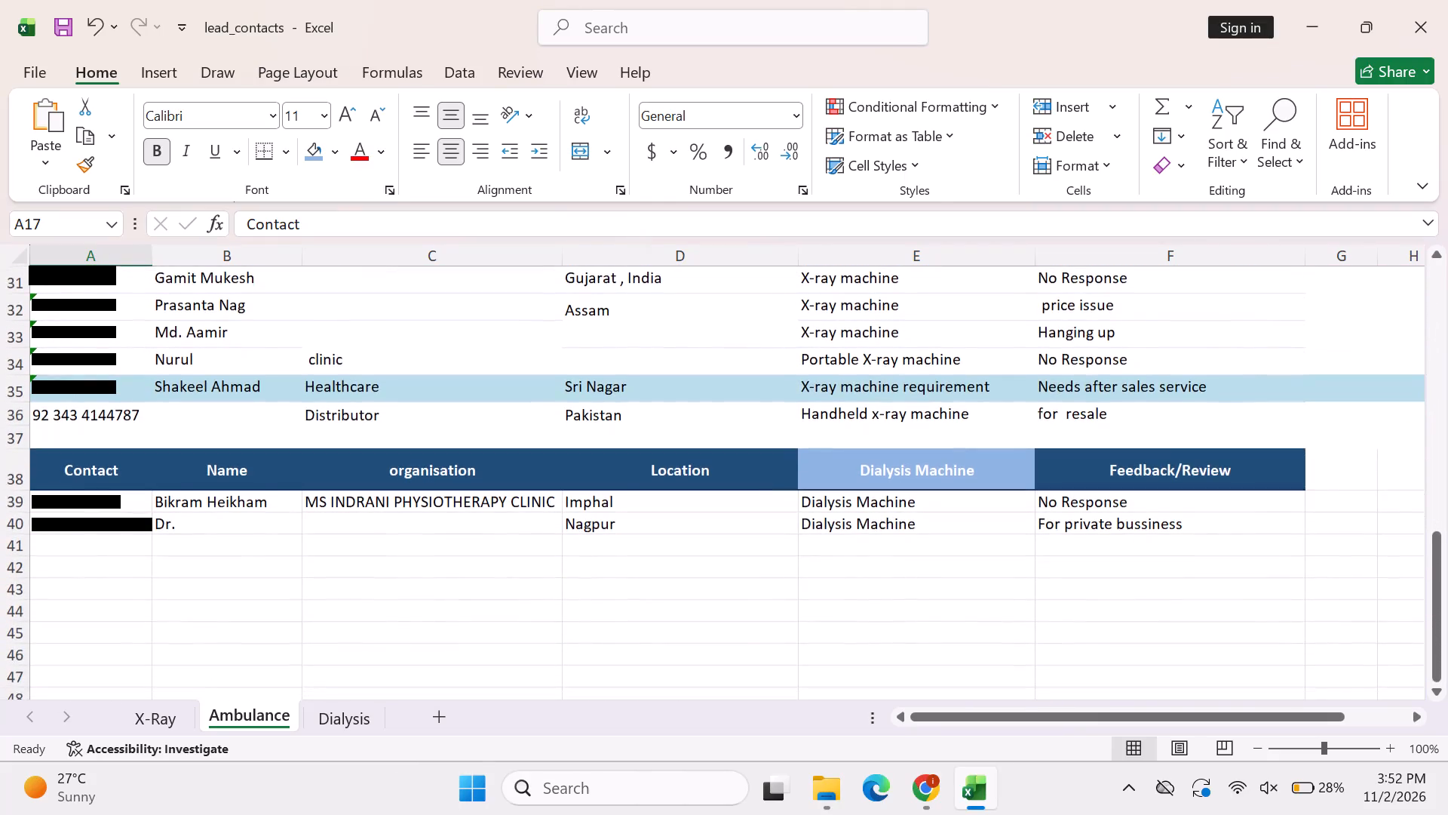
click(714, 616)
scroll(331, 614, up, 3)
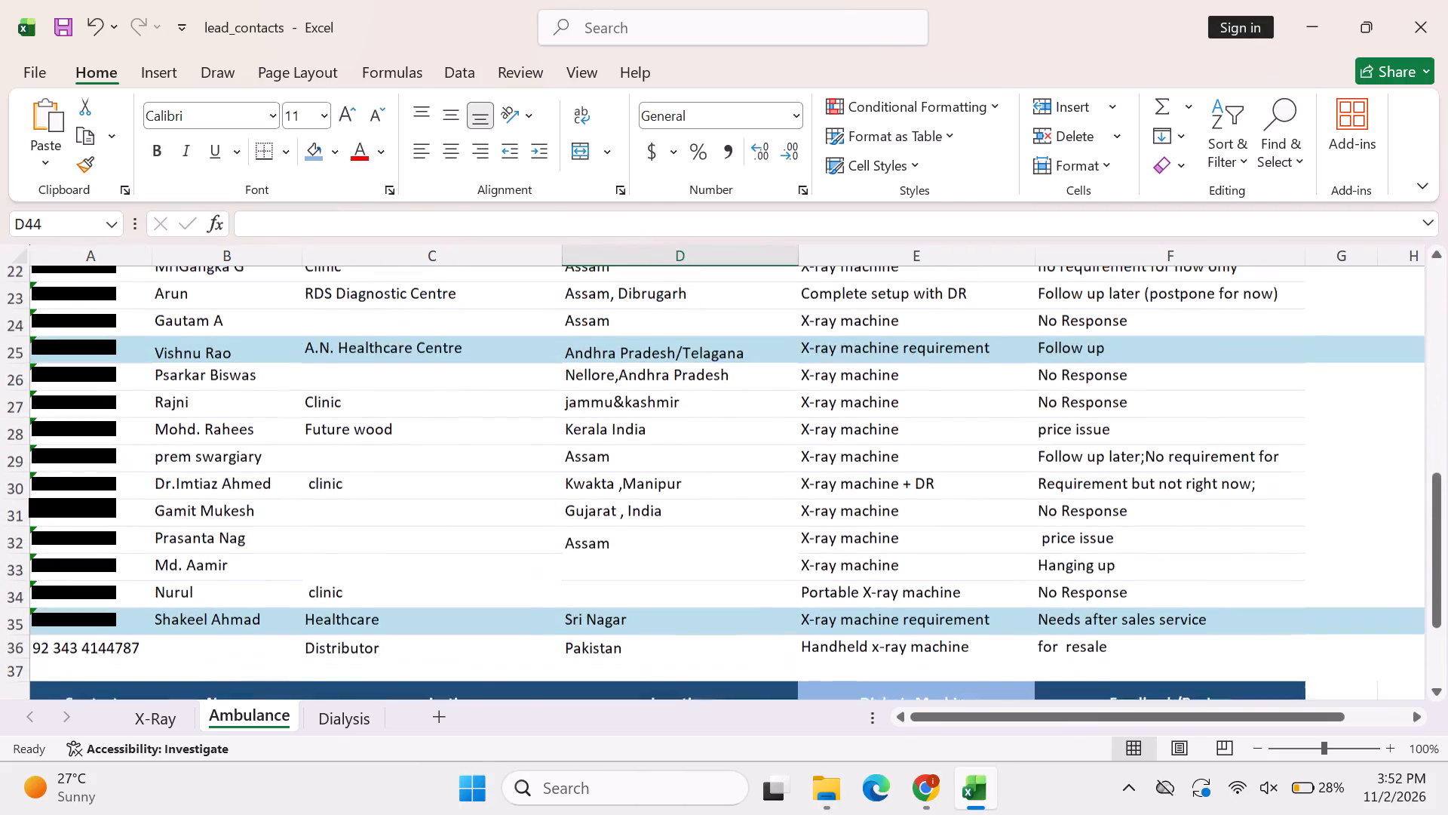
scroll(331, 614, up, 6)
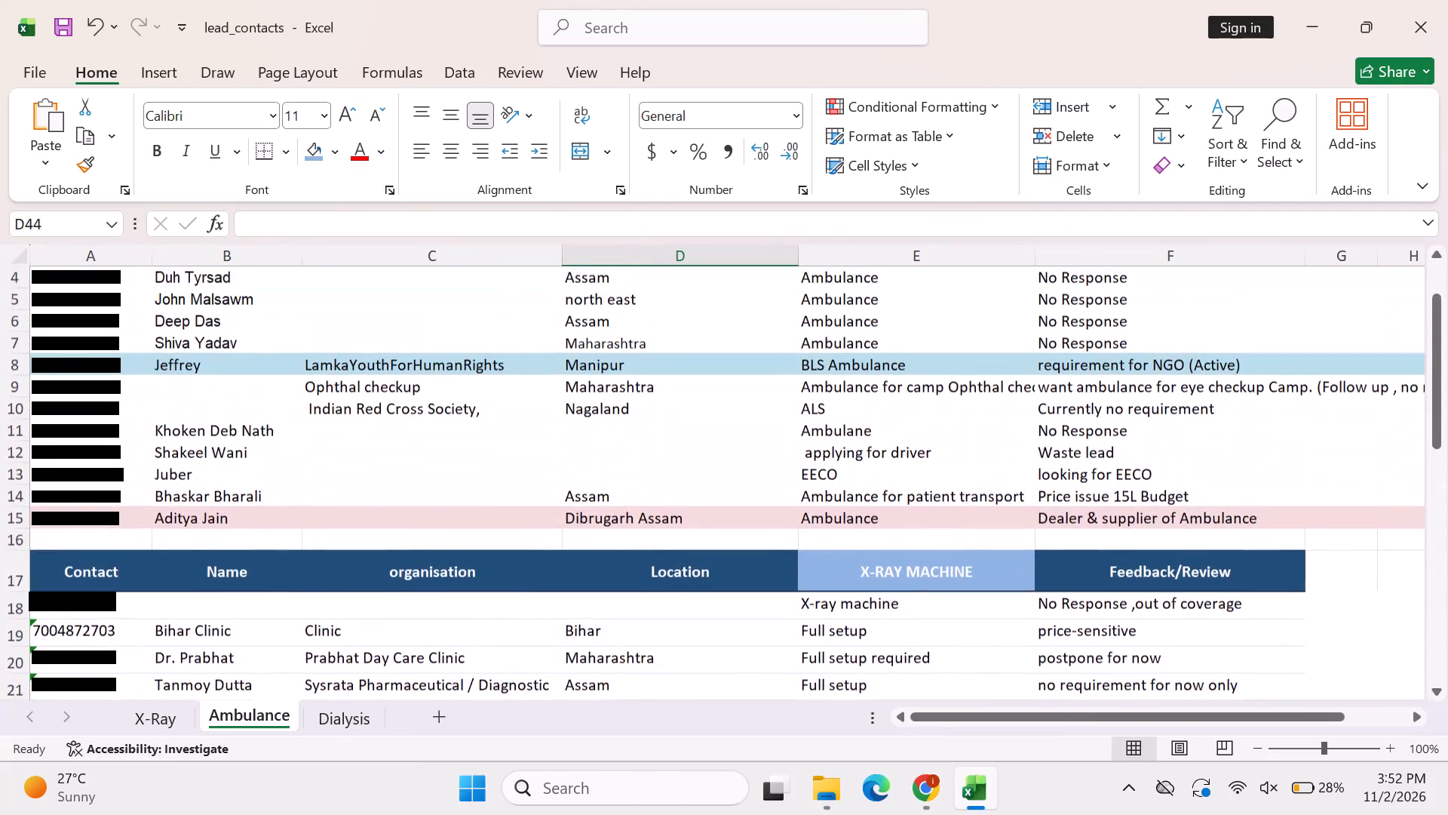
scroll(333, 613, up, 3)
scroll(333, 613, down, 6)
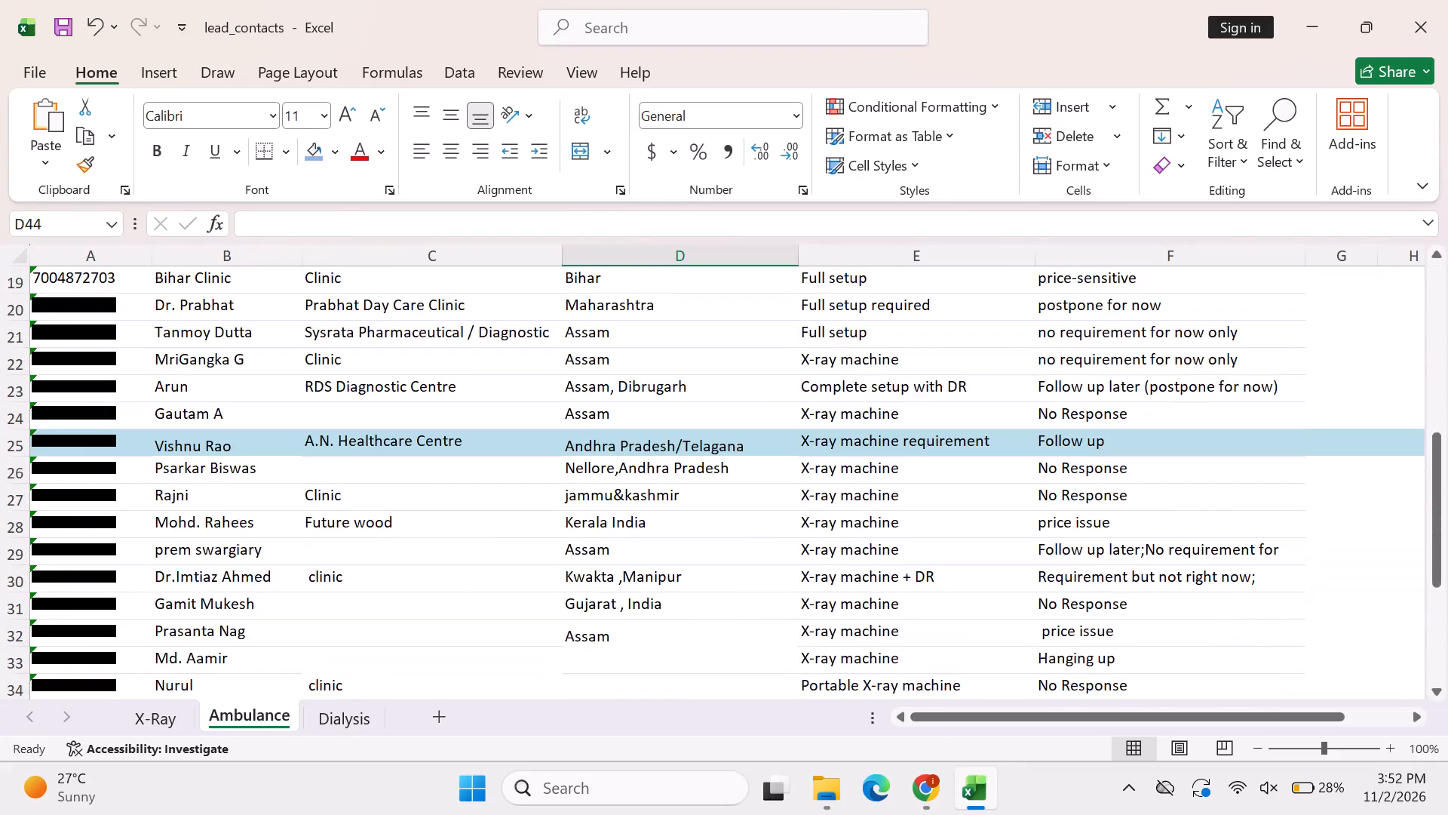
scroll(336, 611, down, 5)
scroll(344, 615, up, 2)
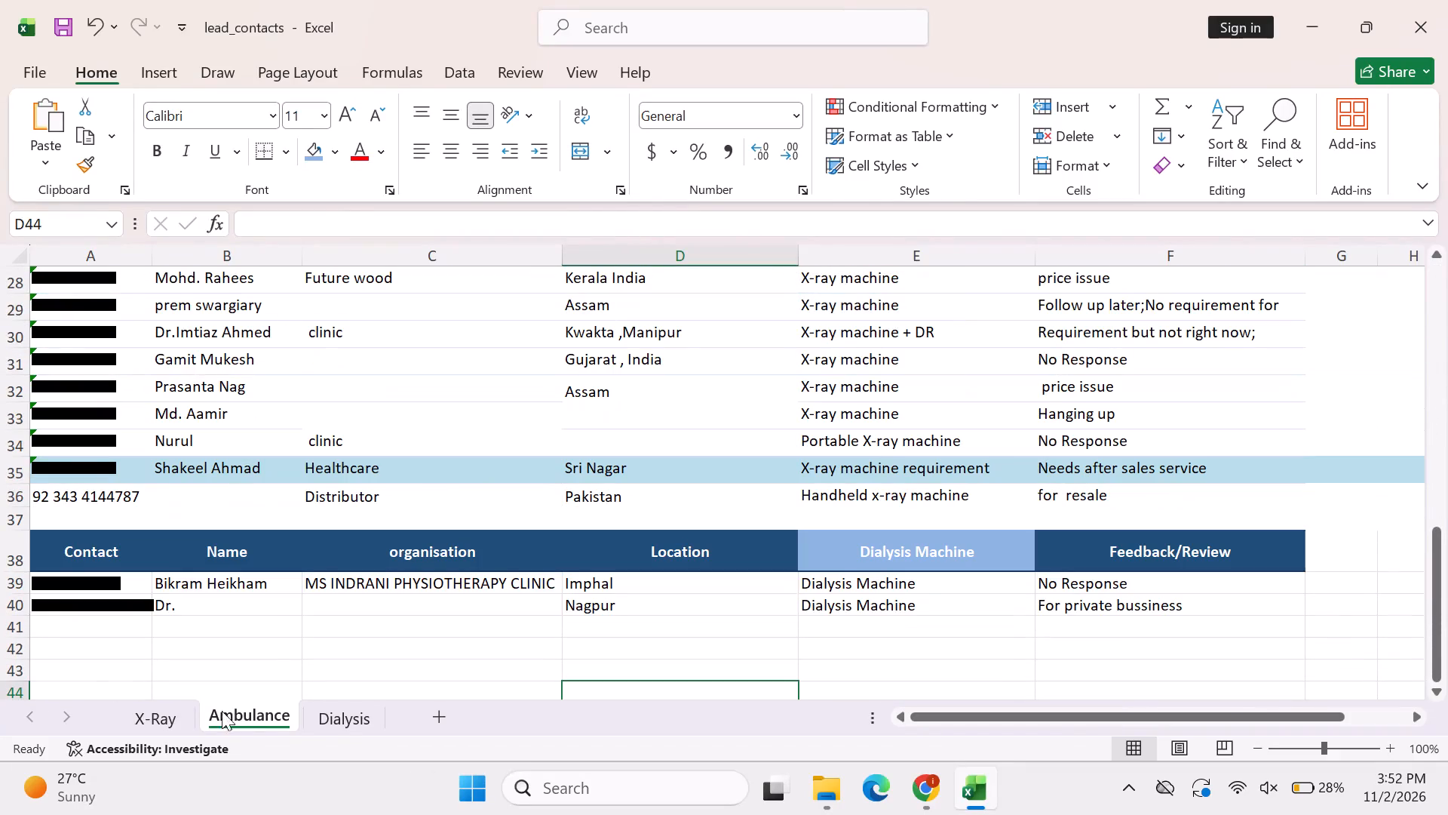
Rename the Ambulance sheet as "Meta Leads Oct.".
click(163, 721)
double_click(229, 712)
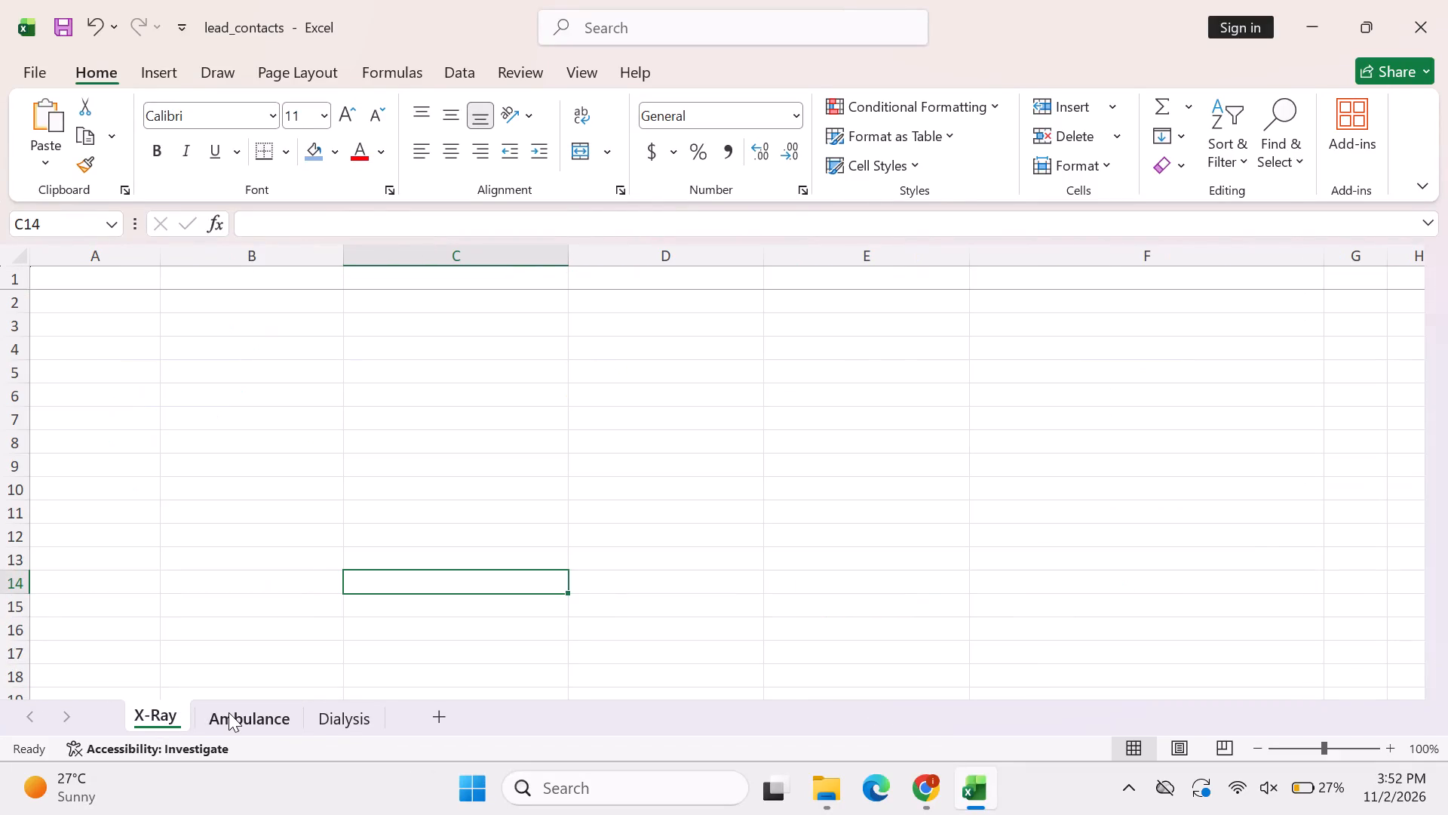
drag(206, 709, 240, 717)
click(247, 714)
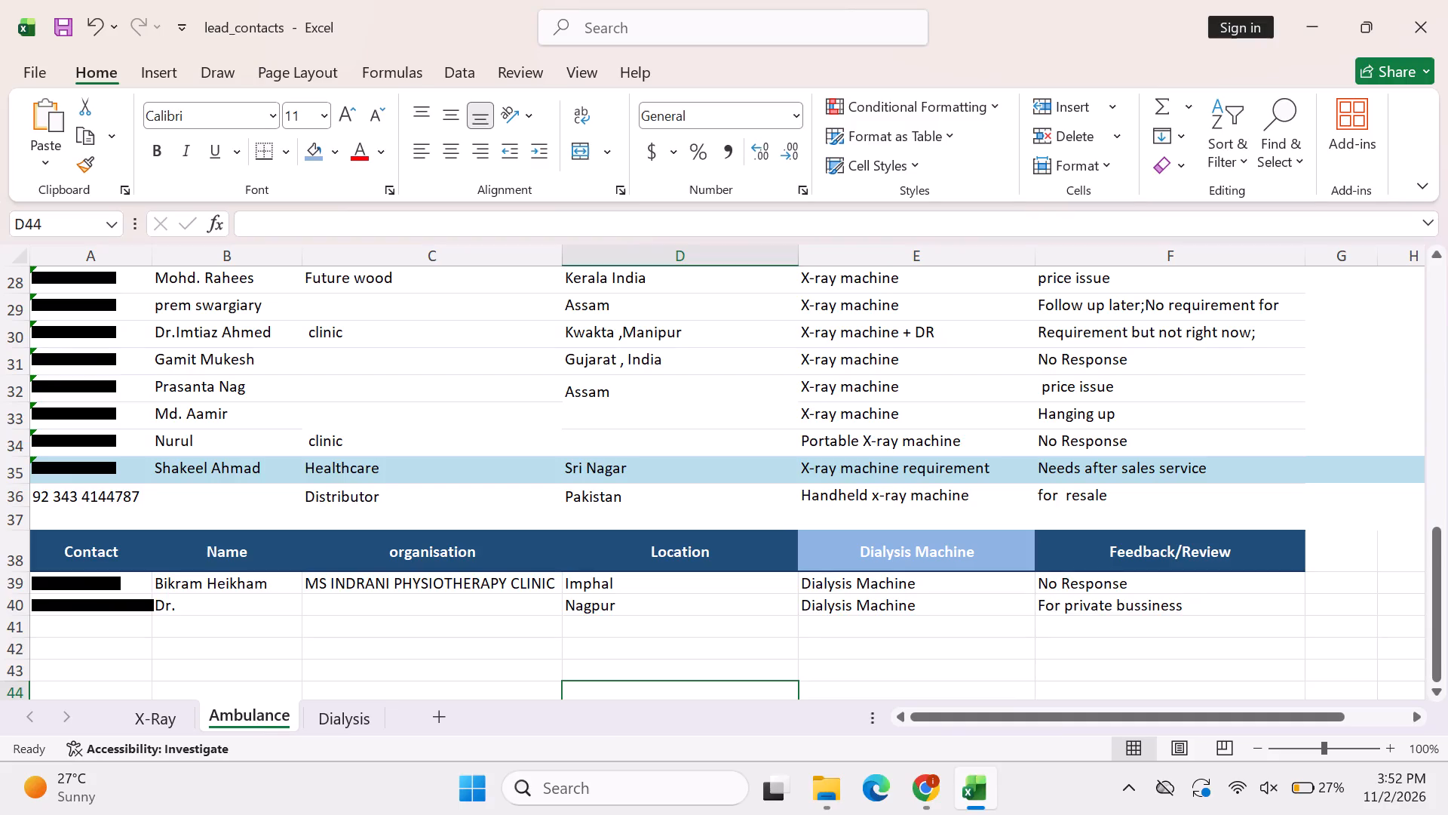
double_click(256, 722)
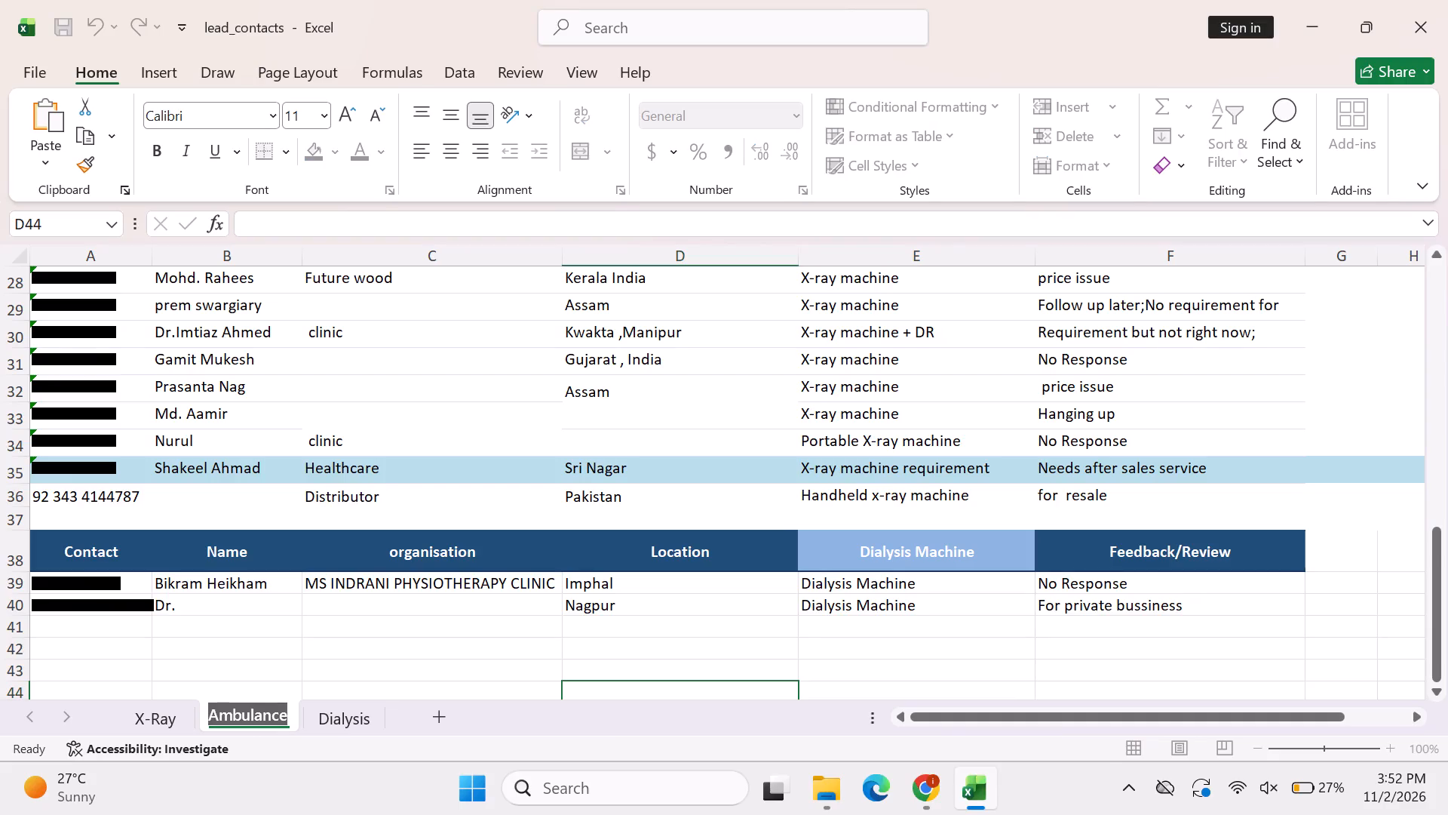
key(m)
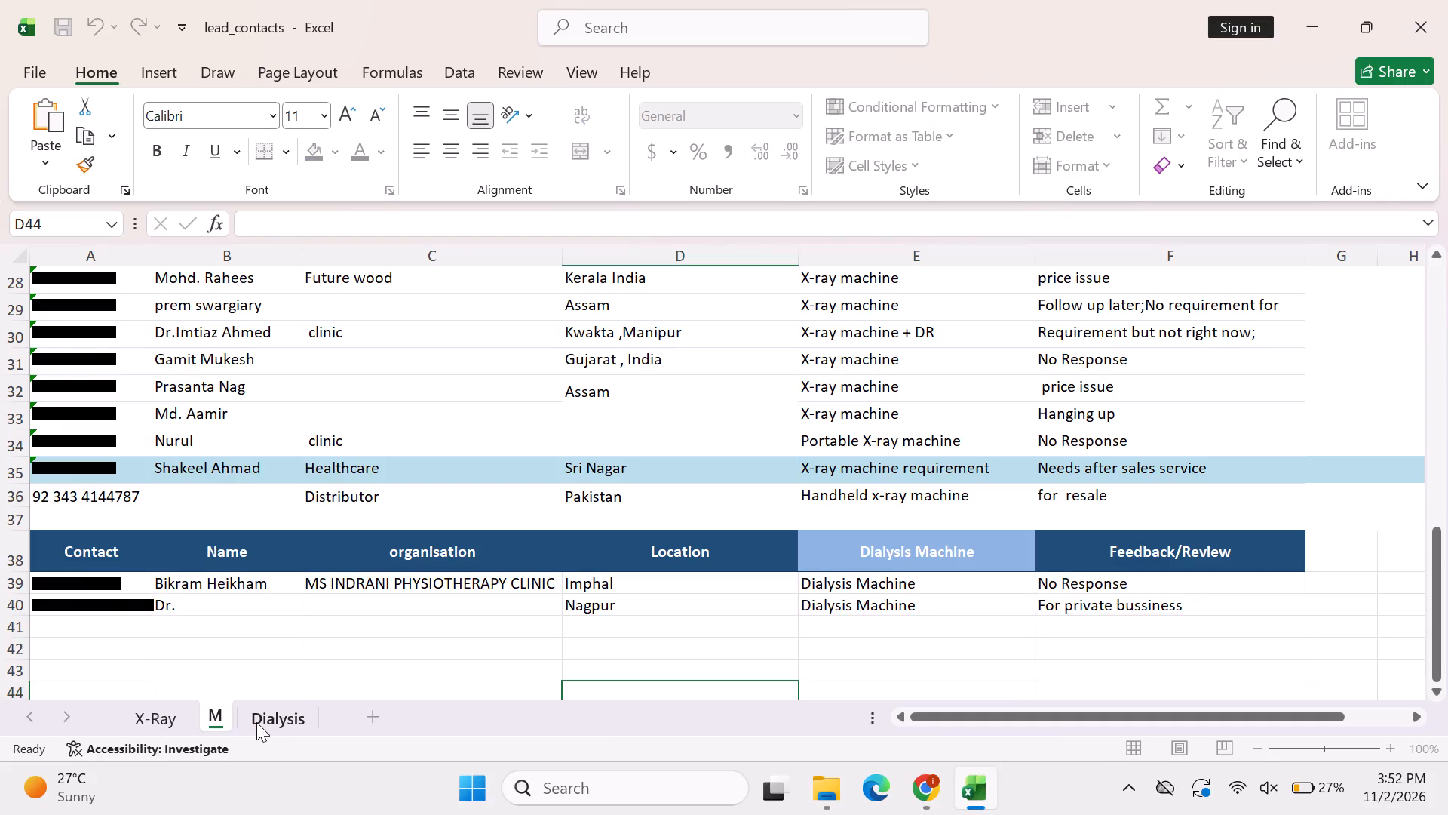
text(eta)
key(space)
key(l)
text(EADS)
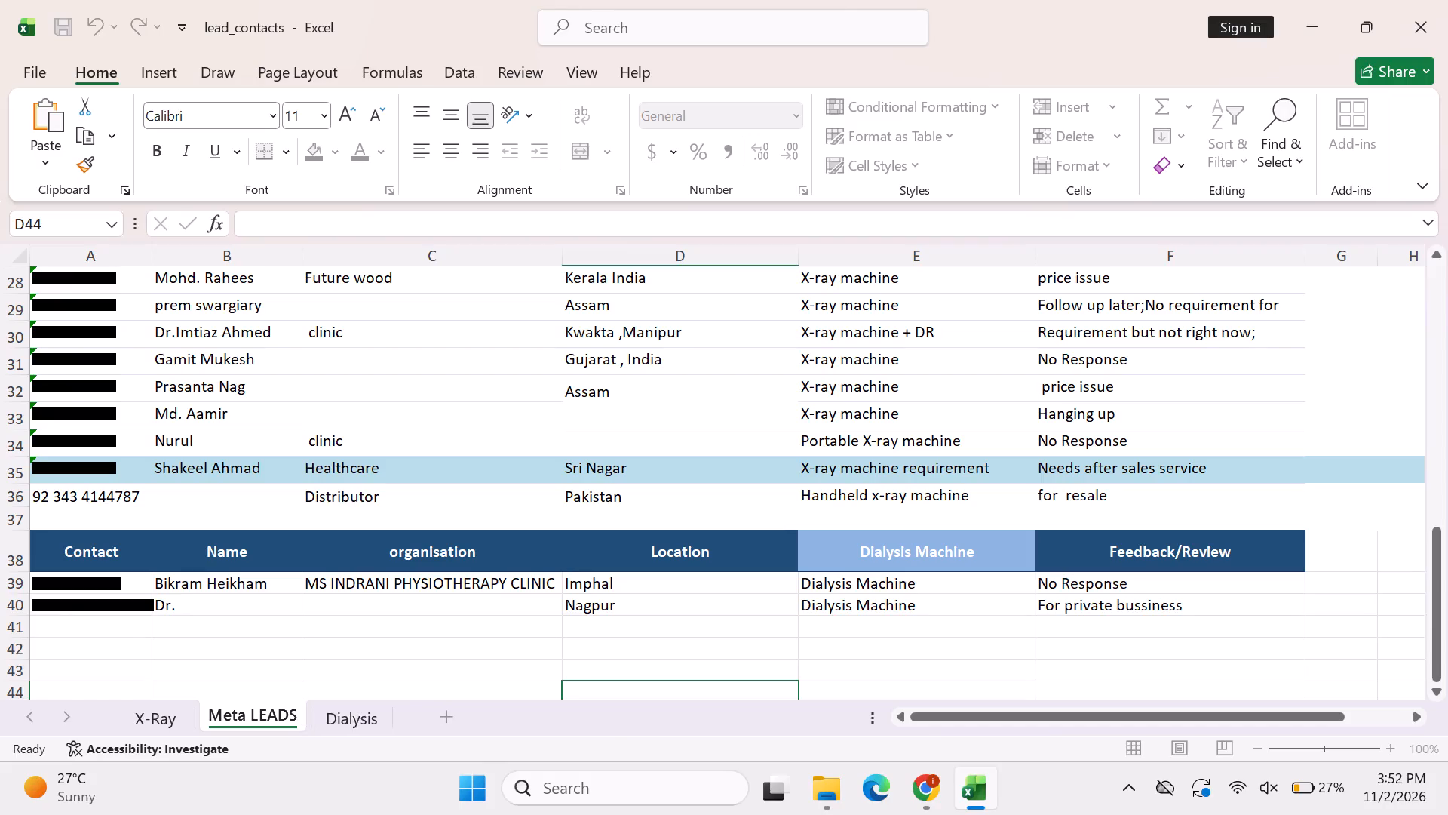
key(BackSpace)
key(BackSpace)
key(BackSpace)
key(BackSpace)
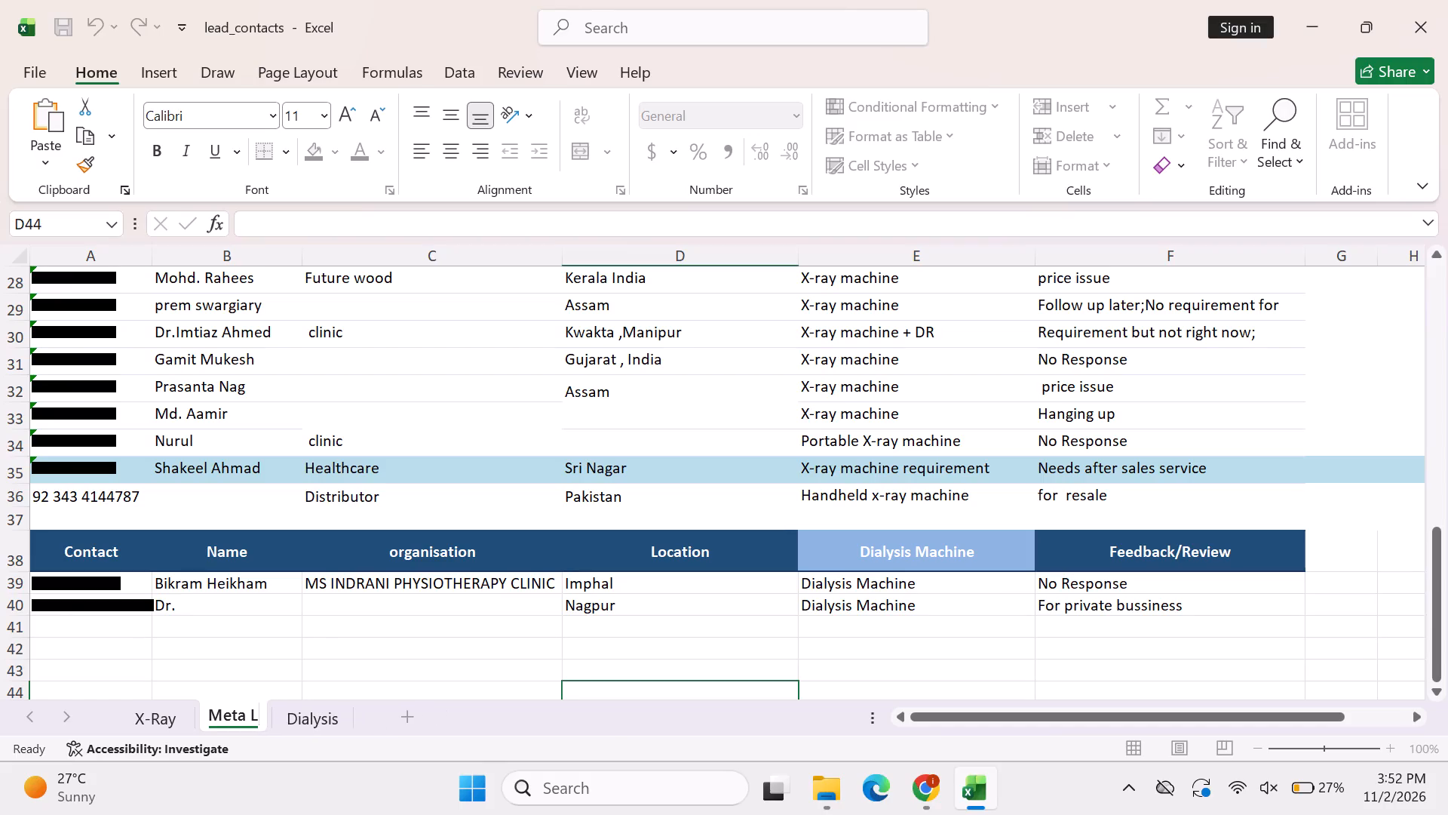
text(eads)
key(space)
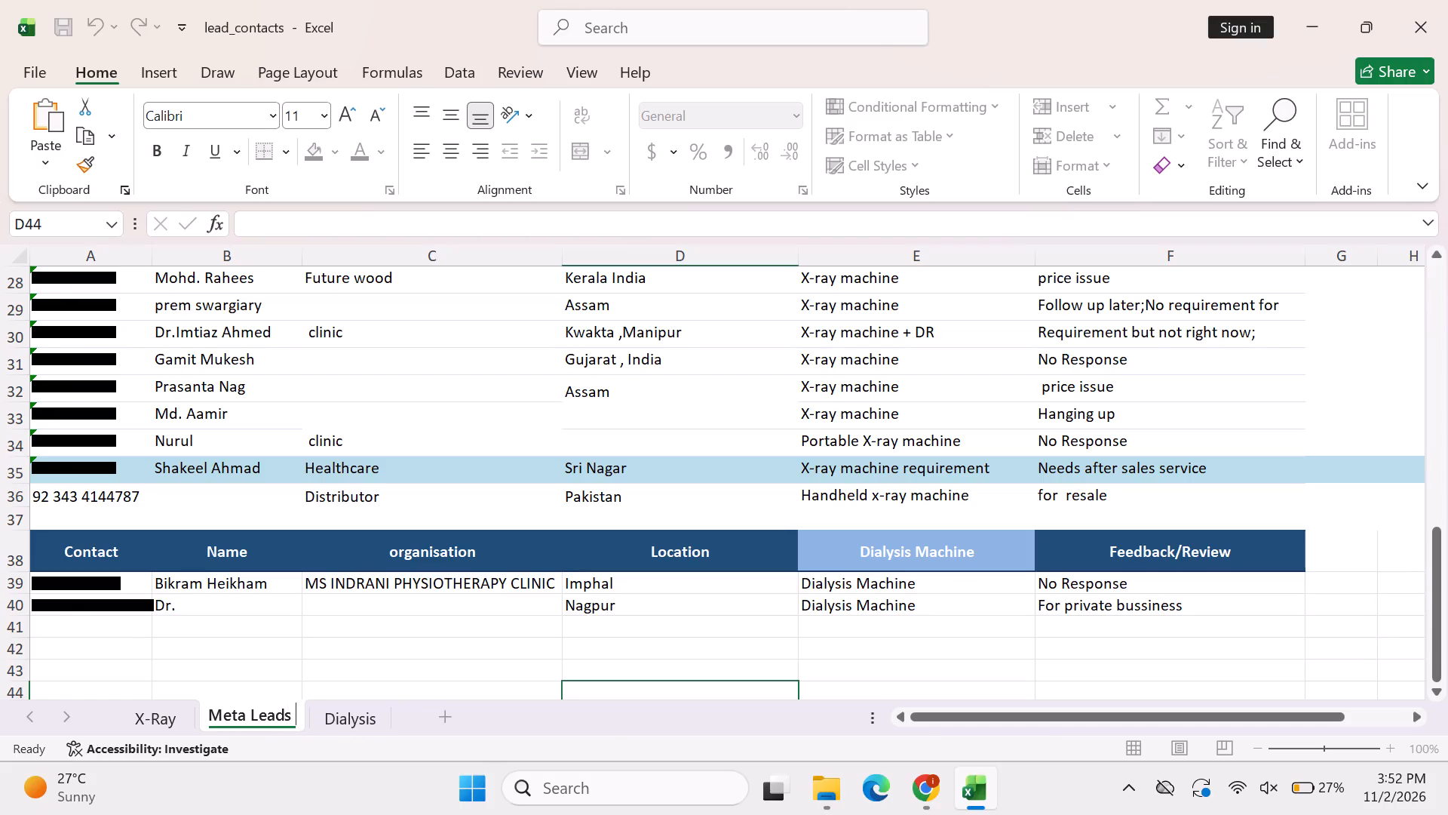
text(OC)
key(BackSpace)
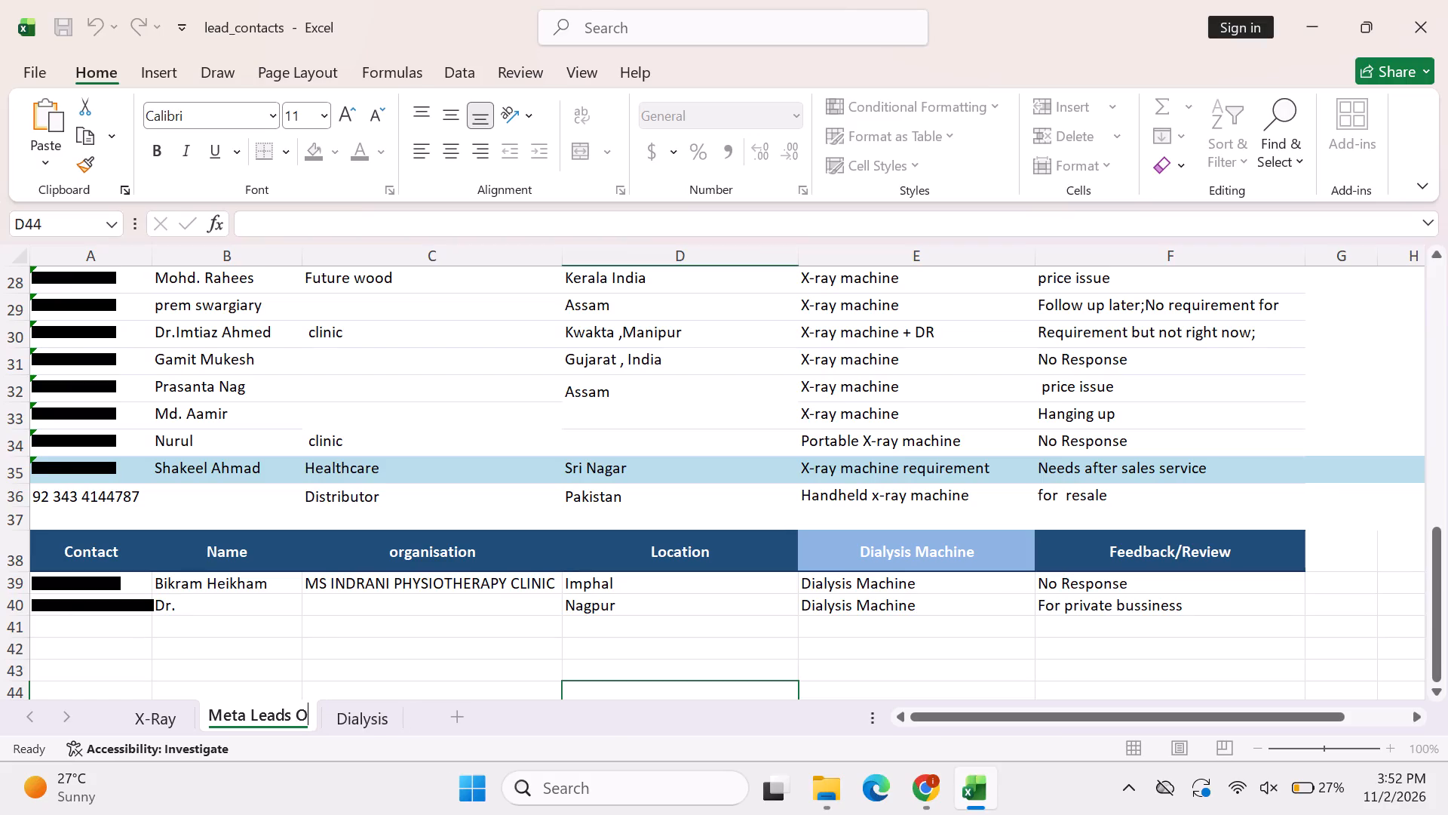
text(ct)
key(period)
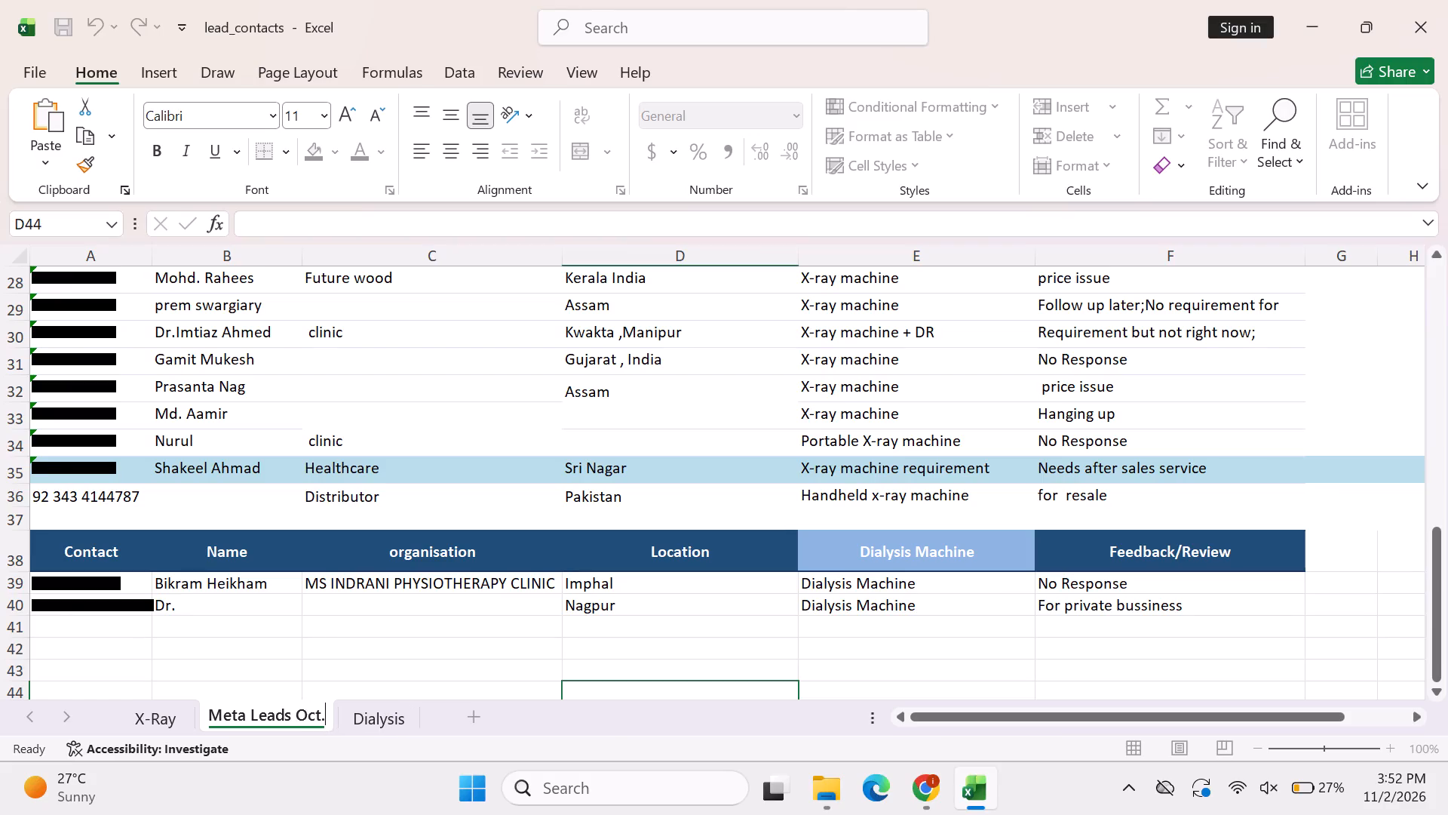
click(394, 669)
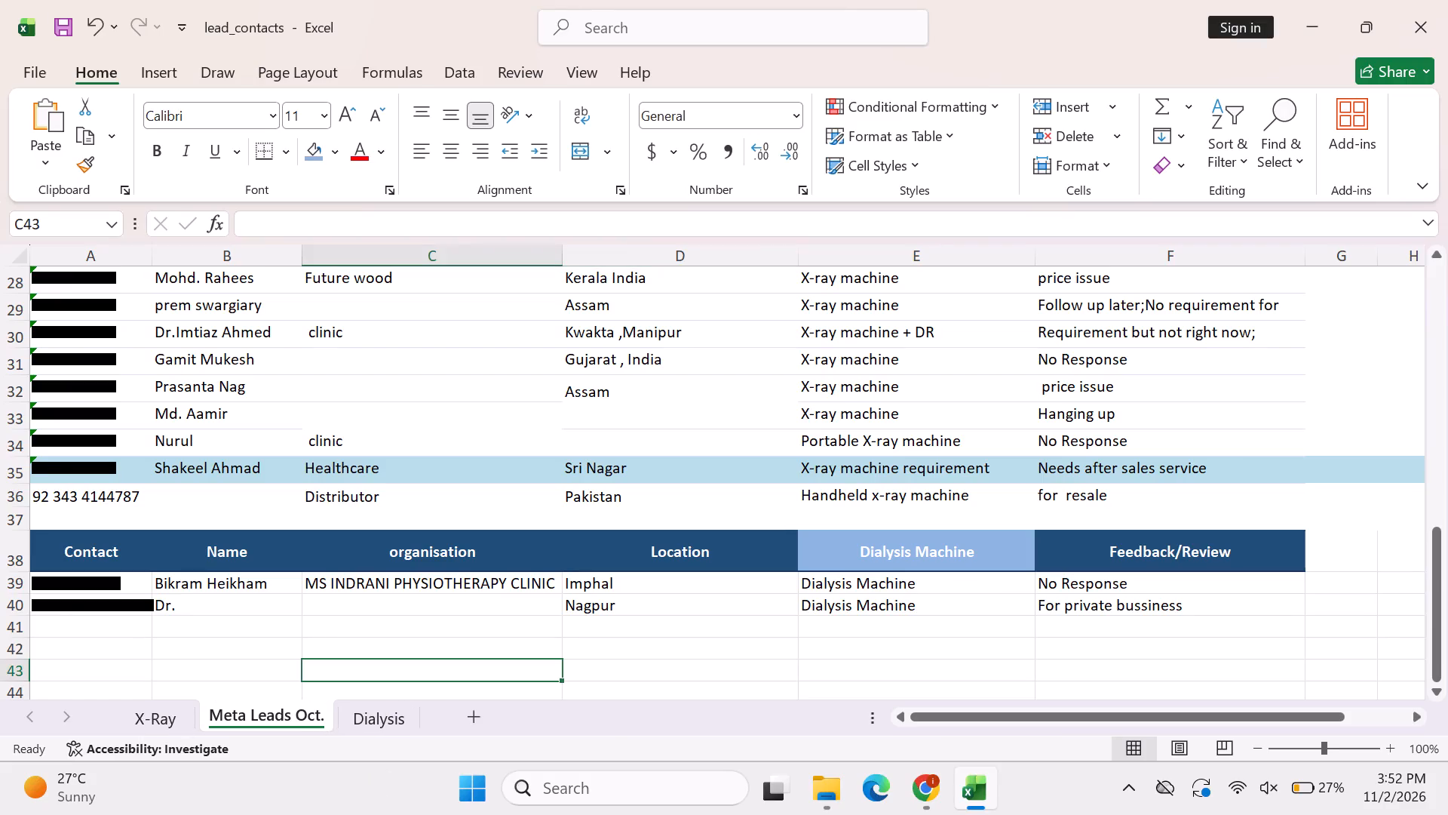
Save the lead_contacts workbook.
scroll(243, 624, up, 6)
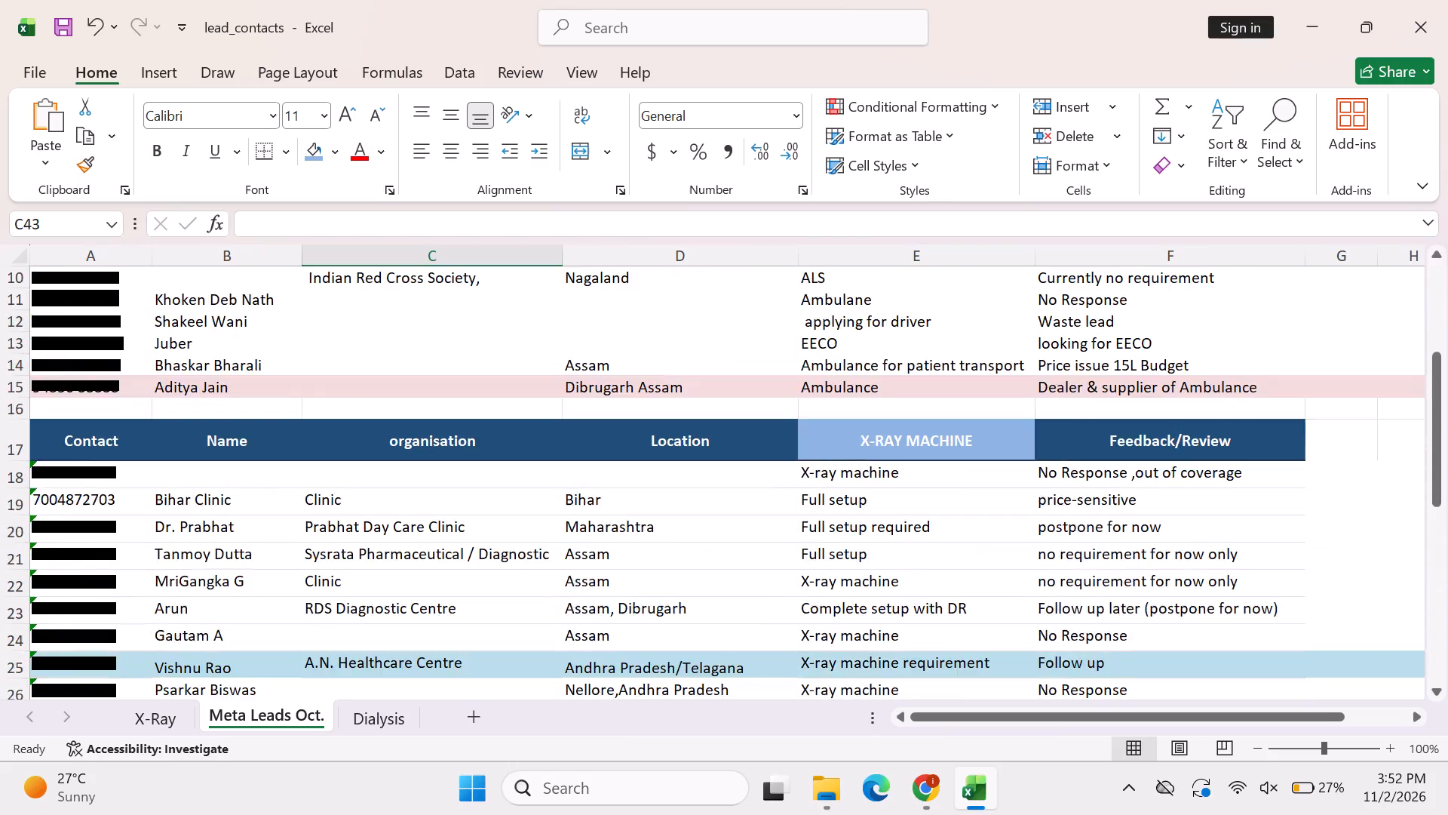
scroll(451, 513, up, 6)
key(ctrl+s)
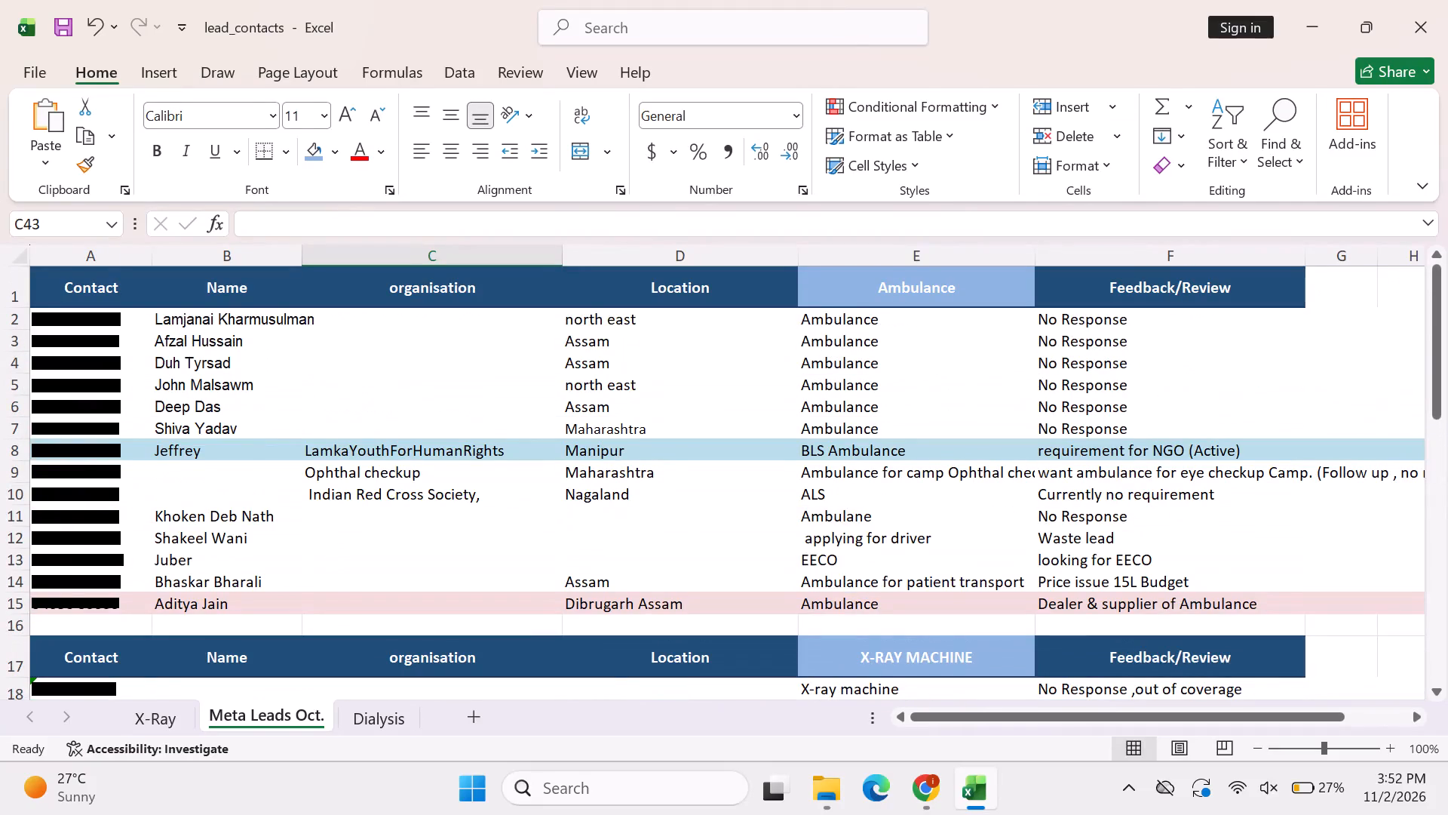
key(ctrl+s)
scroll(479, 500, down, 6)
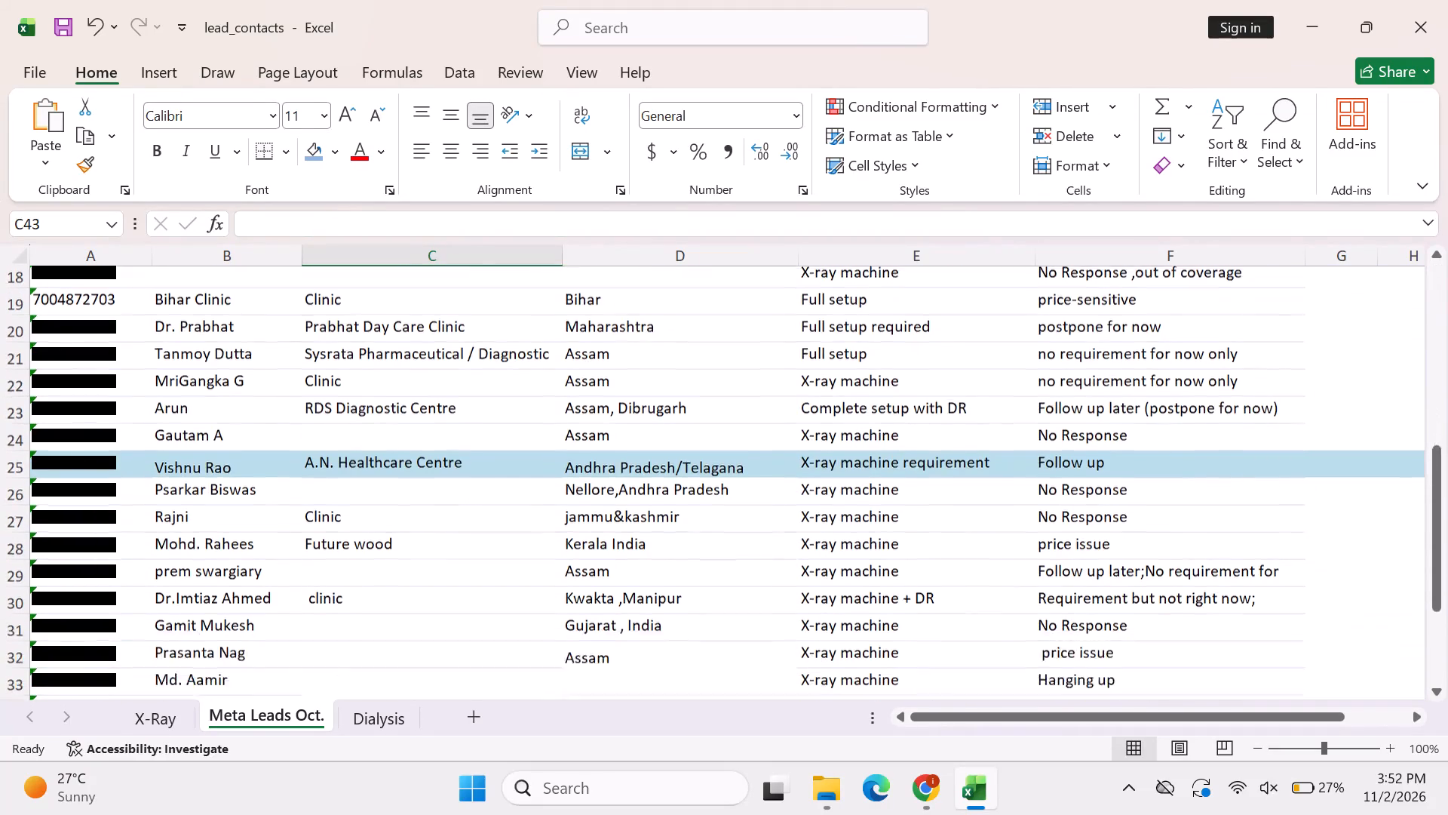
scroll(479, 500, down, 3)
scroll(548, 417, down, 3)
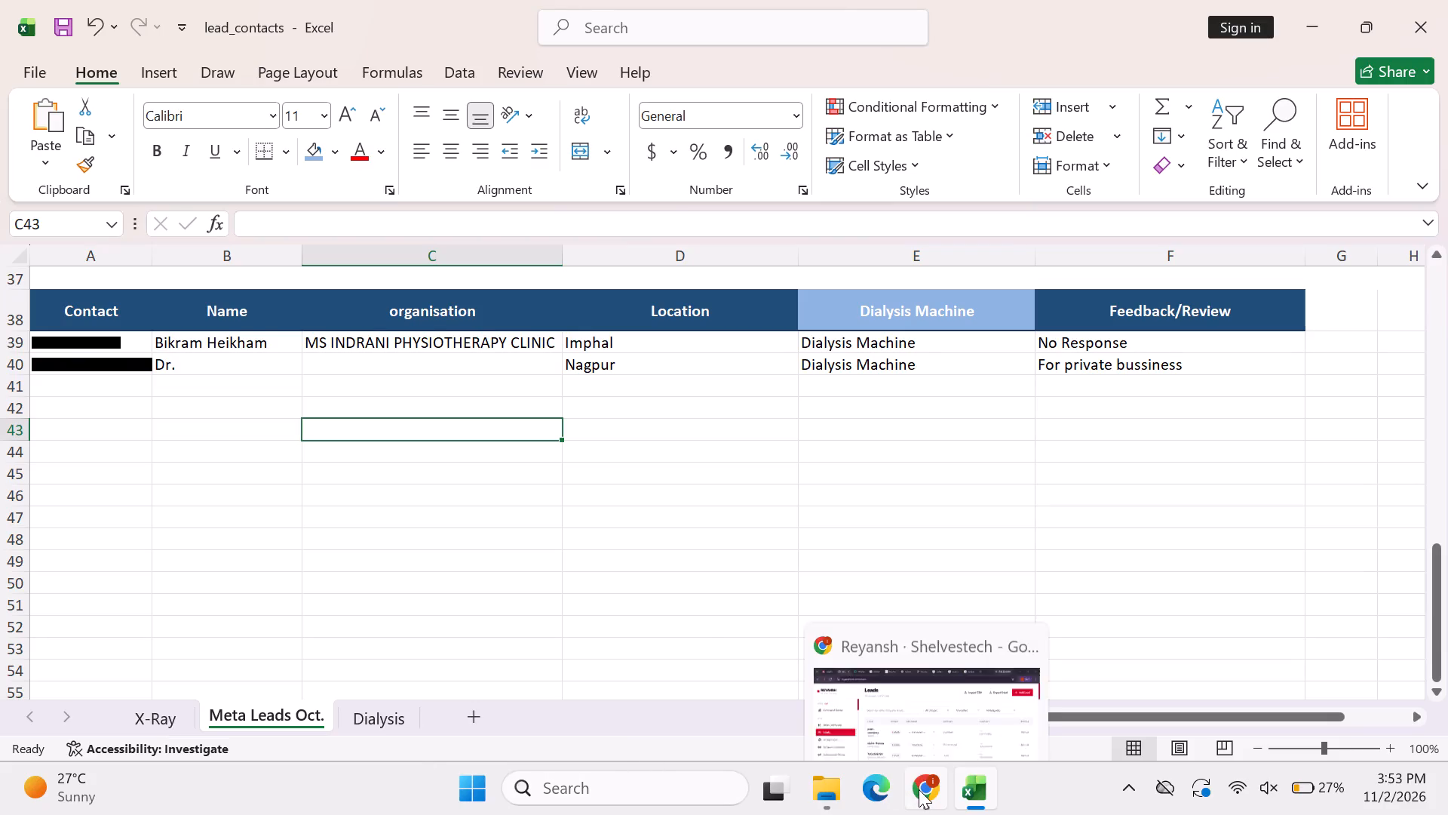
Switch to Chrome and open the Lead Manager overview on the IndiaMART seller site.
click(905, 694)
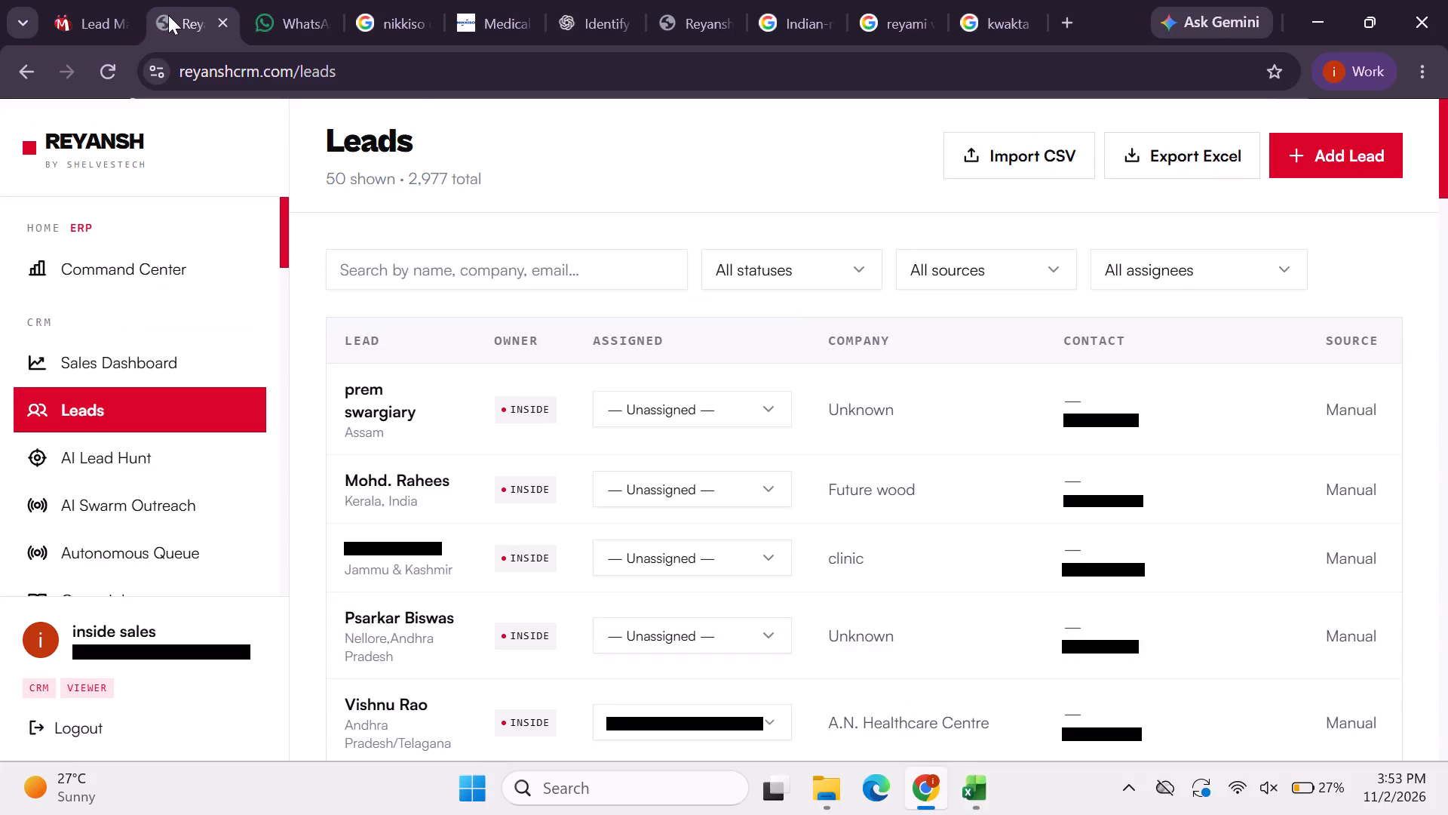
click(95, 5)
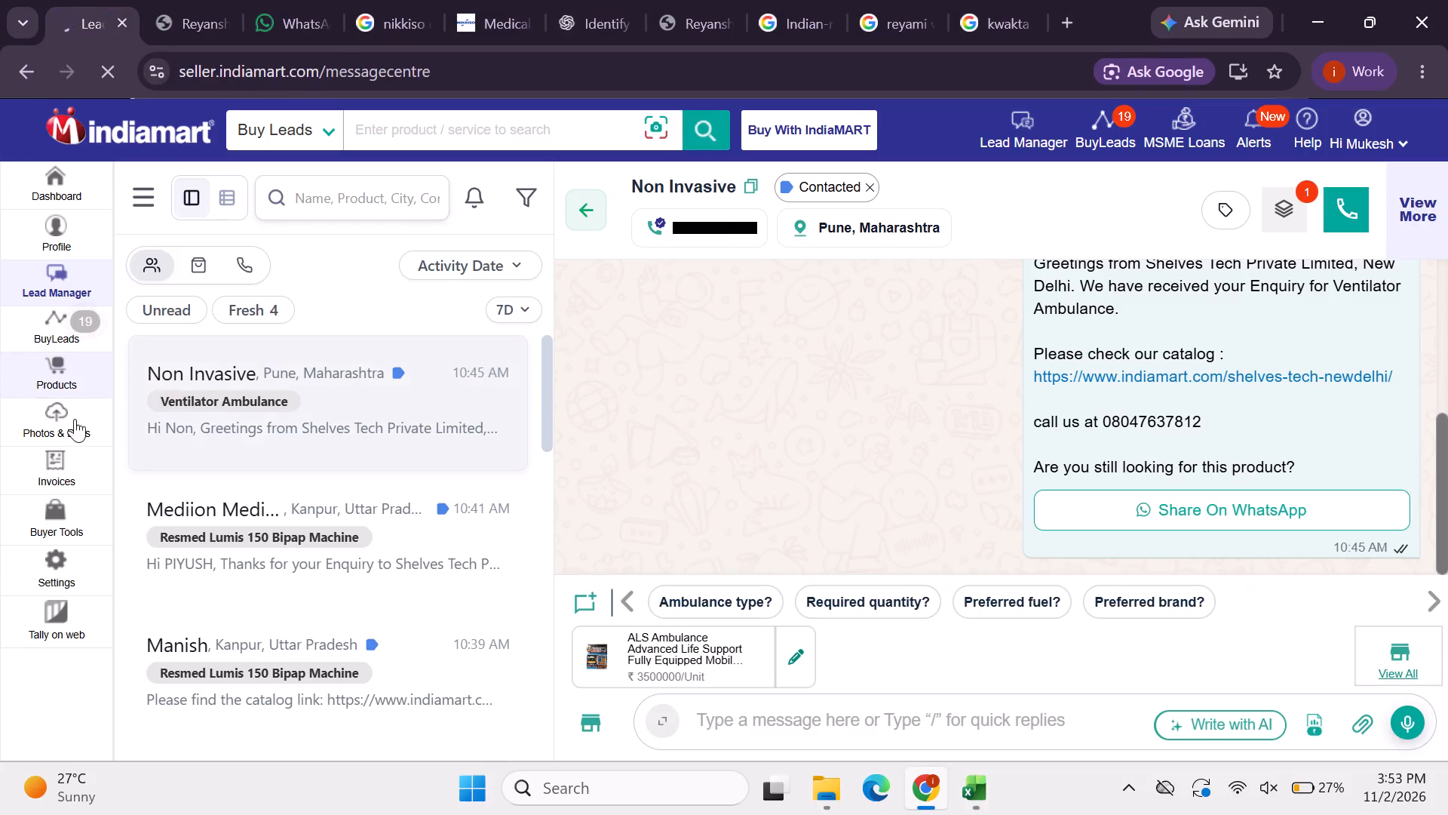
click(320, 414)
click(49, 283)
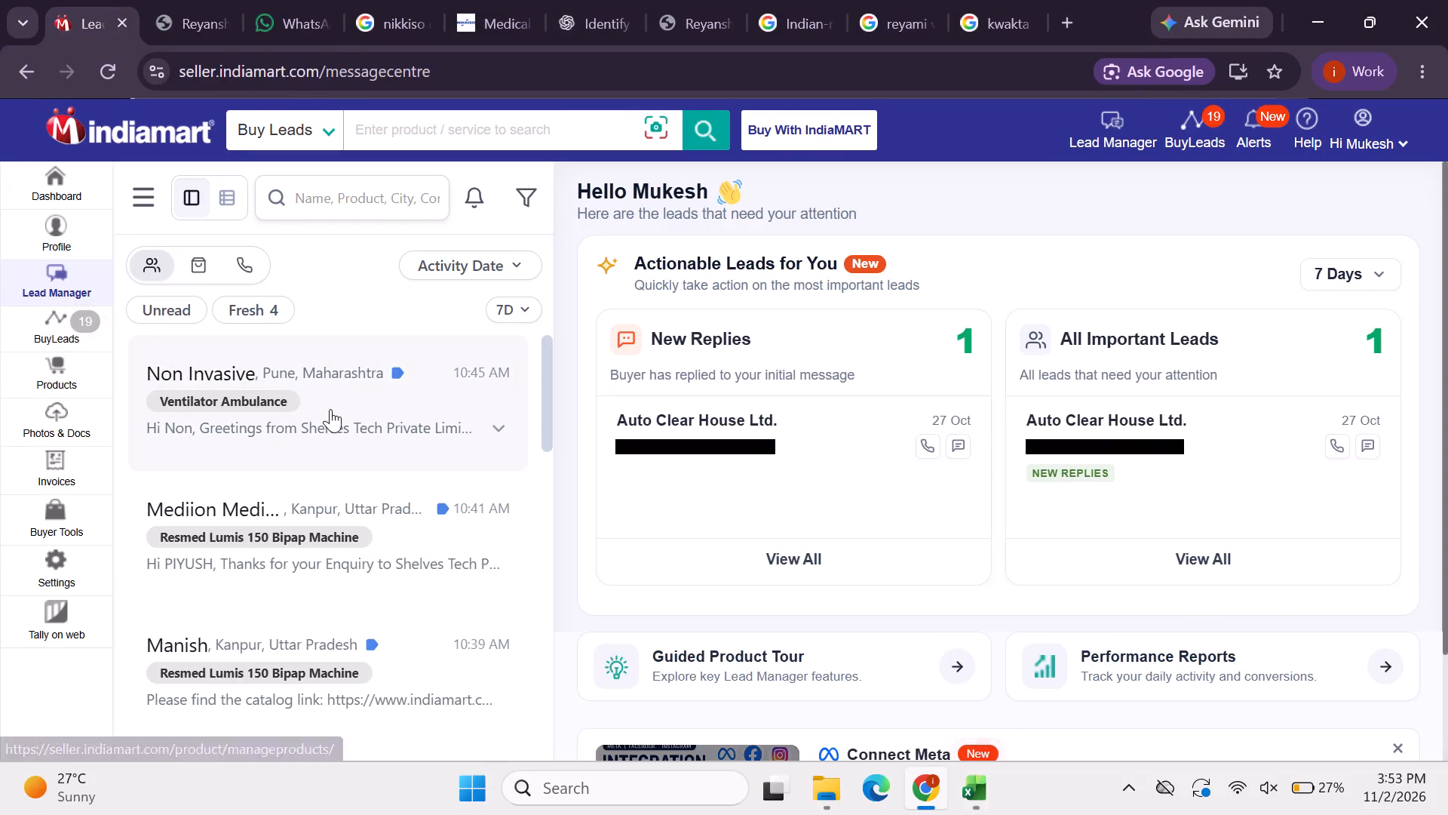
Open the Ventilator Ambulance lead from Pune and examine its enquiry conversation and lead details.
click(330, 409)
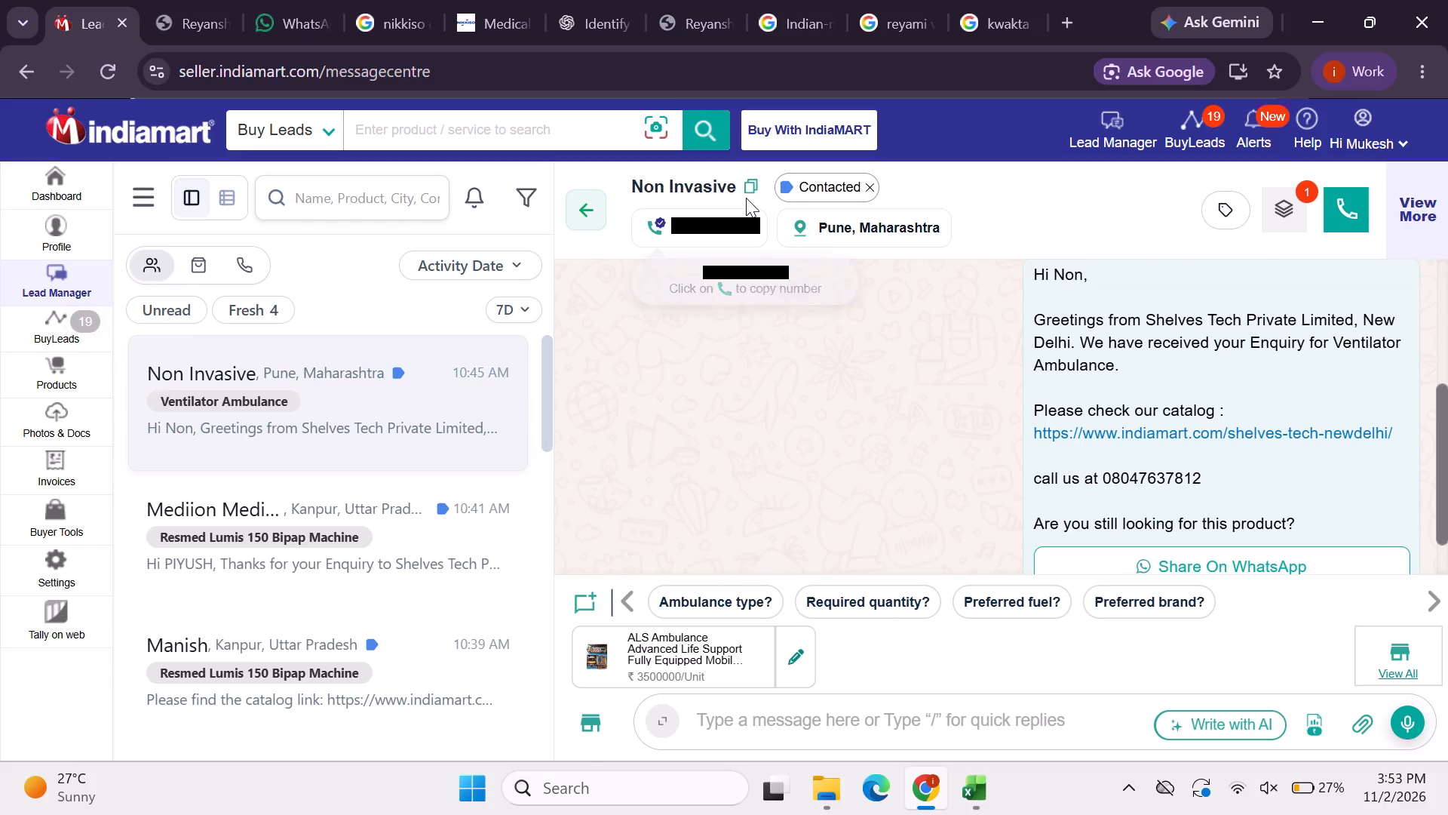
scroll(789, 346, up, 4)
scroll(924, 400, up, 4)
scroll(924, 400, down, 2)
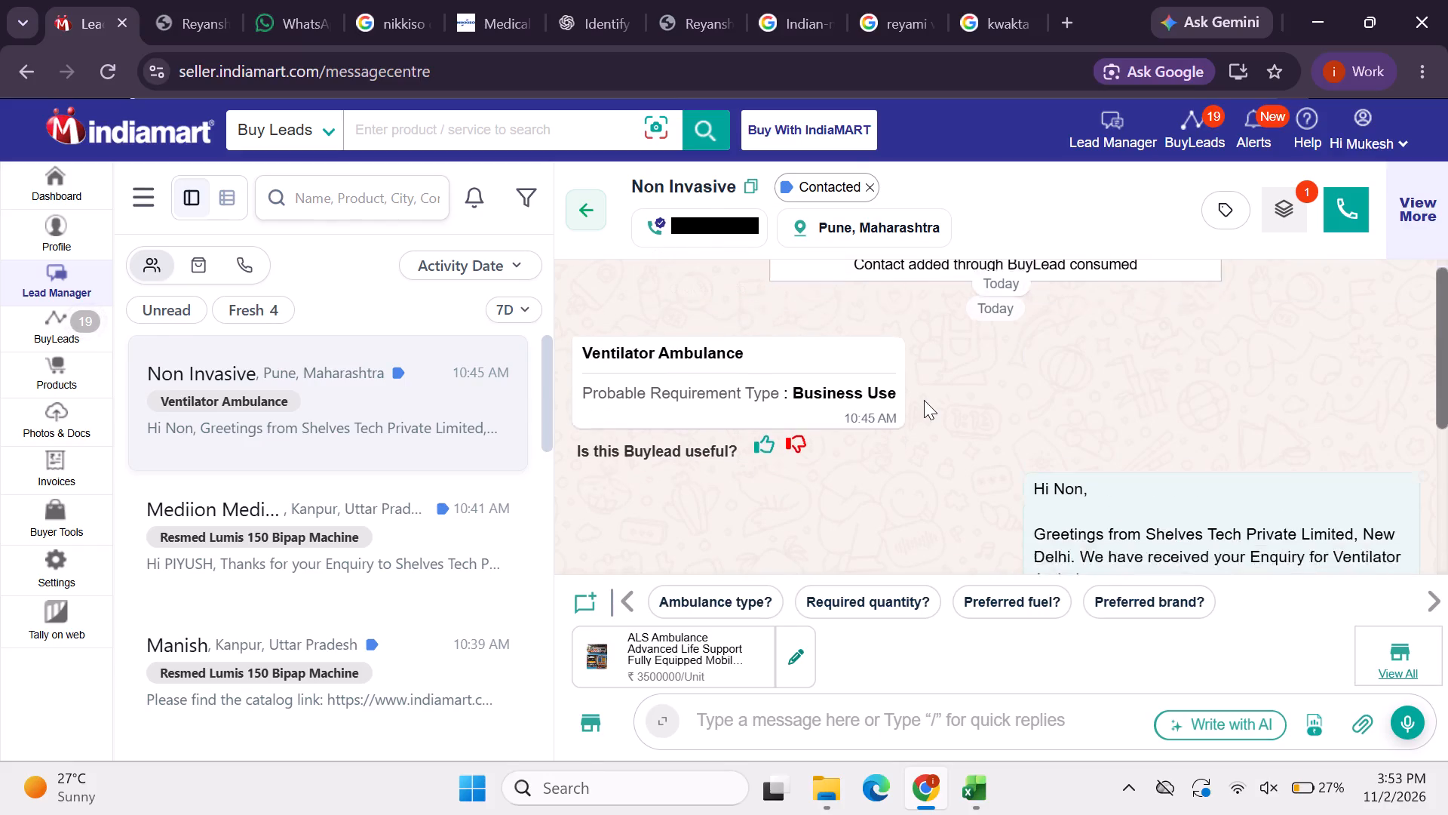
scroll(924, 400, down, 3)
scroll(916, 478, down, 4)
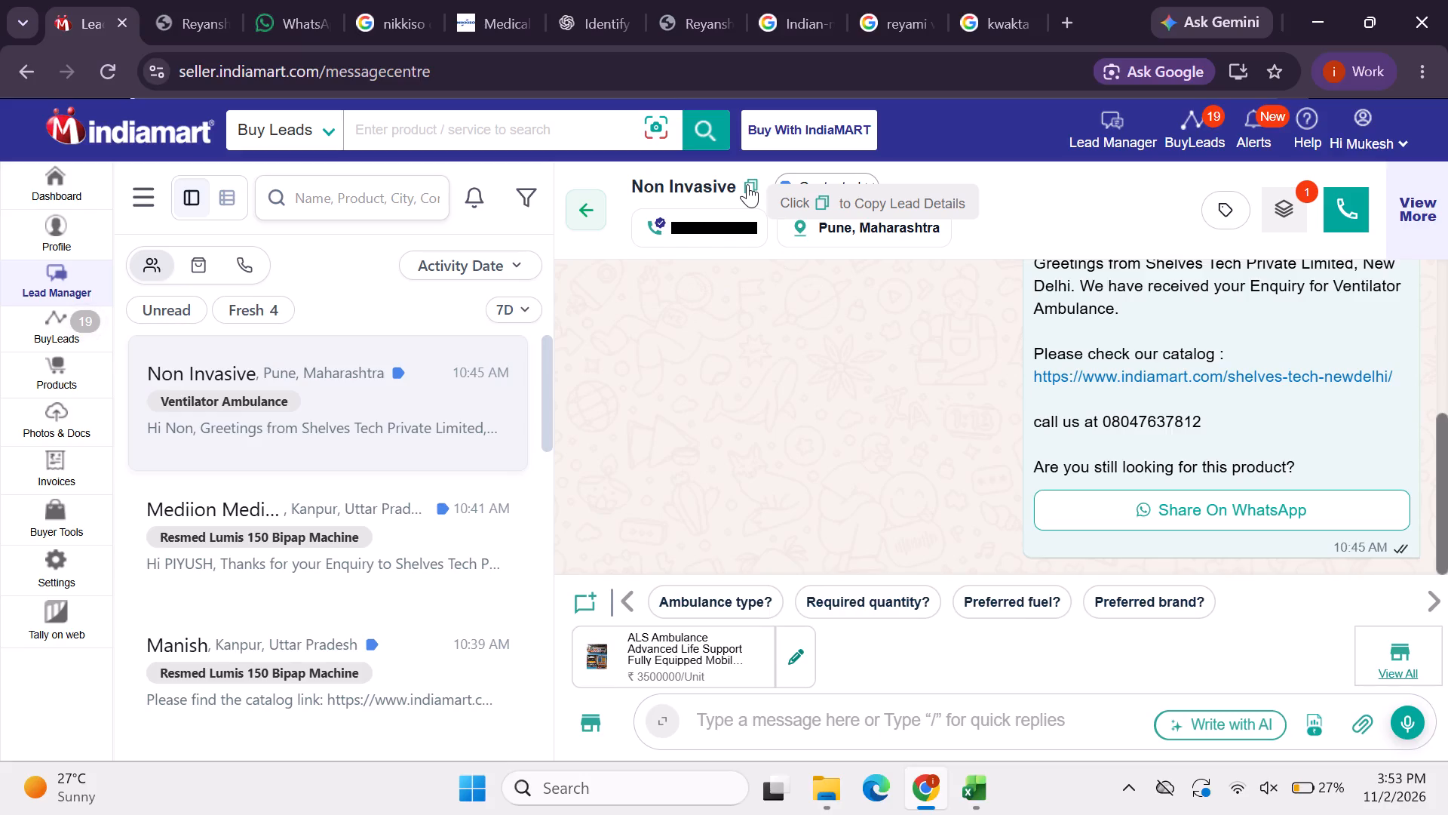
click(747, 184)
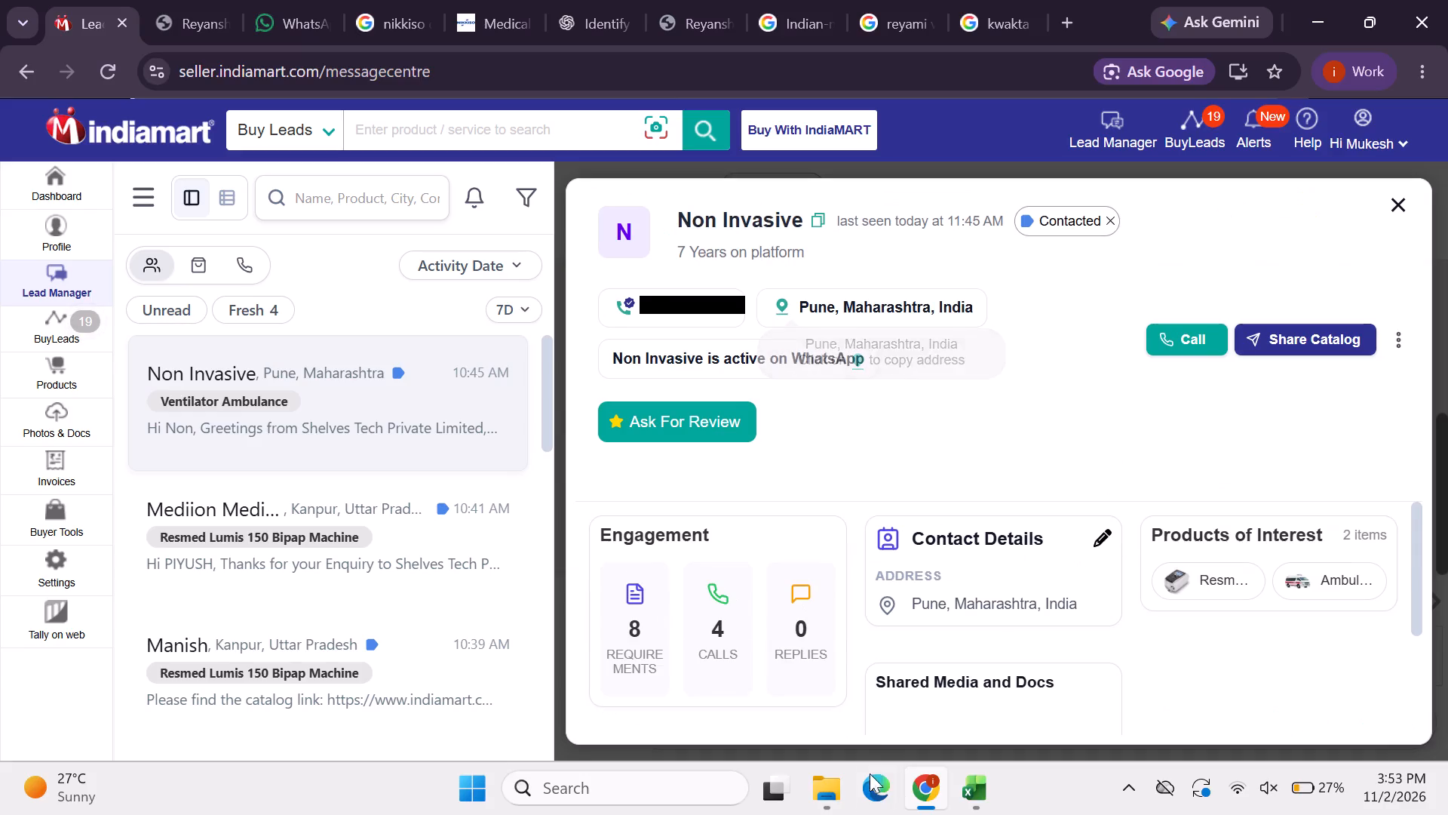
Switch to Excel and launch another Excel window with a new blank workbook.
click(959, 699)
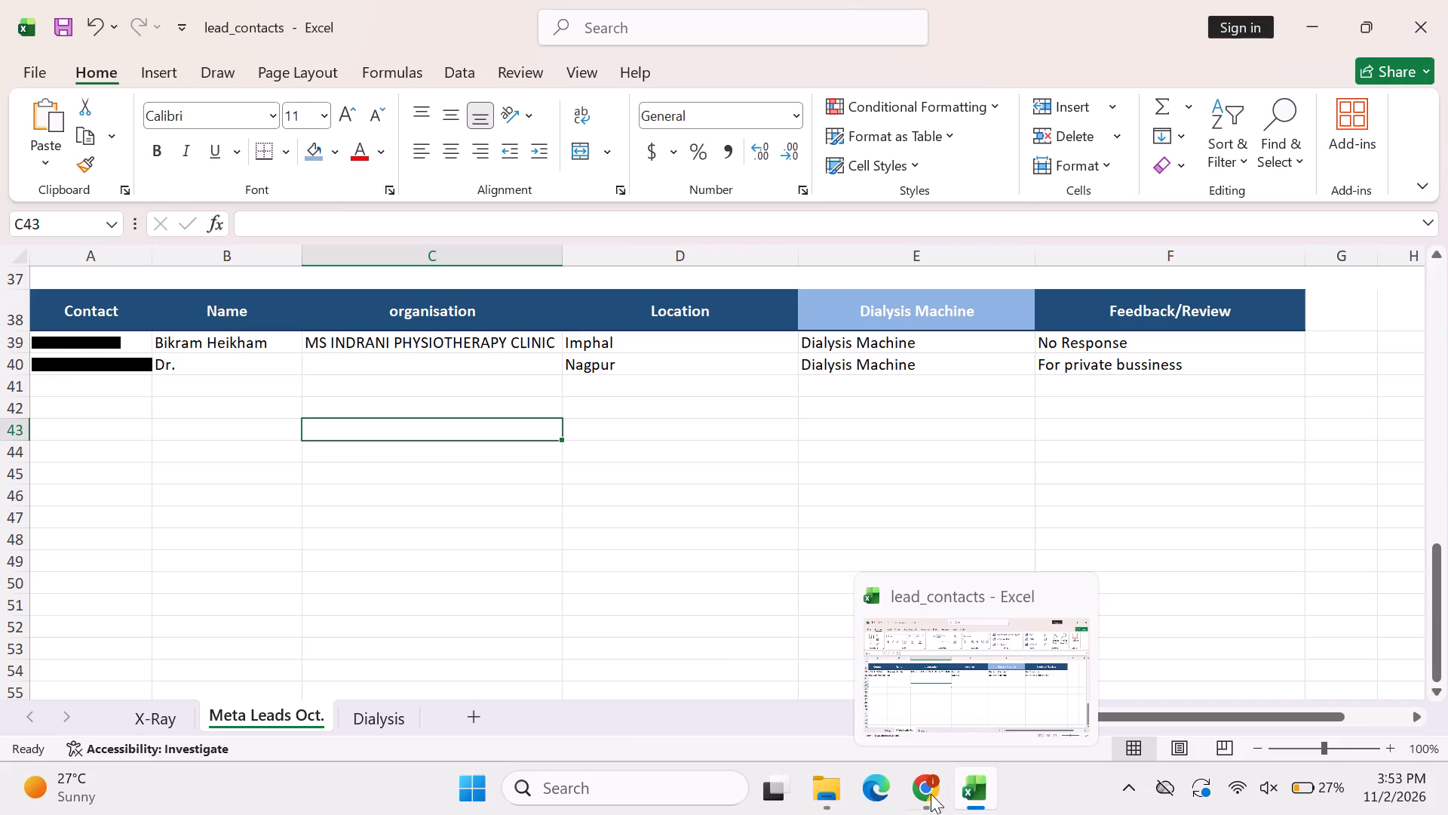
click(525, 789)
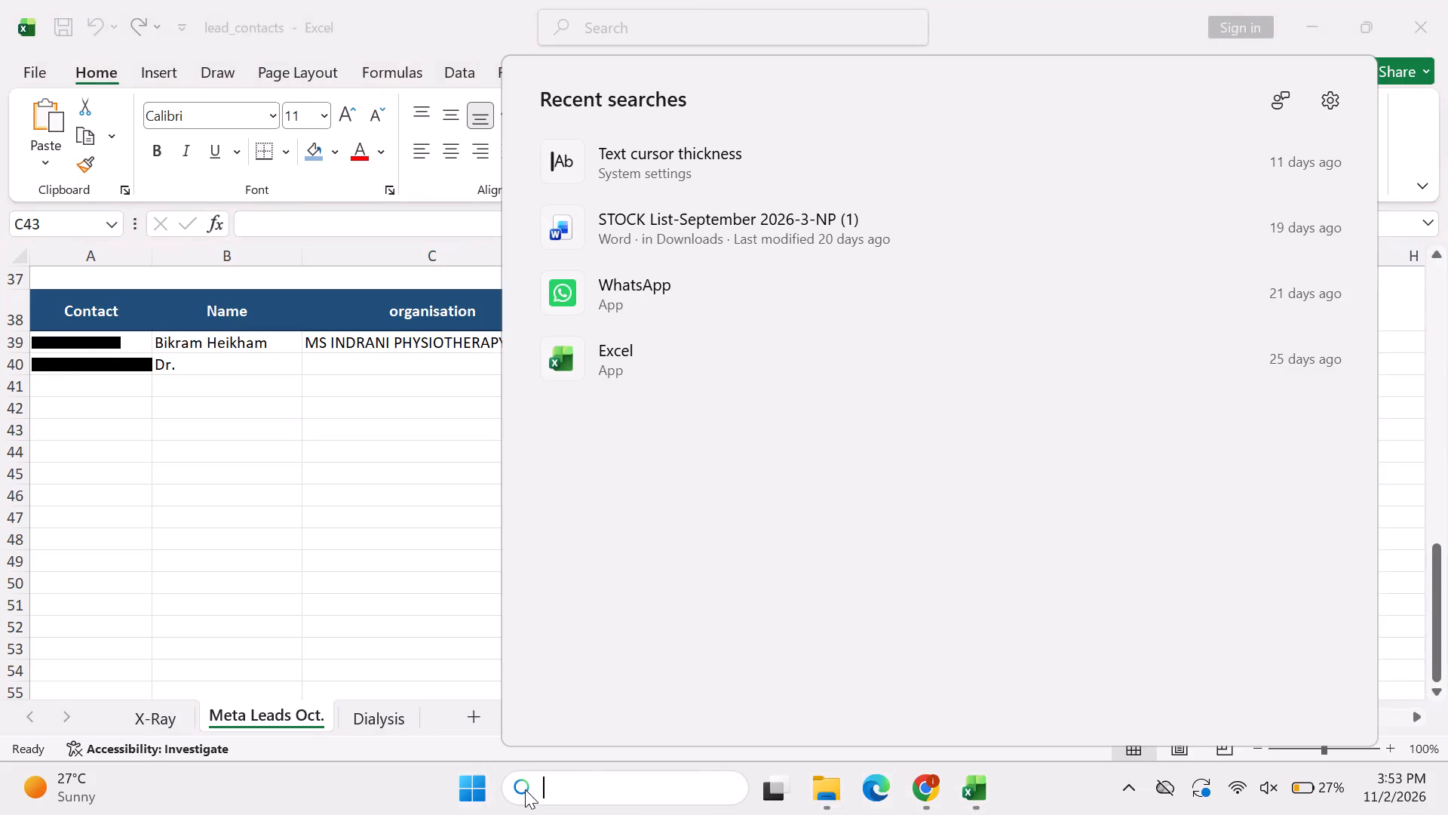
click(587, 363)
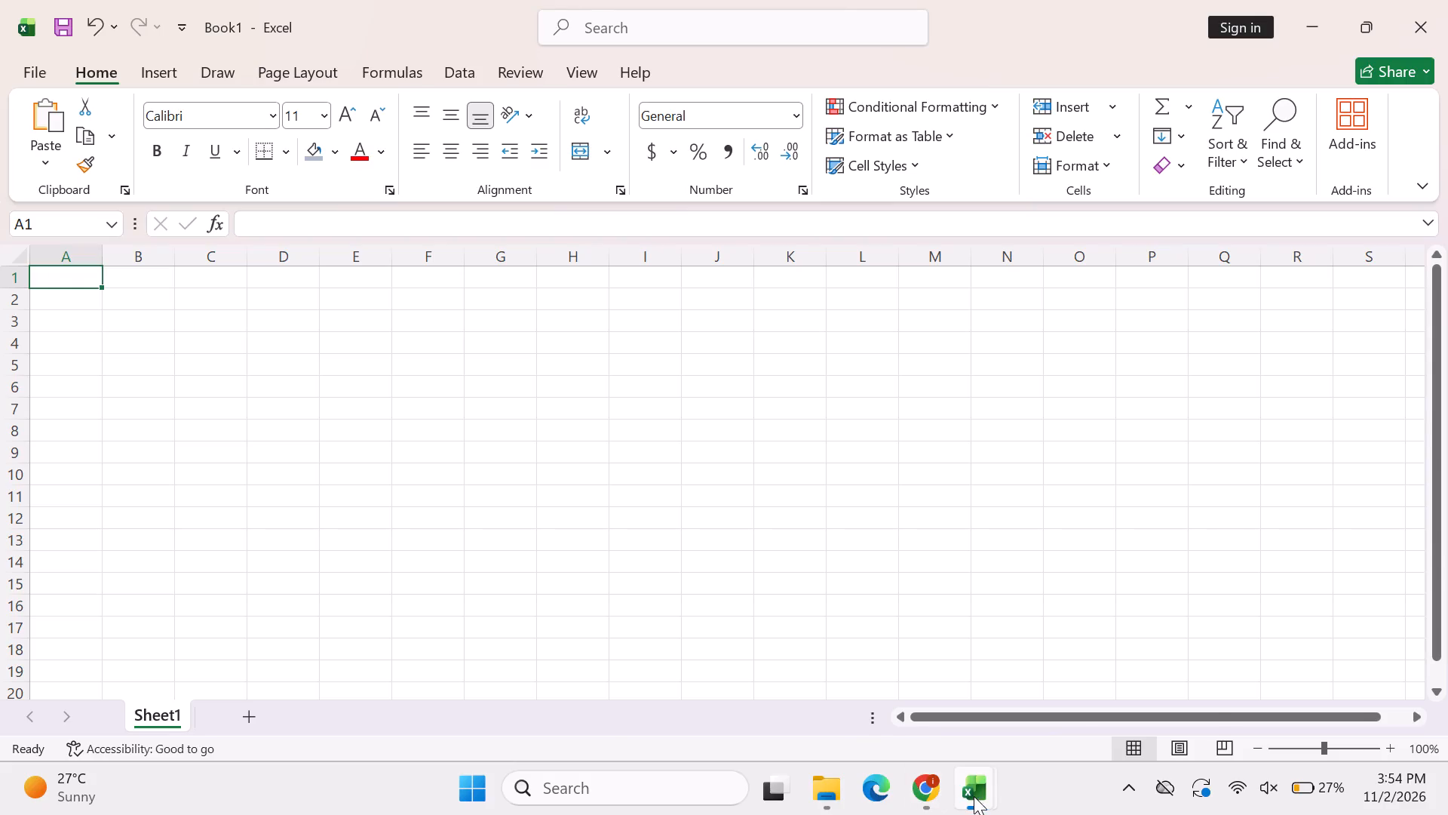
Return to the lead_contacts workbook and shorten the Meta Leads Oct. sheet's name to "Meta Leads".
click(917, 682)
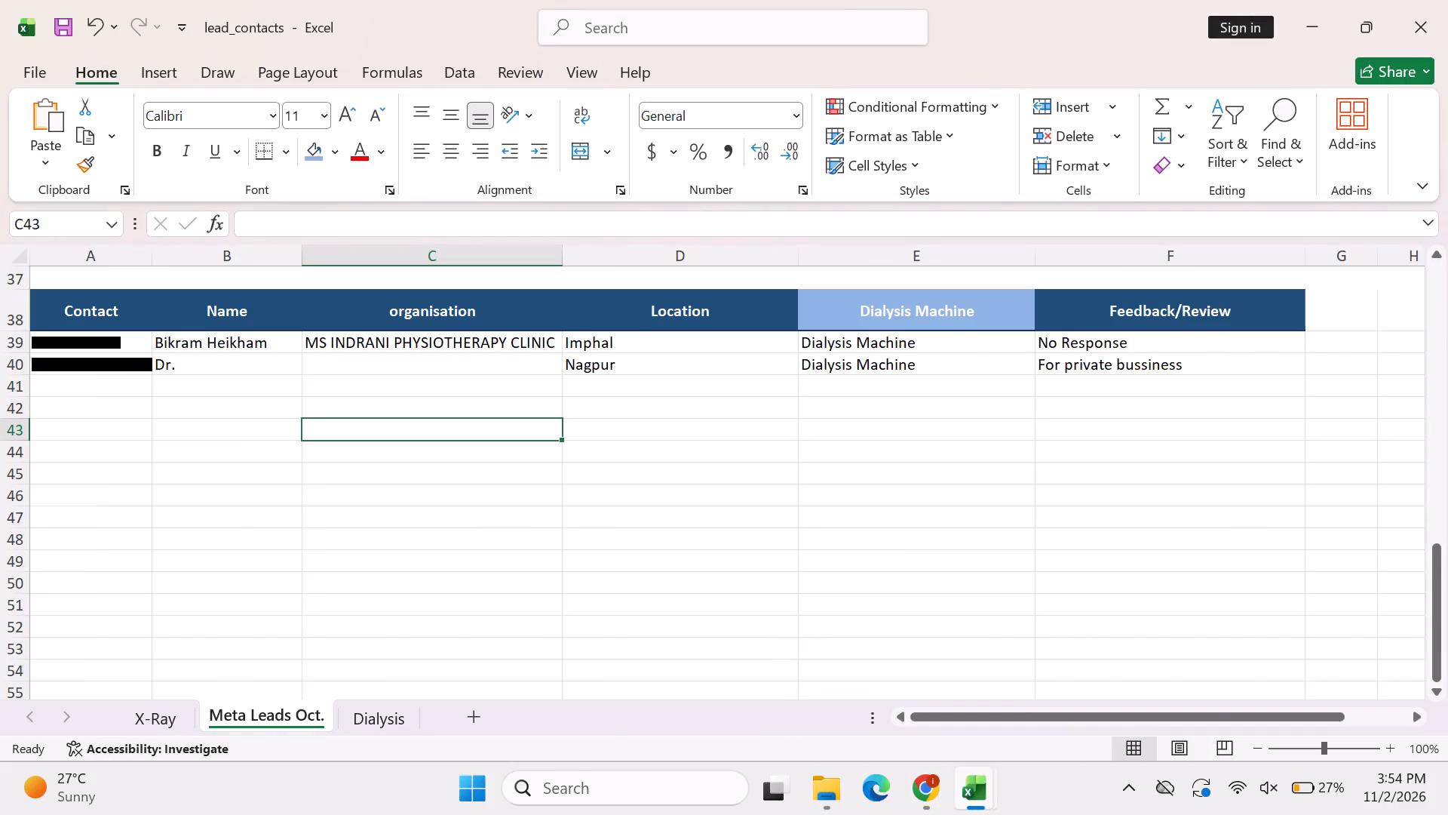
double_click(286, 716)
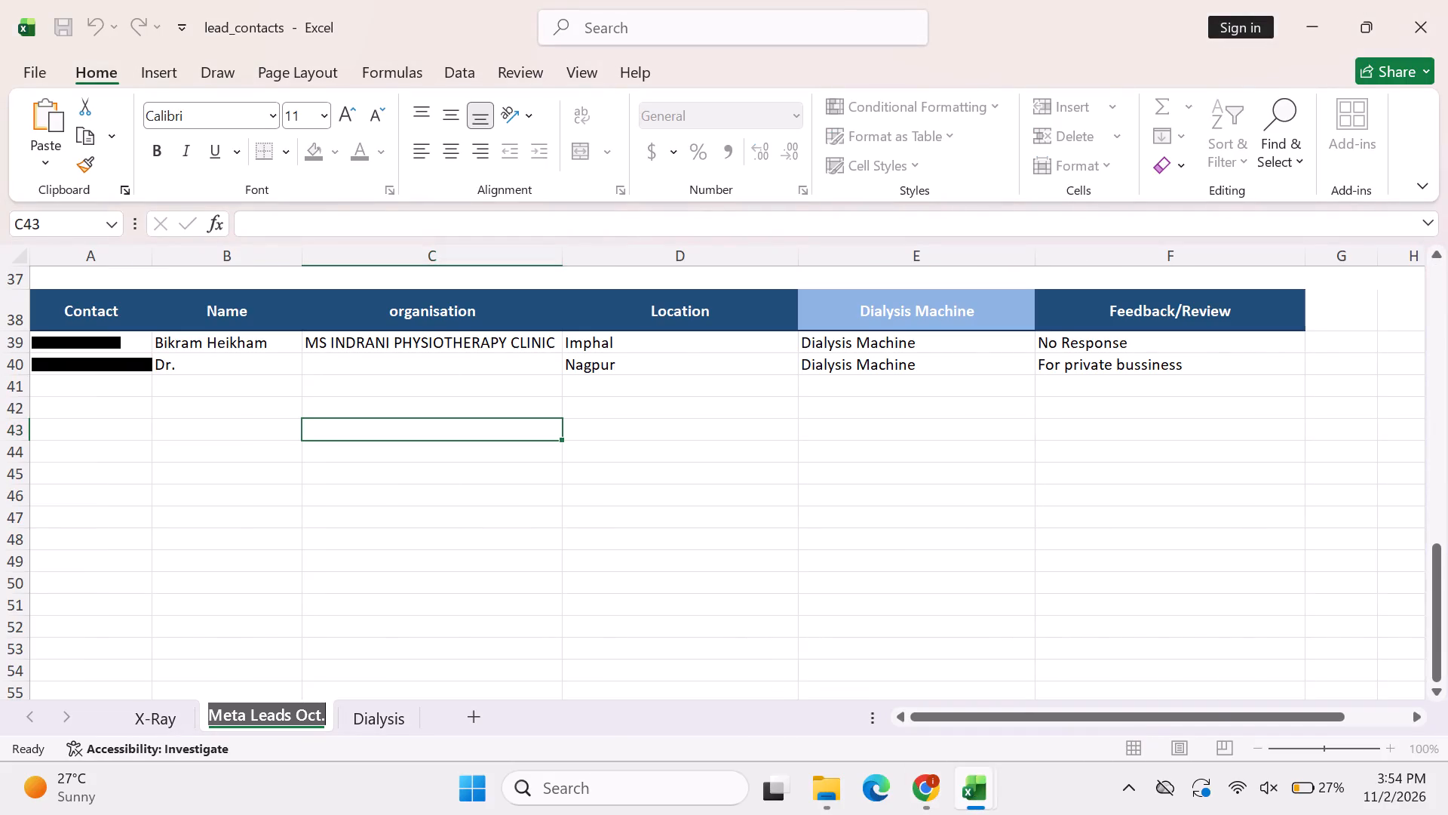
click(323, 718)
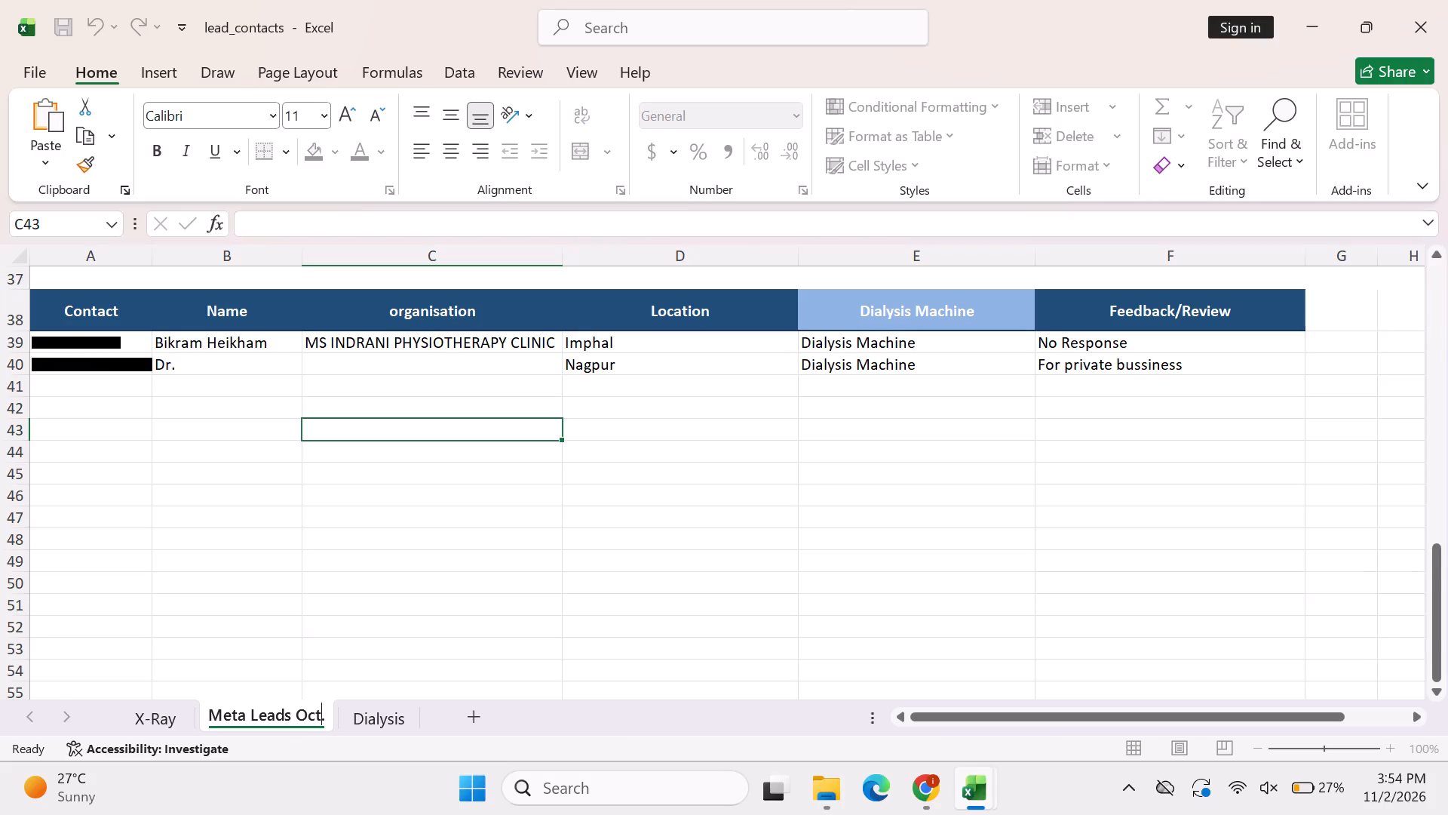
click(324, 718)
key(BackSpace)
key(BackSpace)
key(BackSpace)
key(BackSpace)
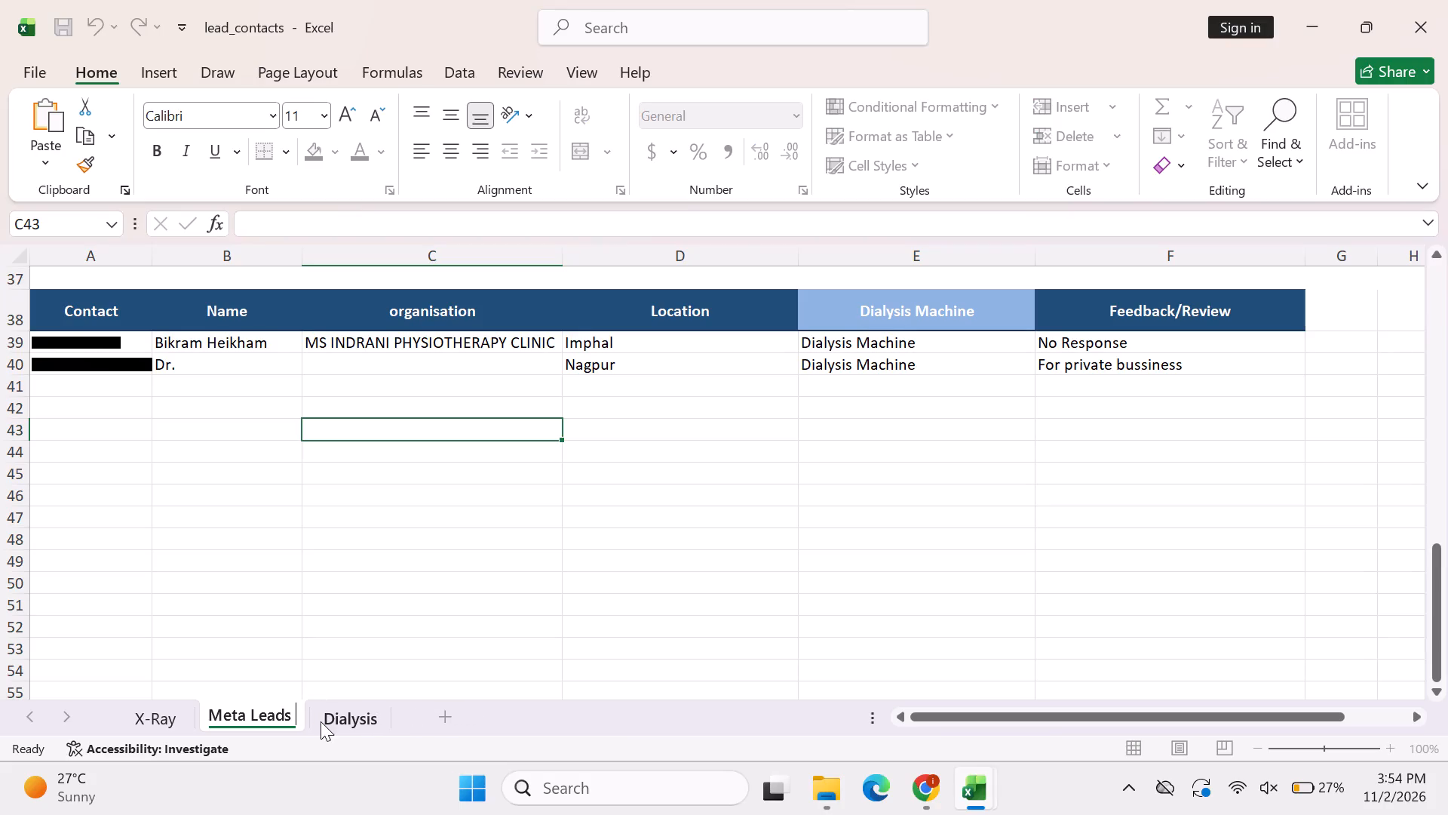
scroll(322, 722, up, 2)
scroll(74, 503, down, 3)
scroll(74, 503, up, 3)
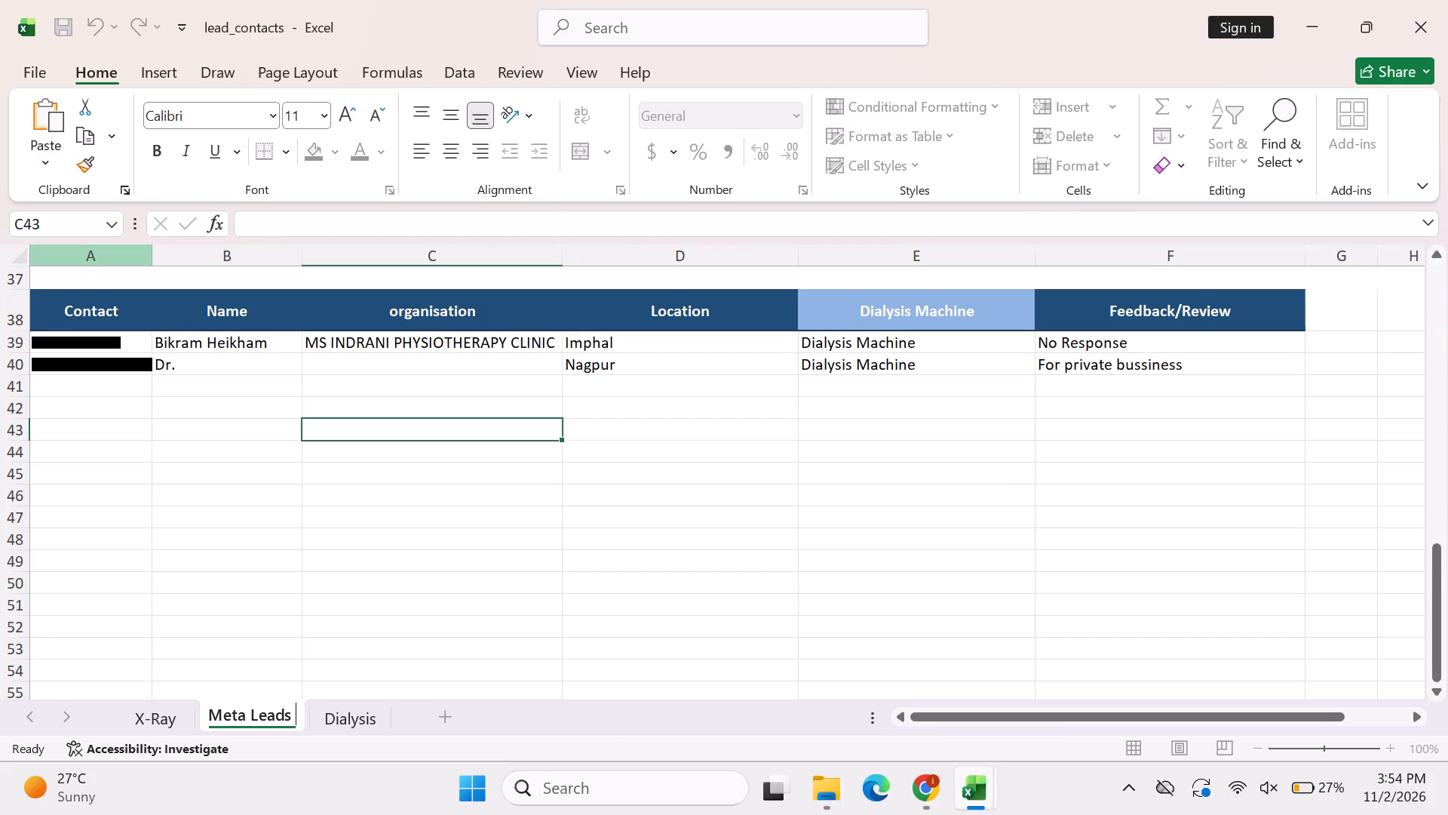
Insert a blank column before the Contact column on the Meta Leads sheet.
click(53, 257)
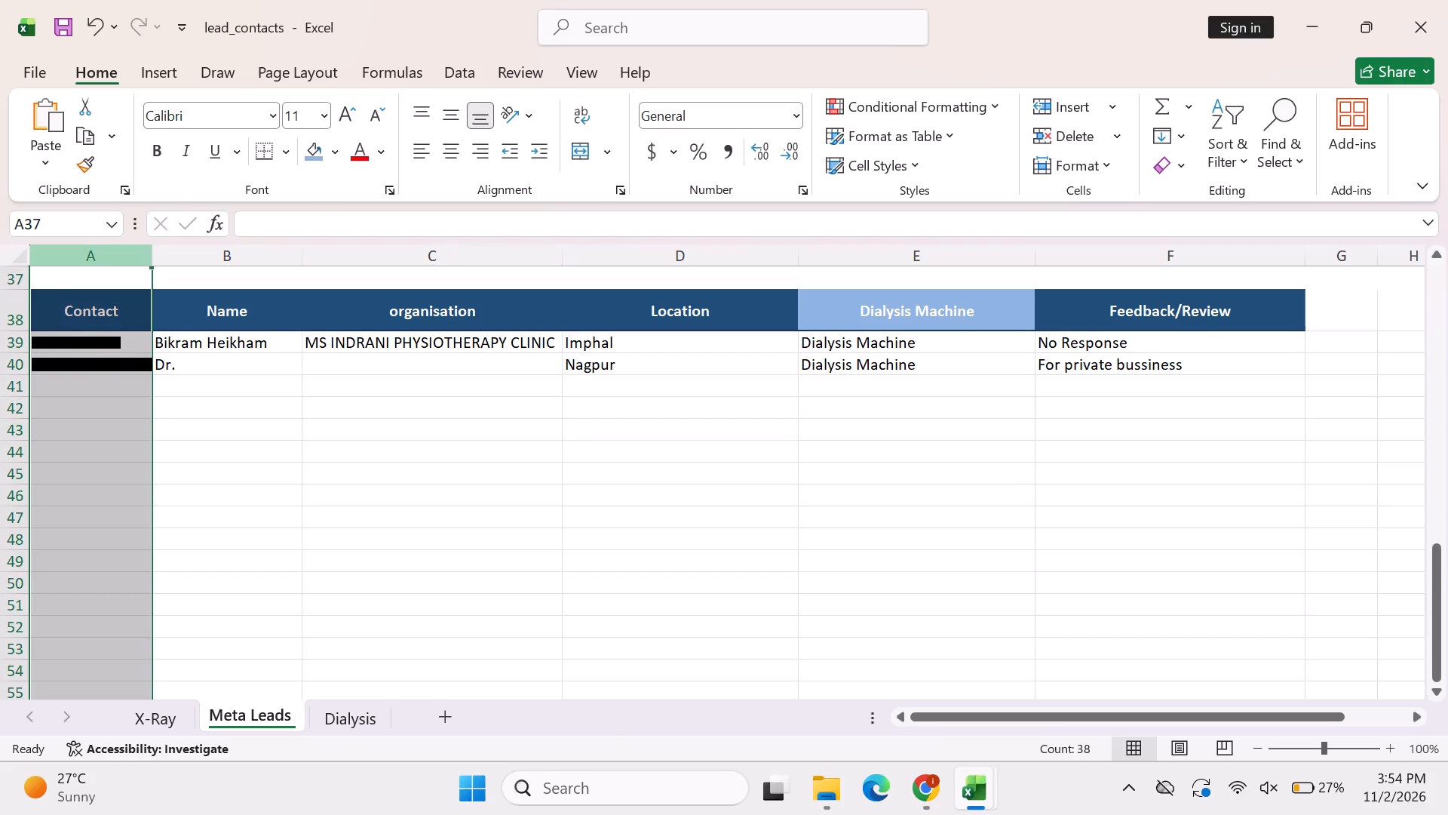
right_click(53, 257)
click(106, 478)
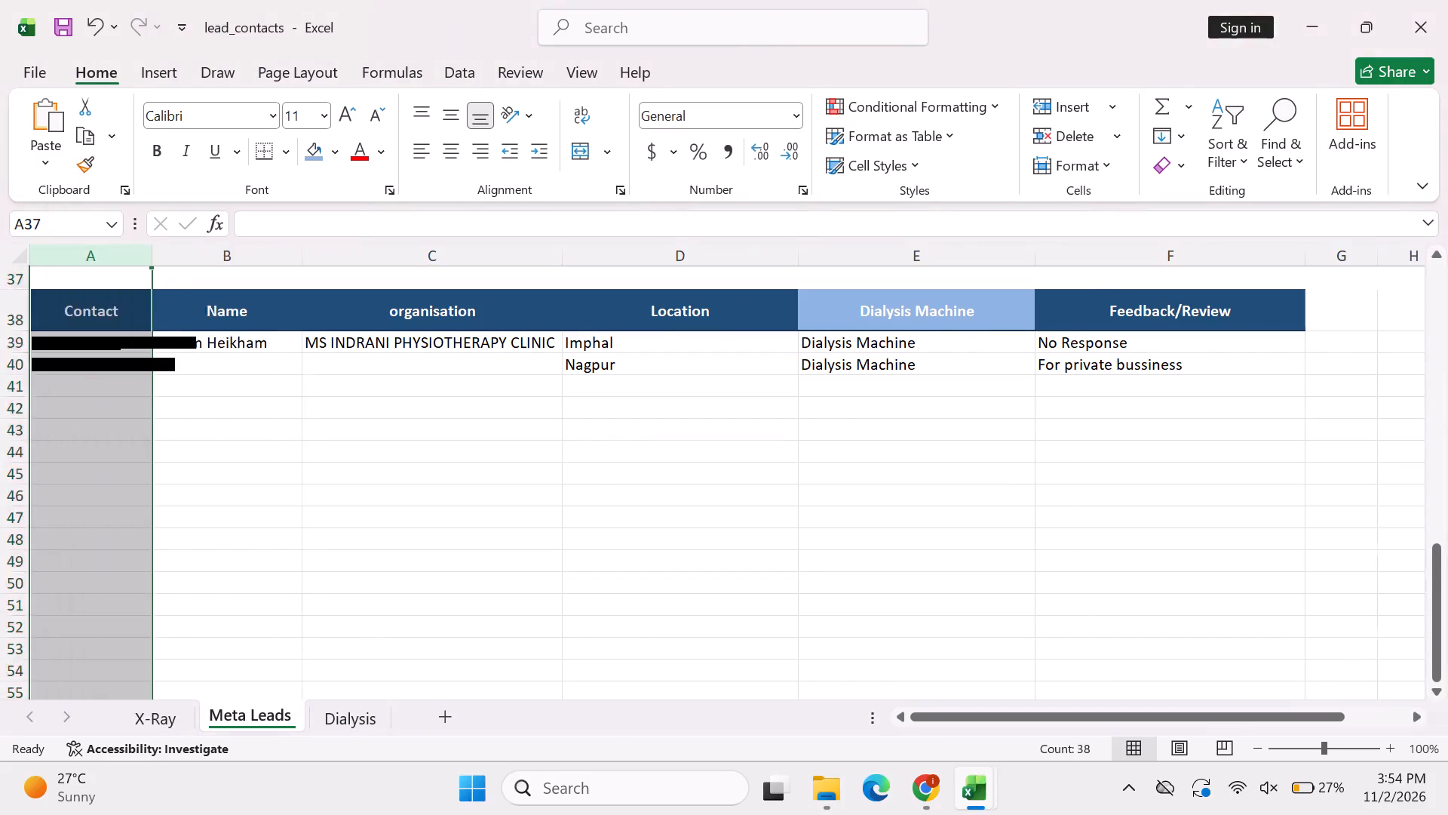
click(185, 486)
Fill cell A38, beside the dialysis section's Contact header, with the dark blue theme colour.
click(64, 319)
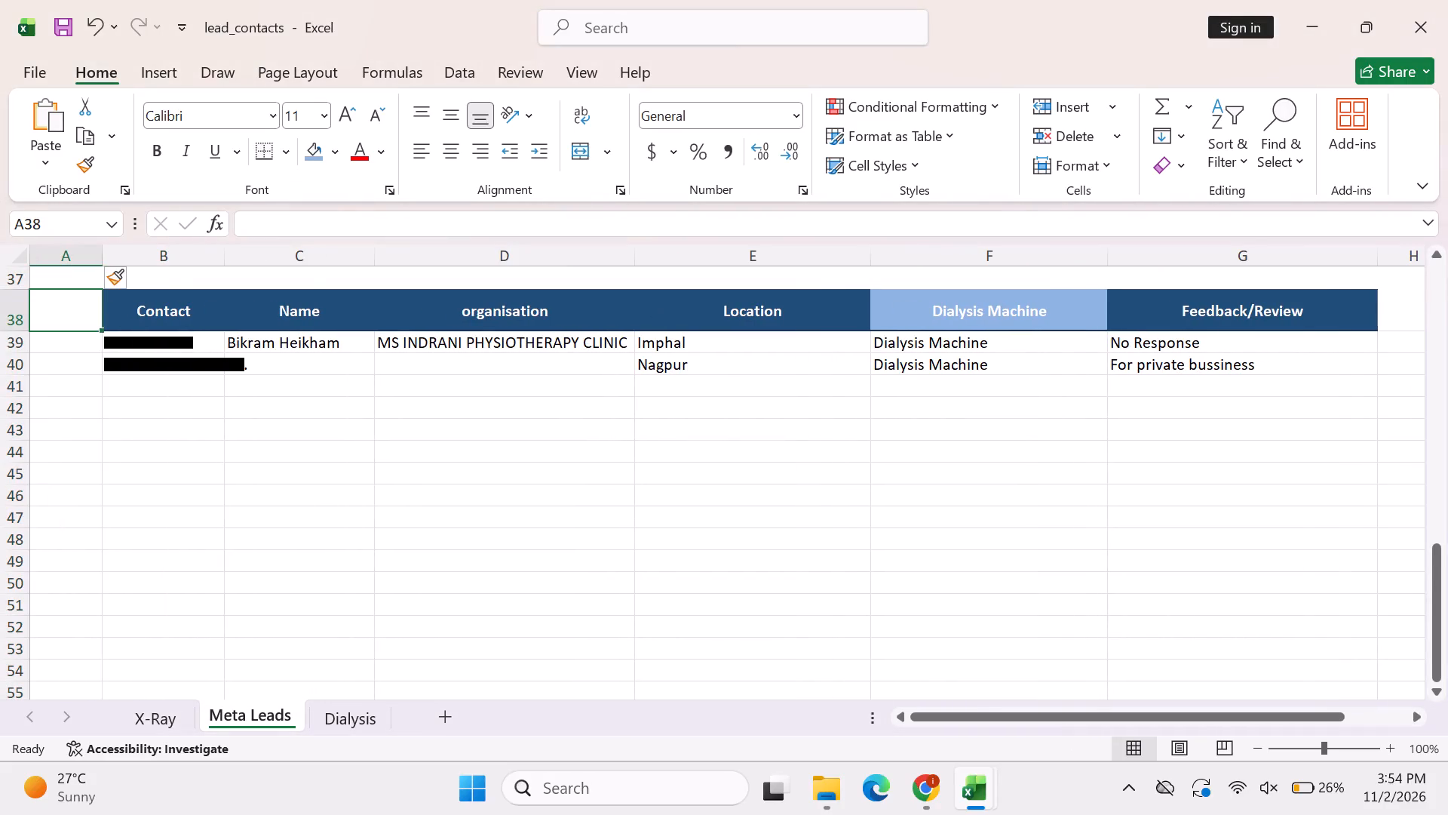
click(333, 150)
click(415, 264)
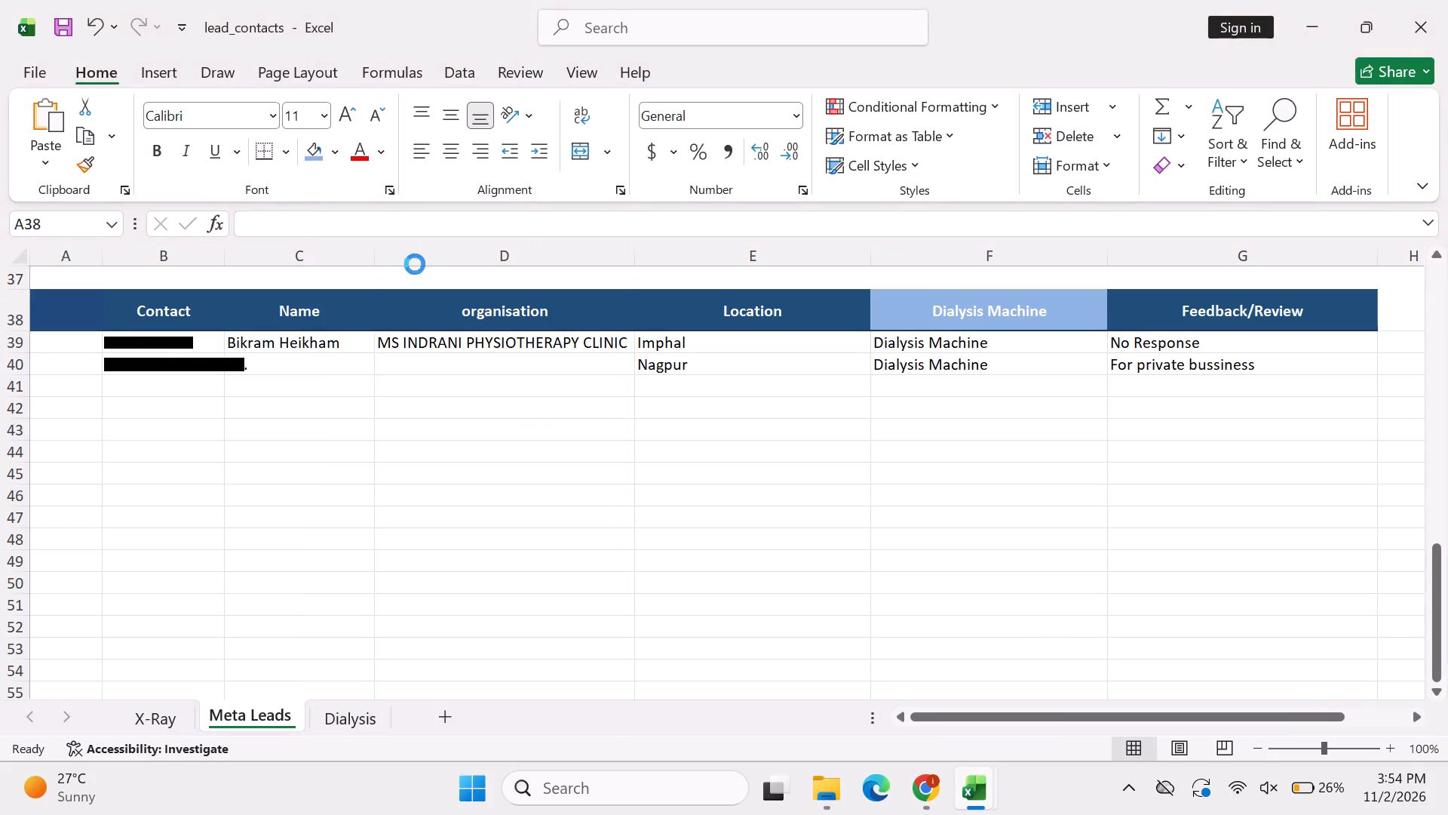
Enter the header "S. No." in cell A38 with white font colour.
click(80, 313)
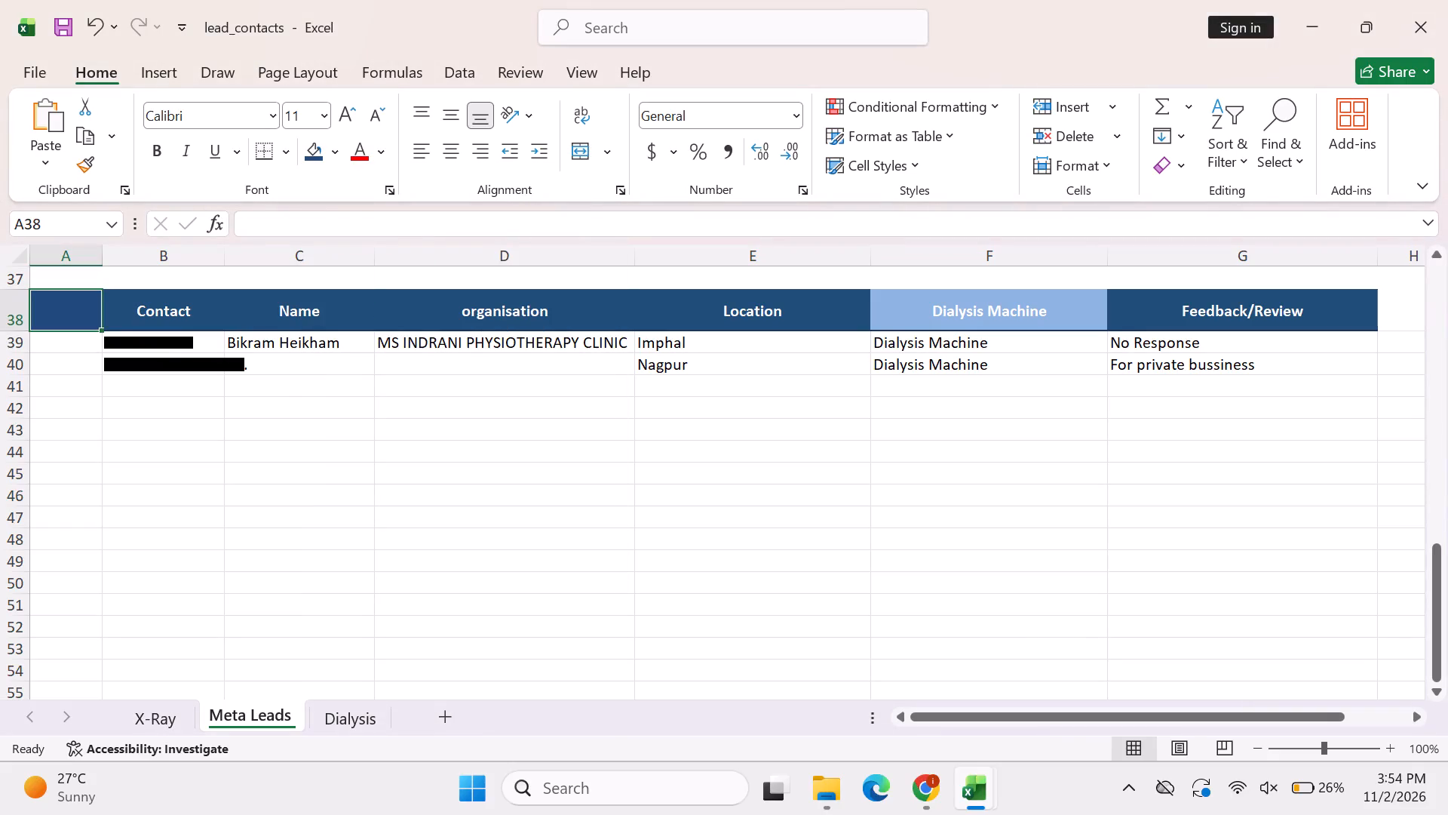
key(s)
key(BackSpace)
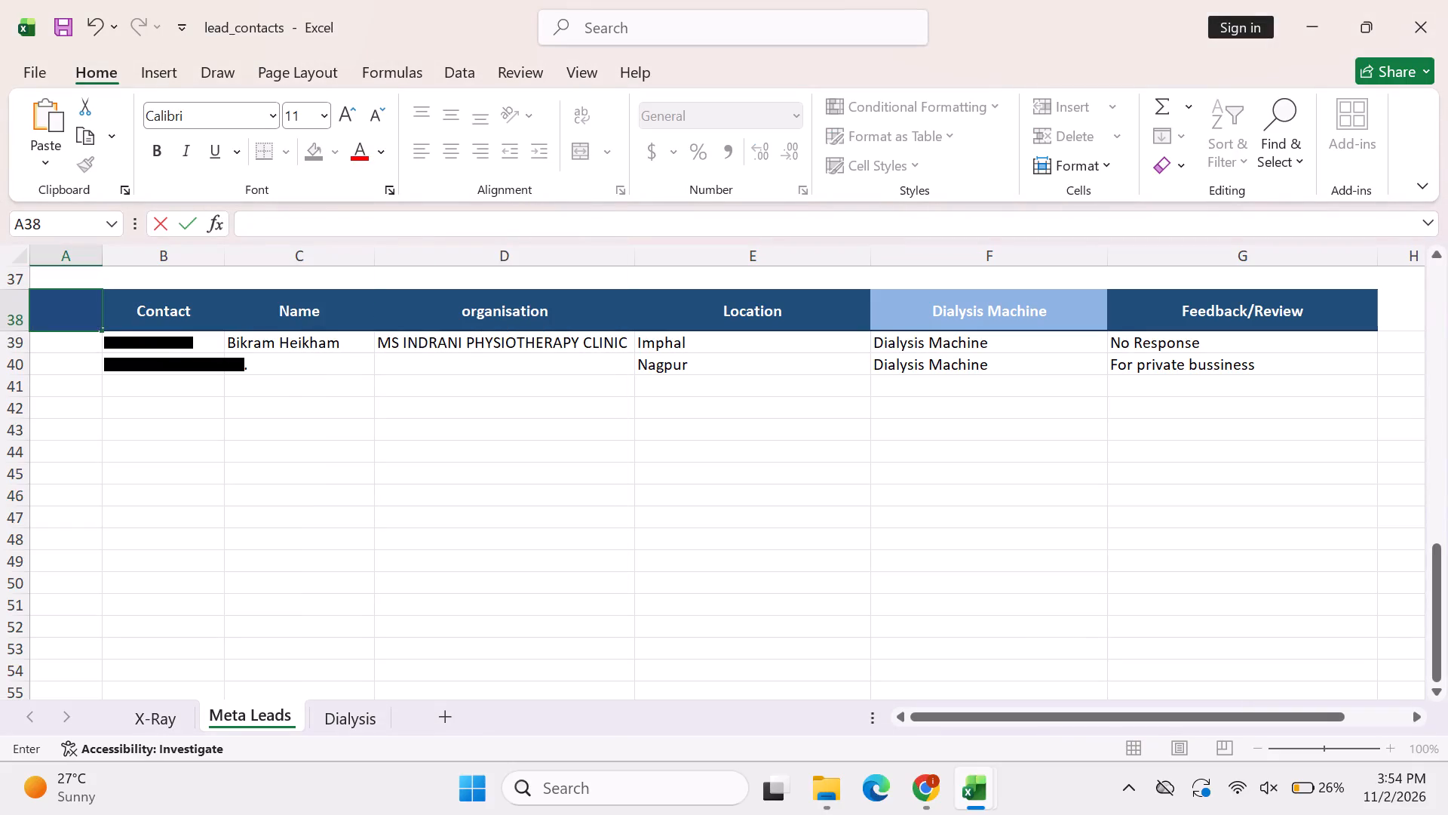
click(379, 152)
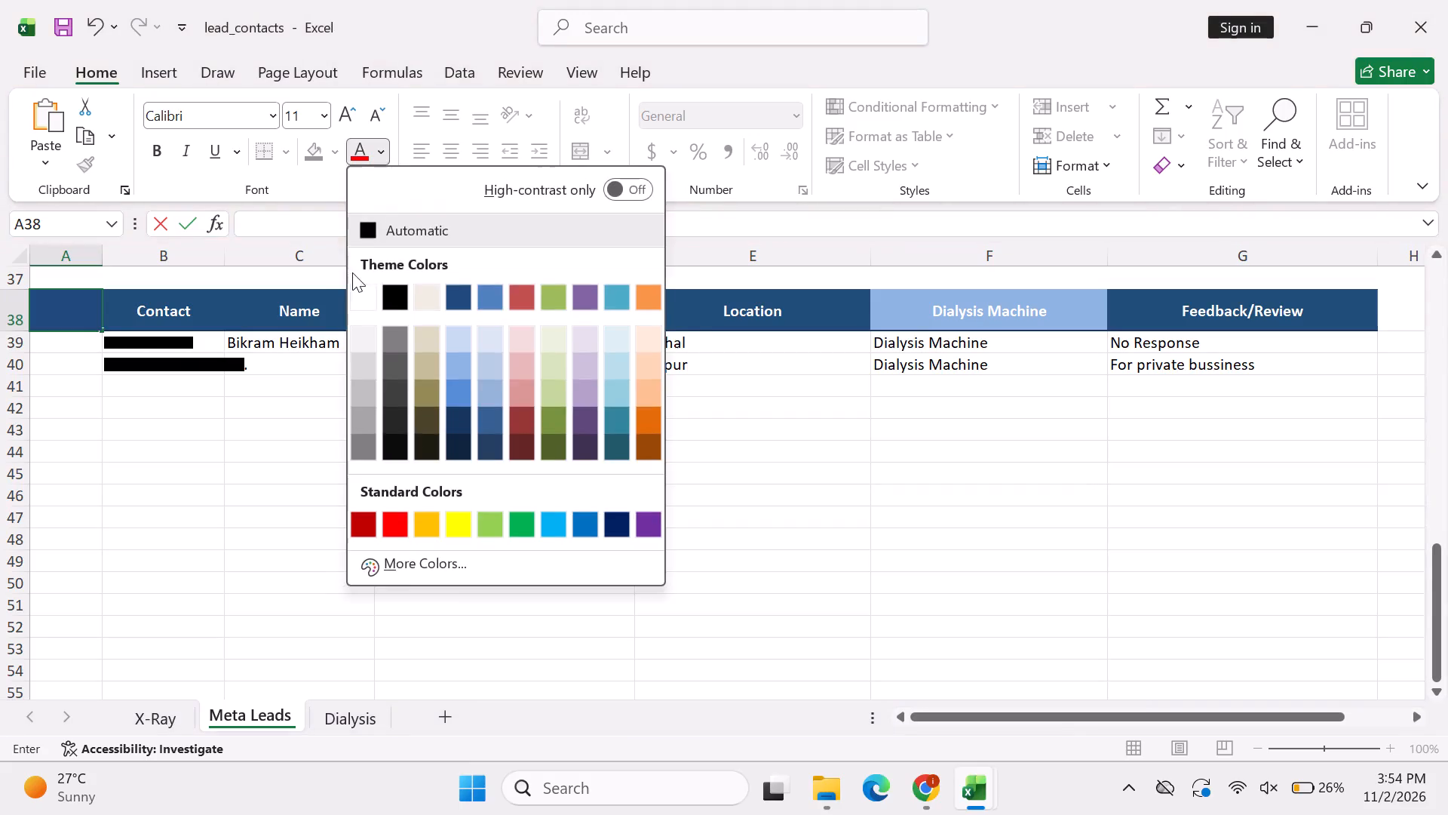
click(360, 287)
click(63, 311)
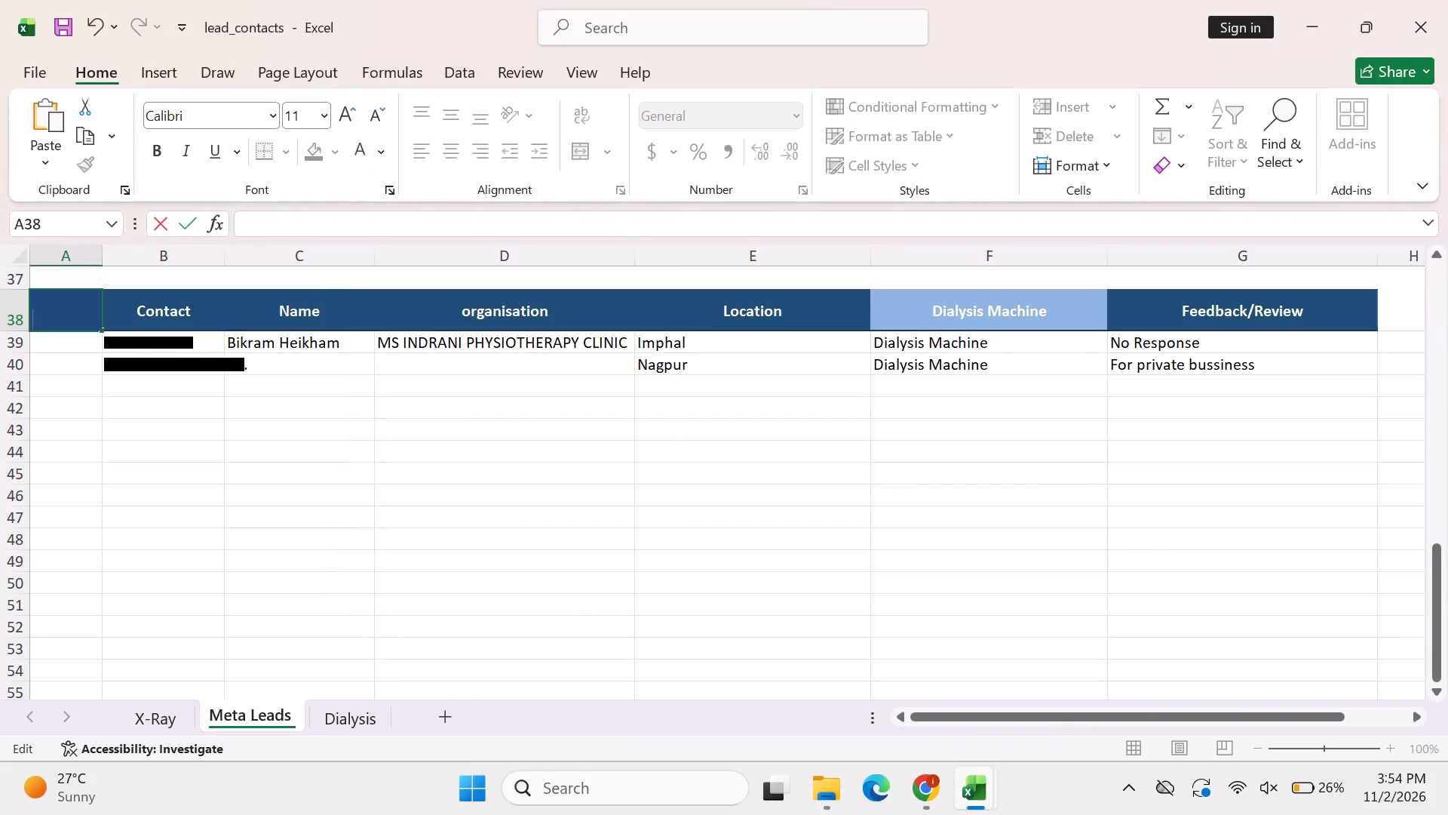
key(s)
text(.)
key(space)
key(n)
text(o.)
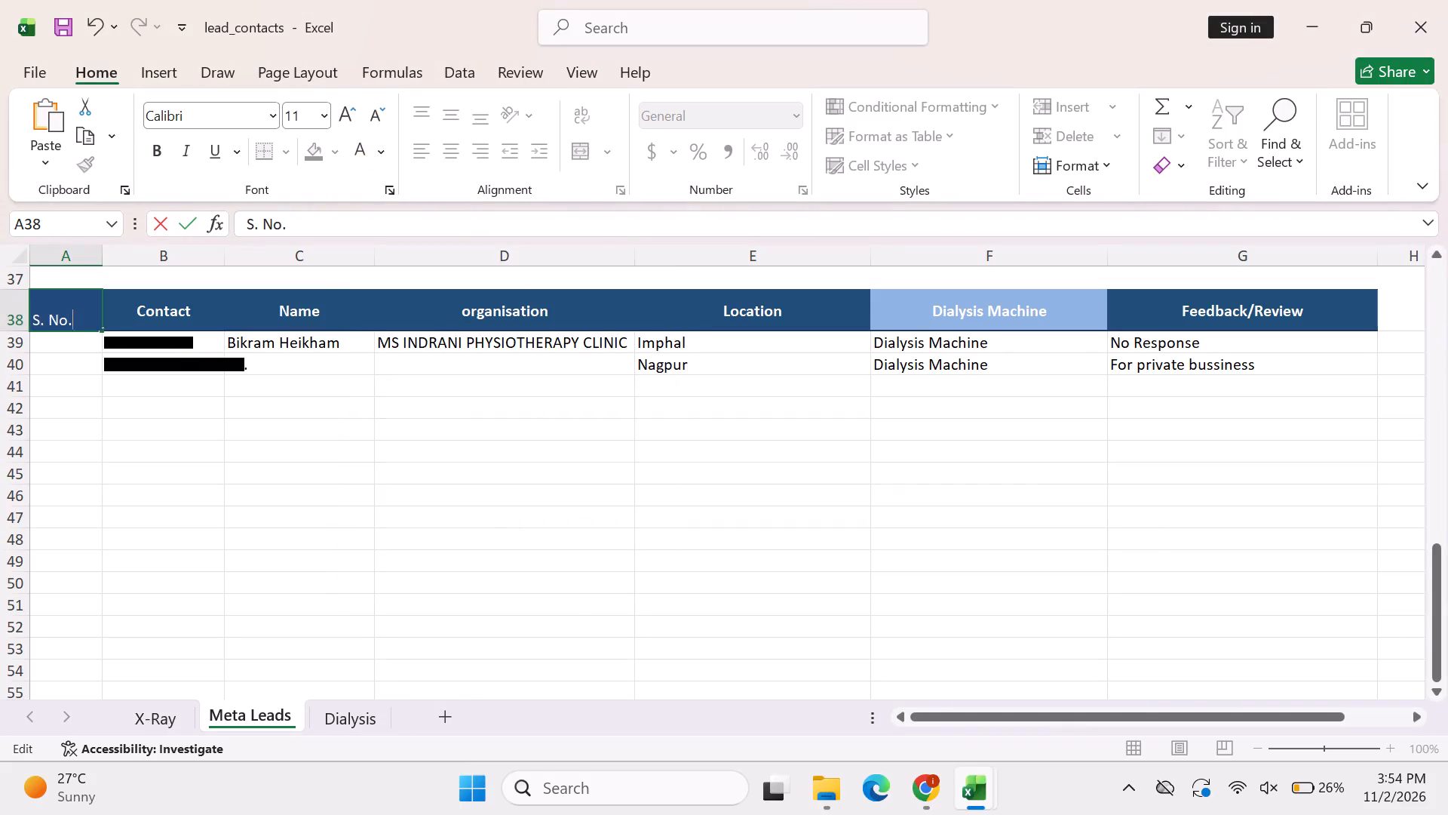
click(73, 346)
Copy the "S. No." header from the dialysis section to the X-ray header in A17 and the ambulance header in A1.
scroll(249, 563, up, 1)
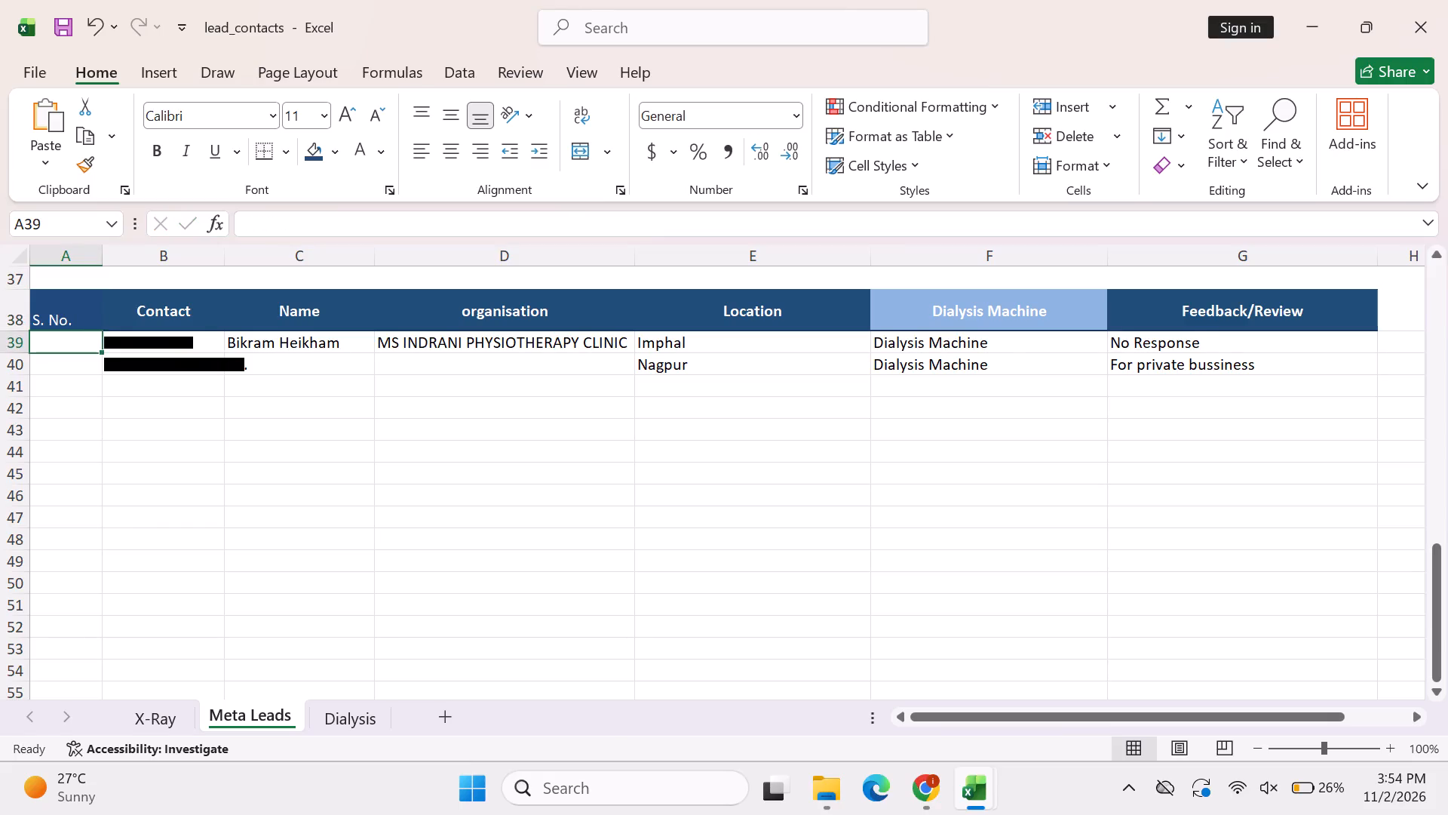
scroll(249, 563, up, 2)
click(64, 564)
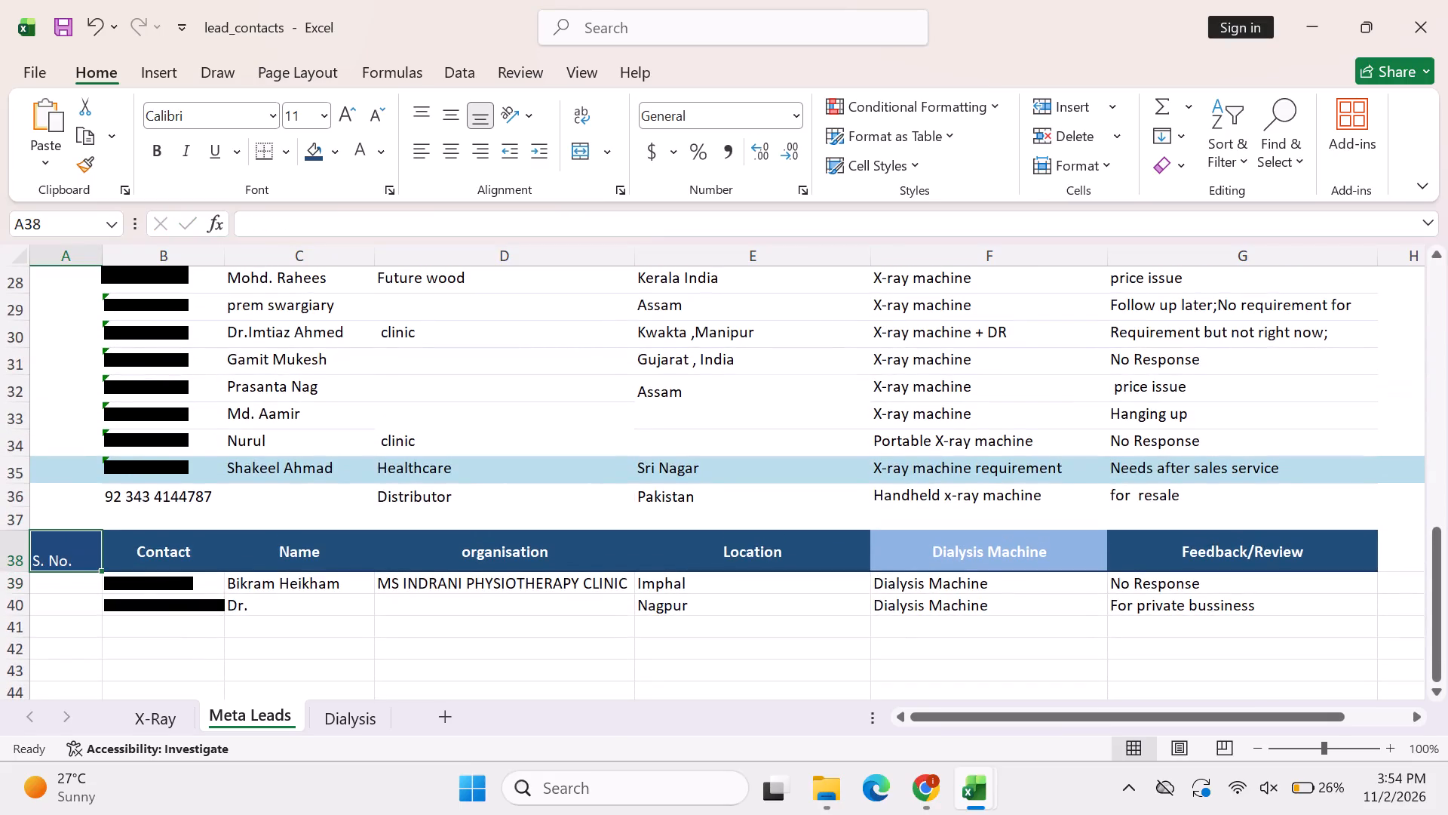
key(ctrl+c)
scroll(71, 564, up, 4)
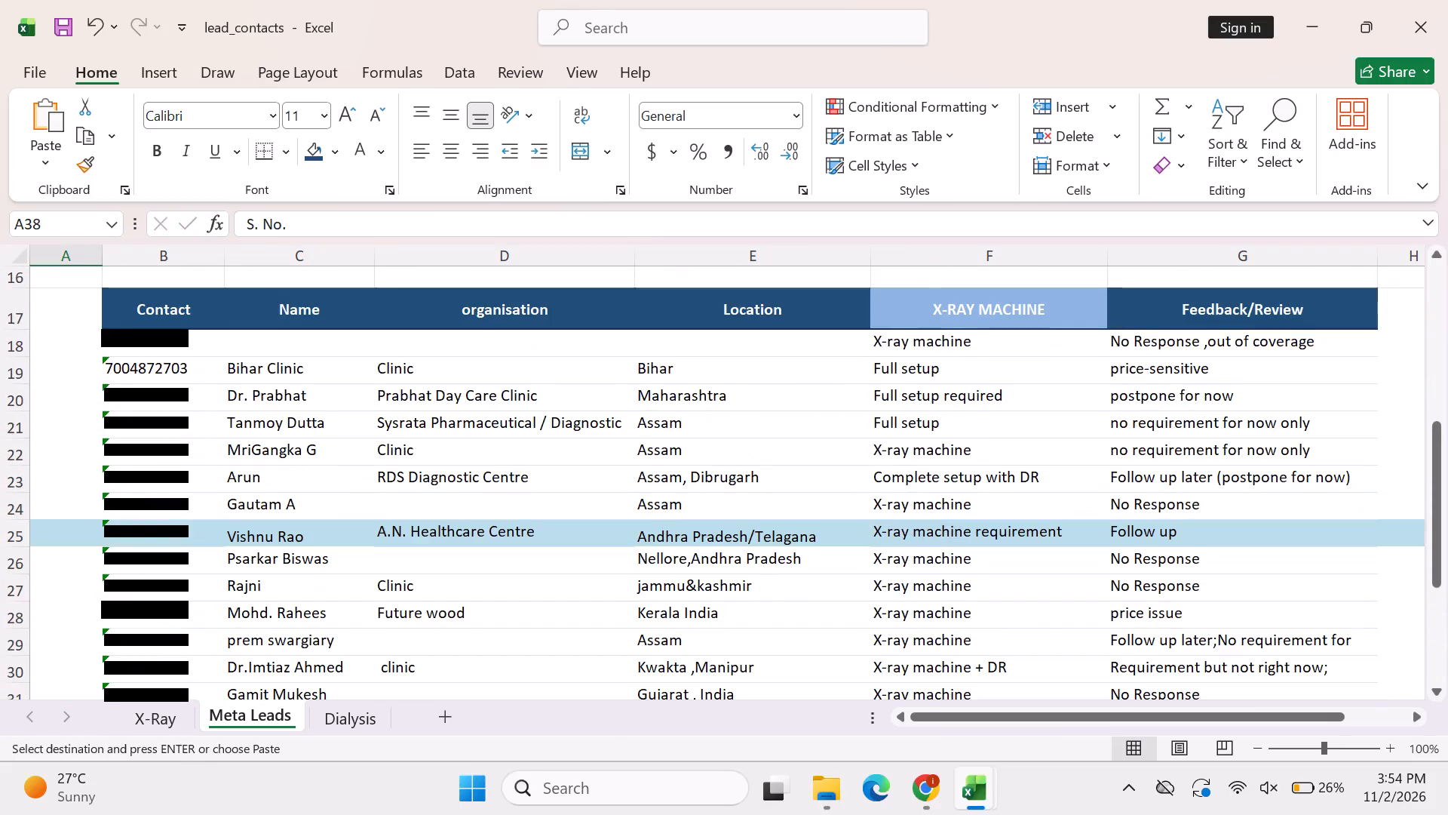
scroll(75, 546, up, 2)
click(50, 447)
key(ctrl+v)
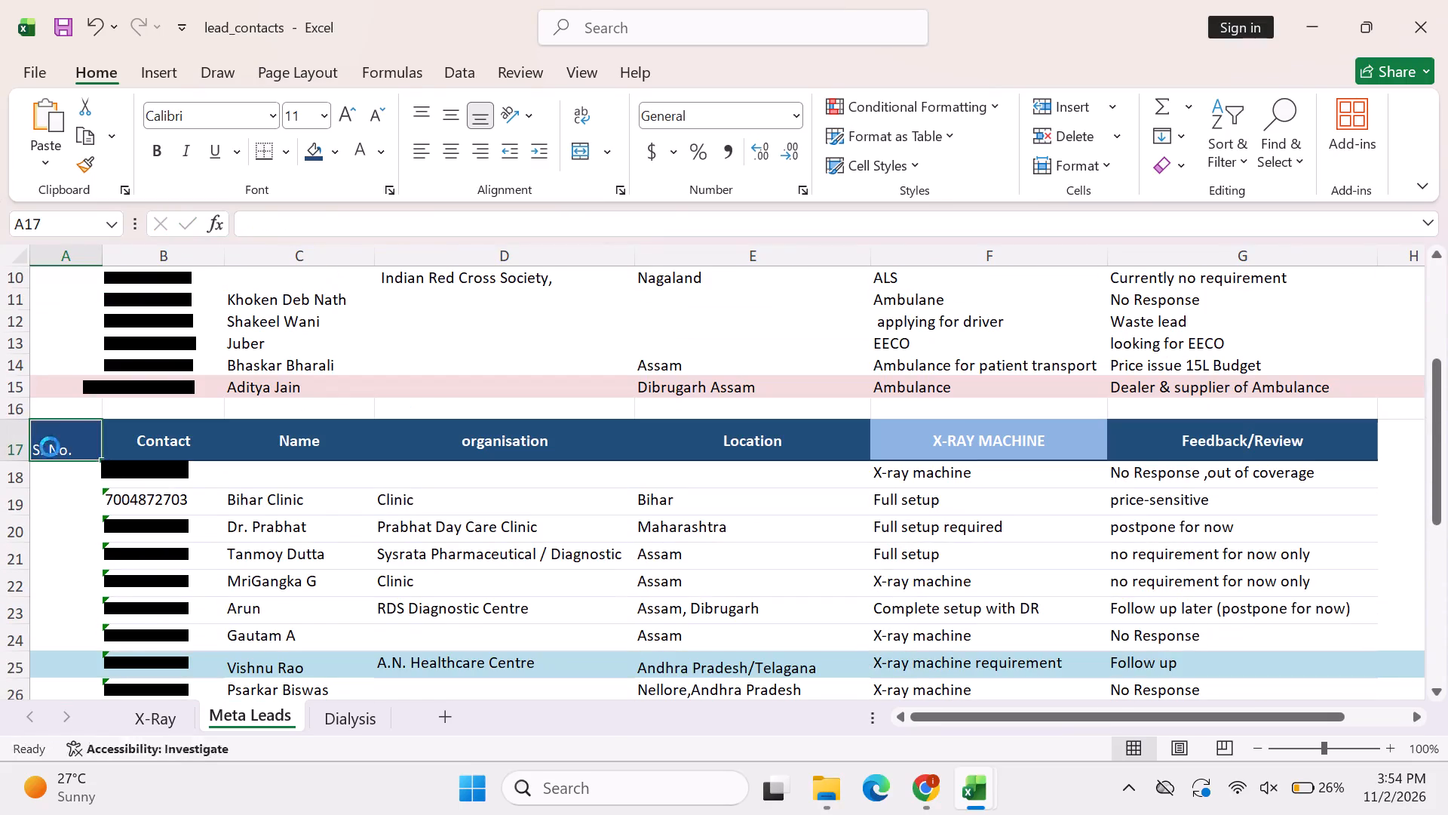
scroll(51, 447, up, 6)
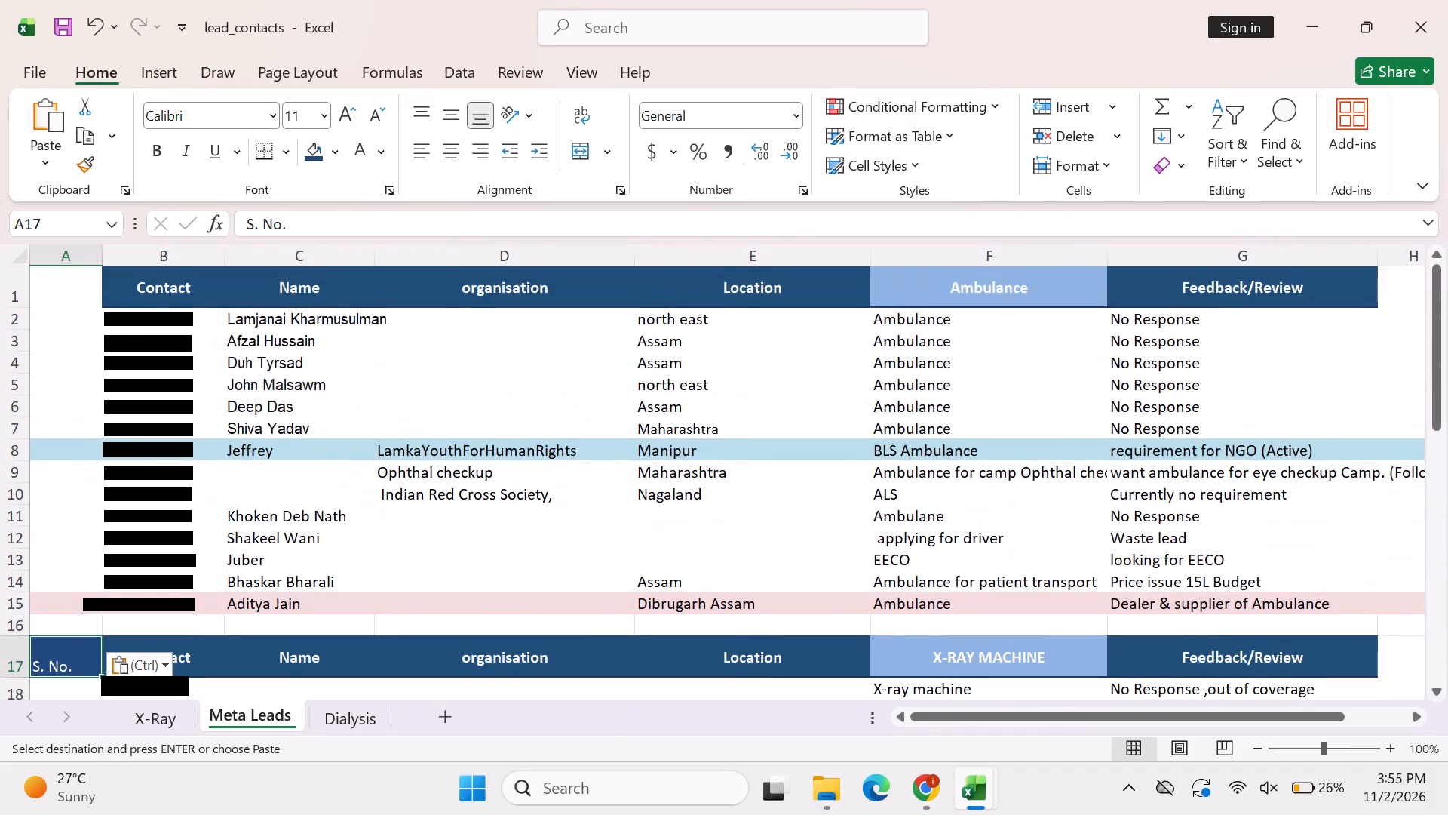
click(59, 297)
key(ctrl+v)
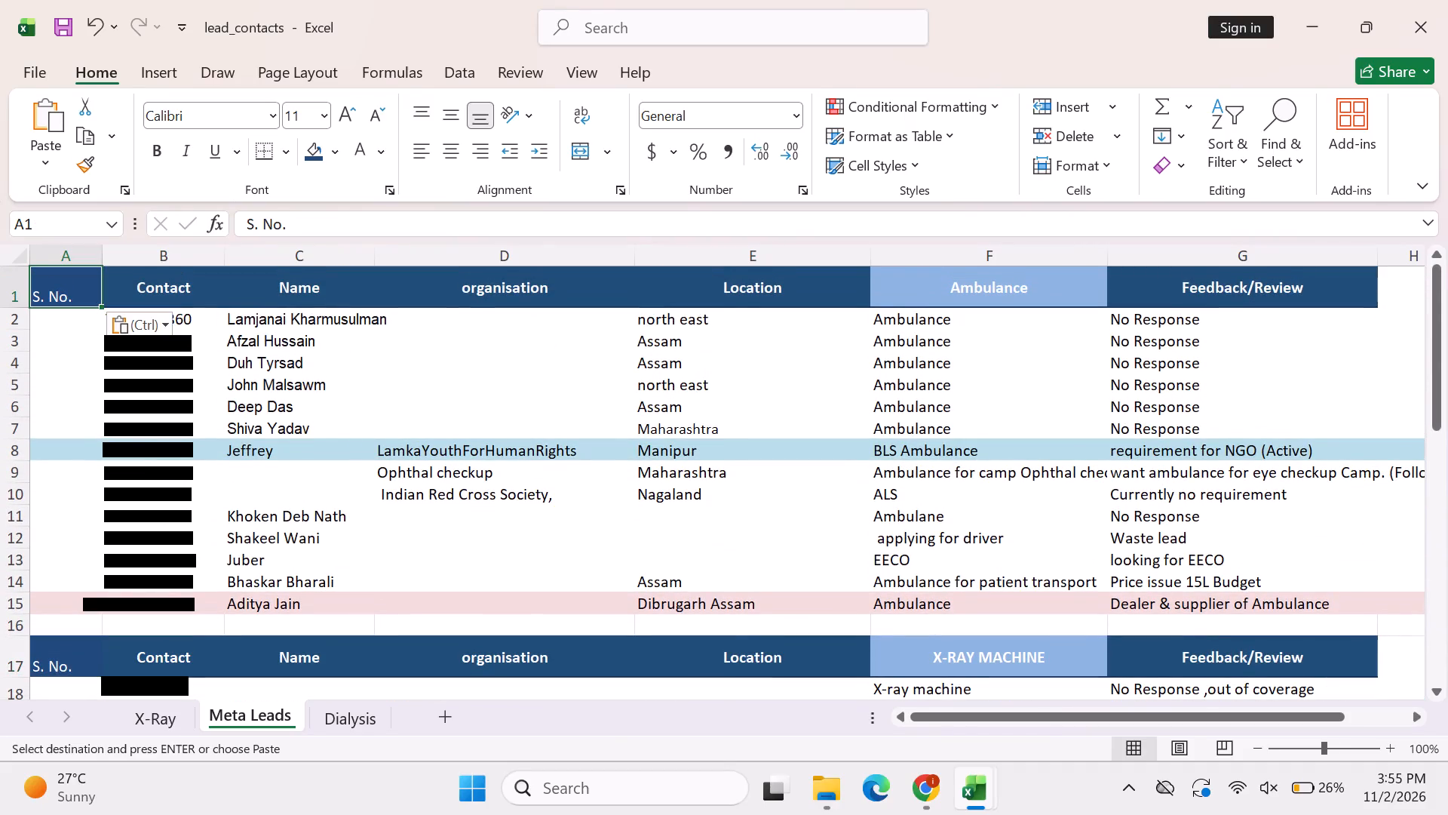
Number the ambulance leads 1 to 14 in cells A2 to A15 as a filled series.
click(56, 331)
click(57, 322)
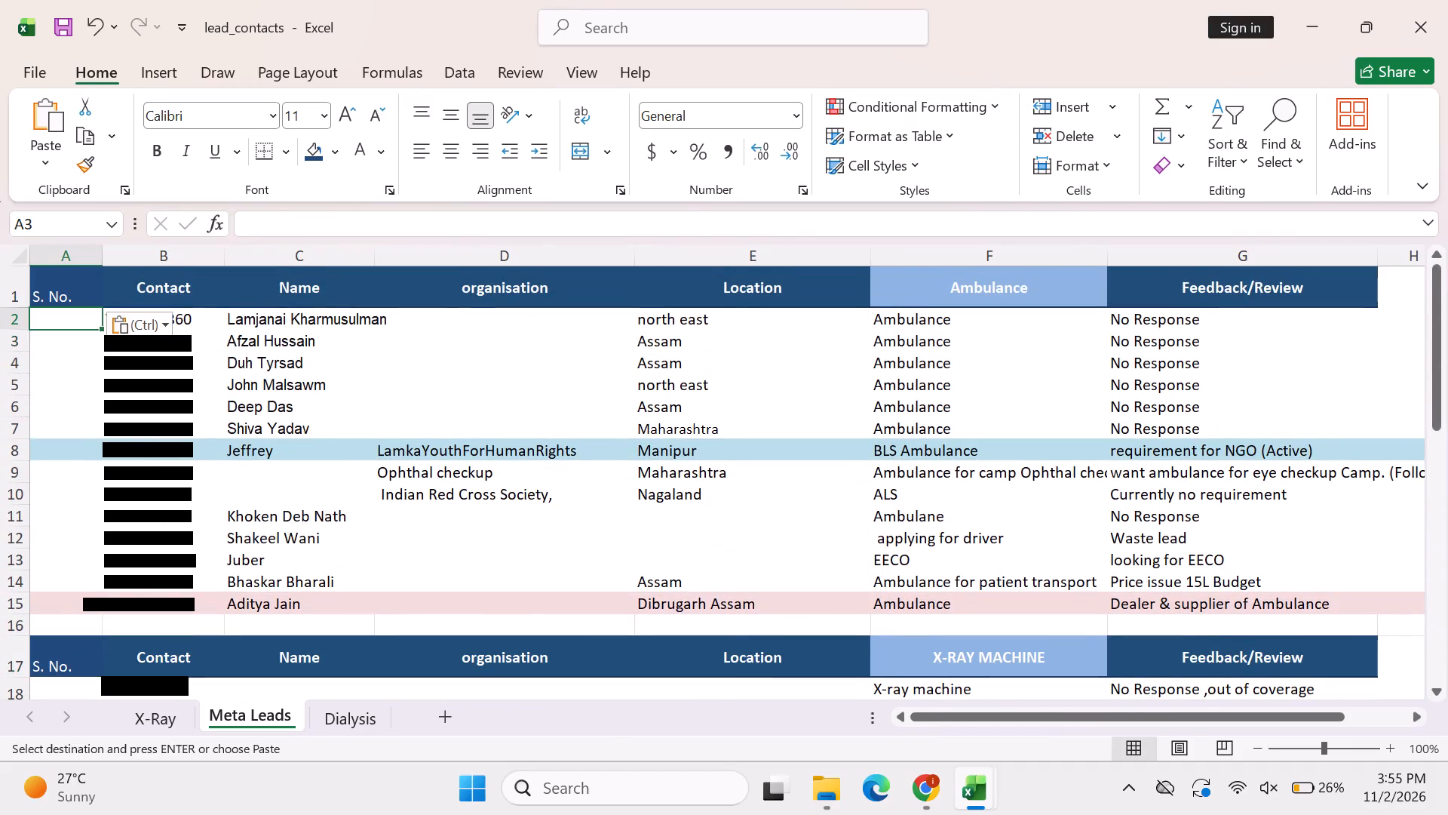
key(1)
click(57, 341)
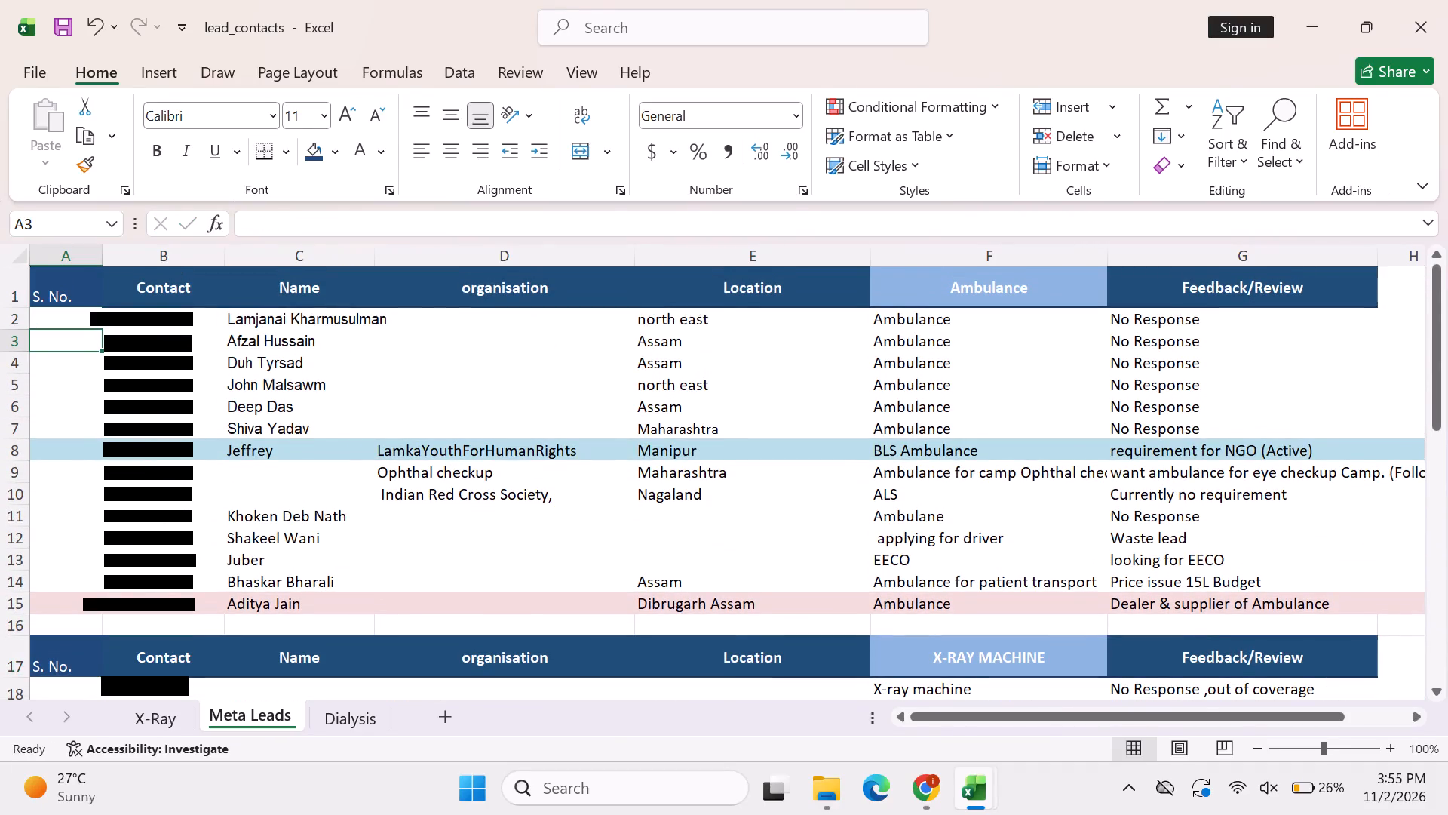
key(2)
click(58, 361)
drag(77, 323, 77, 337)
drag(101, 352, 90, 611)
click(184, 628)
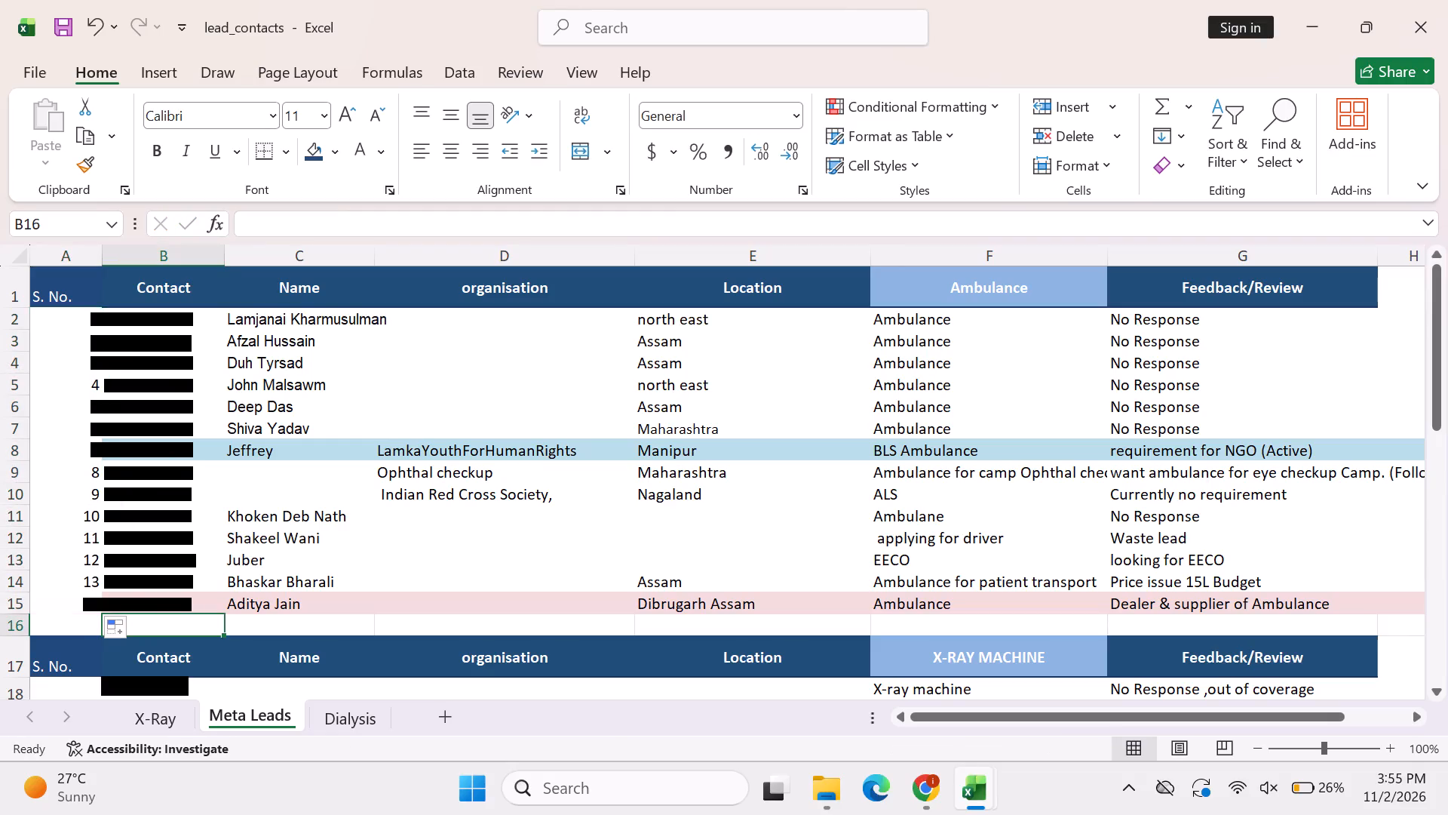
Centre-align the whole S. No. column horizontally.
drag(70, 319, 60, 560)
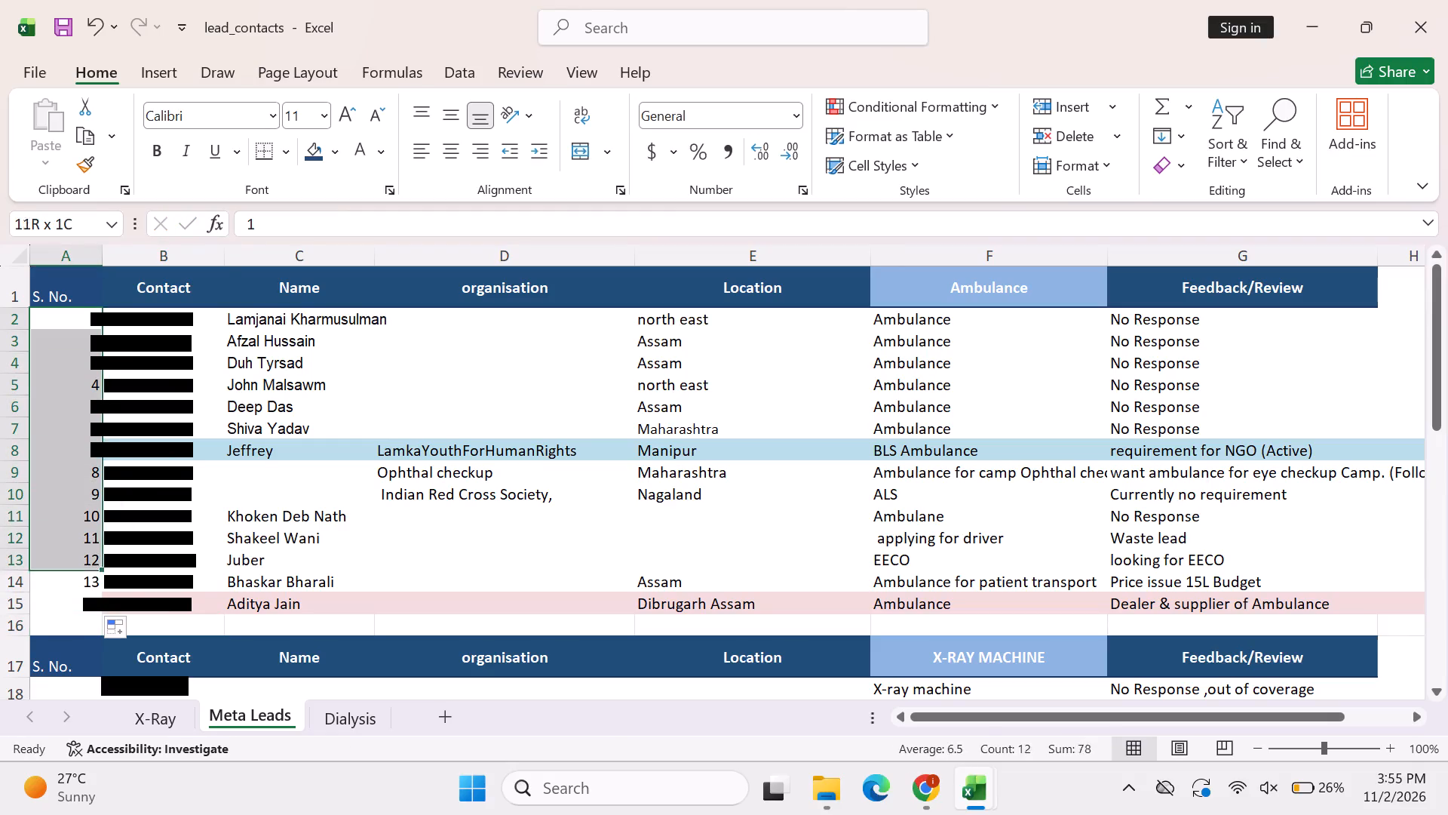
drag(60, 560, 62, 572)
click(82, 251)
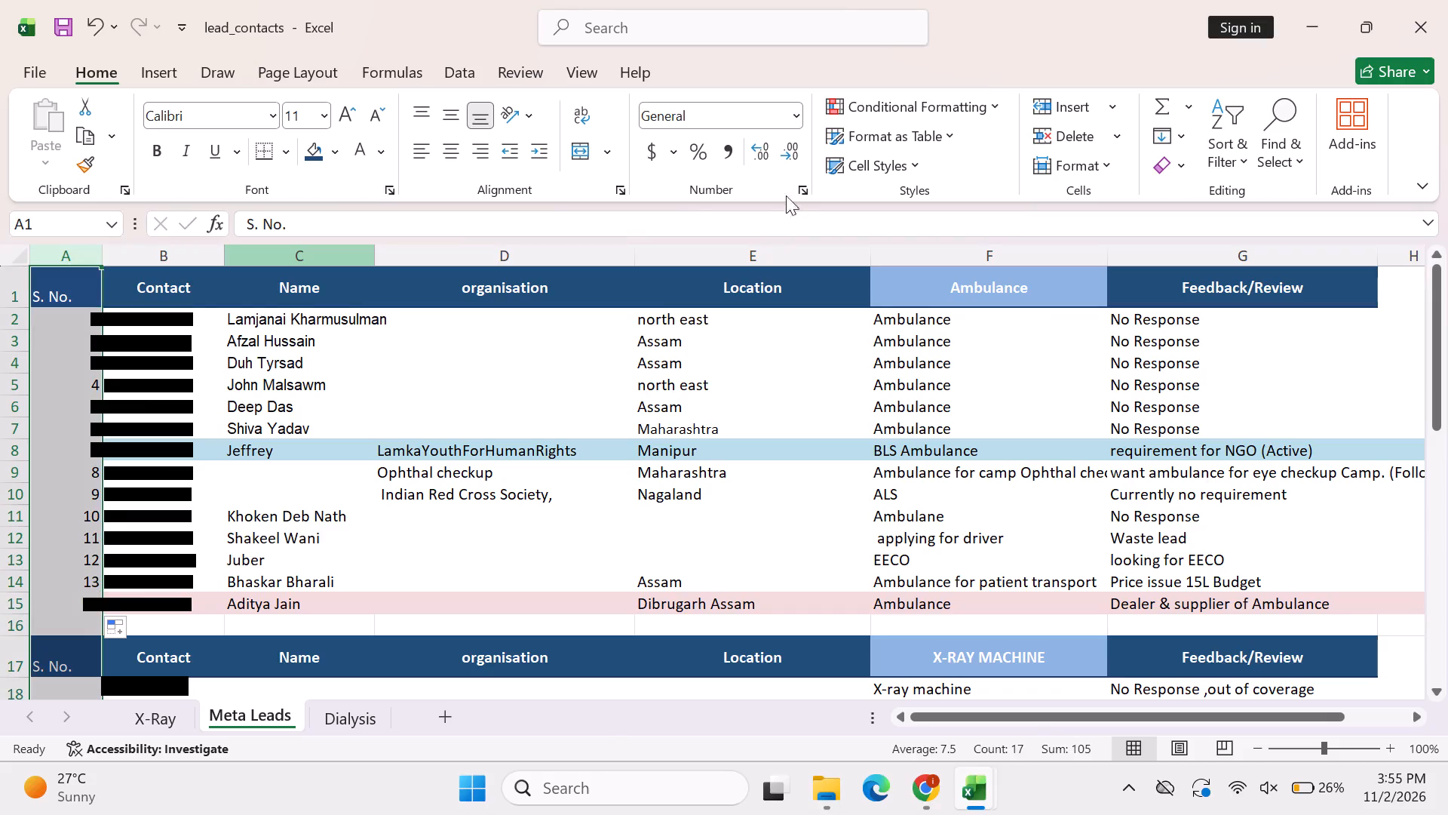
click(449, 152)
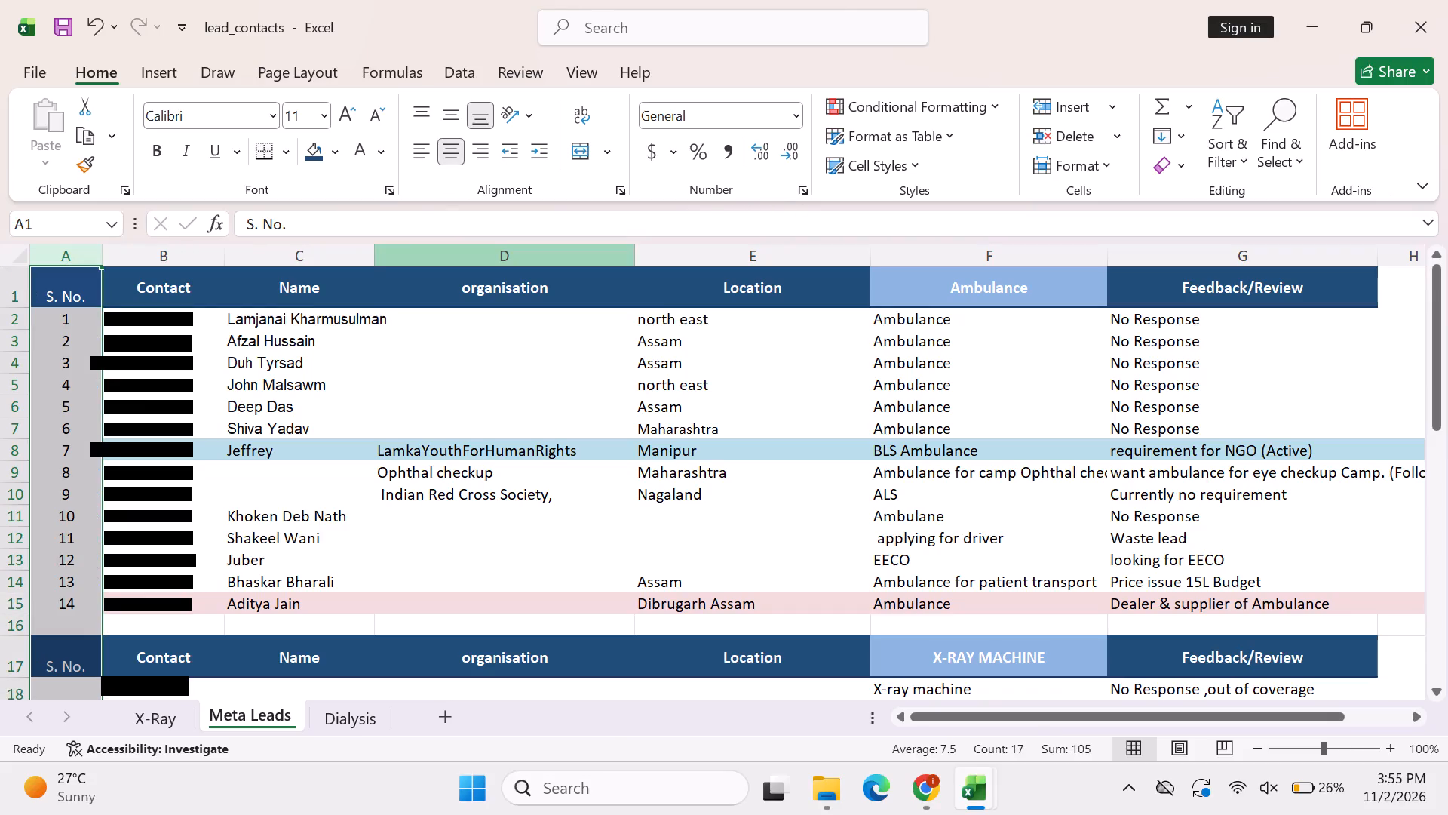
Number the X-ray machine leads 1 to 19 in cells A18 to A36 as a filled series.
click(431, 371)
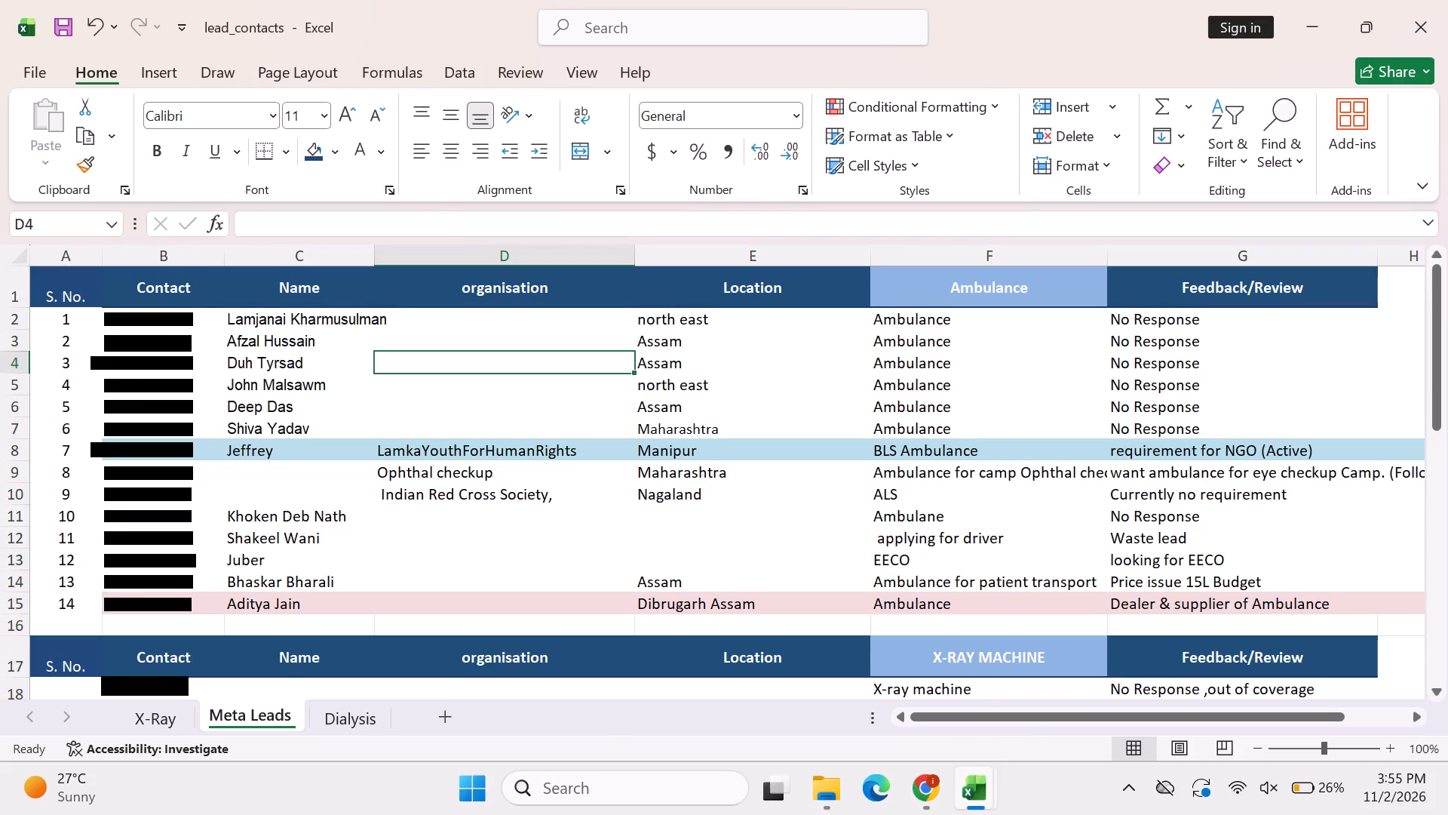
scroll(302, 531, down, 2)
scroll(199, 475, down, 1)
click(60, 482)
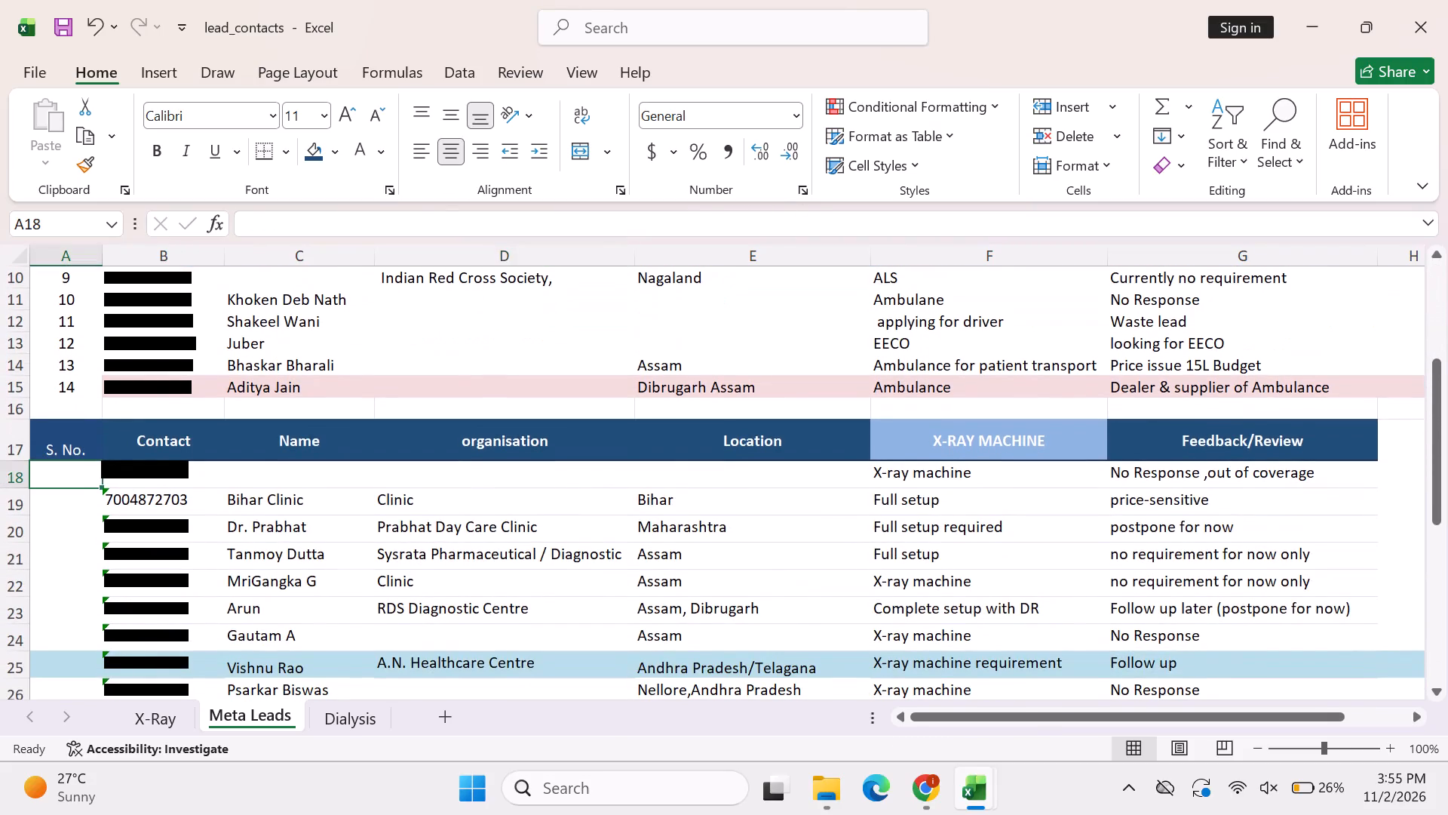
key(1)
click(60, 500)
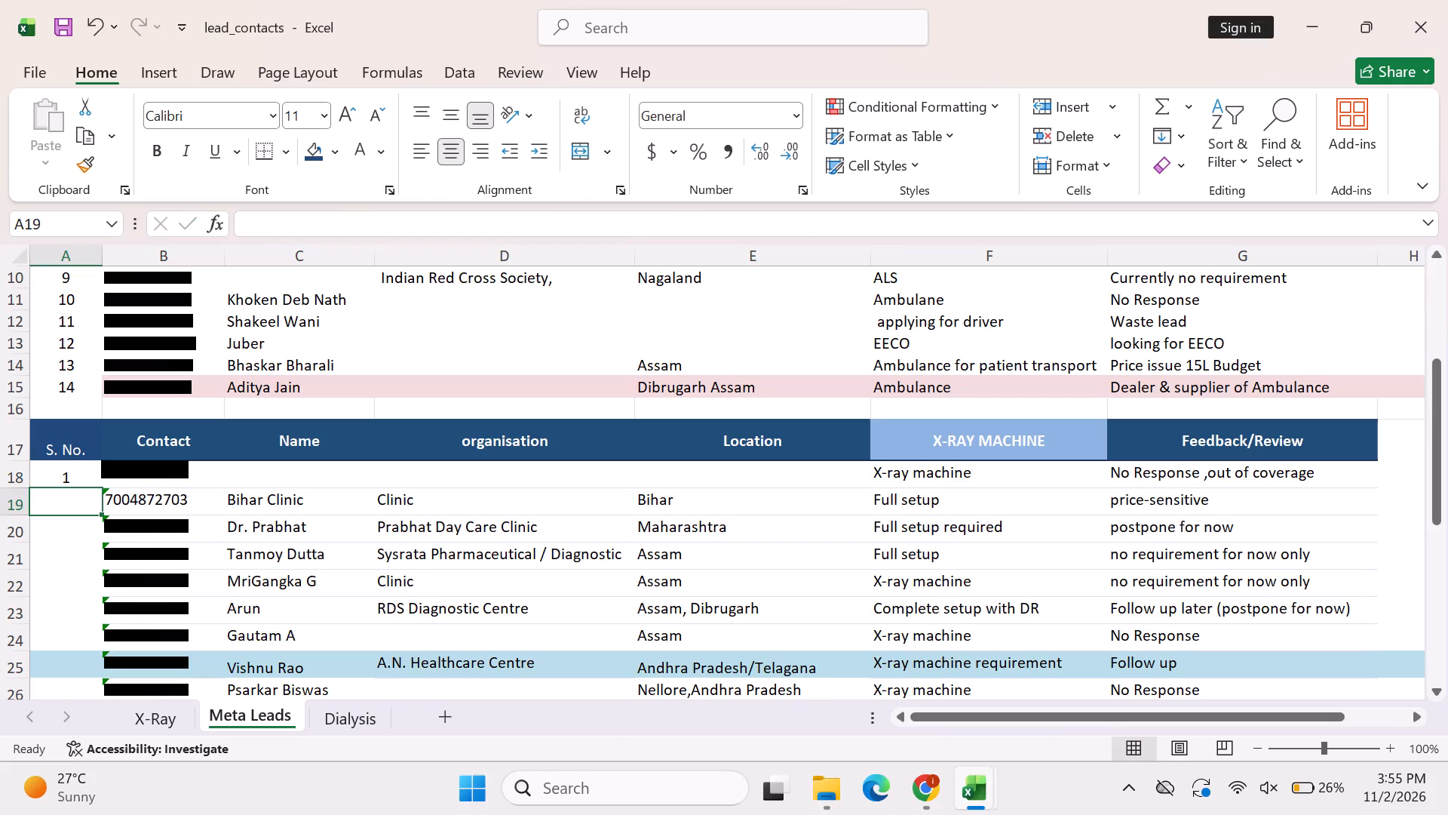
key(2)
click(184, 583)
scroll(230, 537, down, 2)
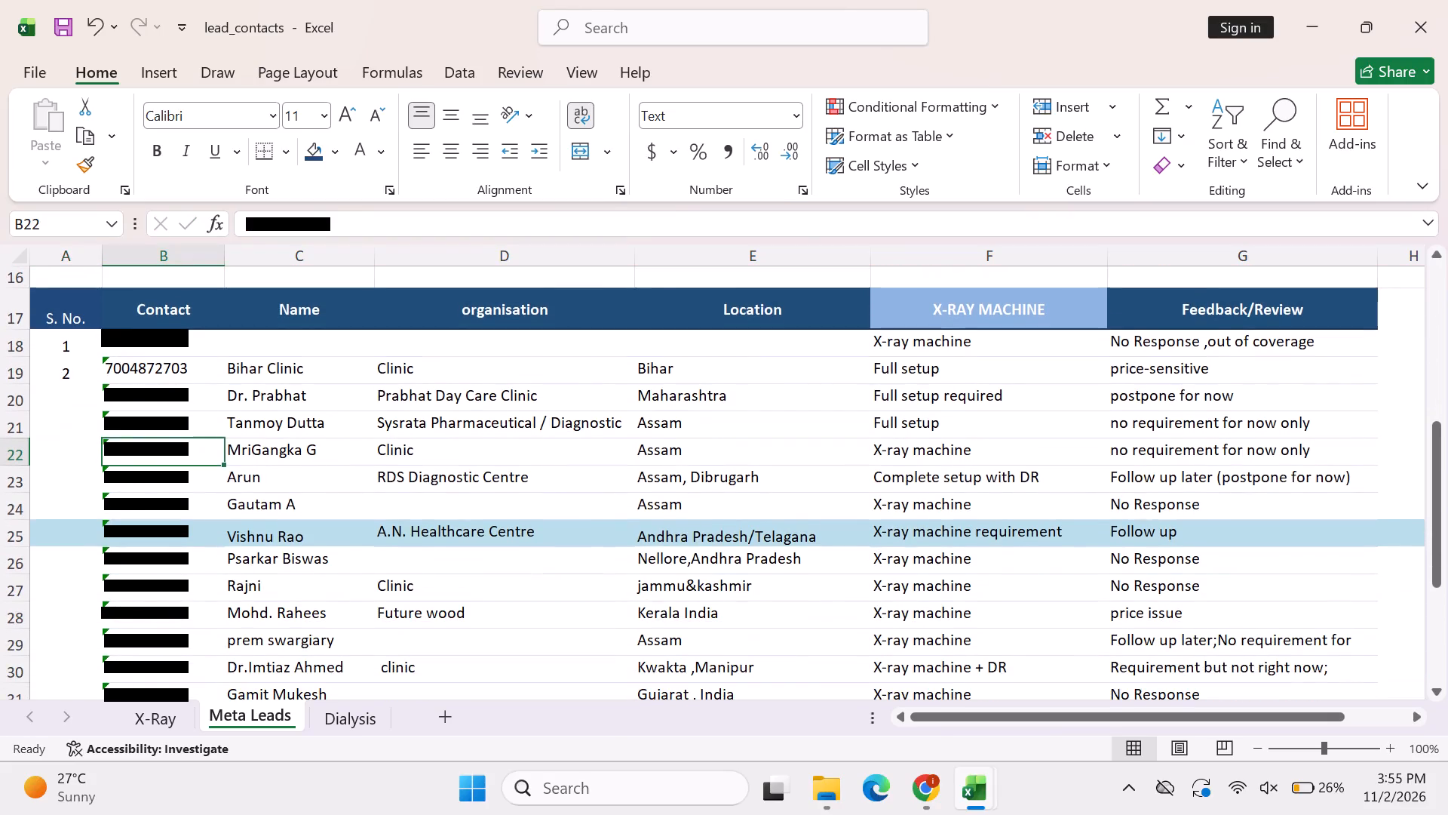
drag(76, 343, 78, 384)
click(197, 423)
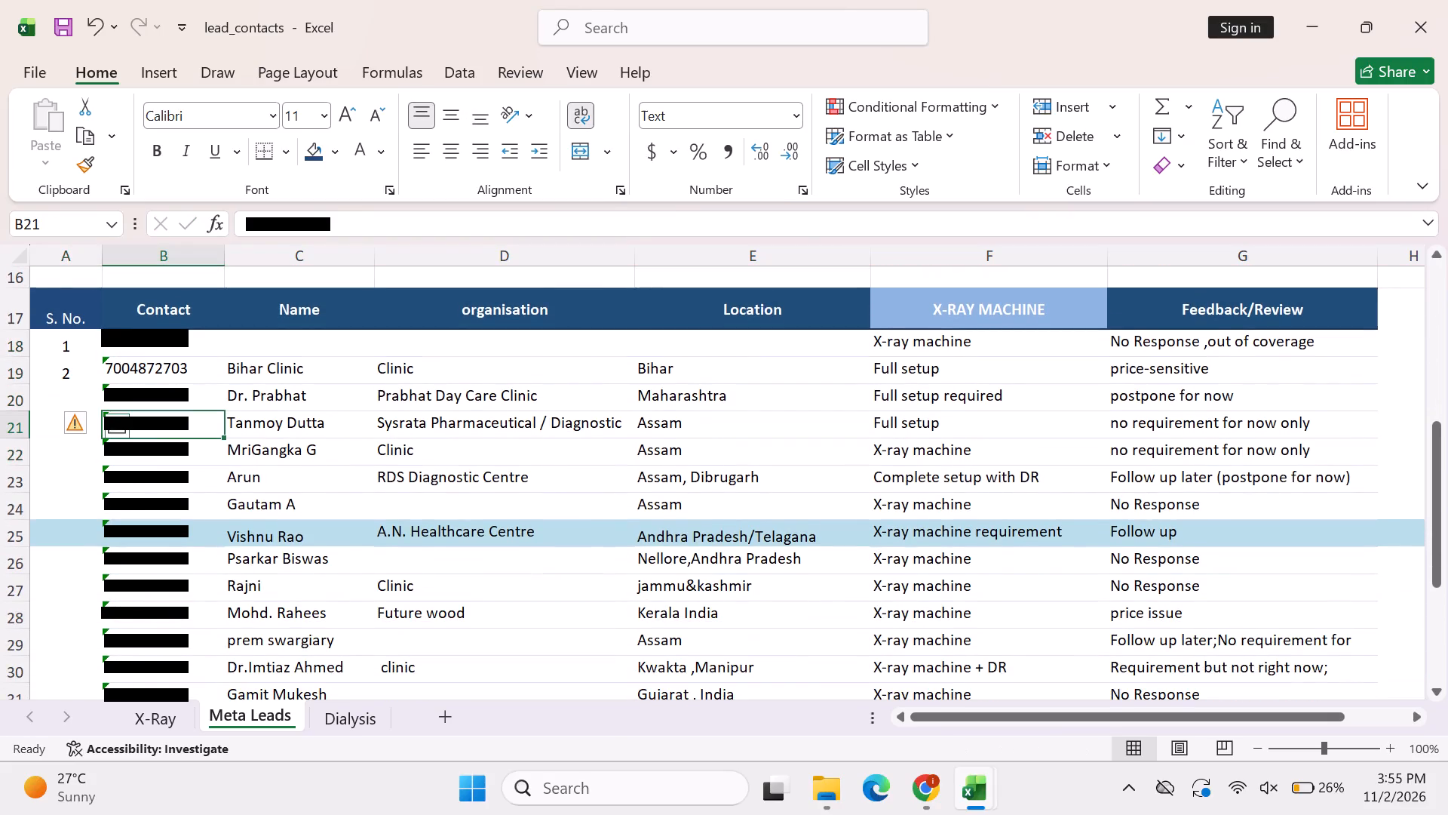
drag(78, 351, 85, 368)
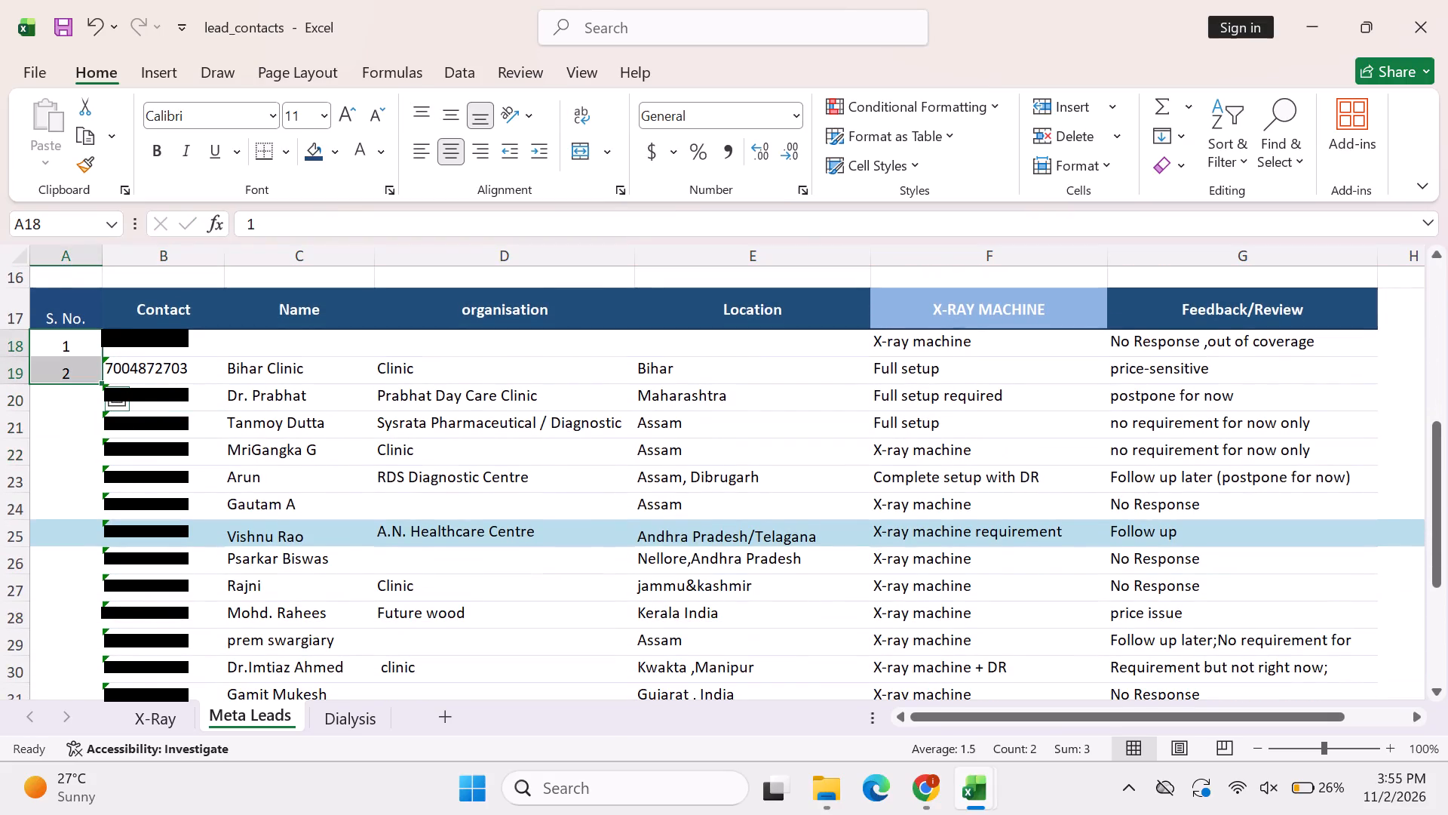
drag(100, 383, 86, 724)
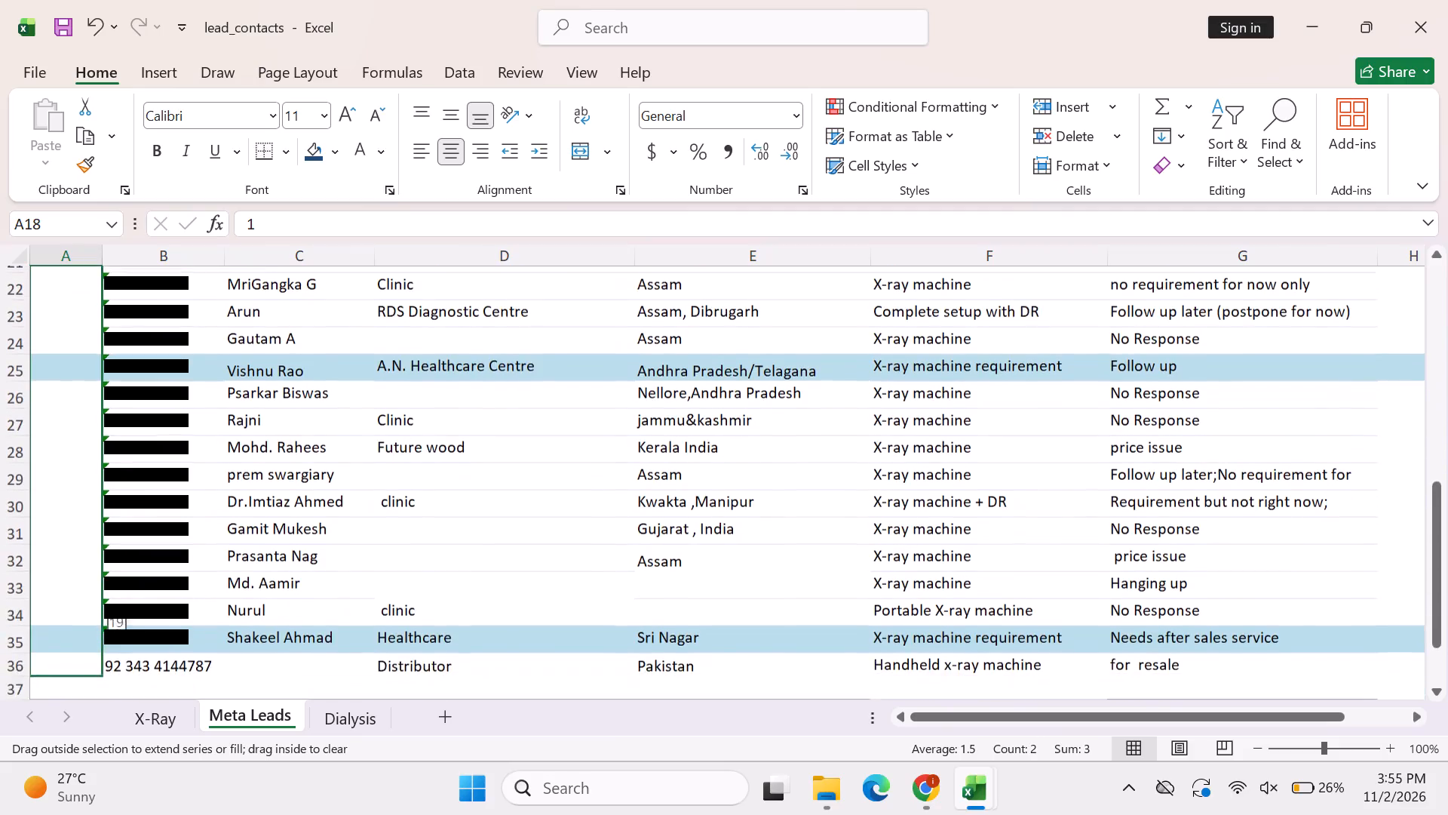
drag(86, 724, 90, 606)
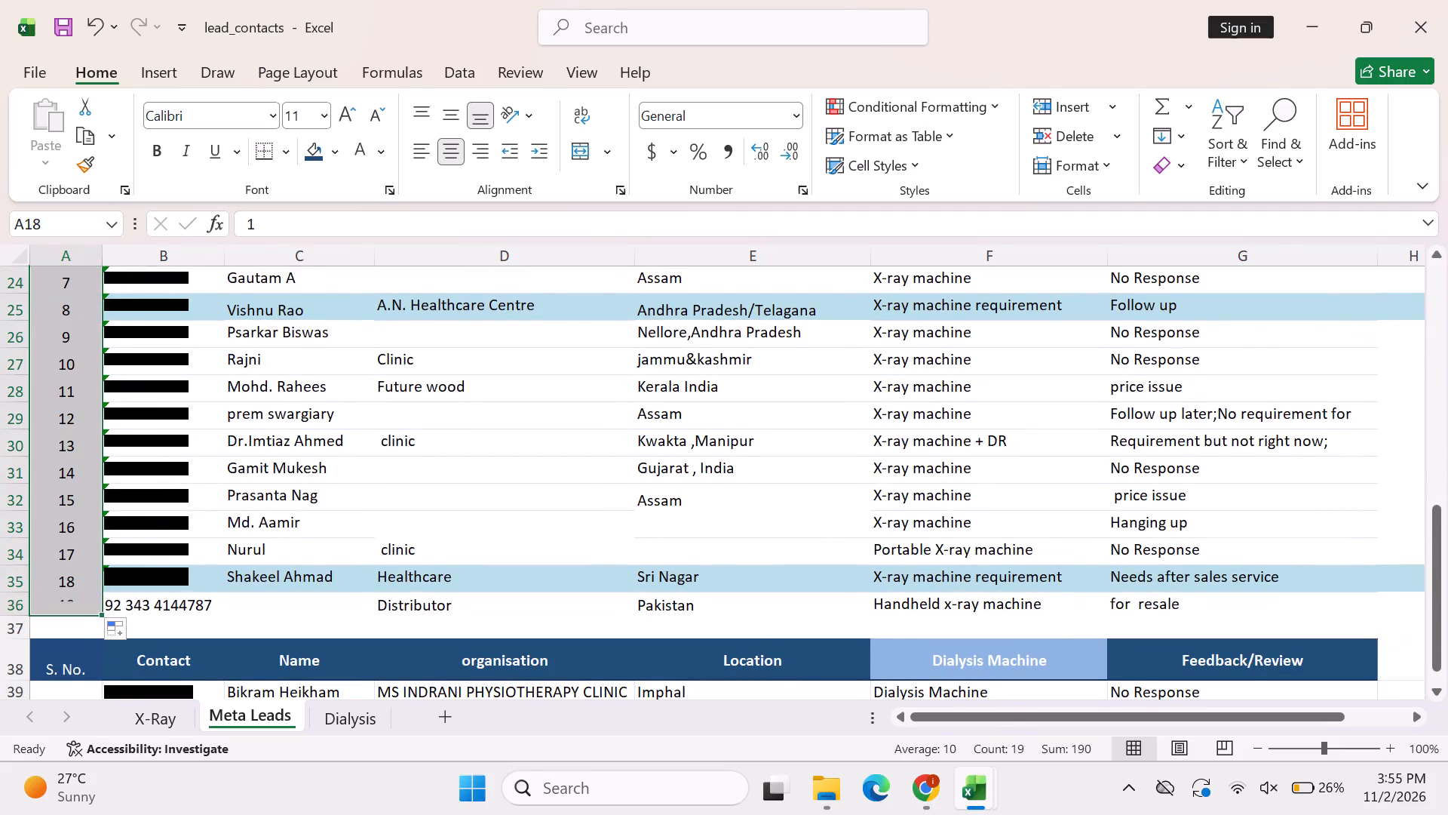
click(290, 598)
Number the two dialysis machine leads 1 and 2 in cells A39 and A40.
scroll(480, 535, down, 3)
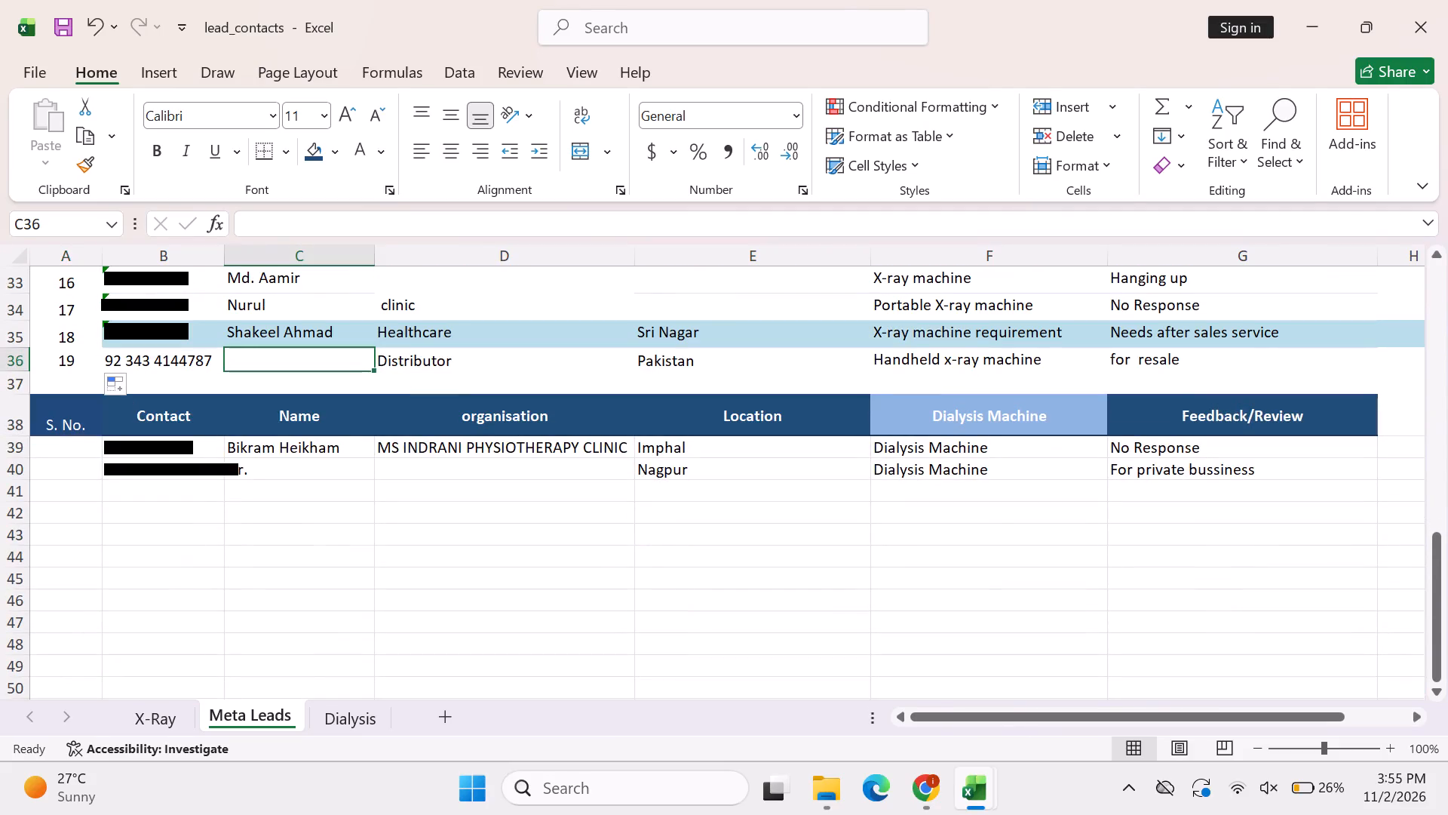
click(75, 448)
key(1)
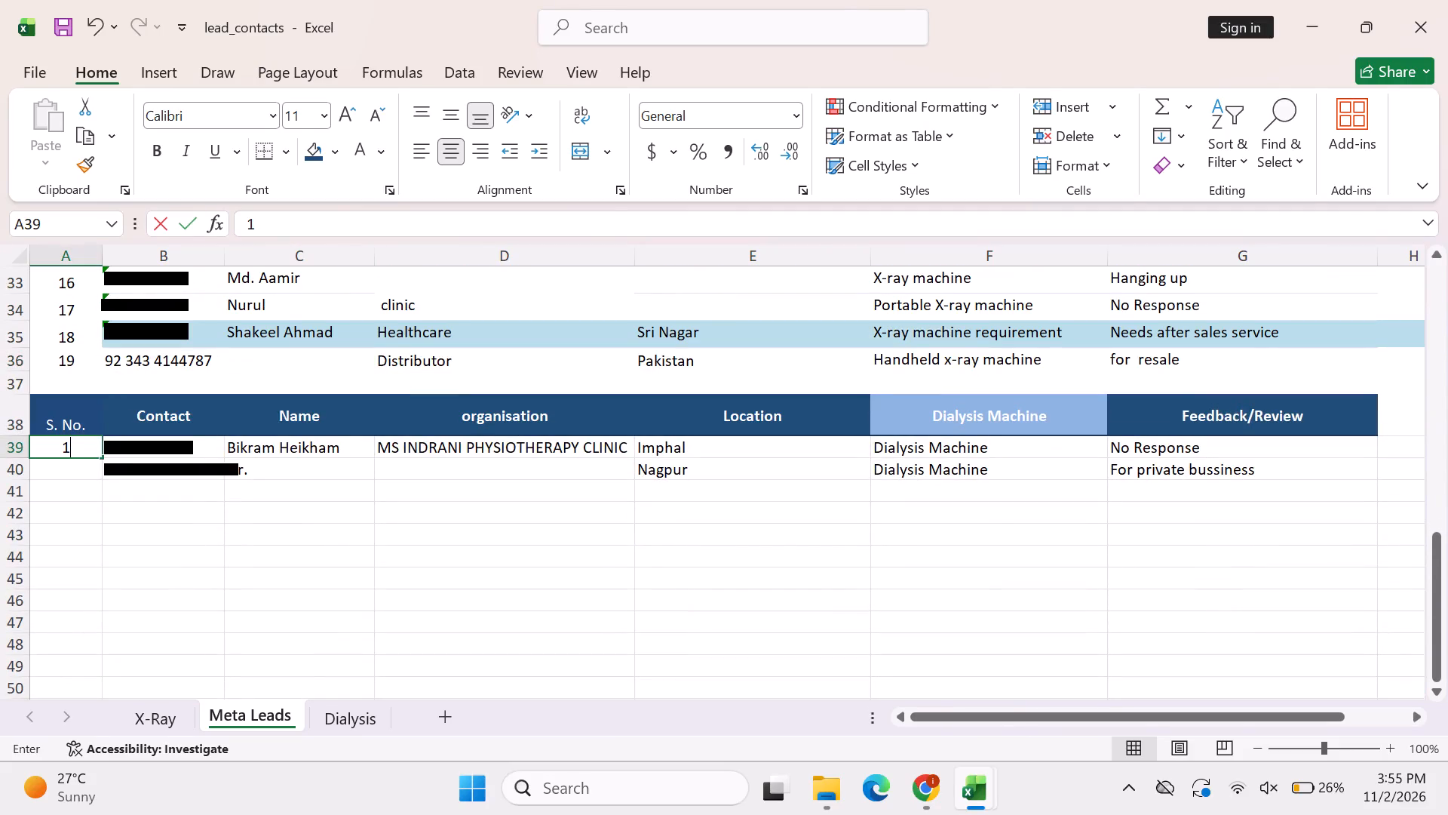
click(73, 472)
key(2)
click(173, 549)
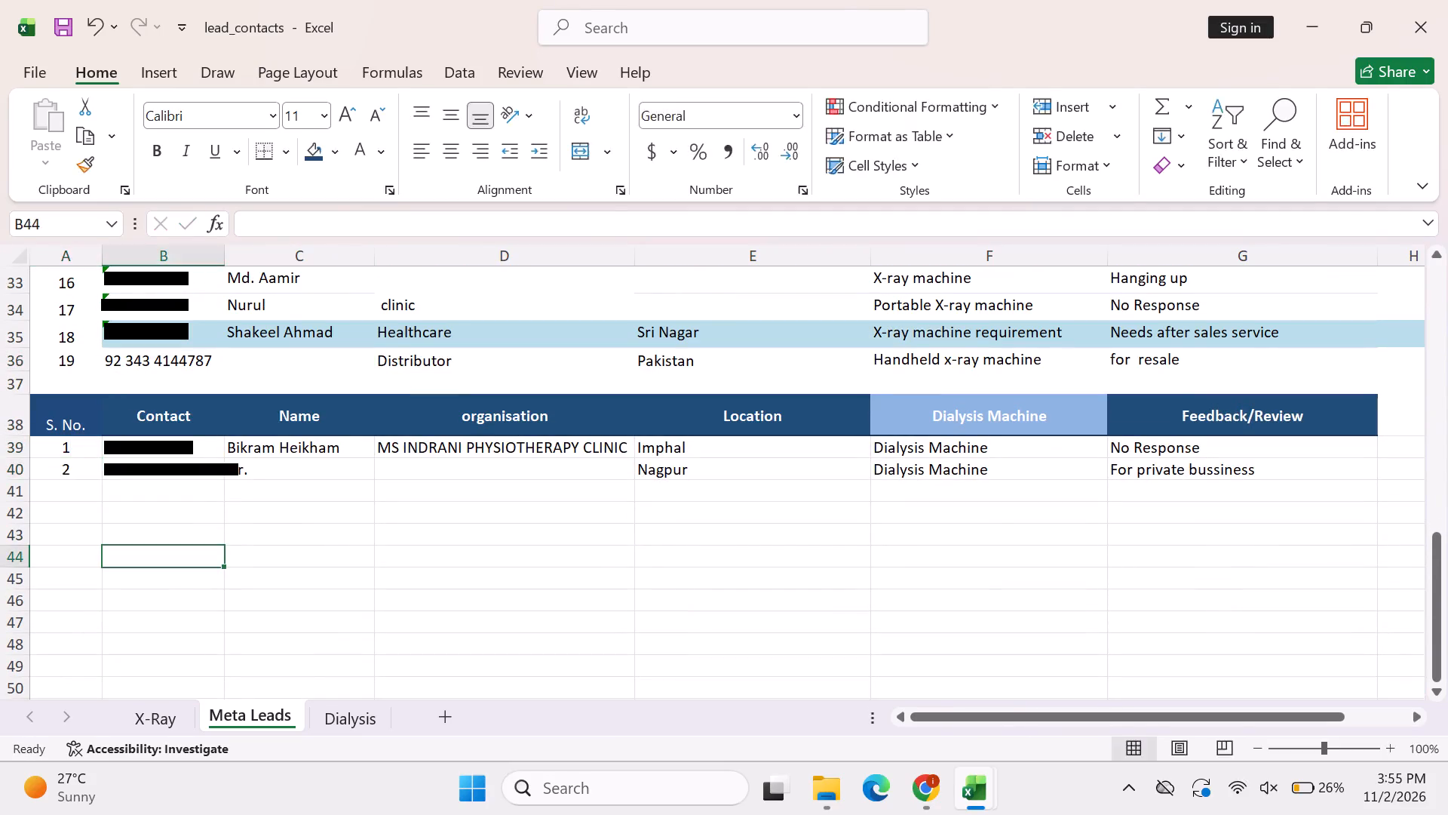
Review the serial numbering across the ambulance, X-ray and dialysis sections of the Meta Leads sheet.
scroll(436, 573, up, 3)
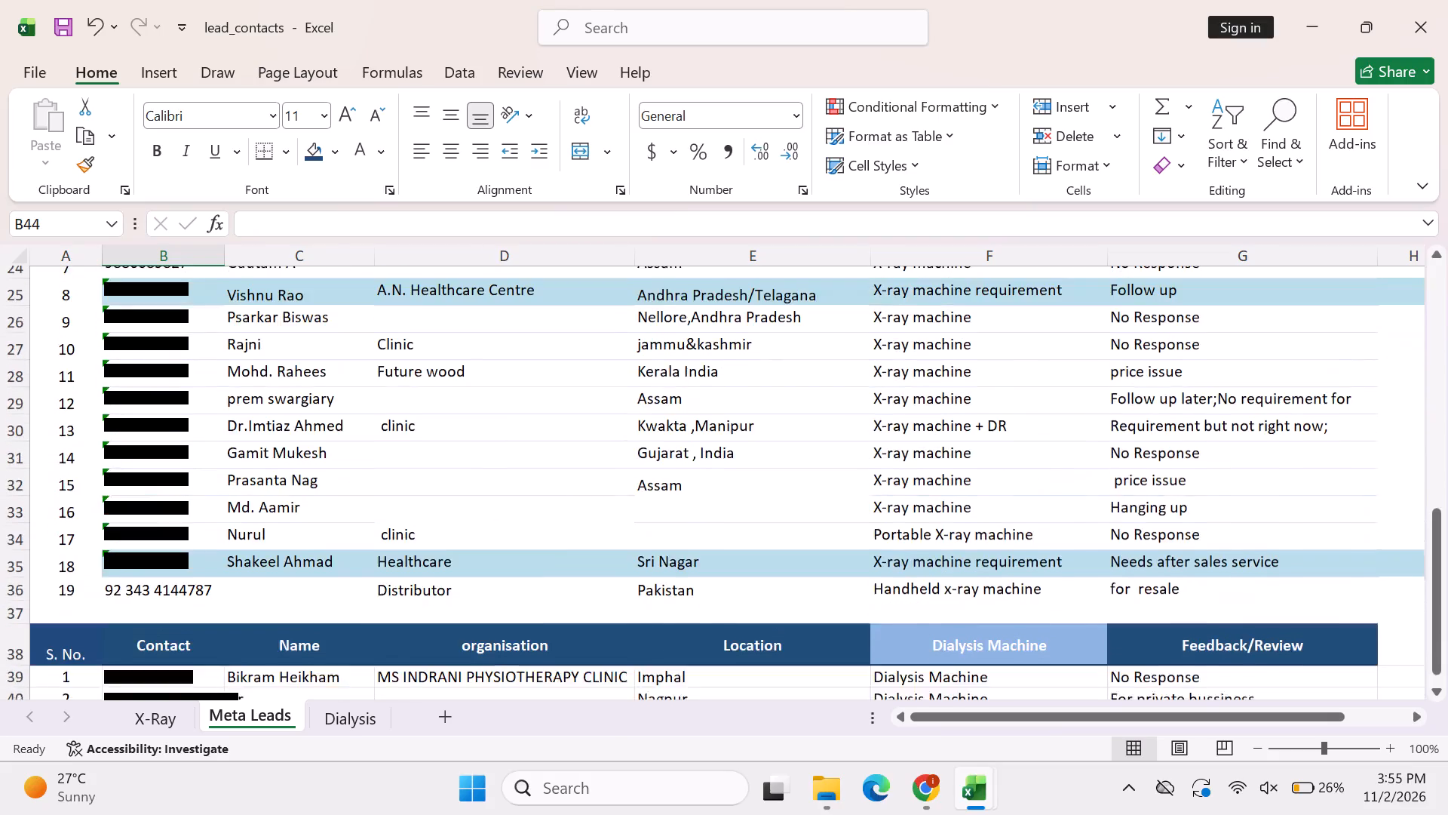
scroll(446, 562, up, 8)
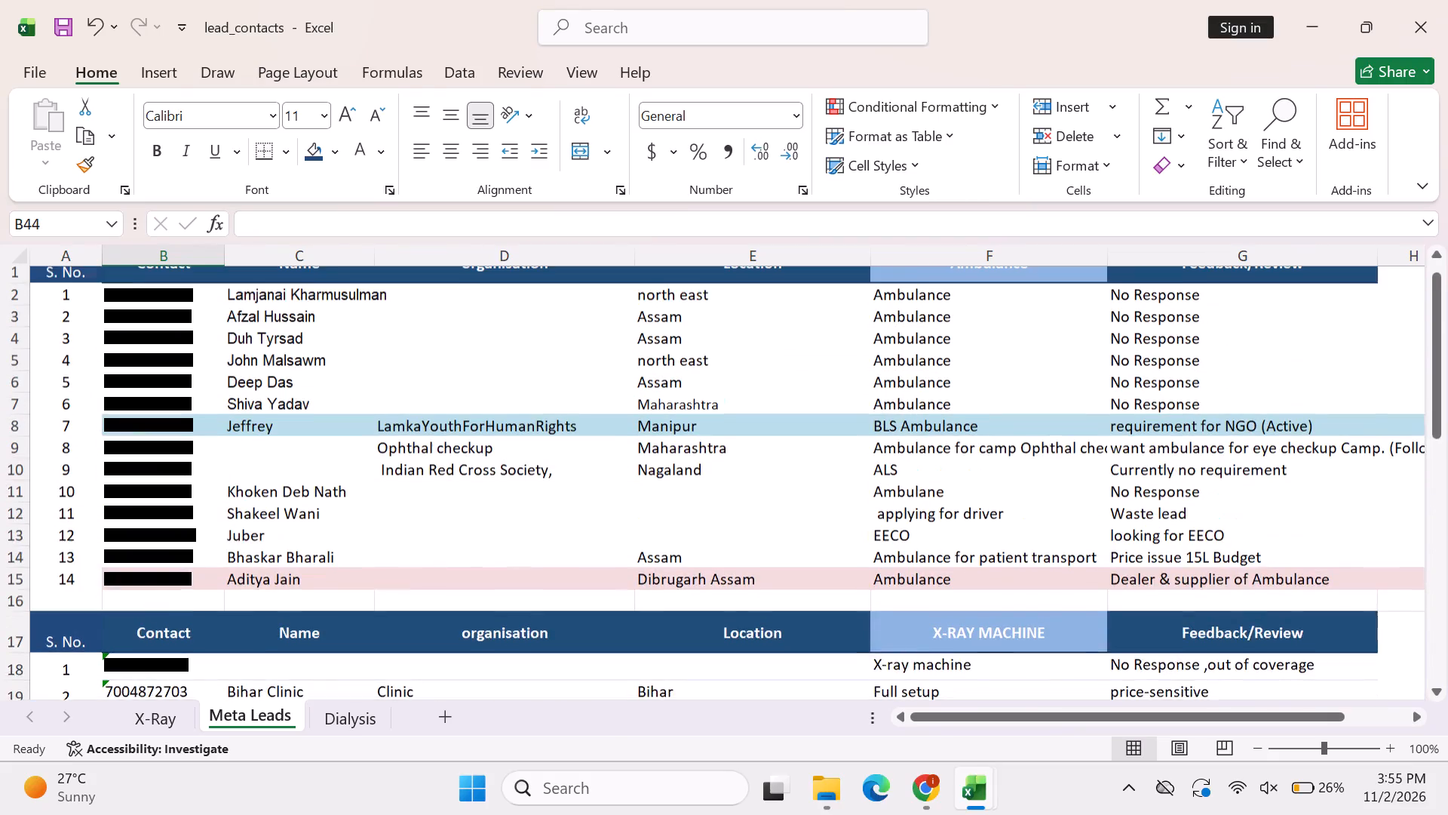
scroll(441, 564, up, 4)
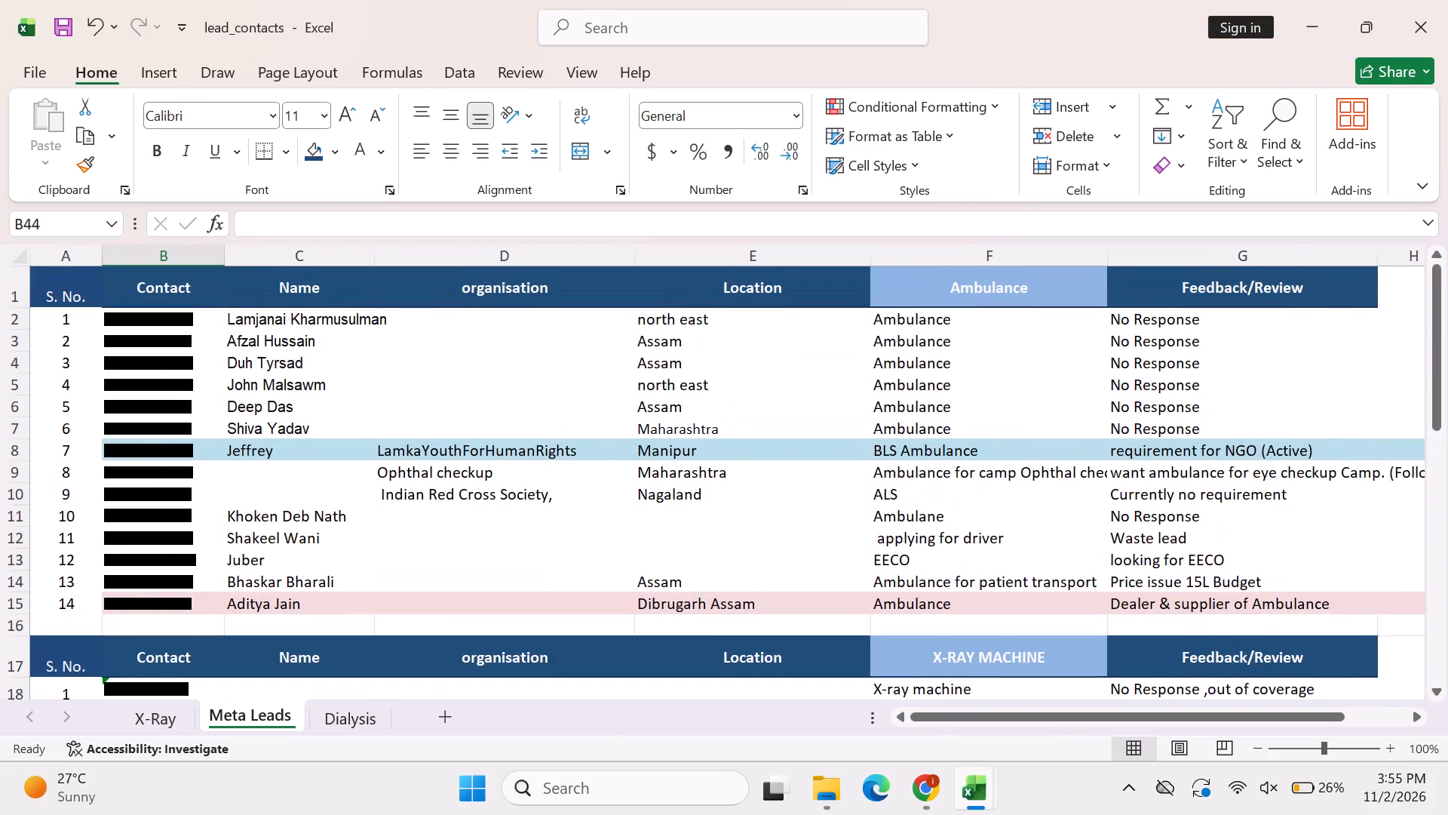
scroll(544, 444, down, 4)
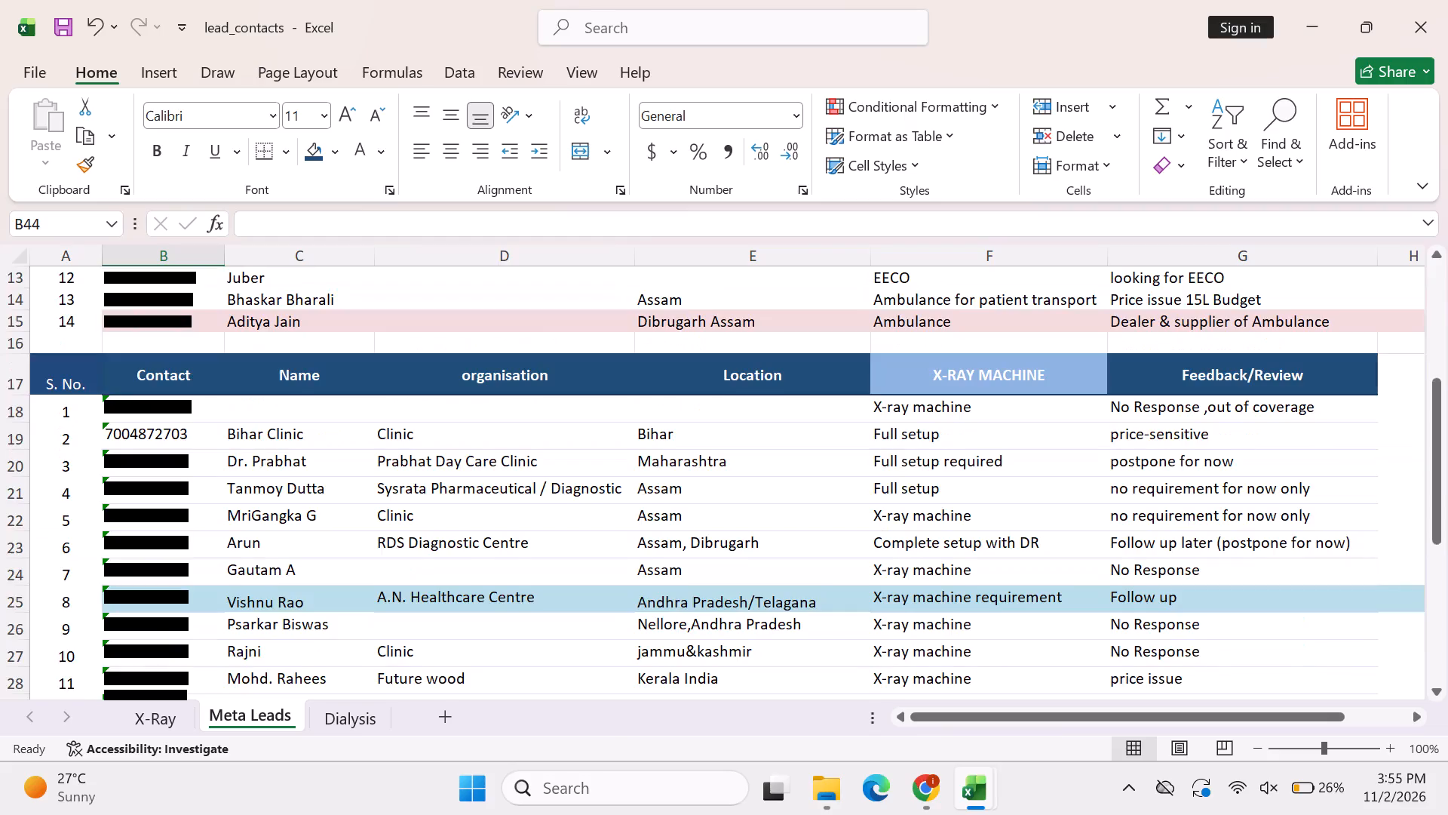
scroll(534, 446, down, 7)
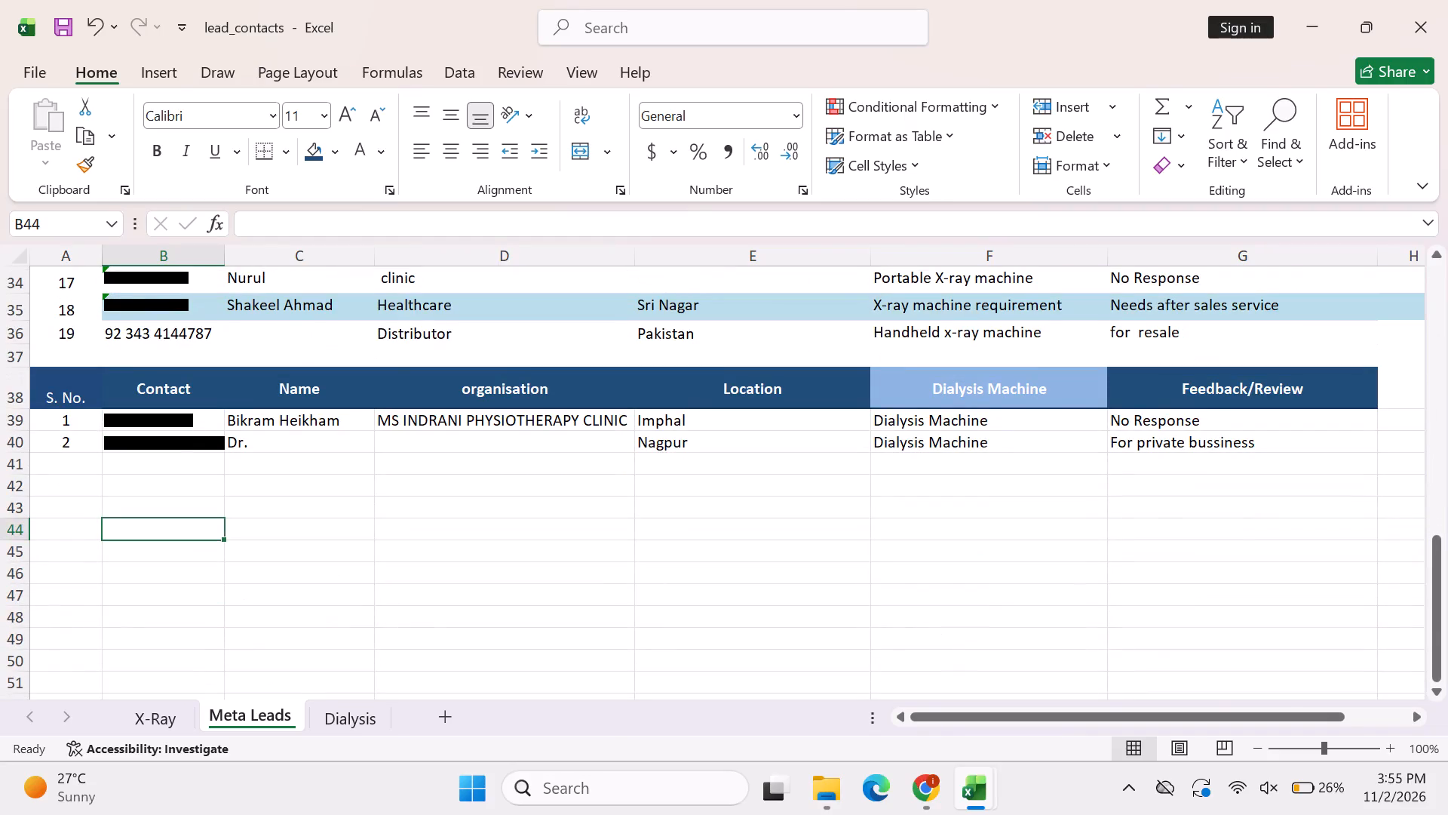
click(514, 570)
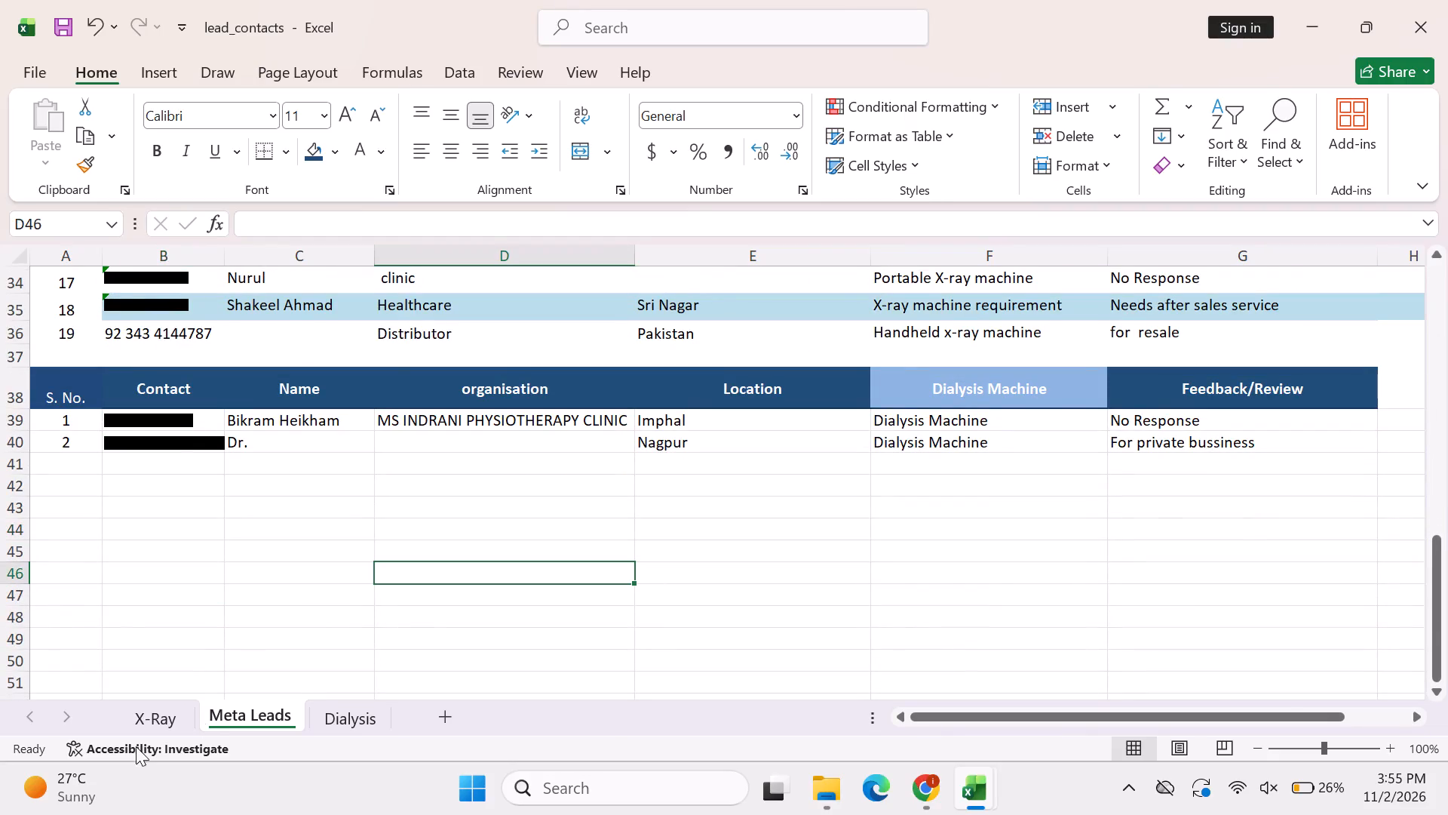
Insert a blank row above the ambulance header row at the top of the sheet.
scroll(232, 630, up, 11)
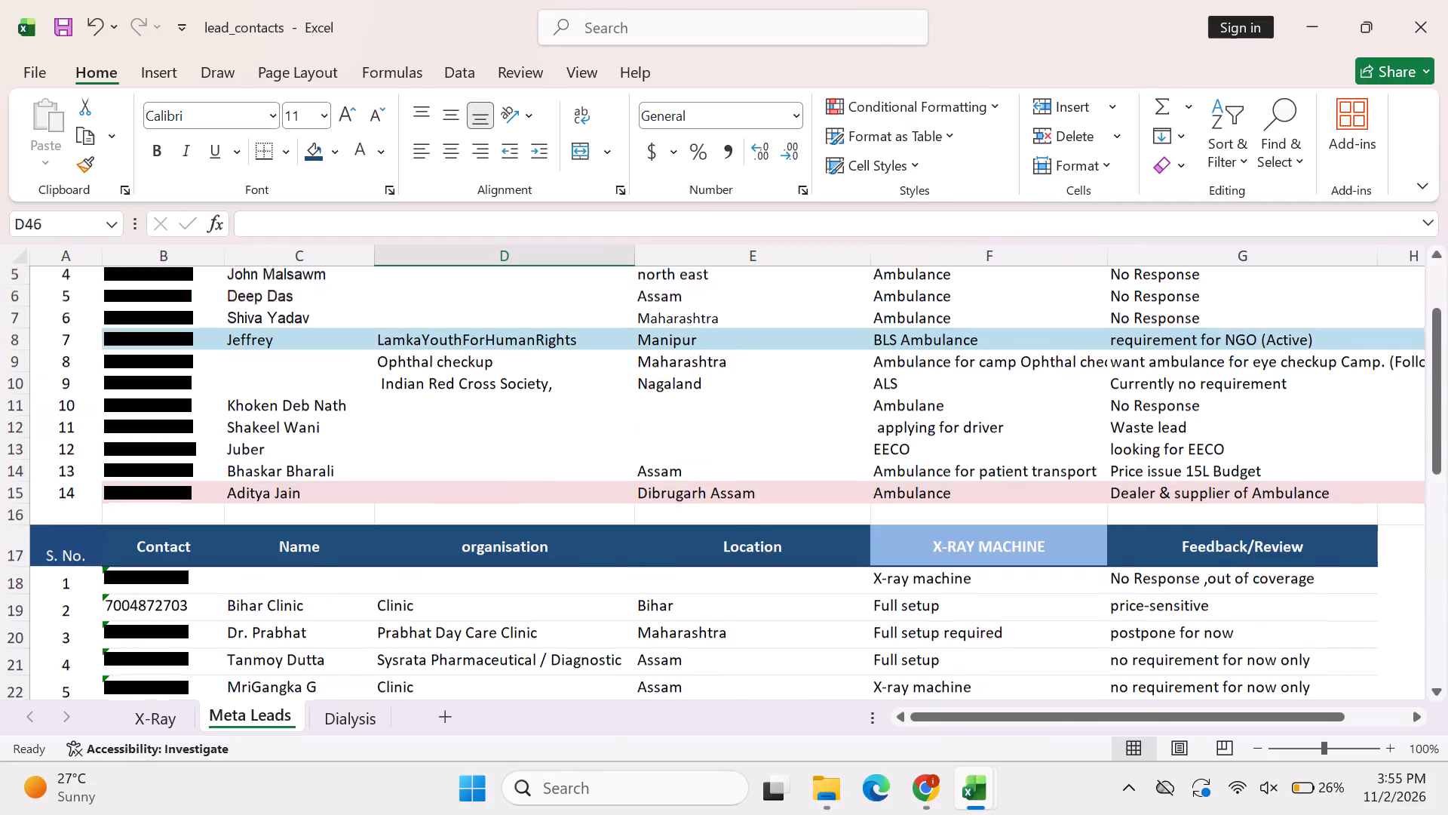
scroll(242, 628, up, 6)
click(14, 290)
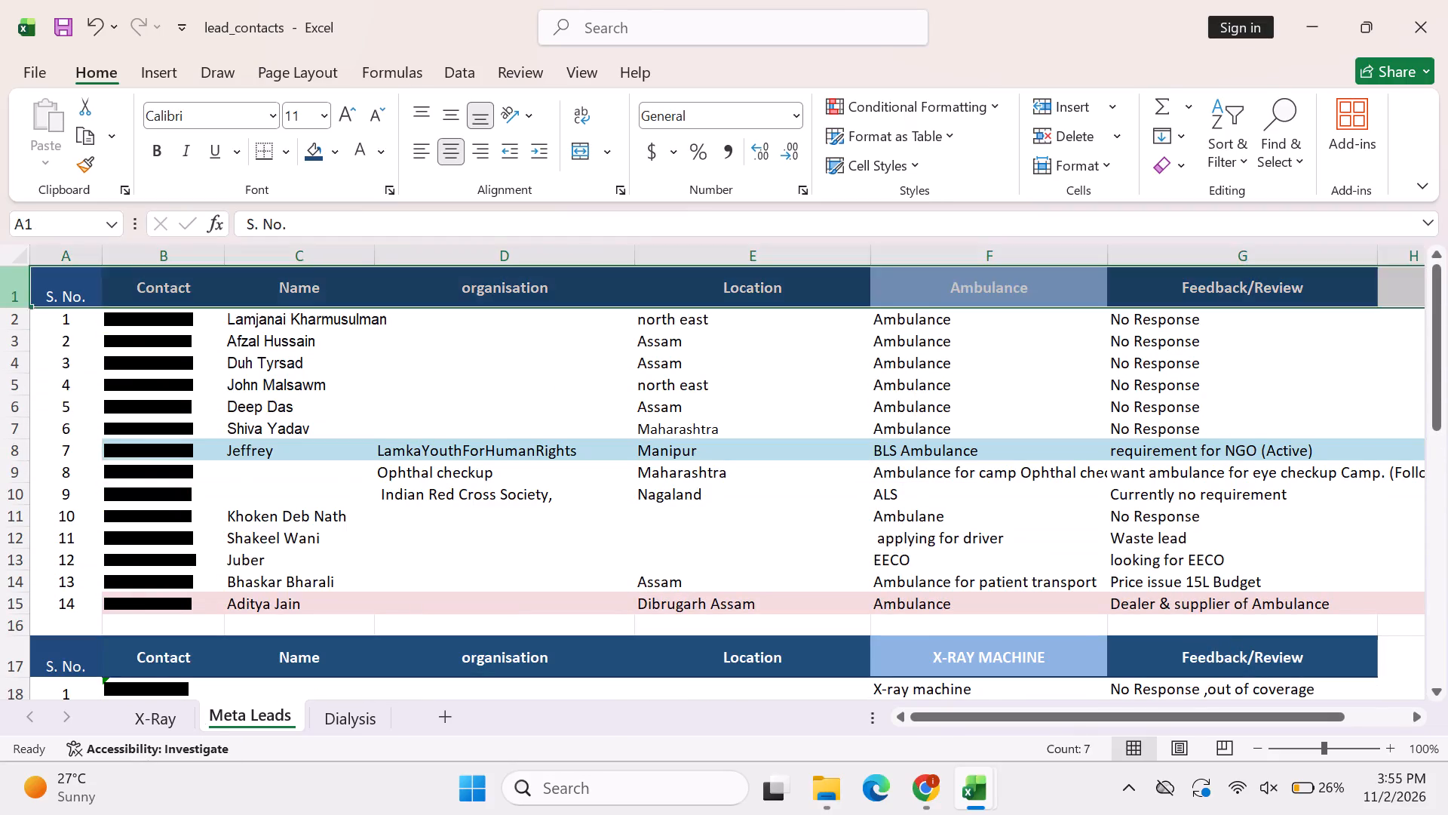
right_click(14, 290)
click(78, 515)
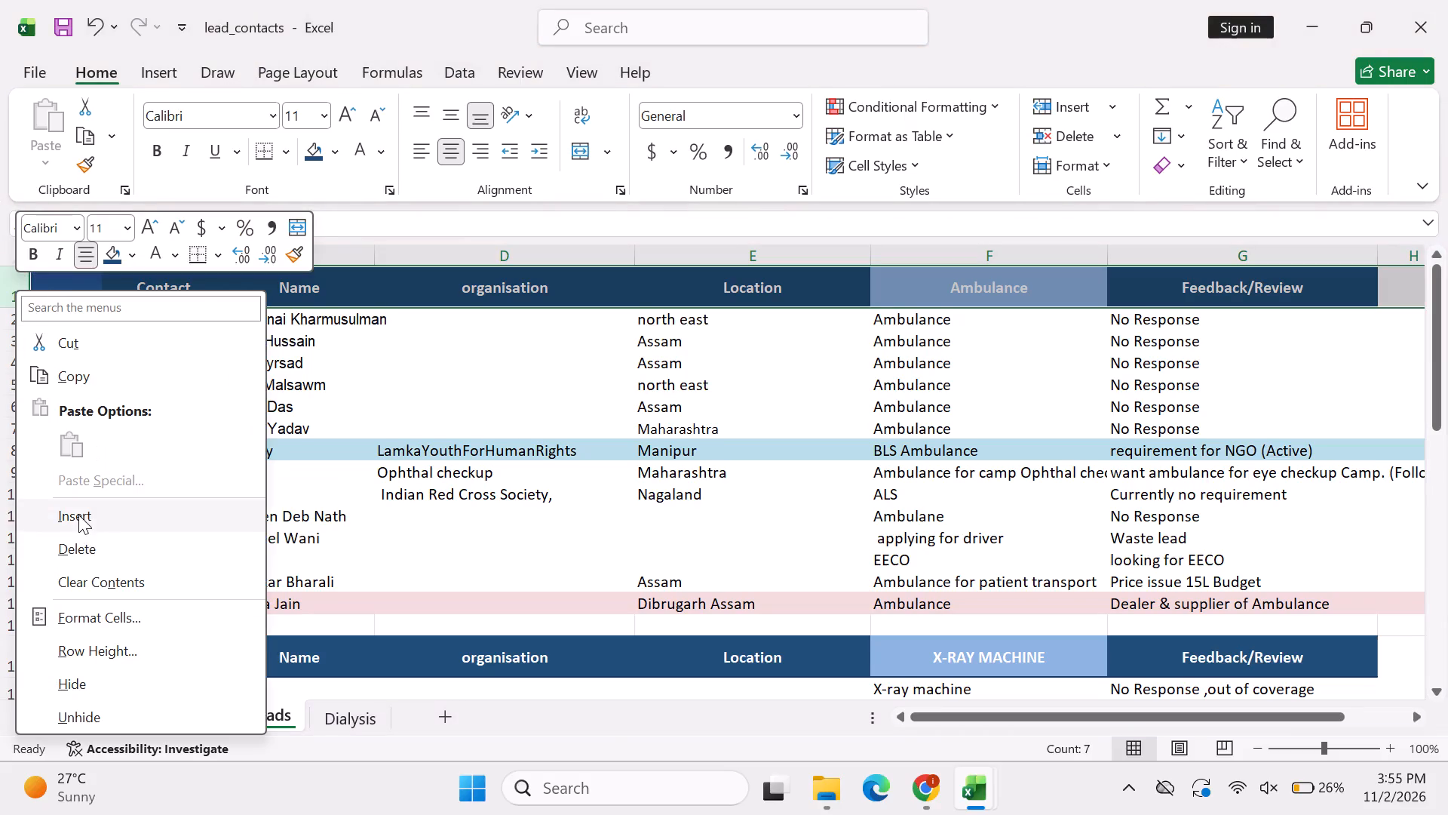
click(13, 281)
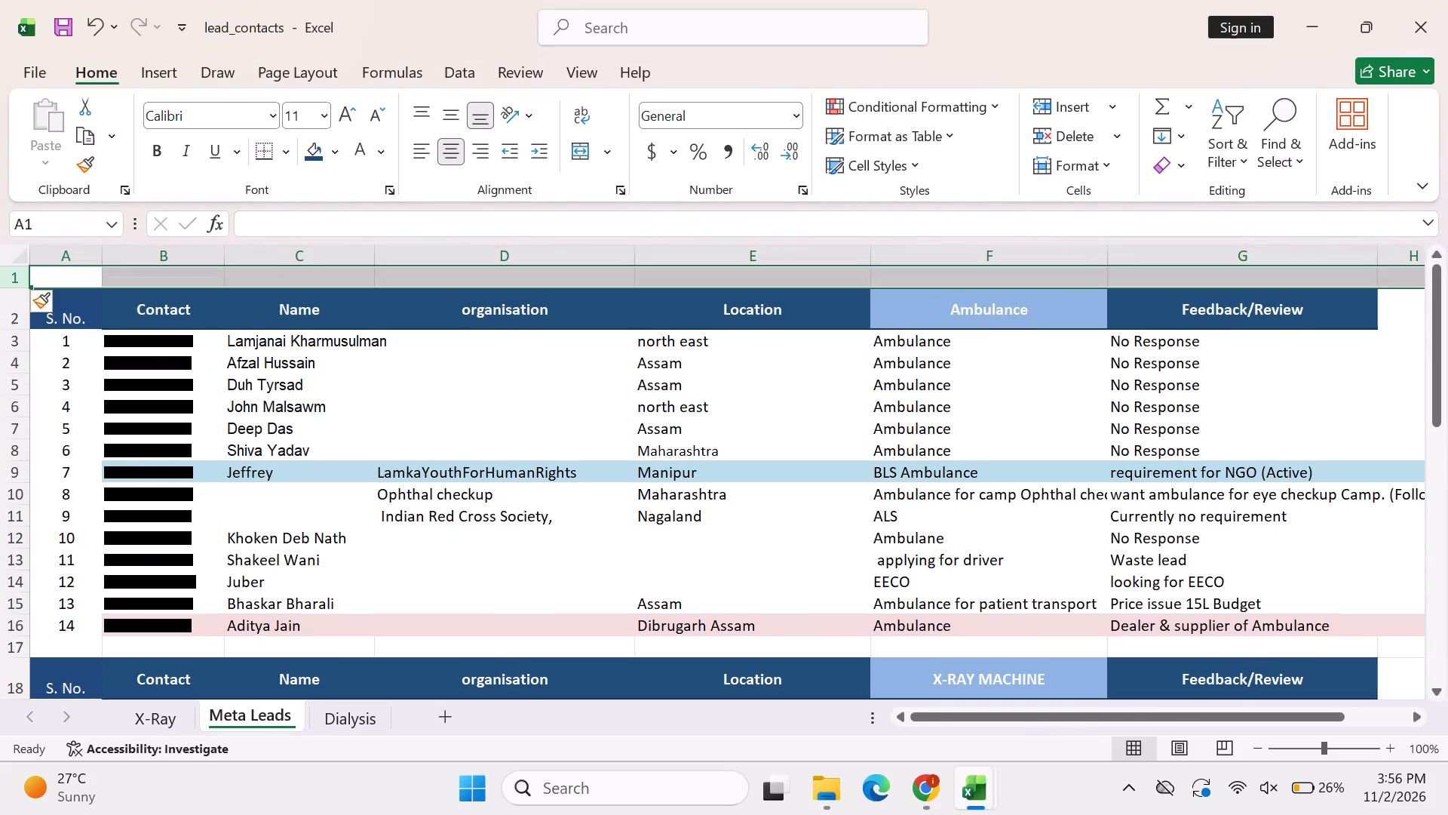
Enter the month heading "October 2026" in cell D1.
click(492, 275)
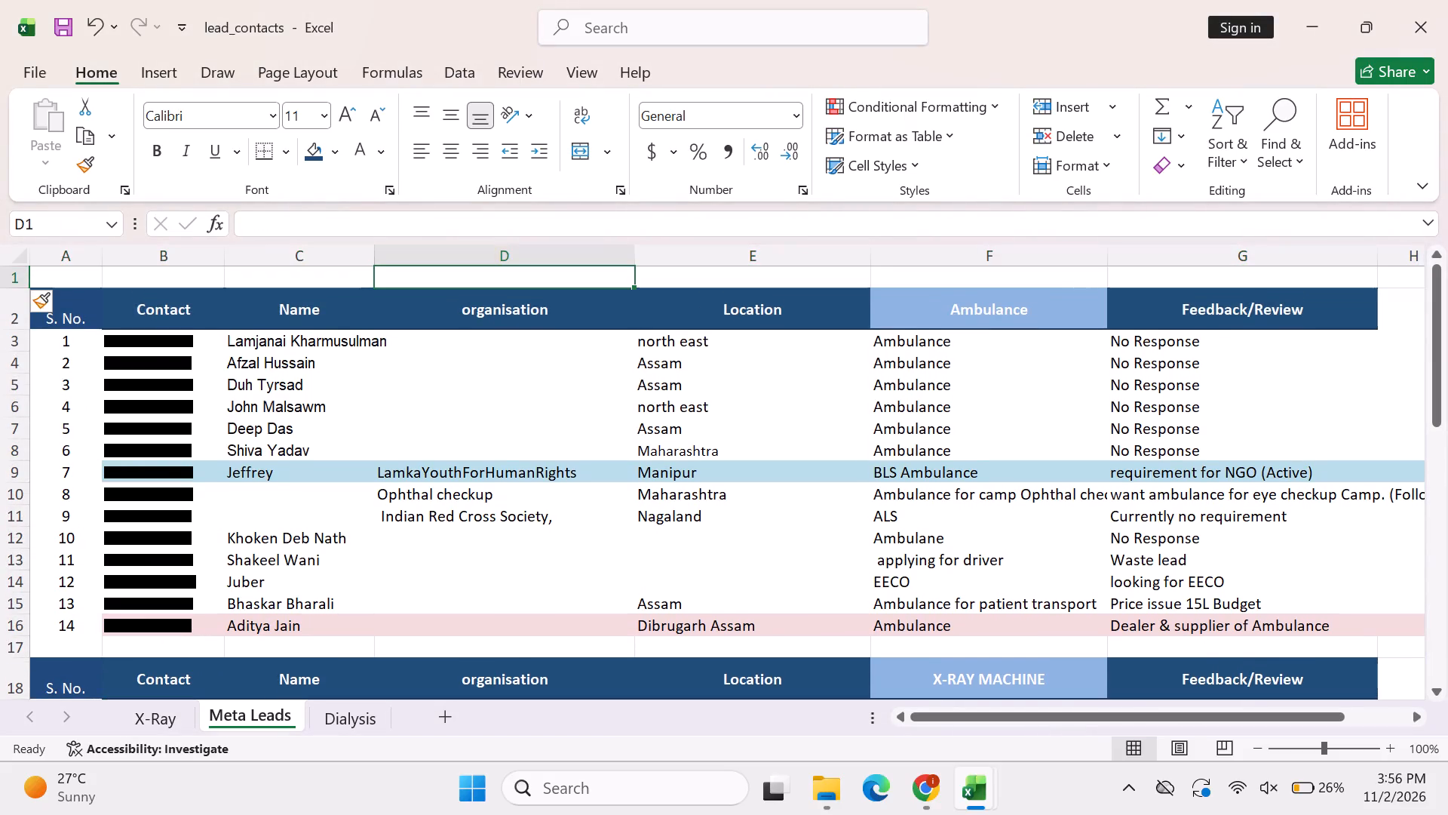
key(o)
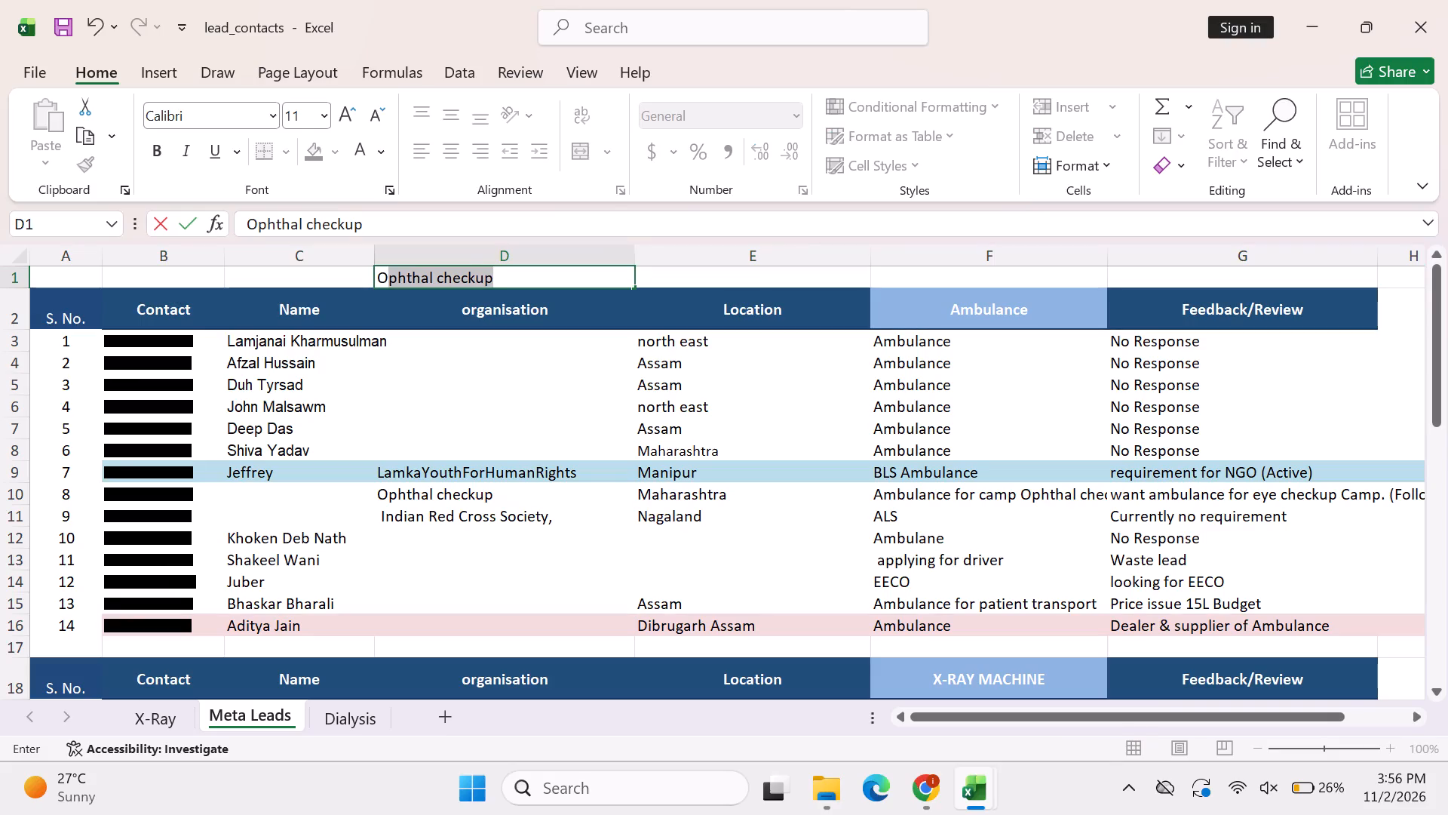
key(c)
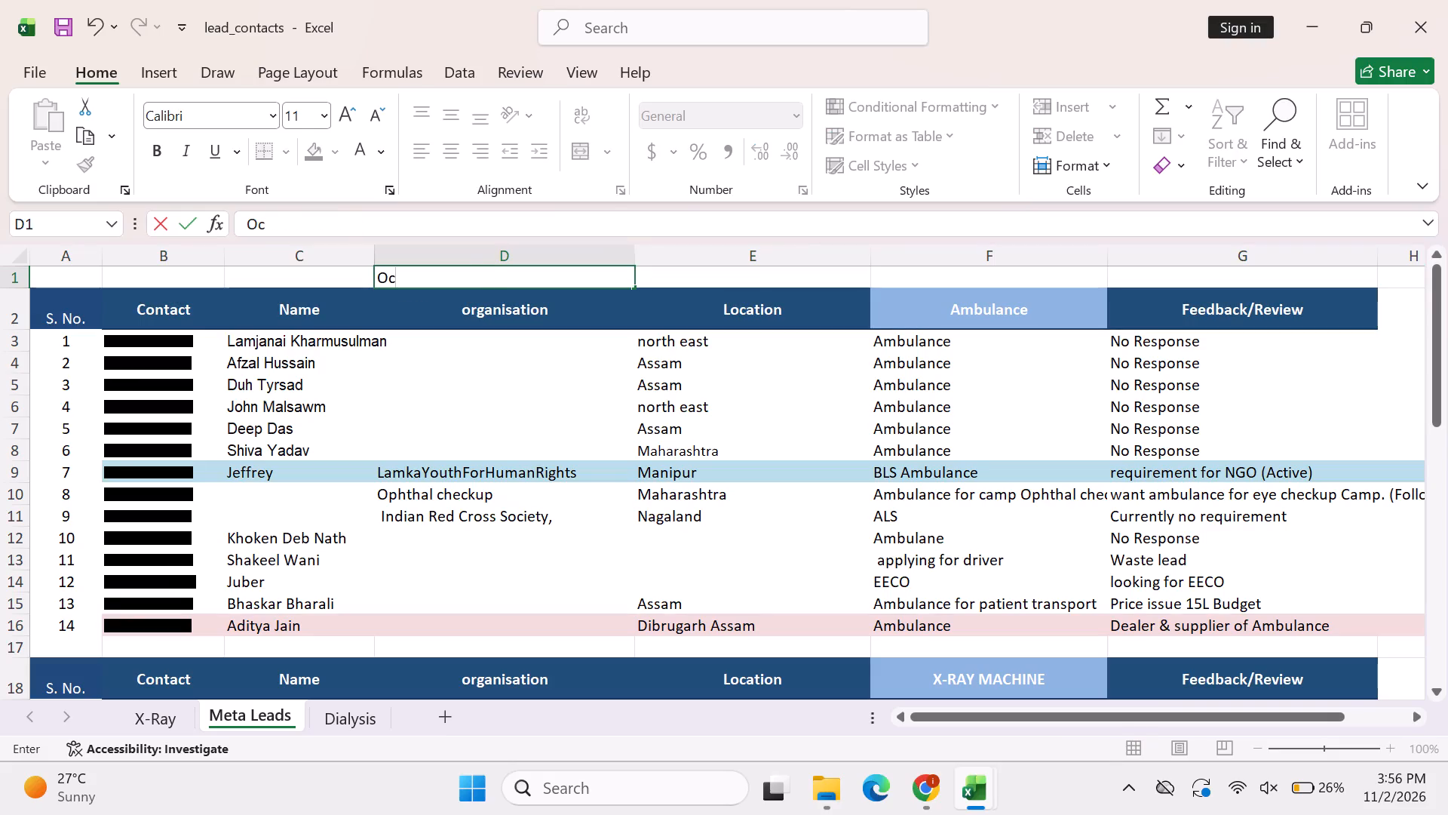
text(to)
text(ber)
key(space)
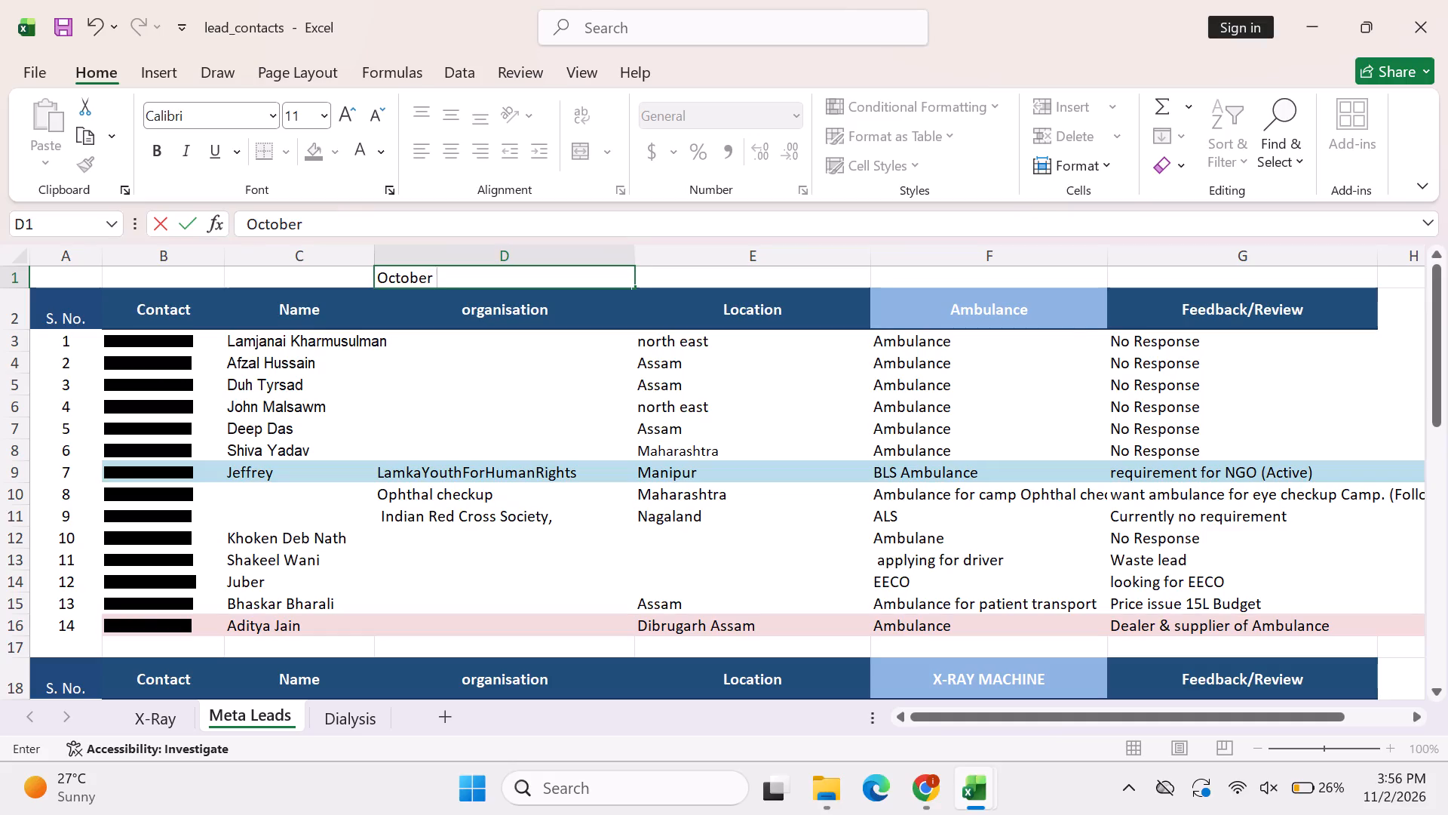
key(2)
key(0)
text(26)
click(431, 360)
Format the month heading in D1 with font size 16 and centred horizontal alignment.
click(400, 276)
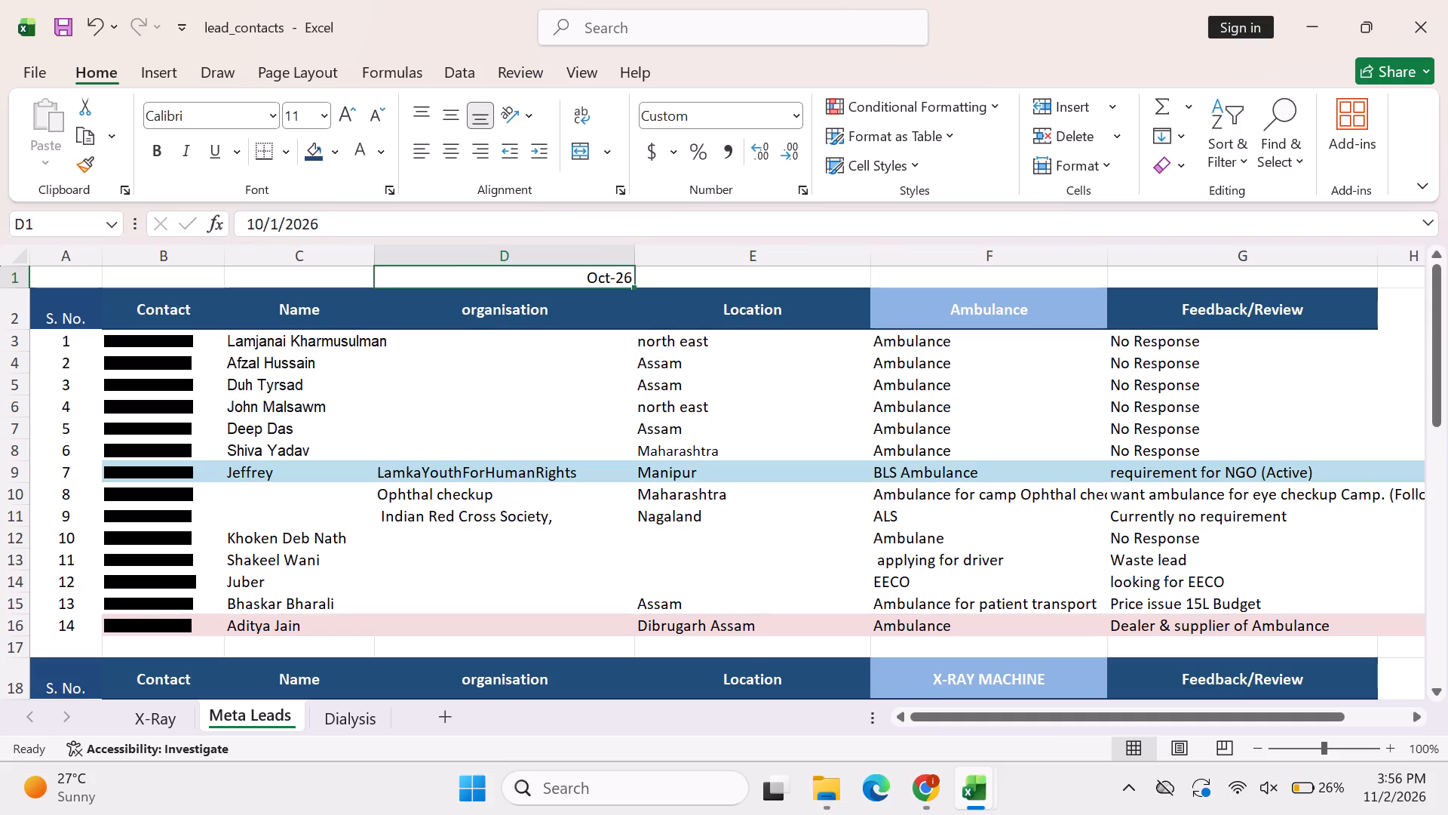
click(312, 112)
click(324, 116)
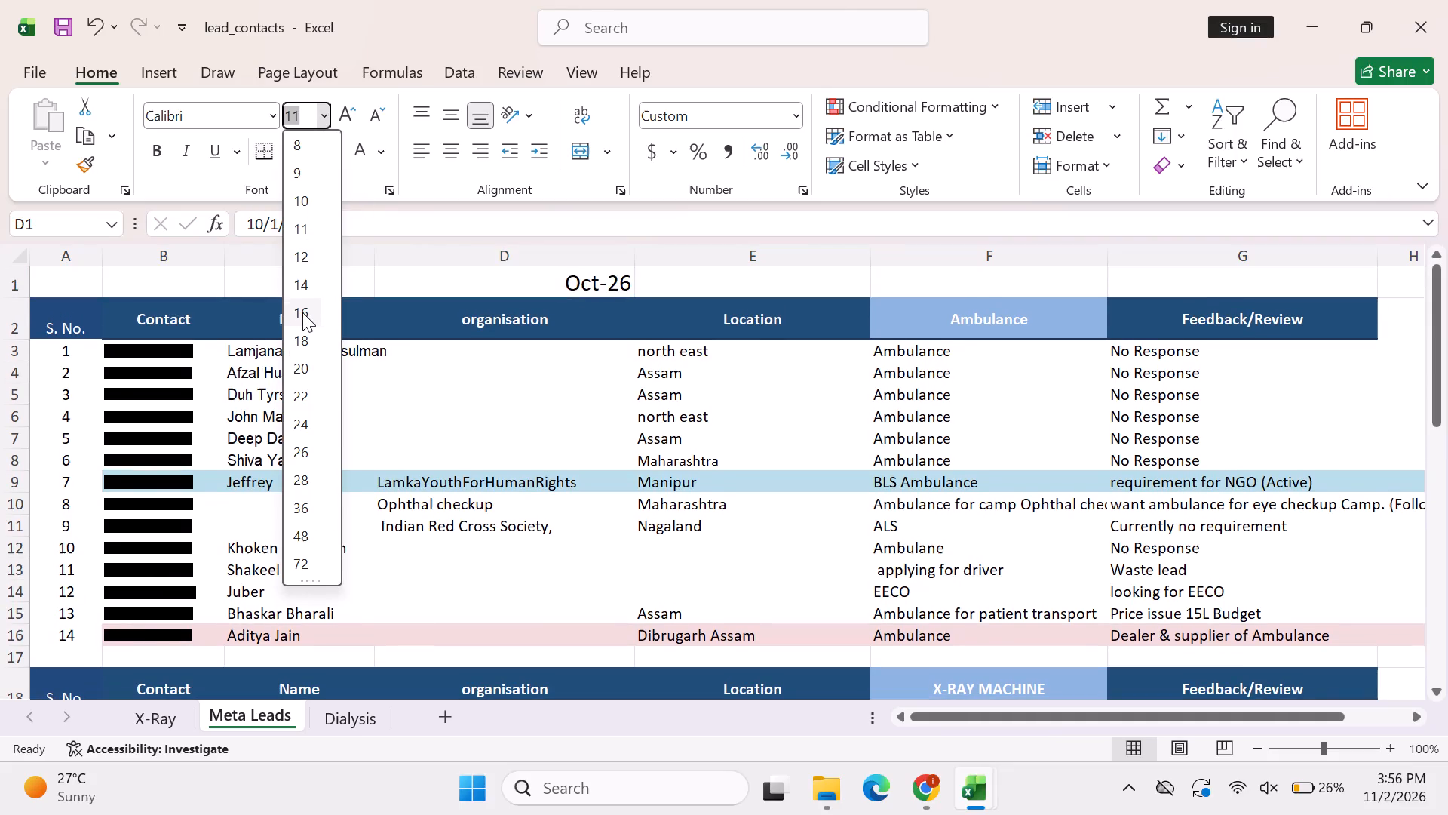
click(302, 312)
click(537, 286)
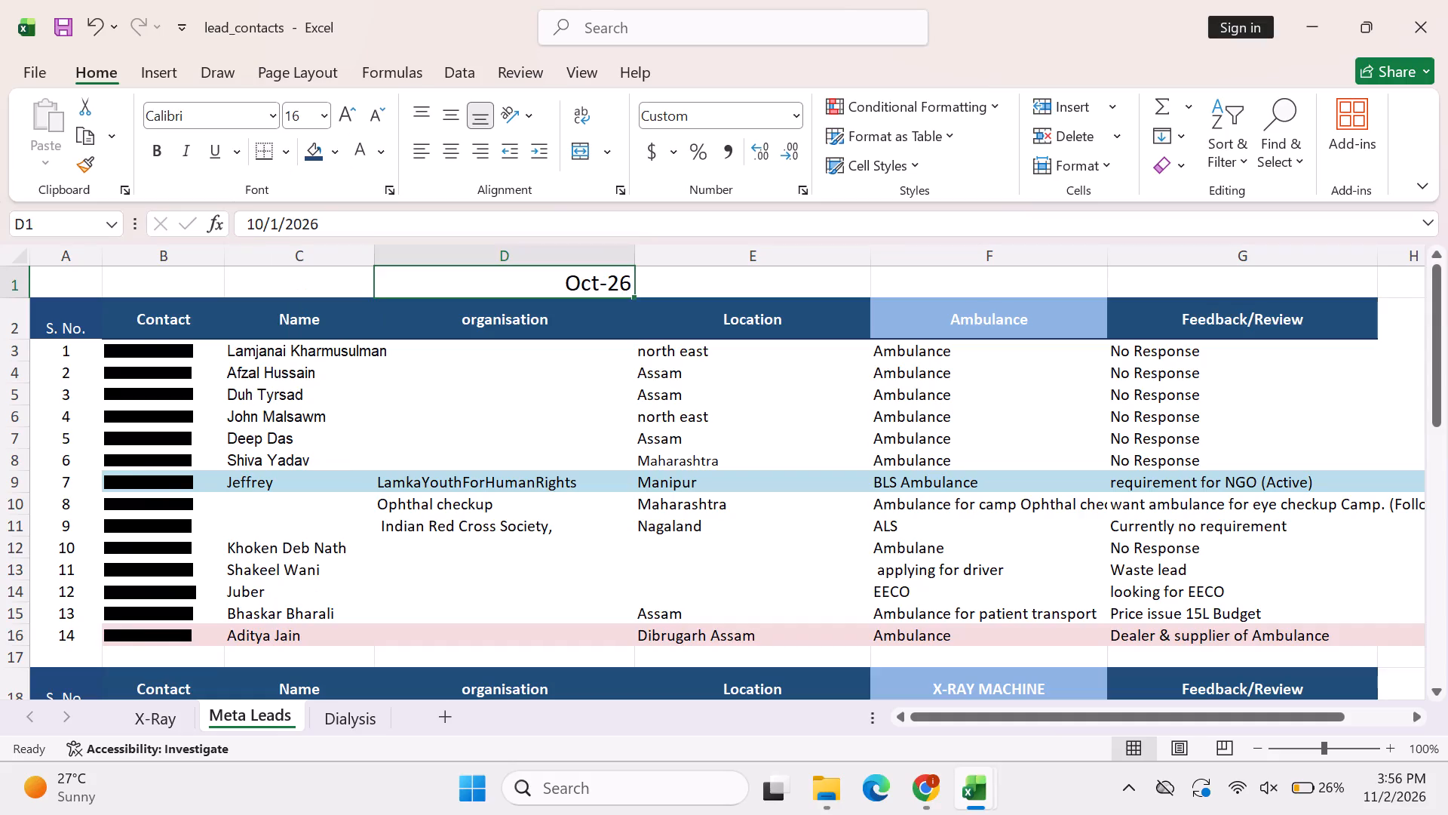
click(439, 147)
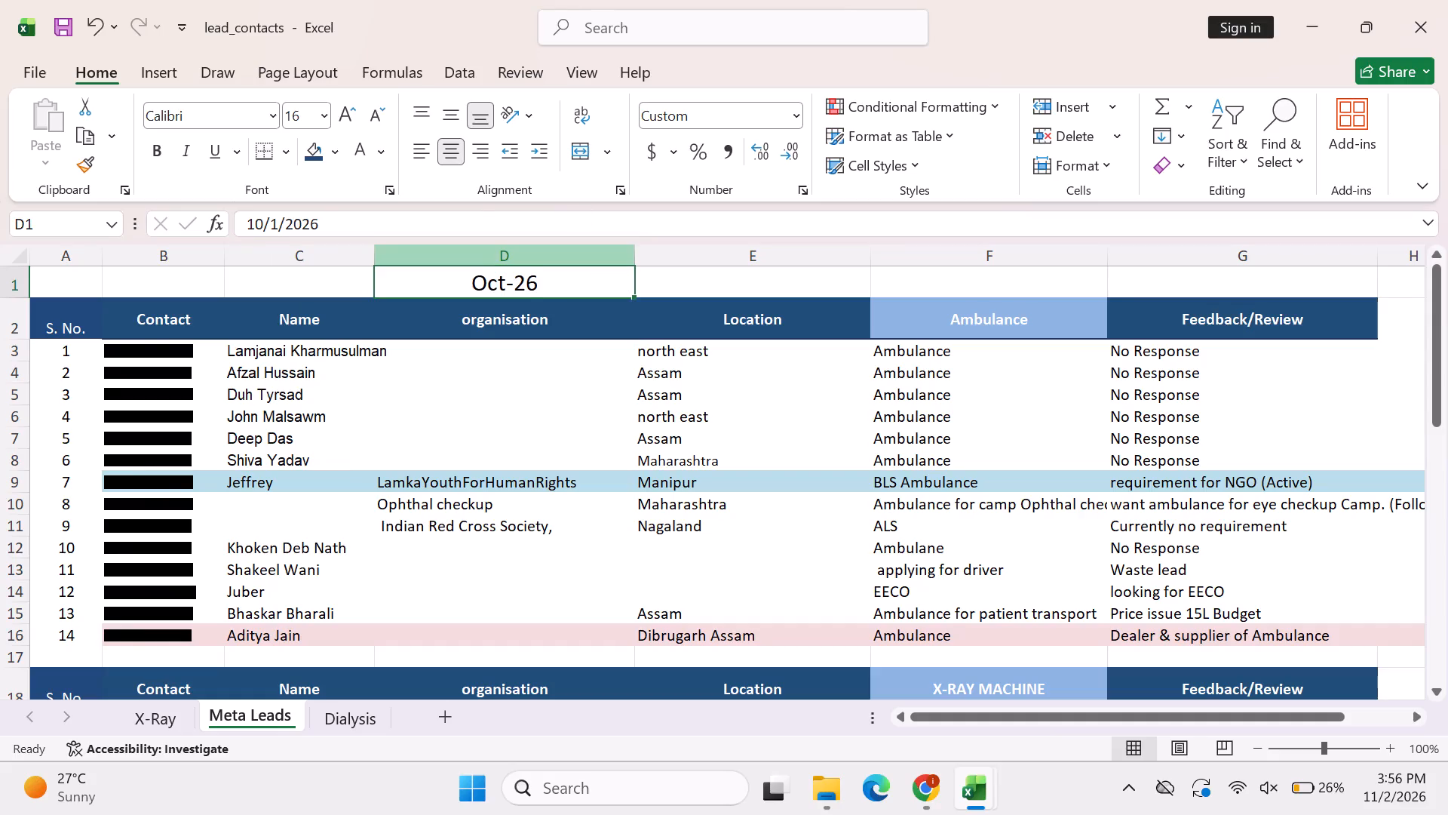
Fill the month heading cell D1 with the standard light green colour.
click(551, 290)
click(563, 288)
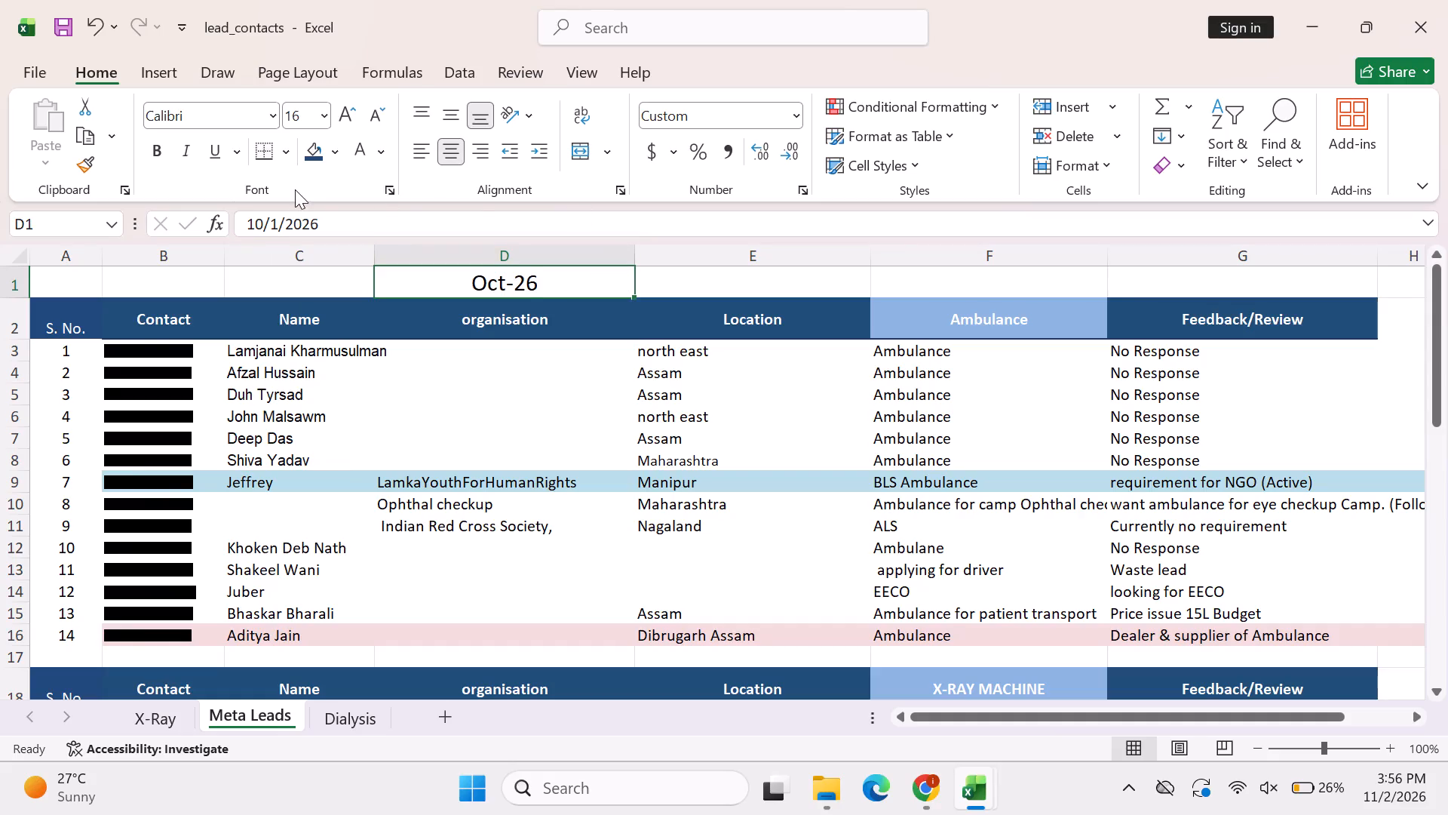
click(336, 149)
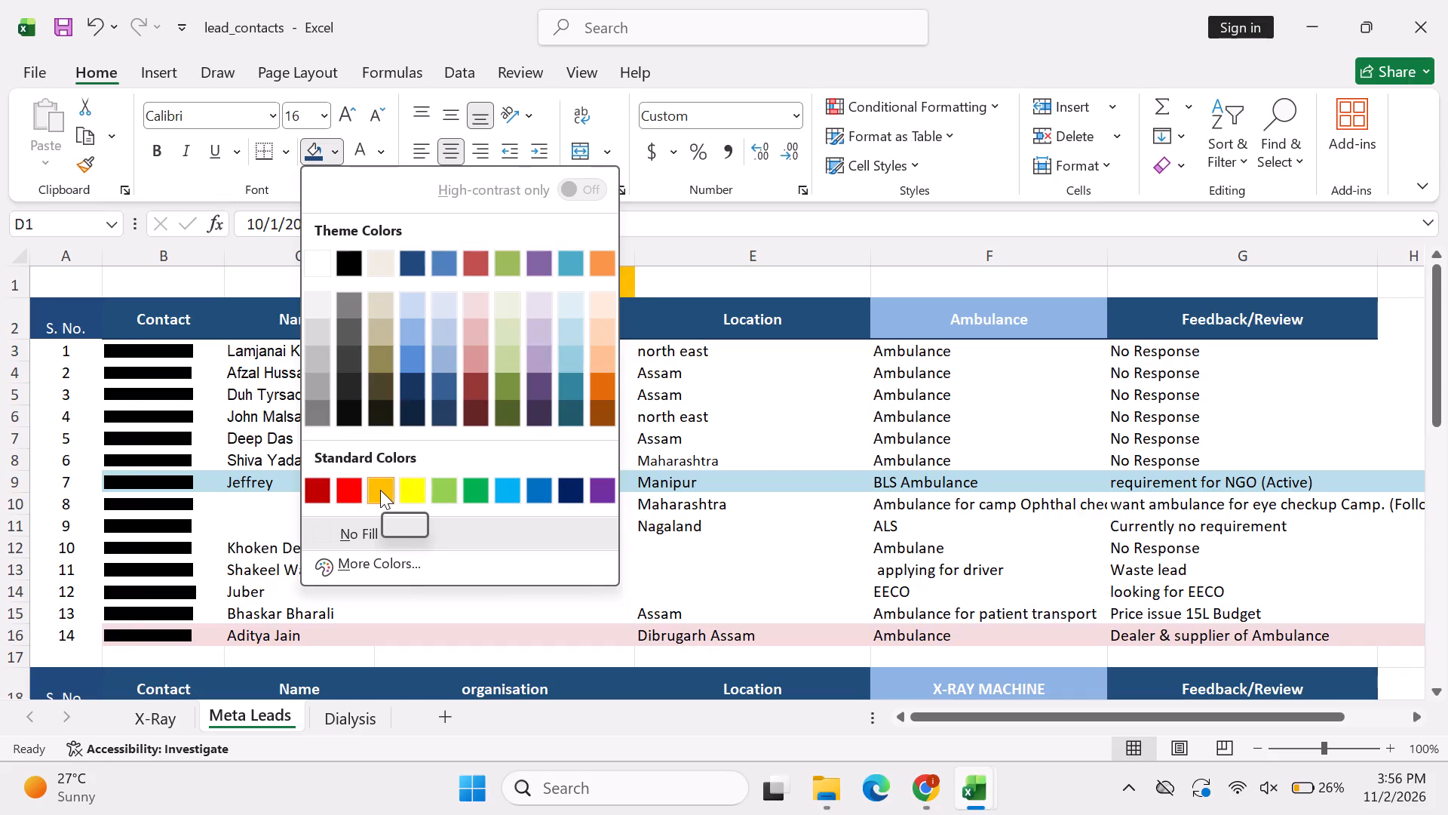
click(449, 491)
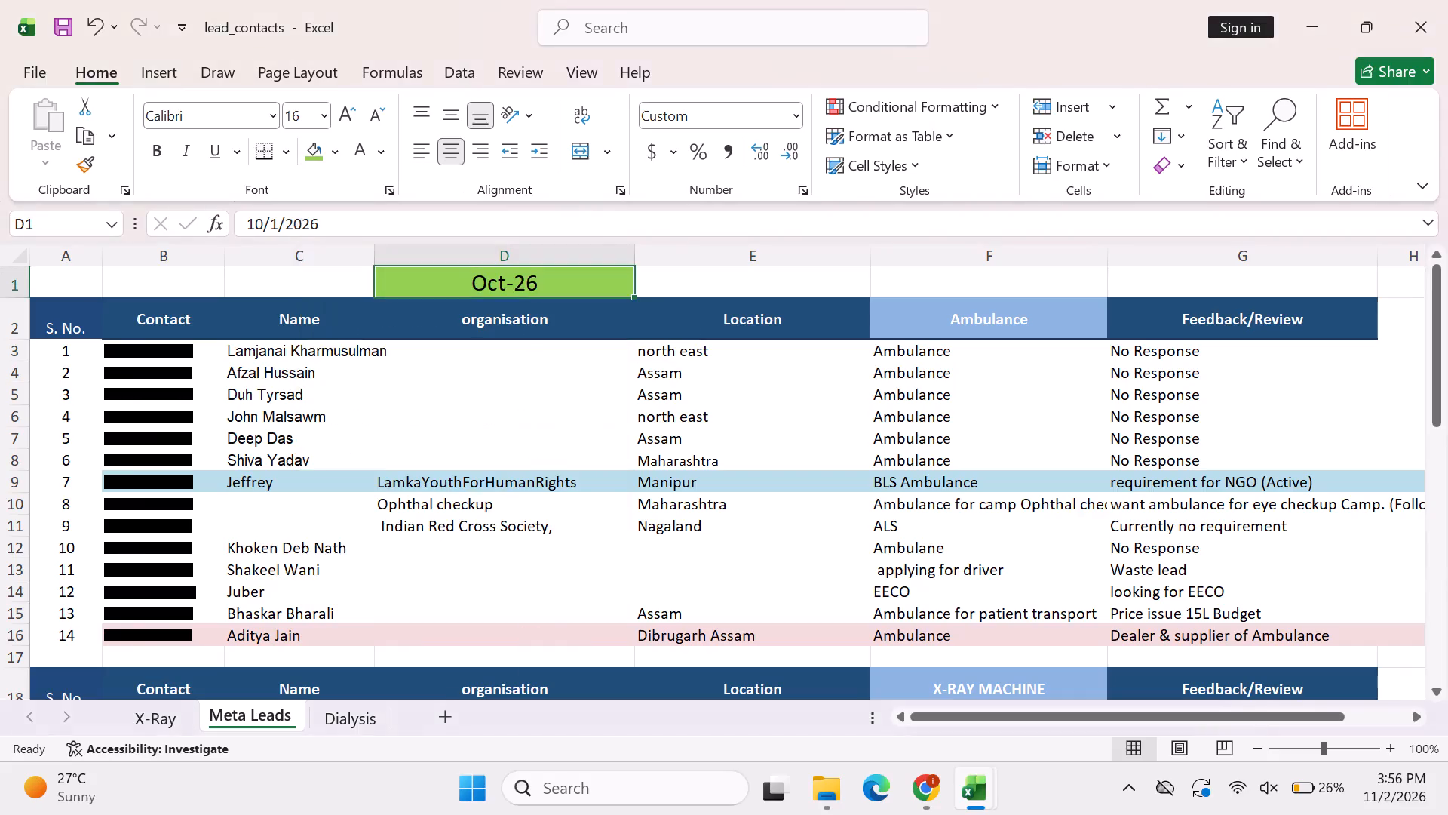
click(535, 371)
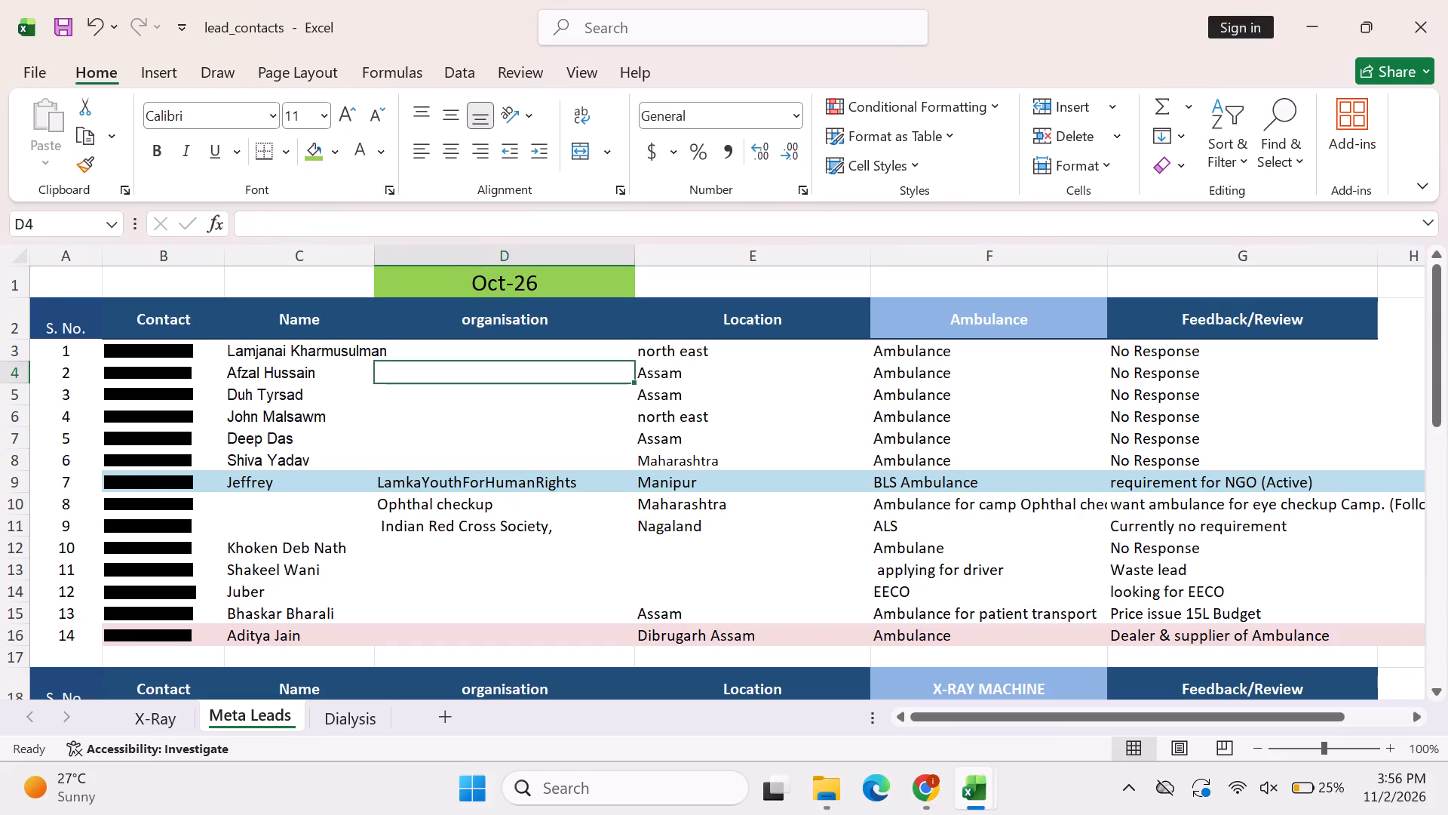
Apply all borders to the month heading cell D1.
click(571, 289)
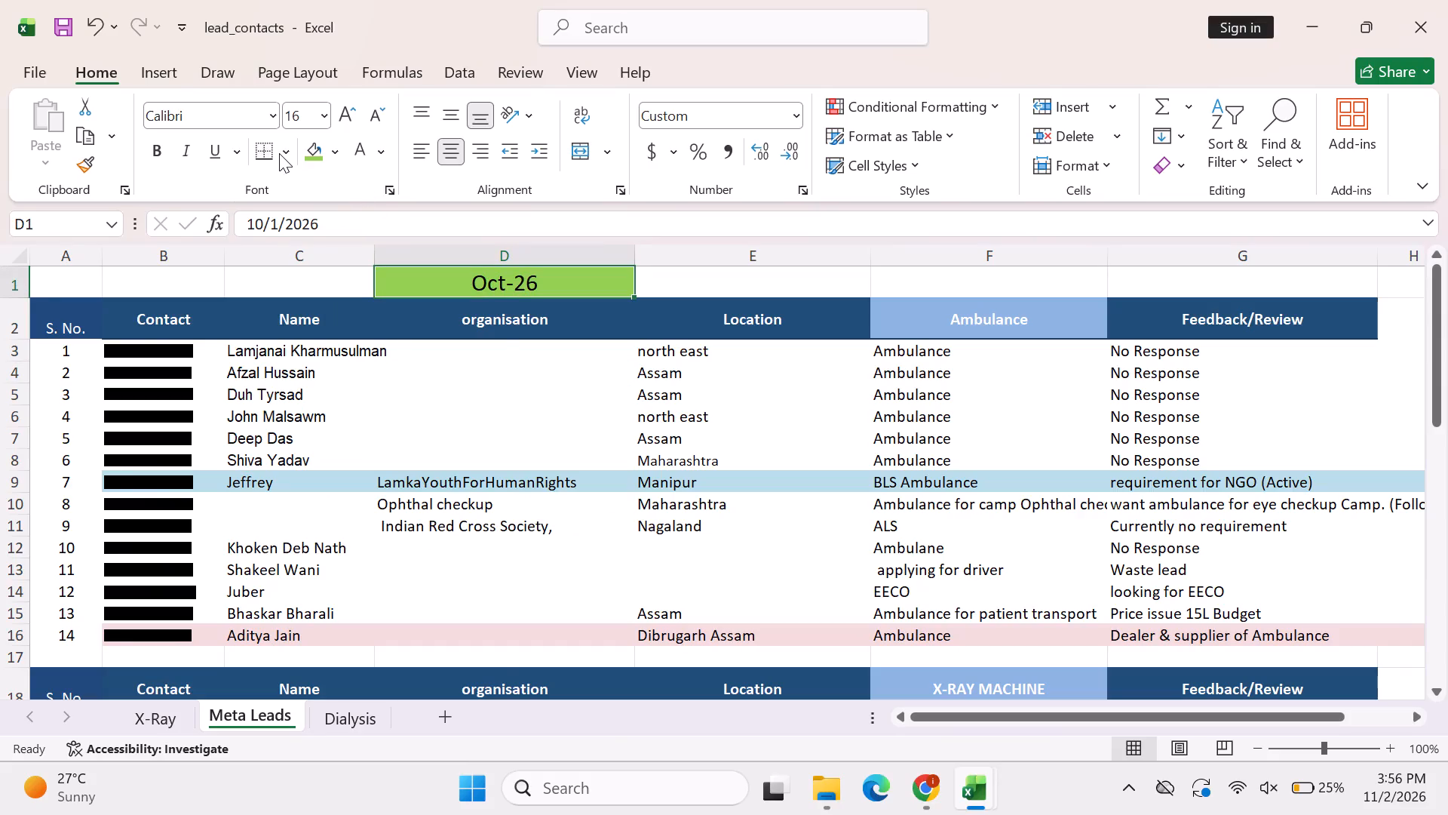
click(279, 153)
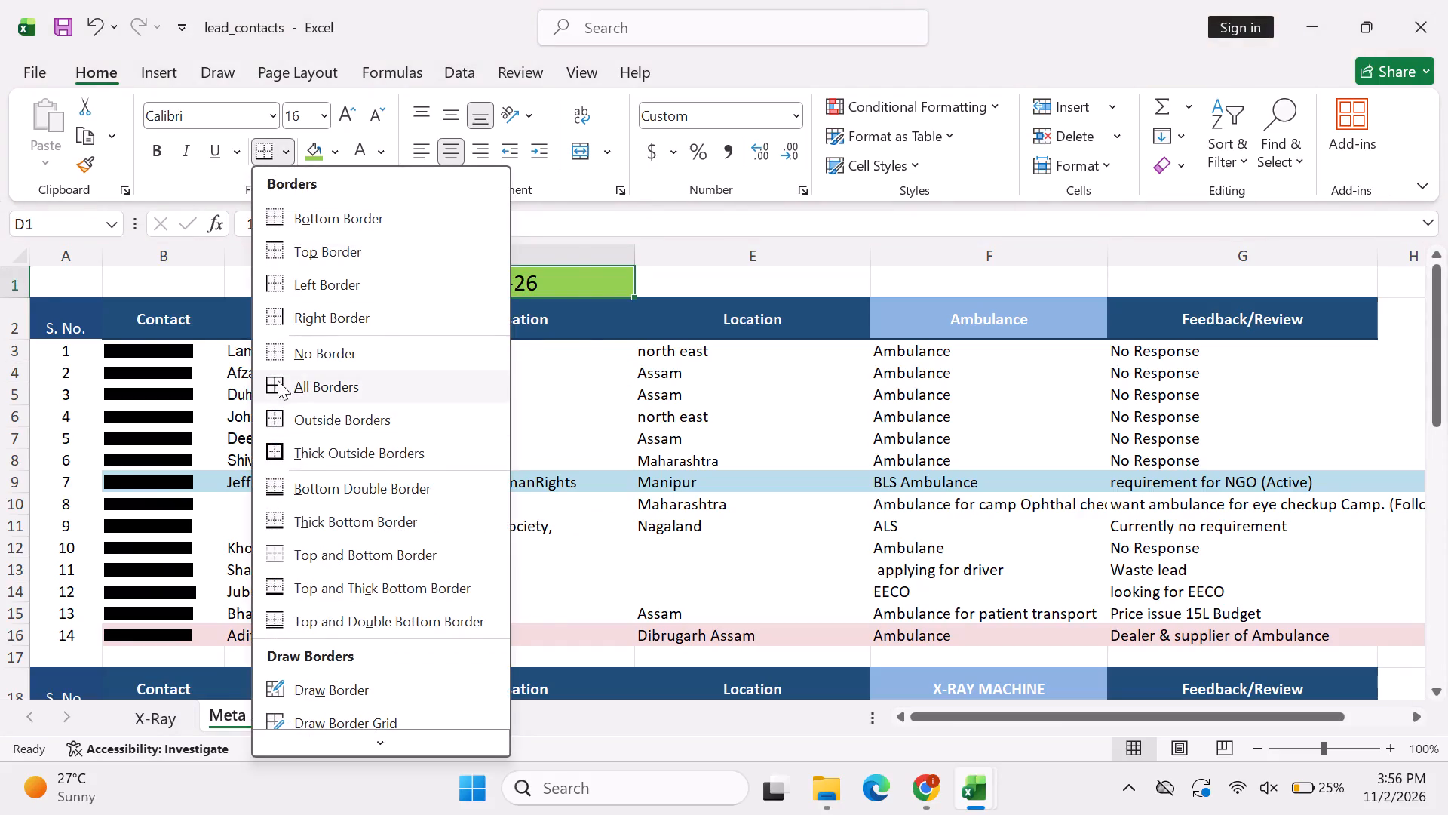
click(276, 374)
click(794, 274)
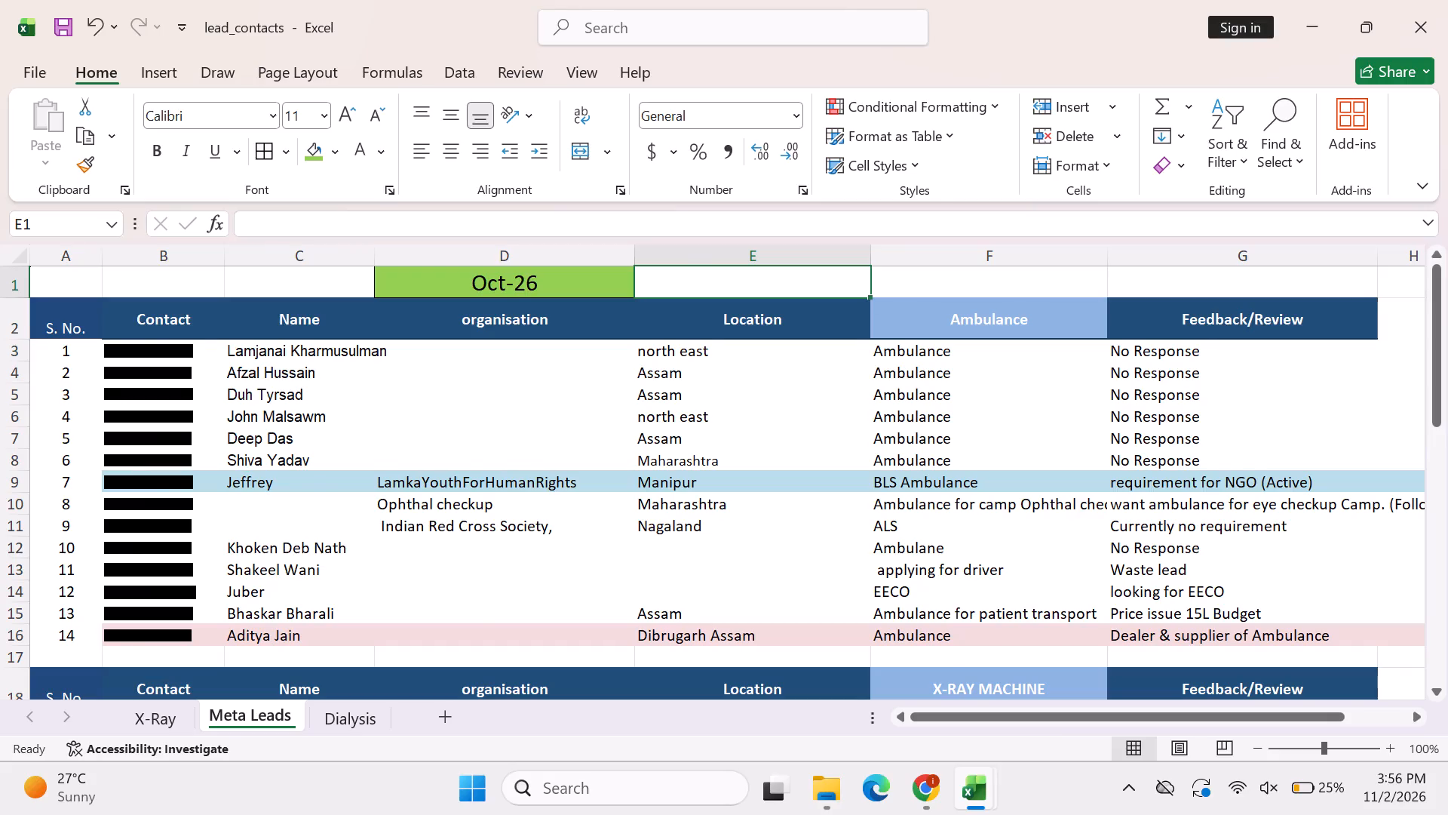
Look through the ambulance, X-ray and dialysis sections below the month heading on the Meta Leads sheet.
scroll(507, 504, down, 1)
scroll(507, 504, up, 3)
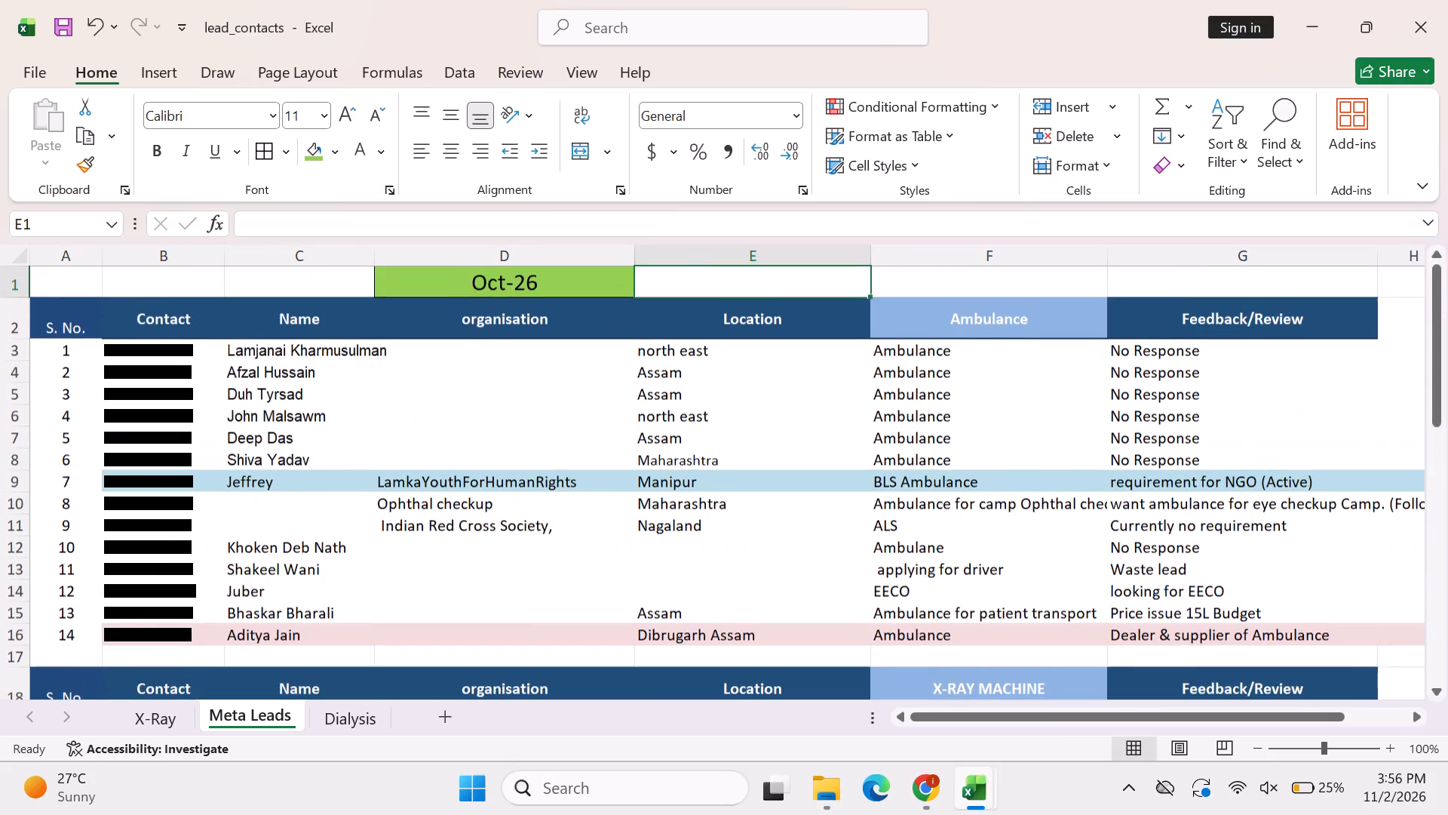
scroll(507, 504, down, 7)
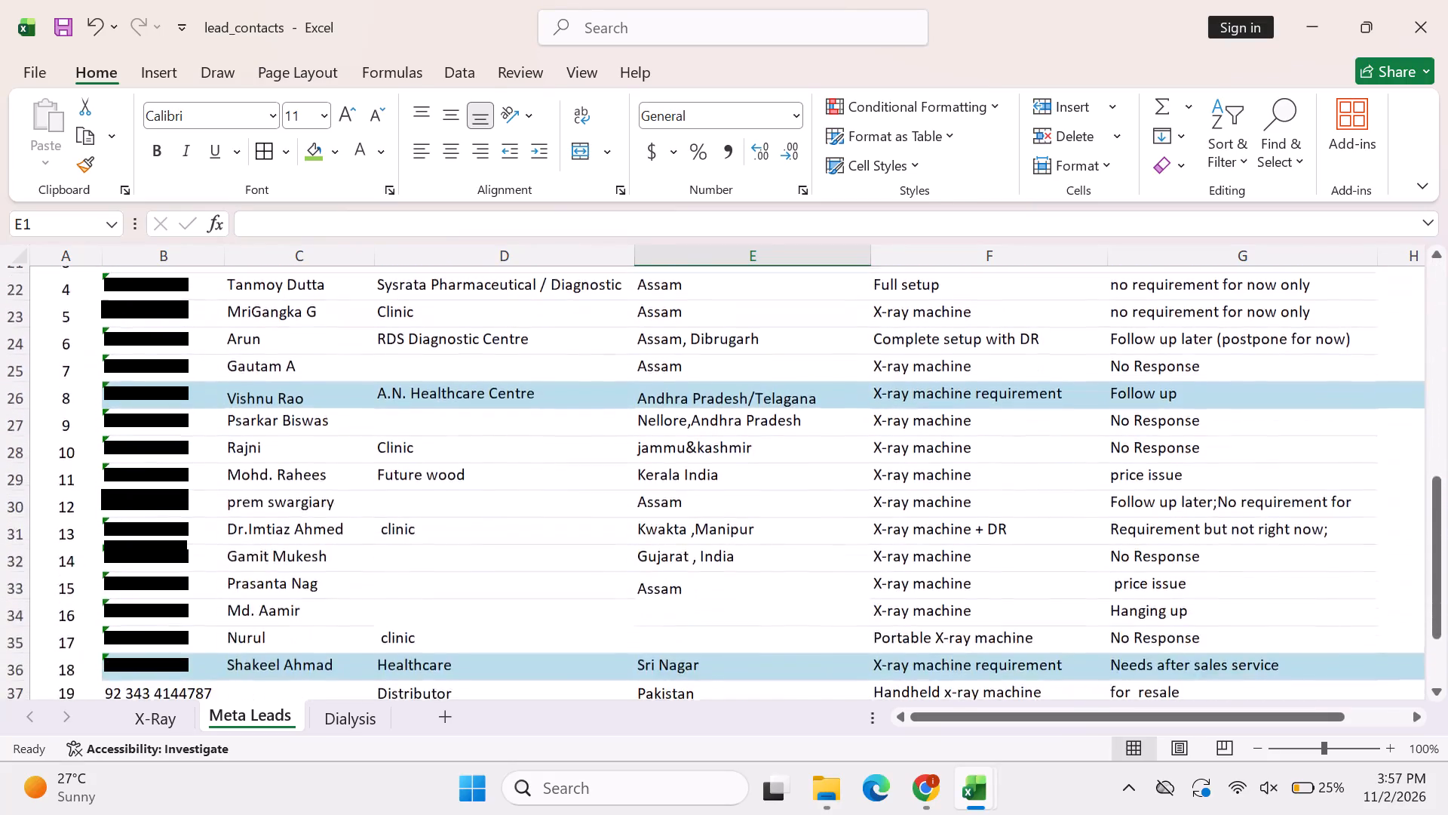
scroll(507, 504, down, 3)
scroll(507, 504, up, 12)
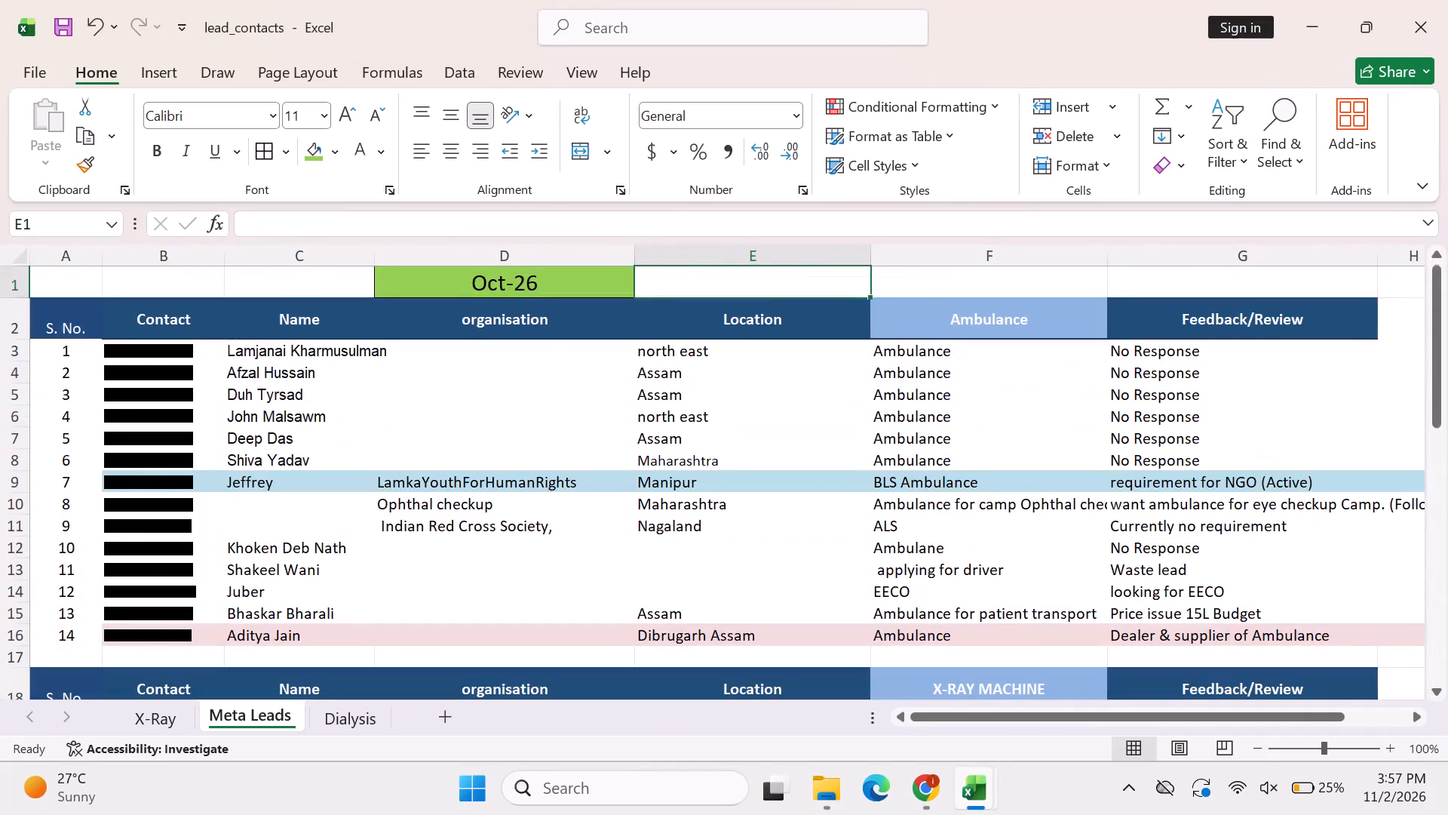
scroll(507, 504, up, 2)
Copy the month heading row 1 into row 44, below the dialysis section.
click(14, 280)
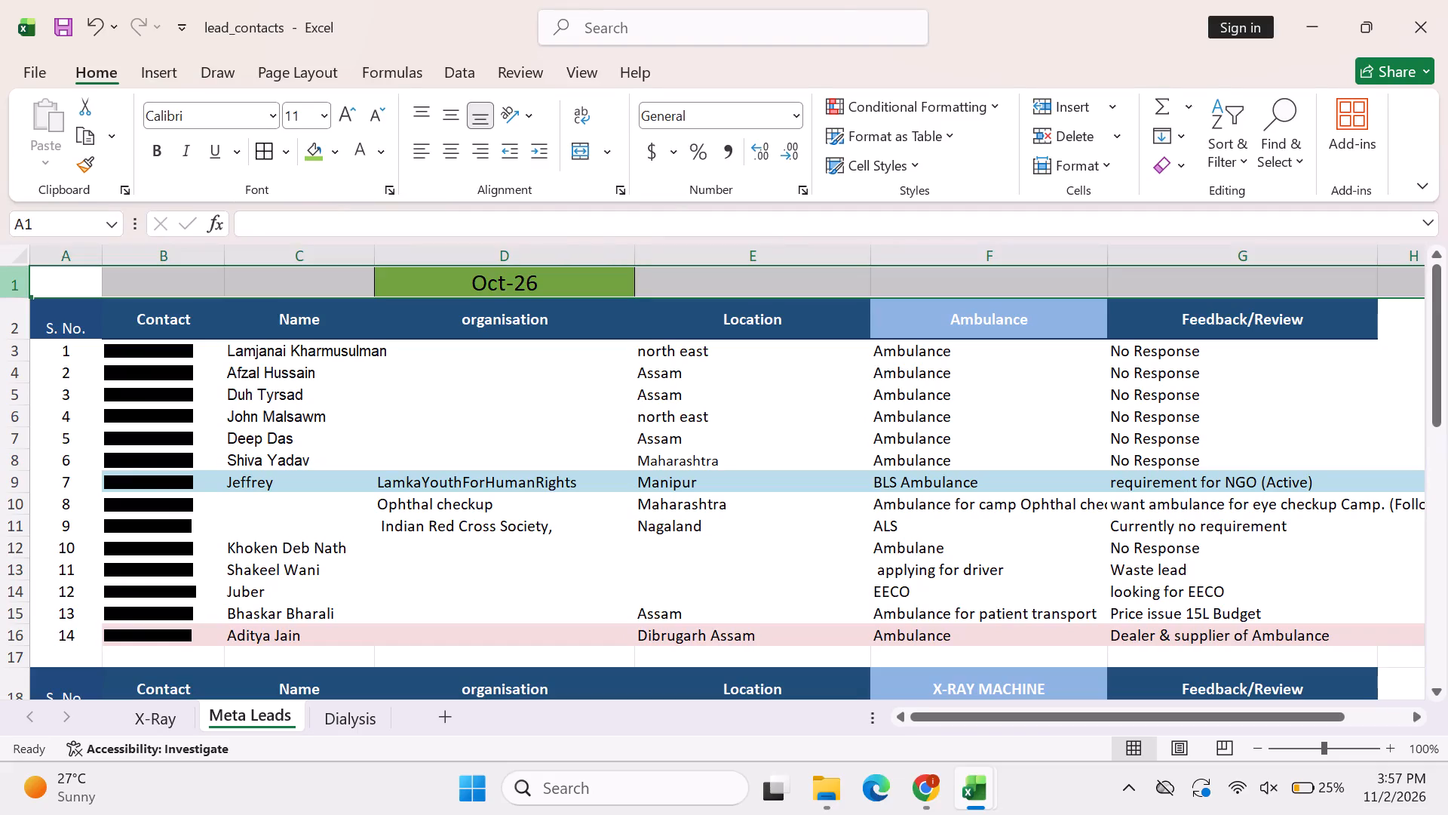
key(ctrl+c)
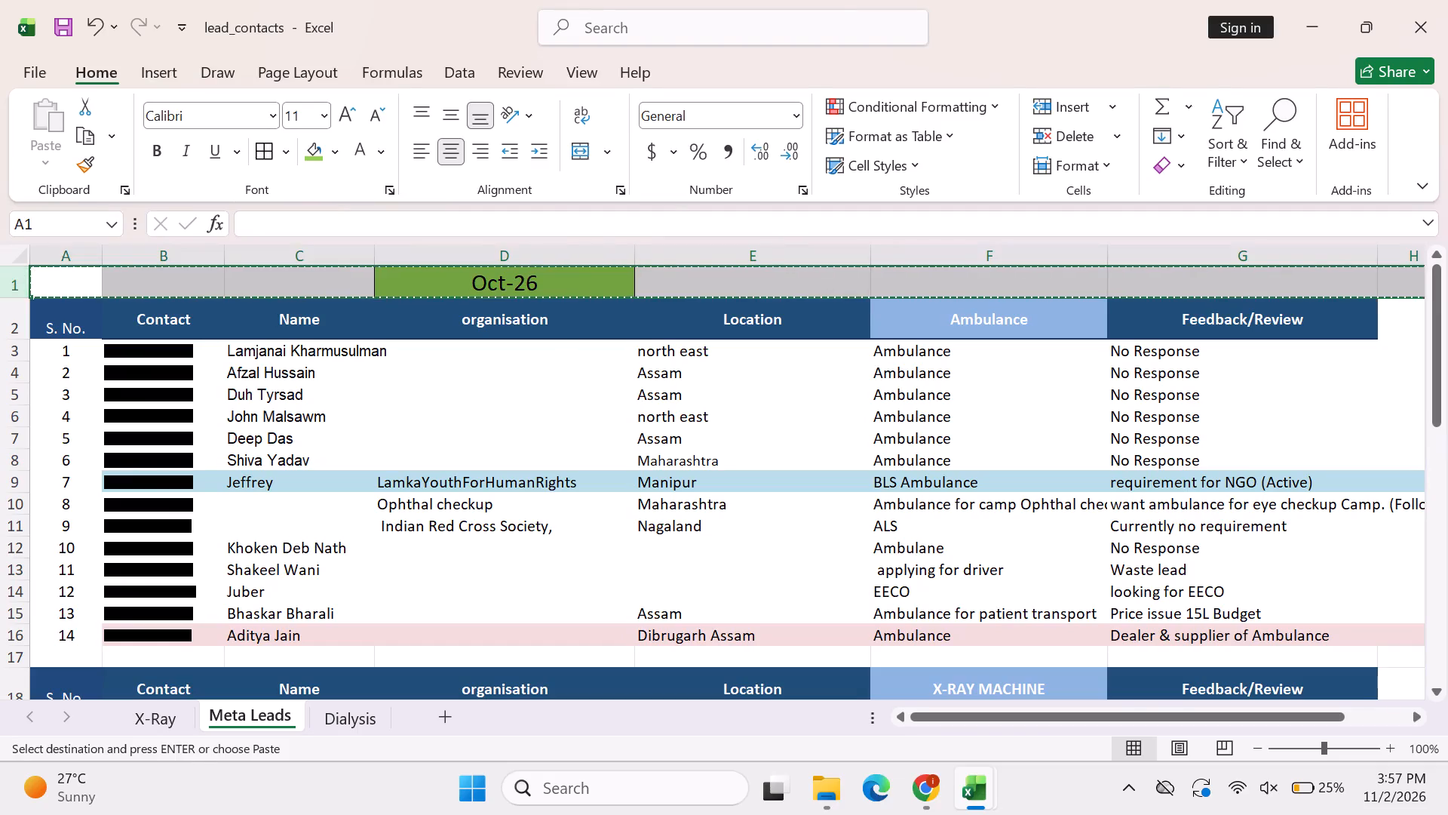
scroll(349, 430, down, 3)
scroll(570, 607, down, 9)
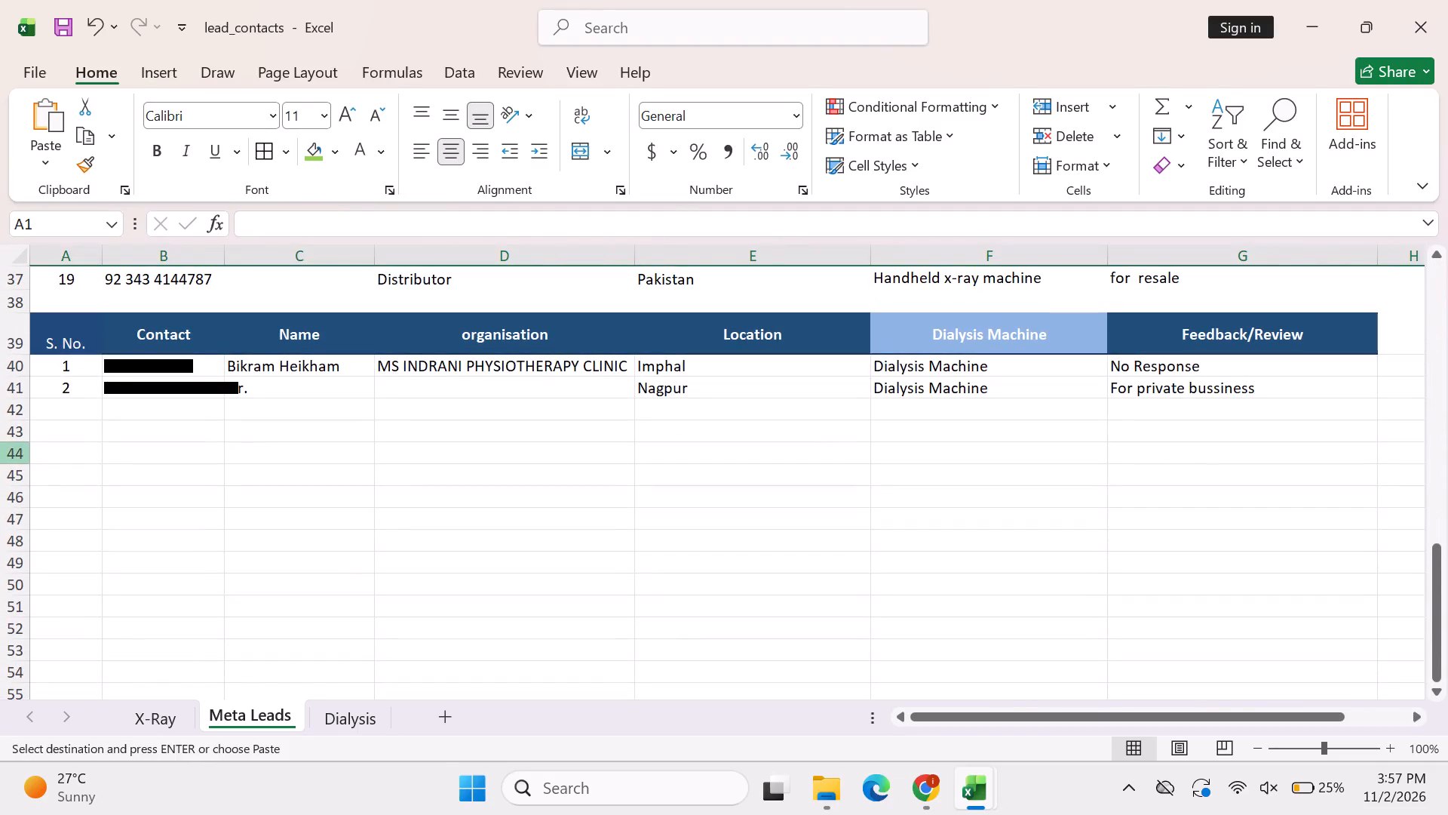
click(9, 455)
key(ctrl+v)
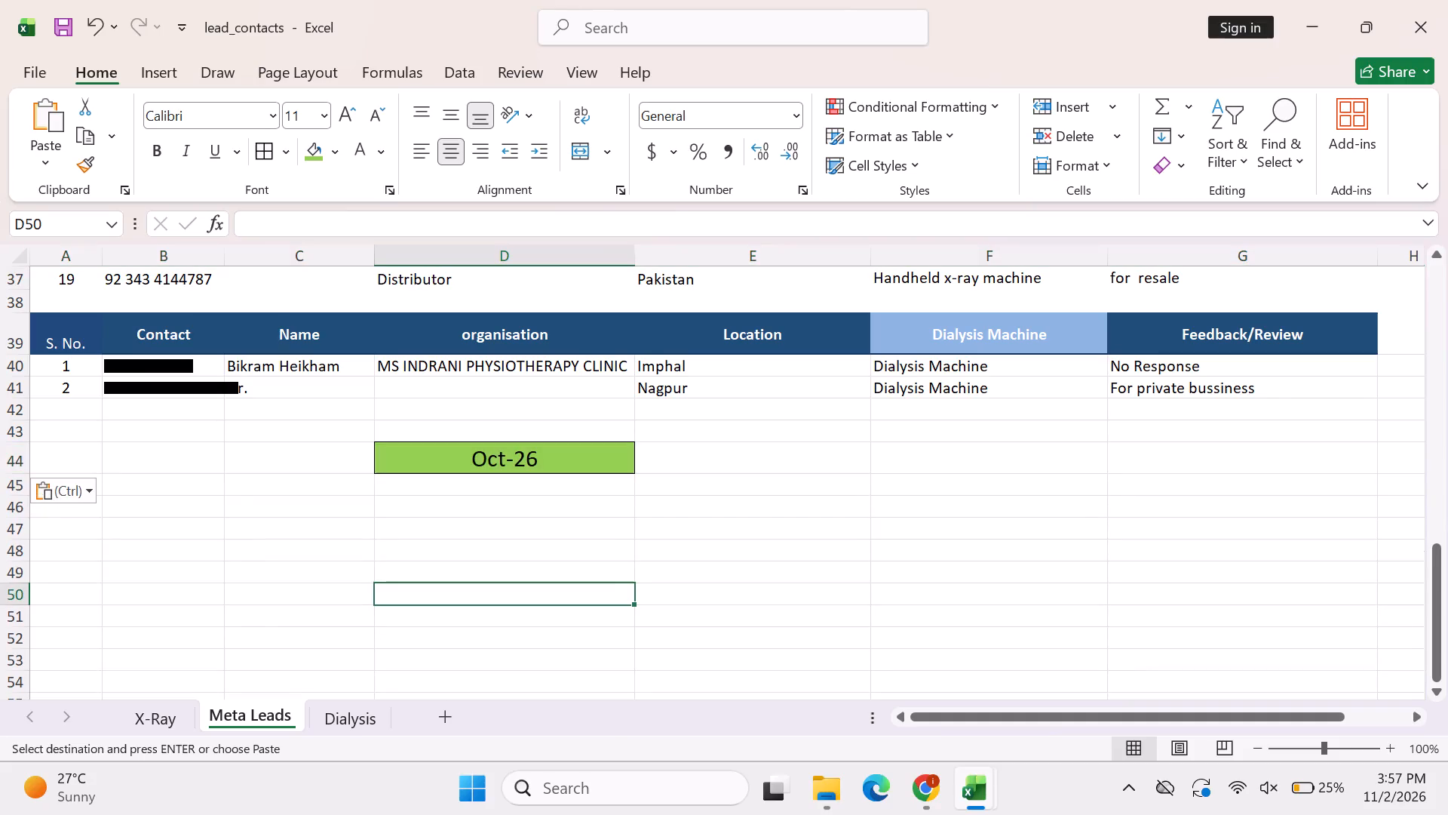
click(532, 594)
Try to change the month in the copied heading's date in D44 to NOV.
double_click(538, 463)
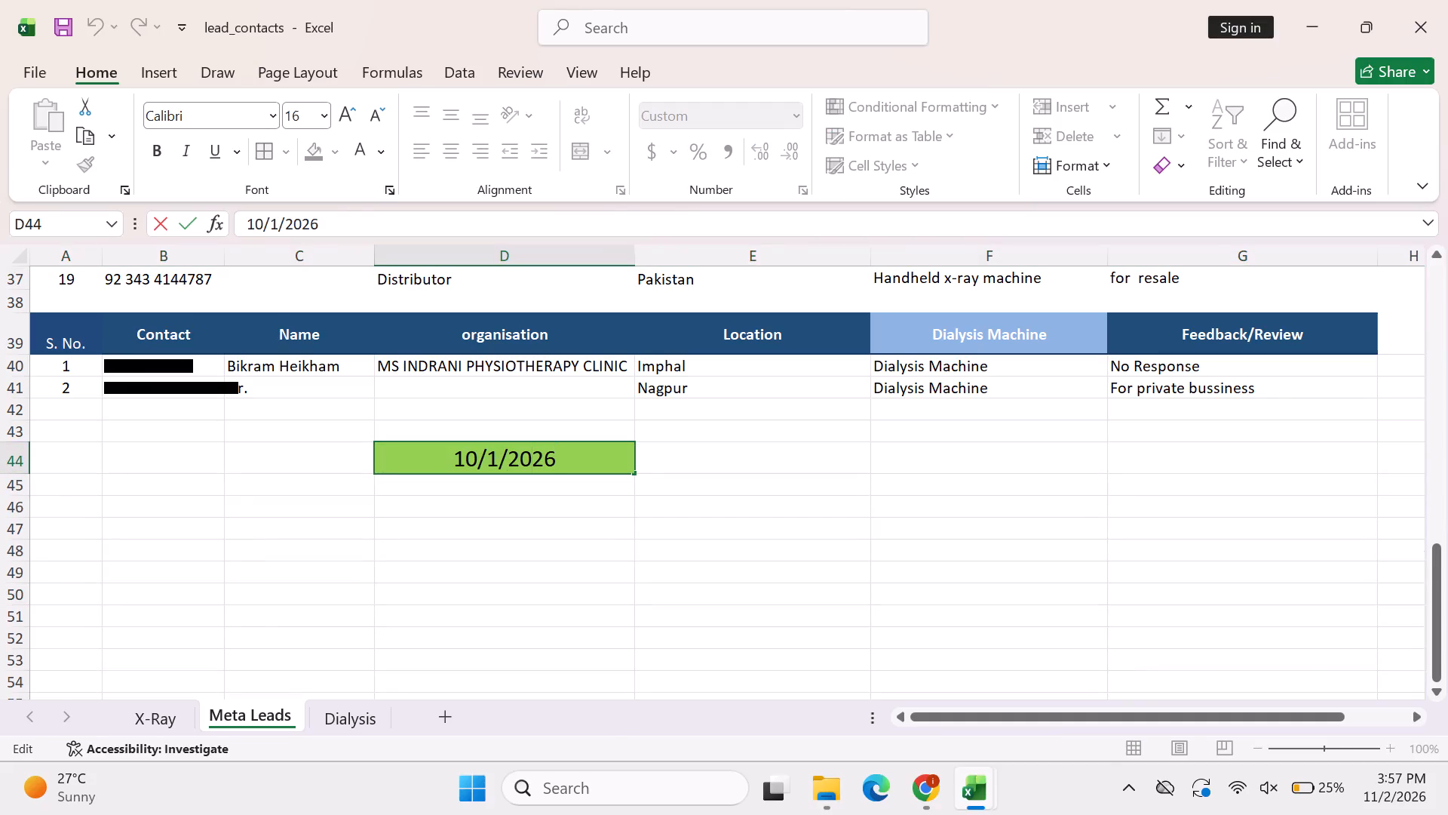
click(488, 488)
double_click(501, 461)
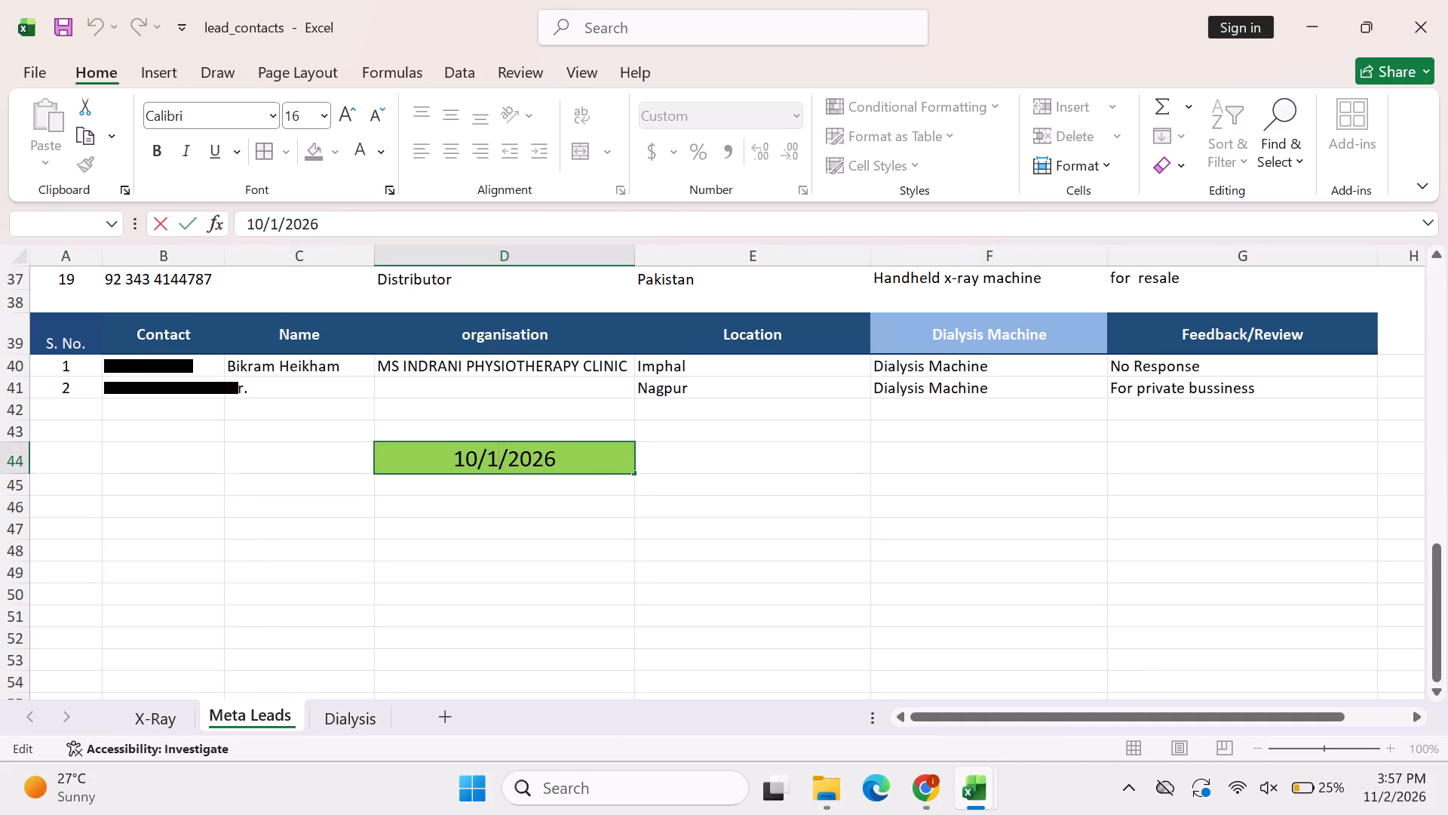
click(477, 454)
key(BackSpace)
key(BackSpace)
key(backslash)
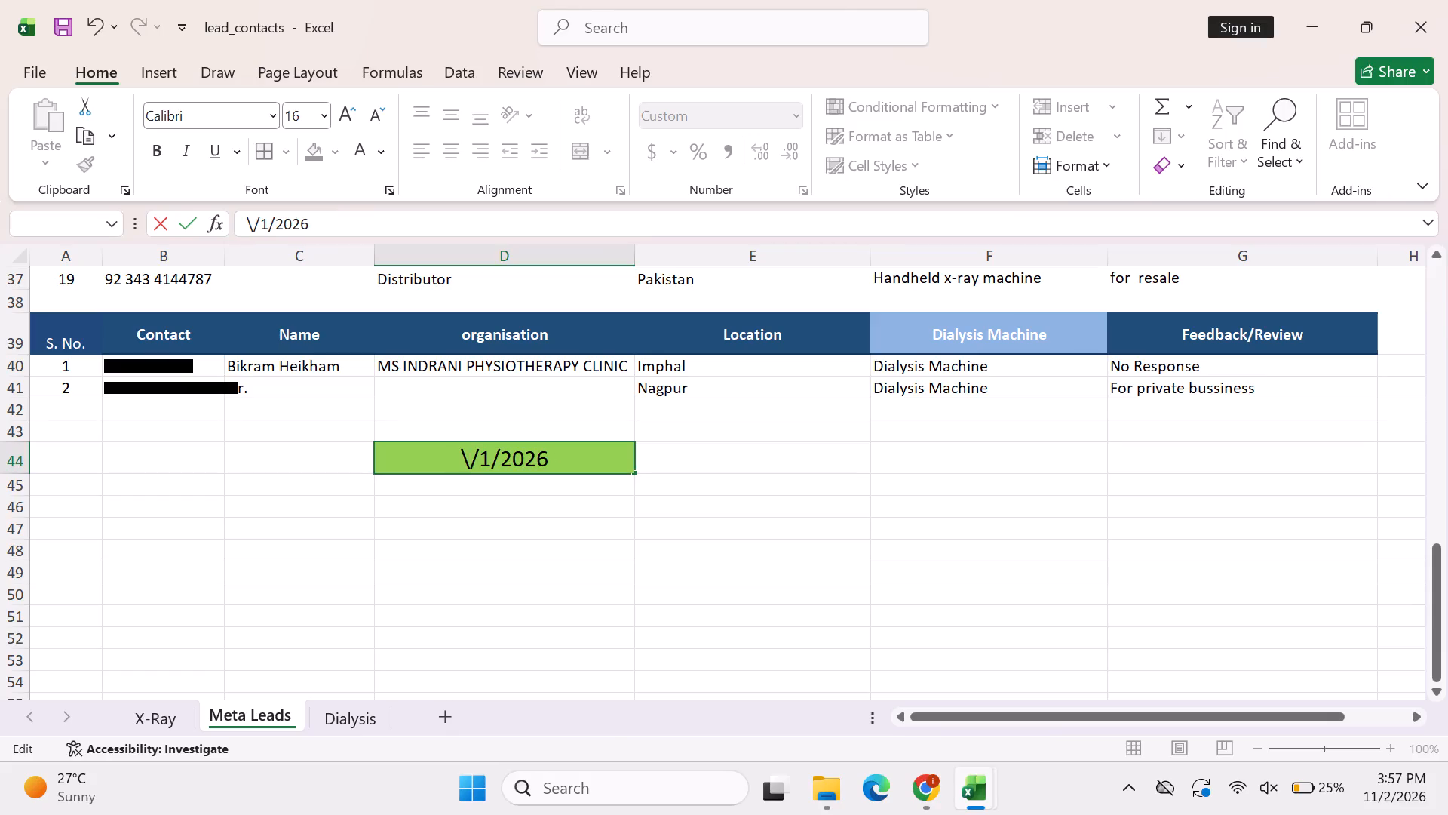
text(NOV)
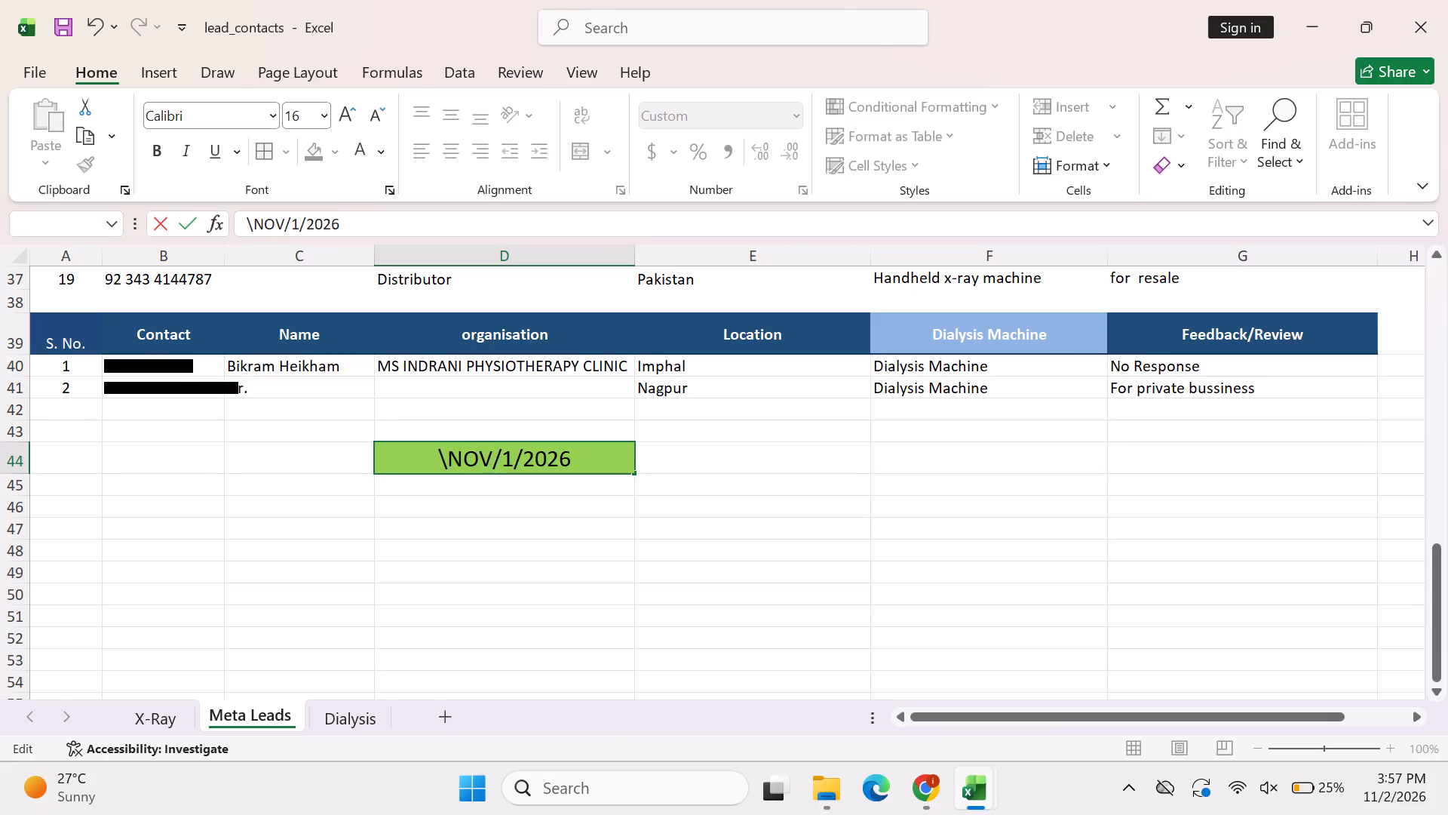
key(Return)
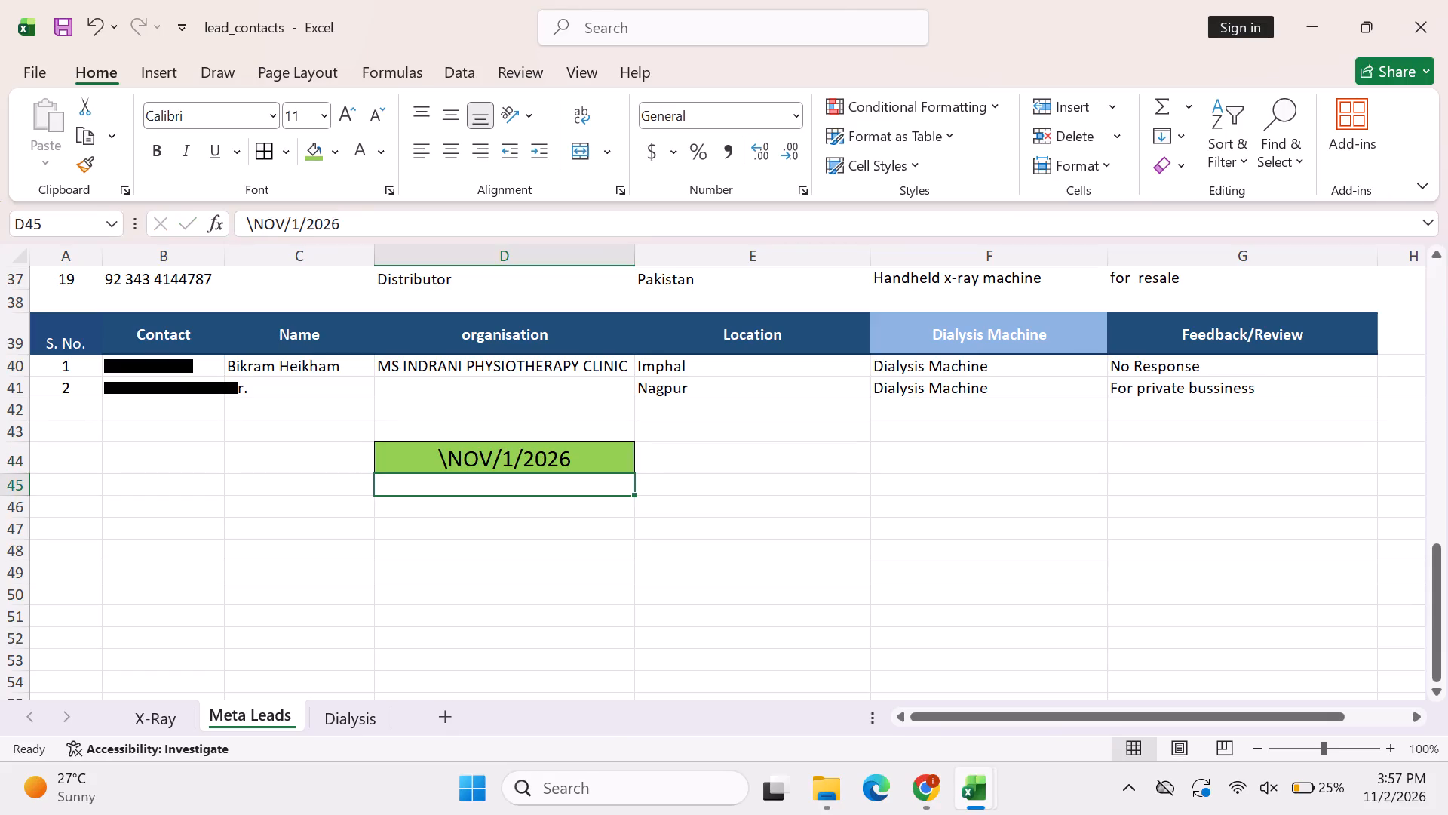
Replace the entire content of heading cell D44 with "Nov 2026".
click(512, 539)
double_click(451, 449)
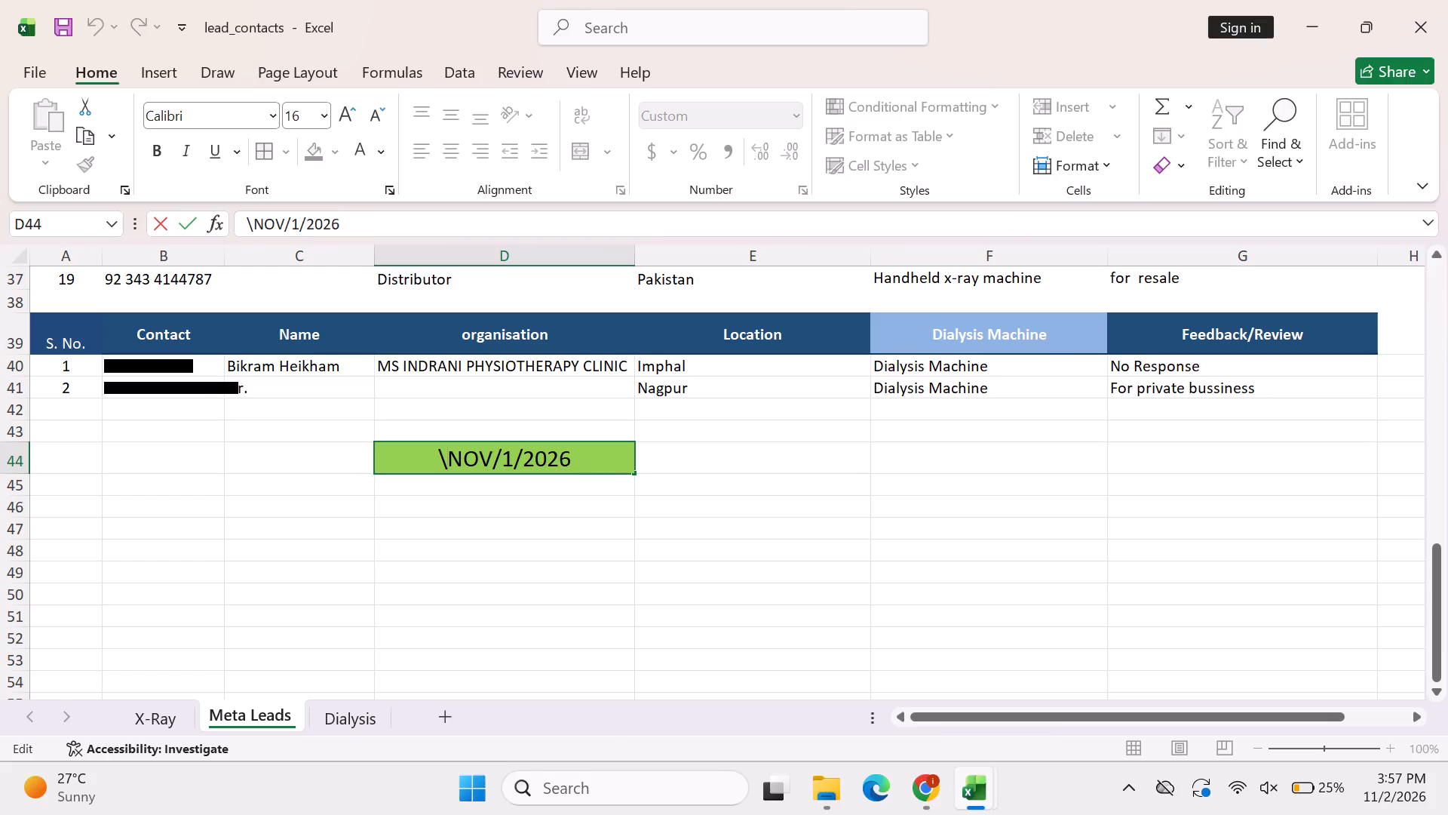
drag(425, 455, 570, 460)
key(BackSpace)
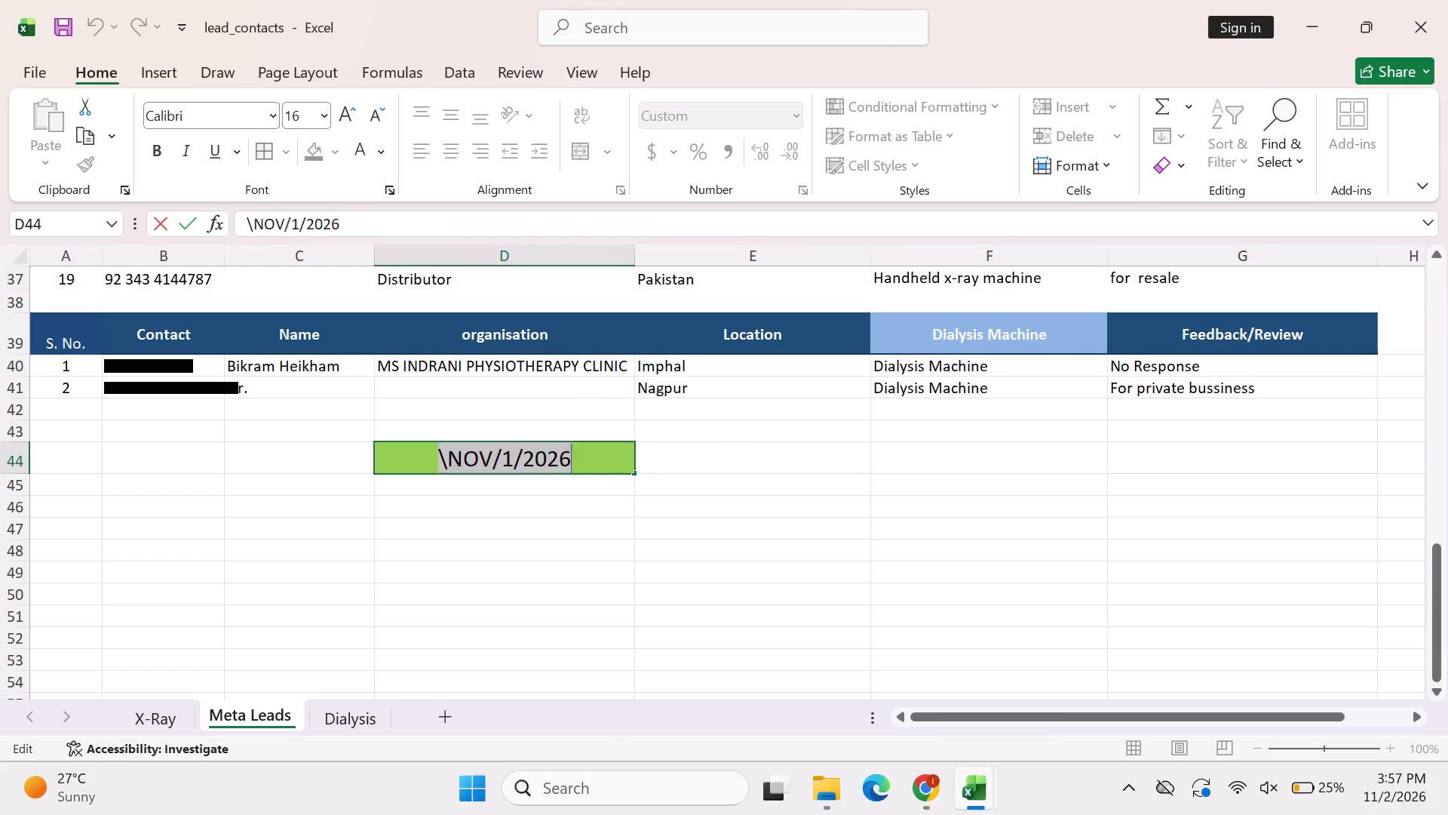
key(n)
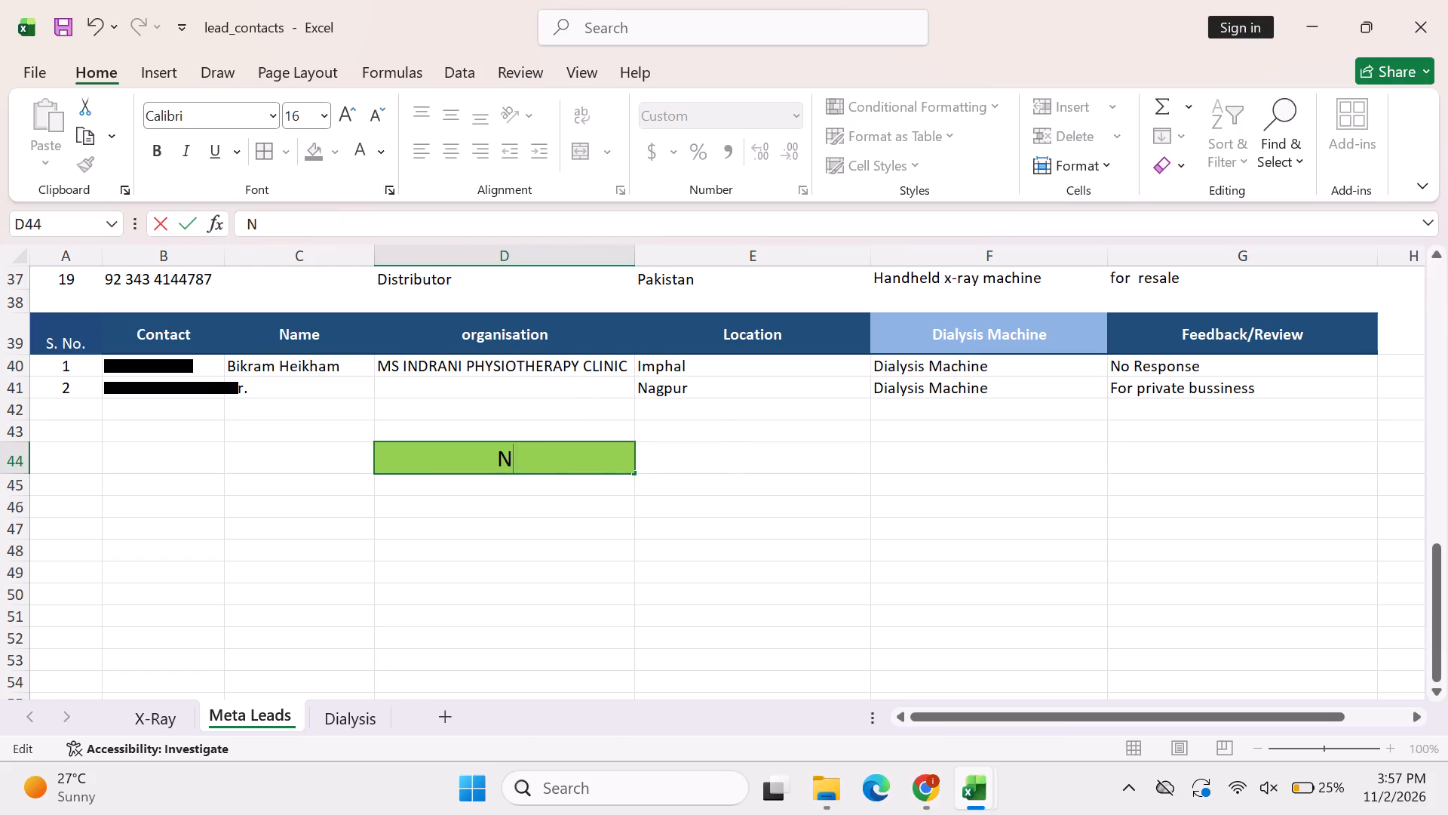
text(ov)
key(space)
text(2026)
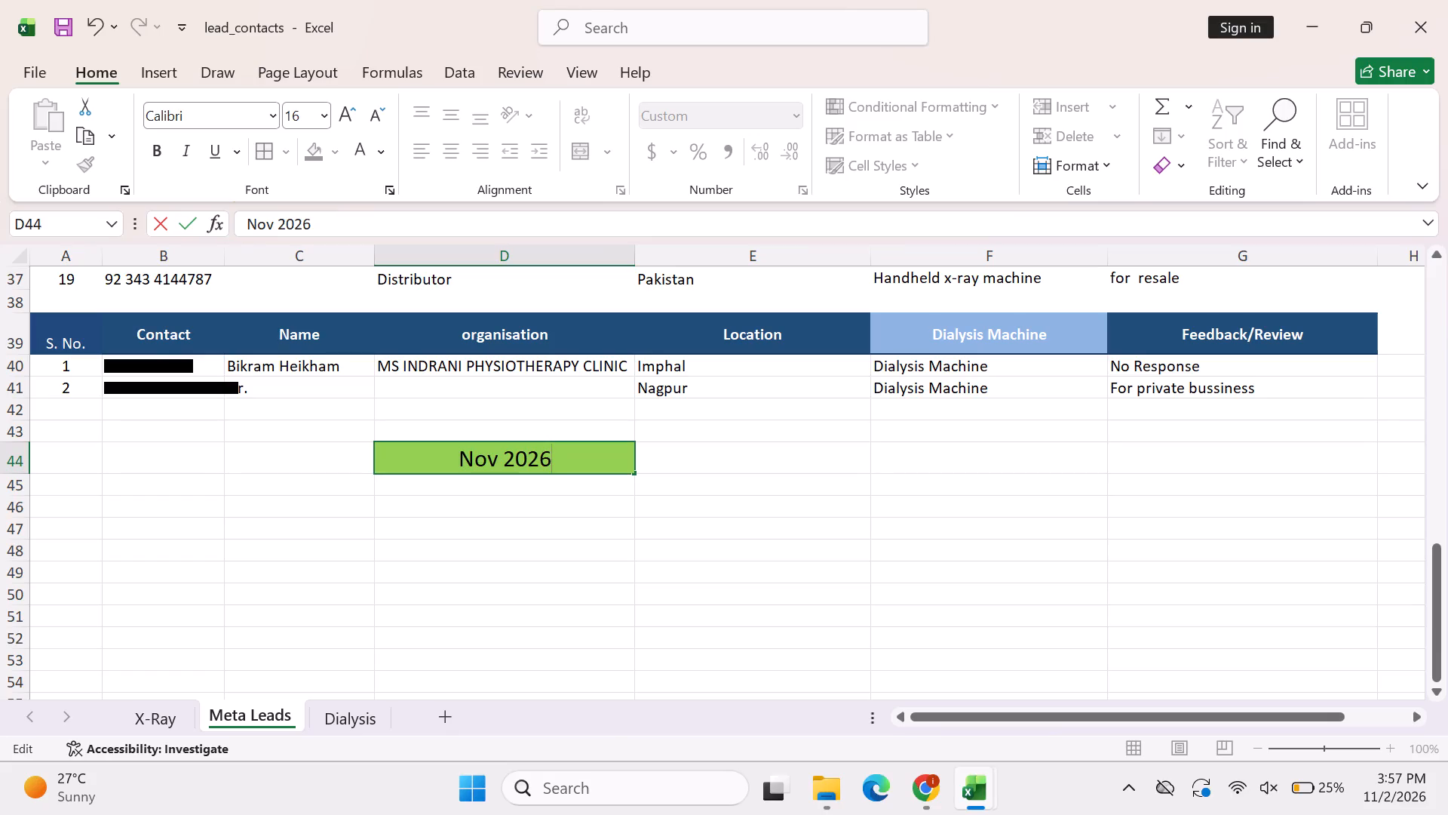
click(738, 582)
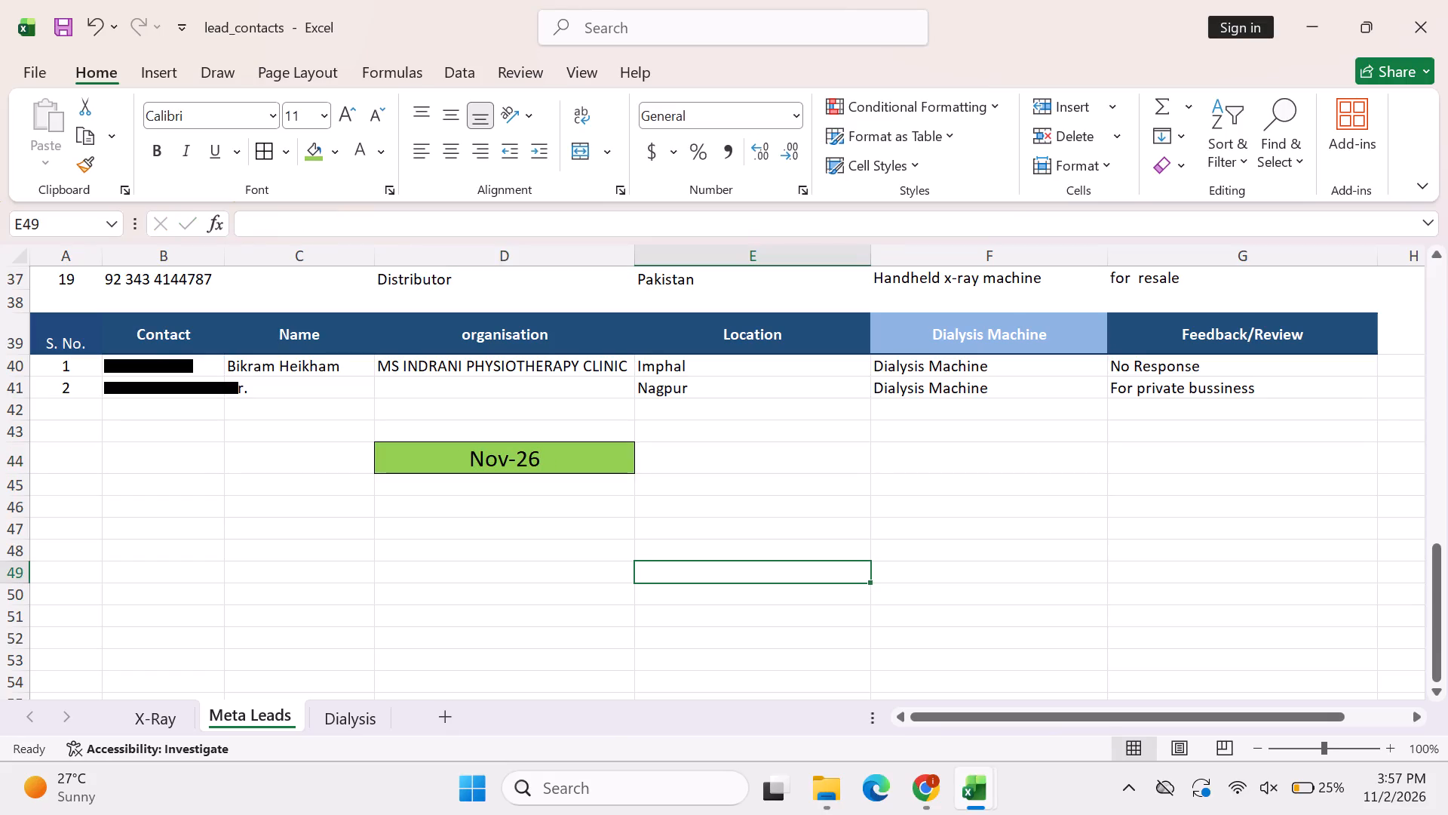
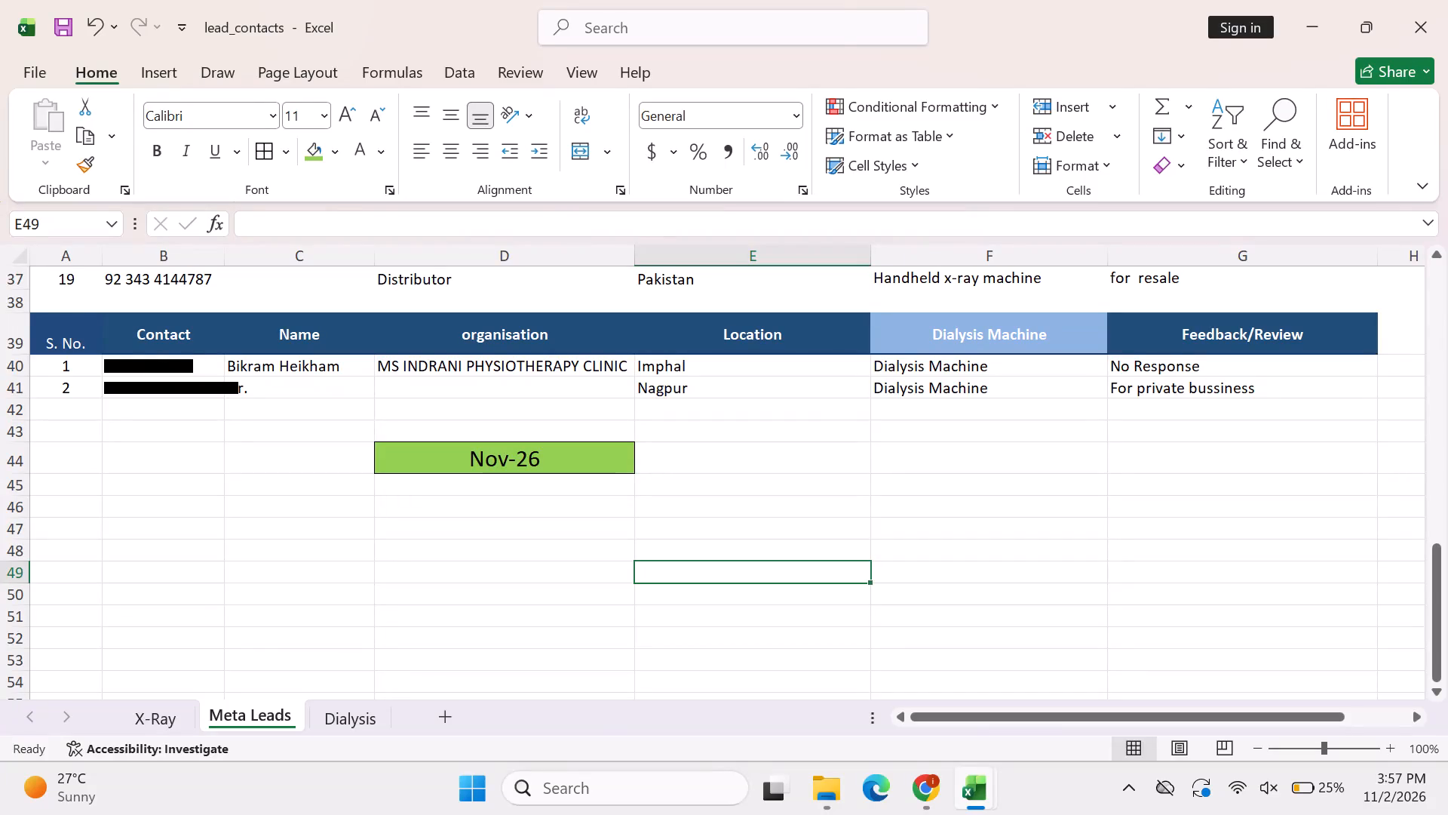
Select the whole header row 39 of the dialysis section on the Meta Leads sheet.
click(13, 336)
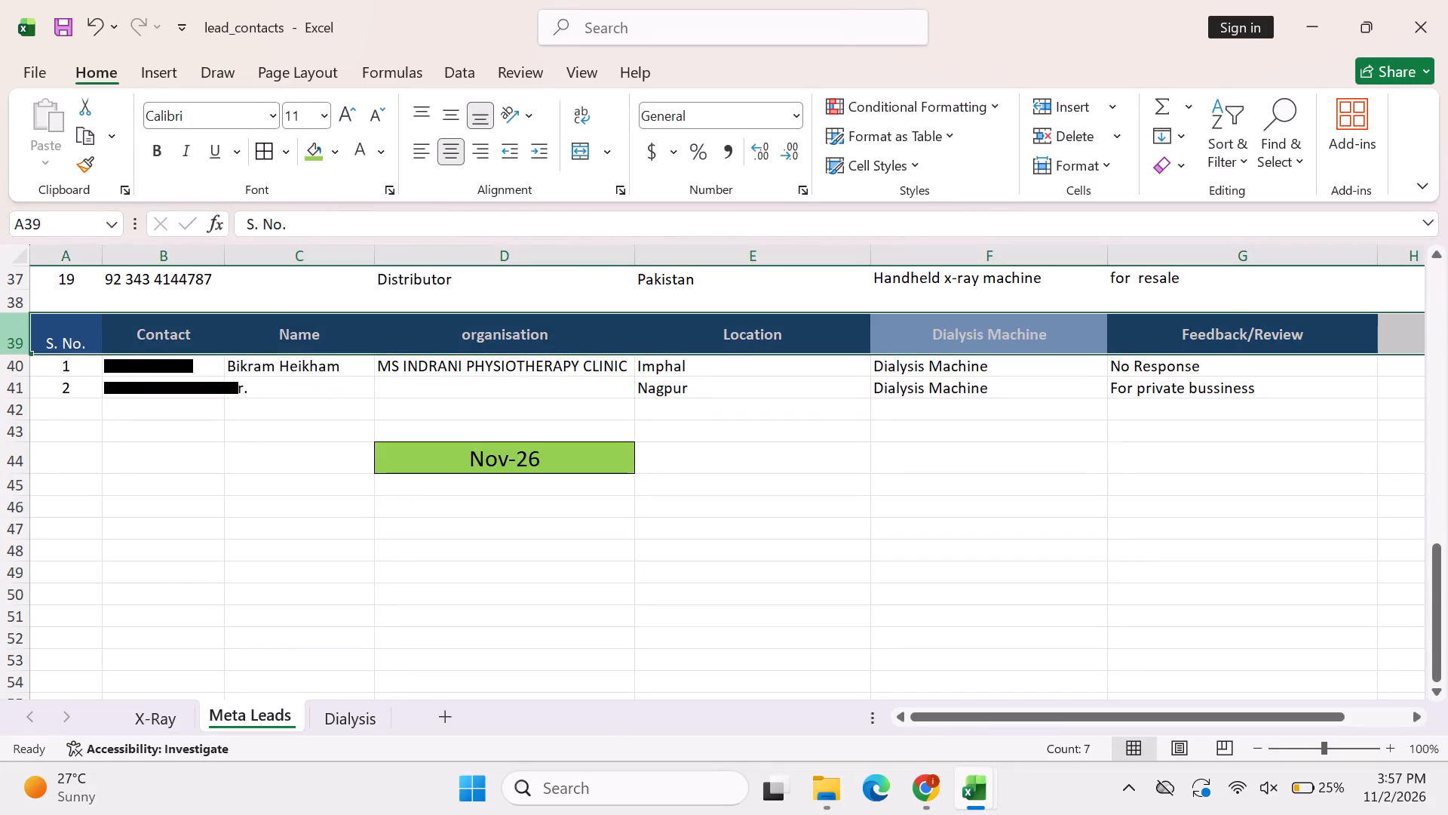
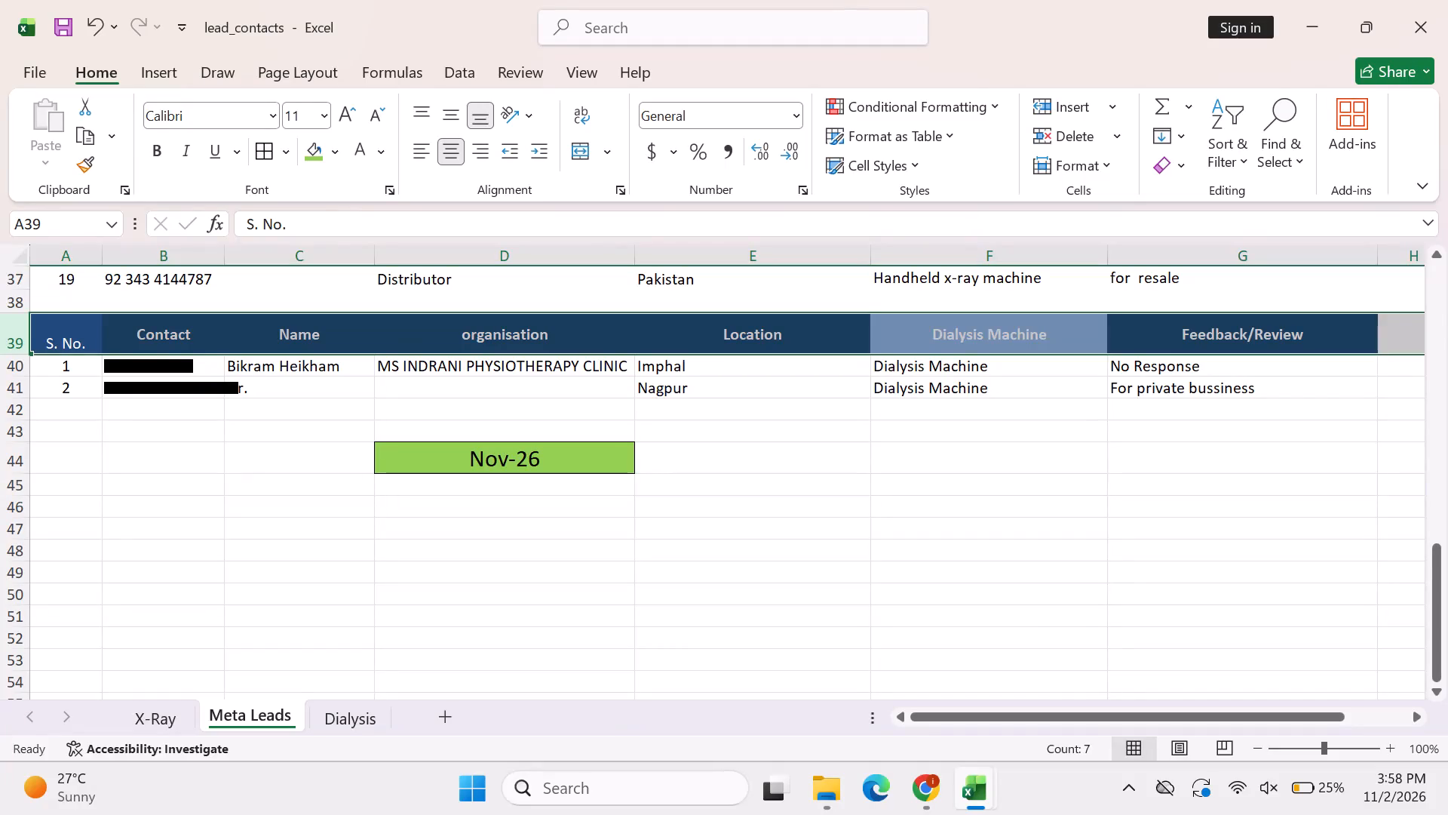
Review the ambulance, X-ray and dialysis sections of the Meta Leads sheet above the Nov-26 heading.
click(874, 492)
scroll(713, 542, up, 2)
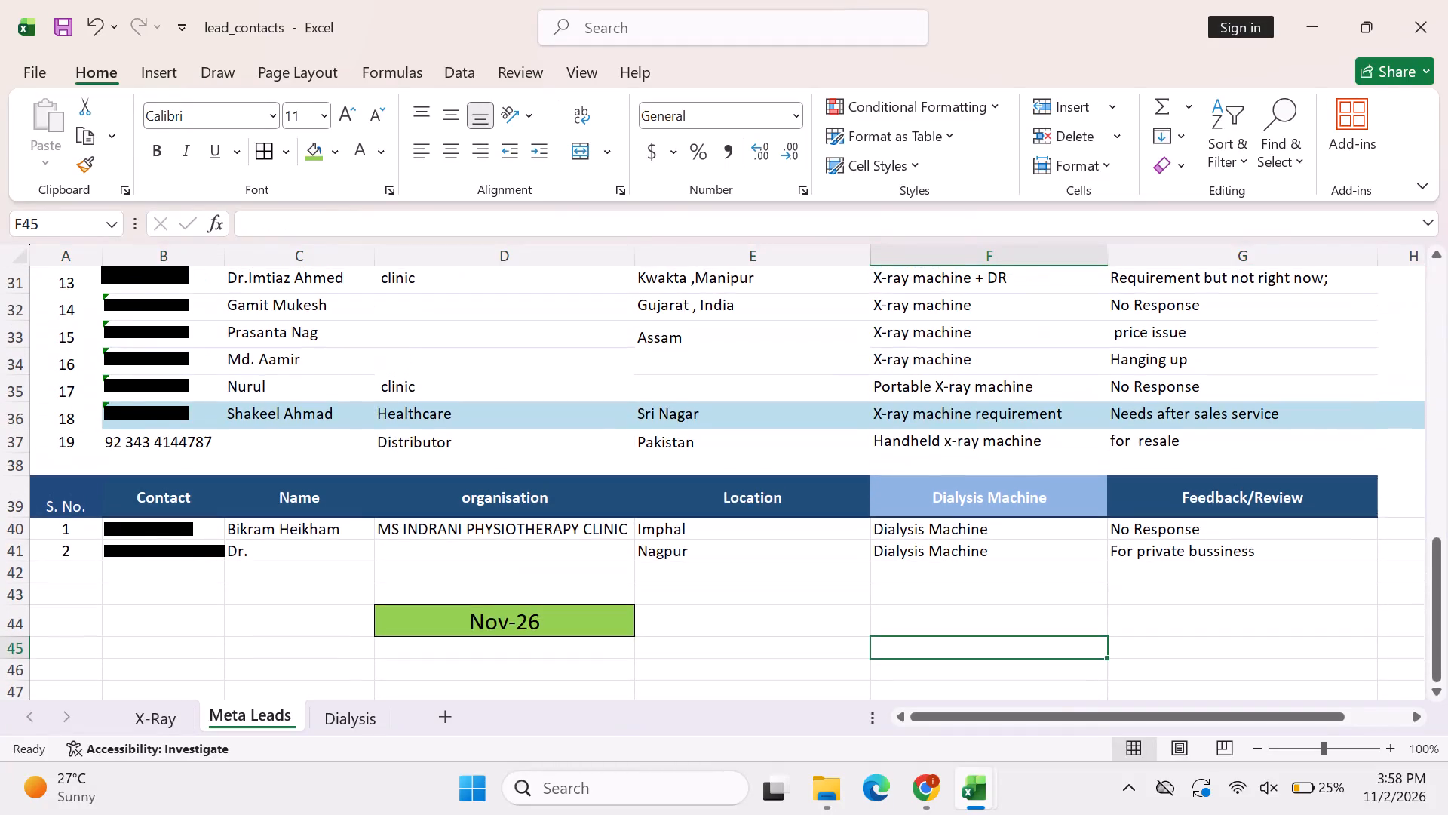
scroll(713, 542, up, 1)
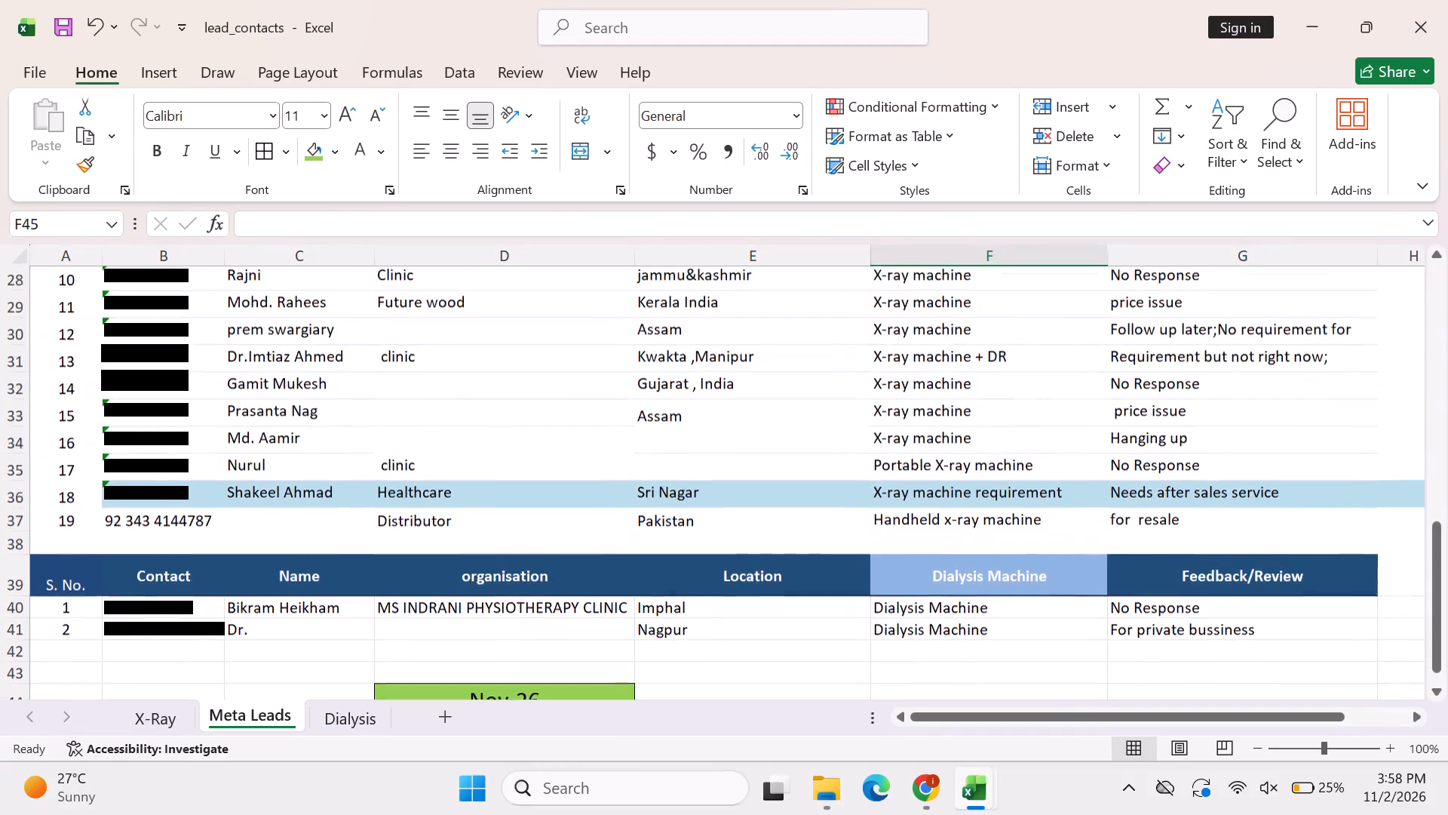
scroll(713, 542, up, 7)
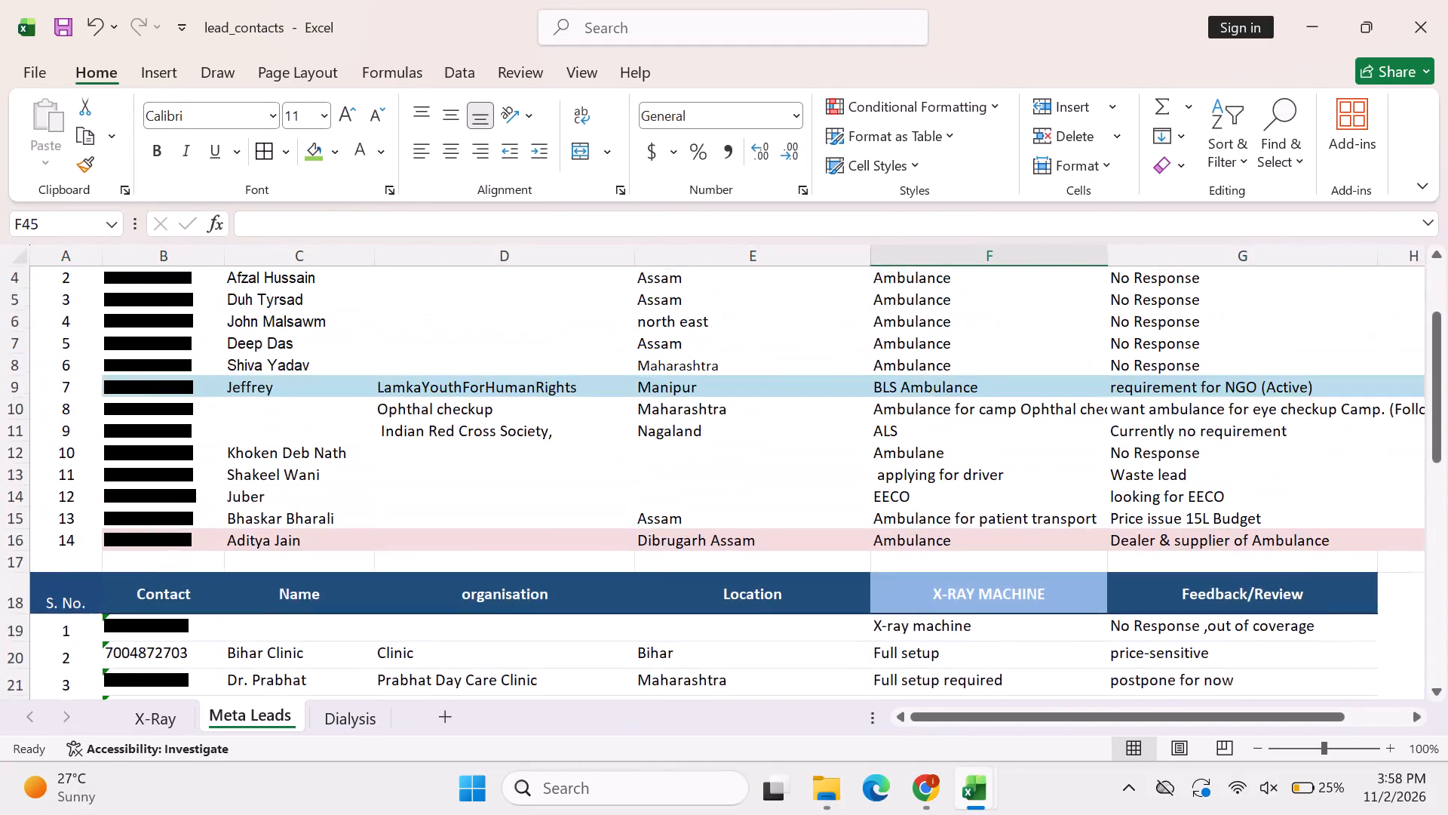
scroll(713, 542, up, 2)
scroll(713, 542, down, 8)
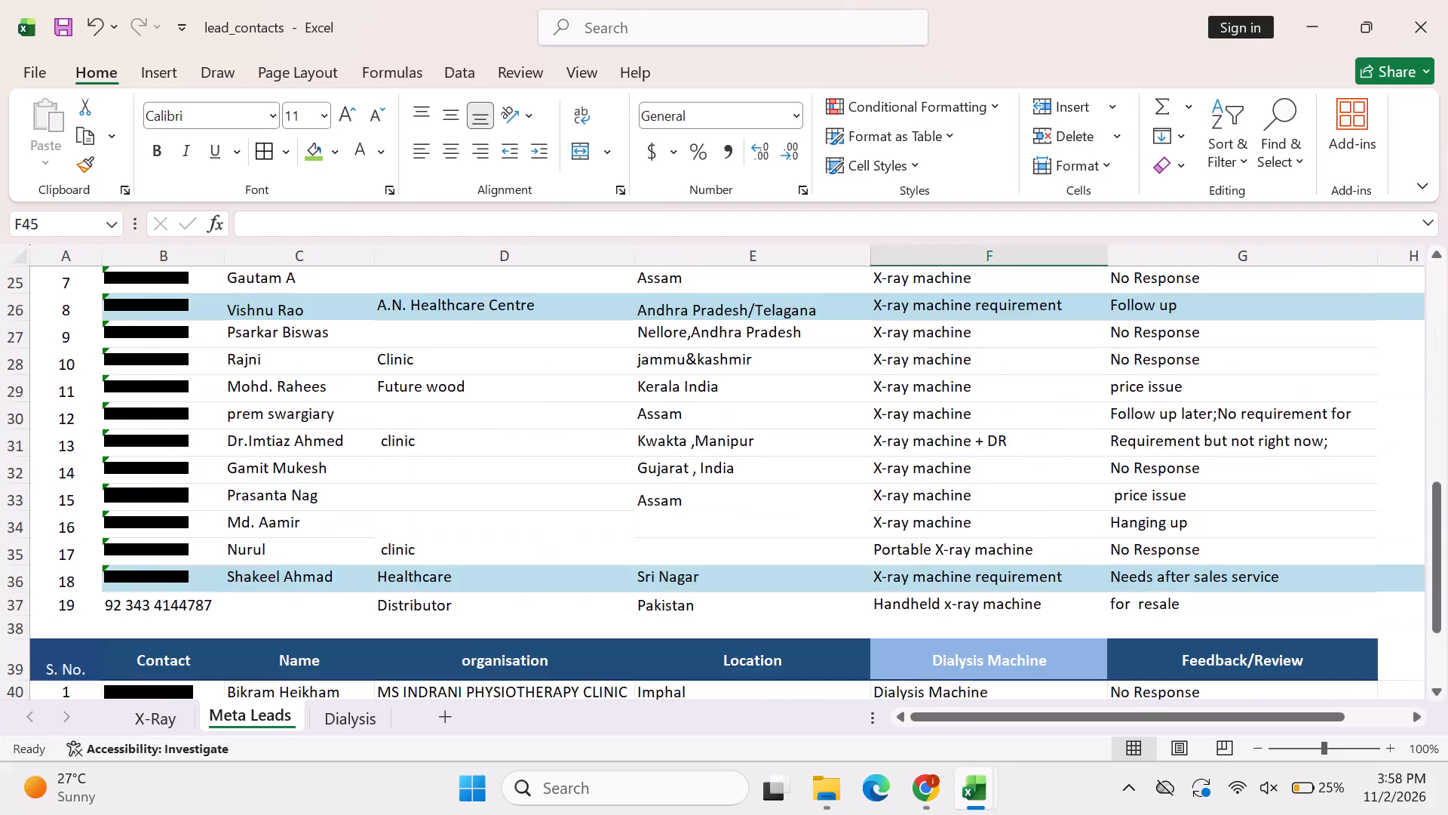
scroll(713, 542, down, 3)
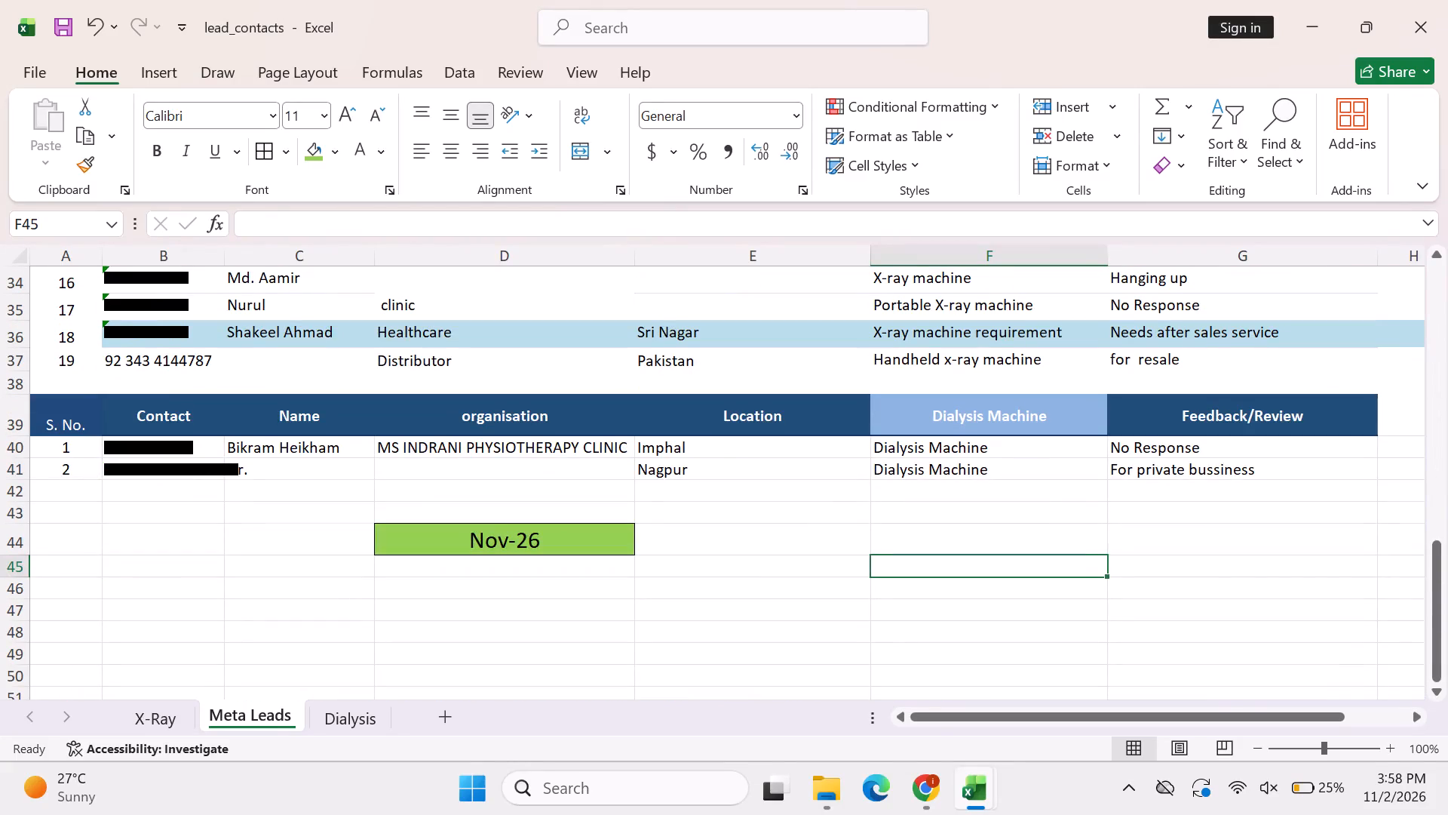
Copy the dialysis header row 39 into row 45, directly beneath the Nov-26 heading.
click(3, 414)
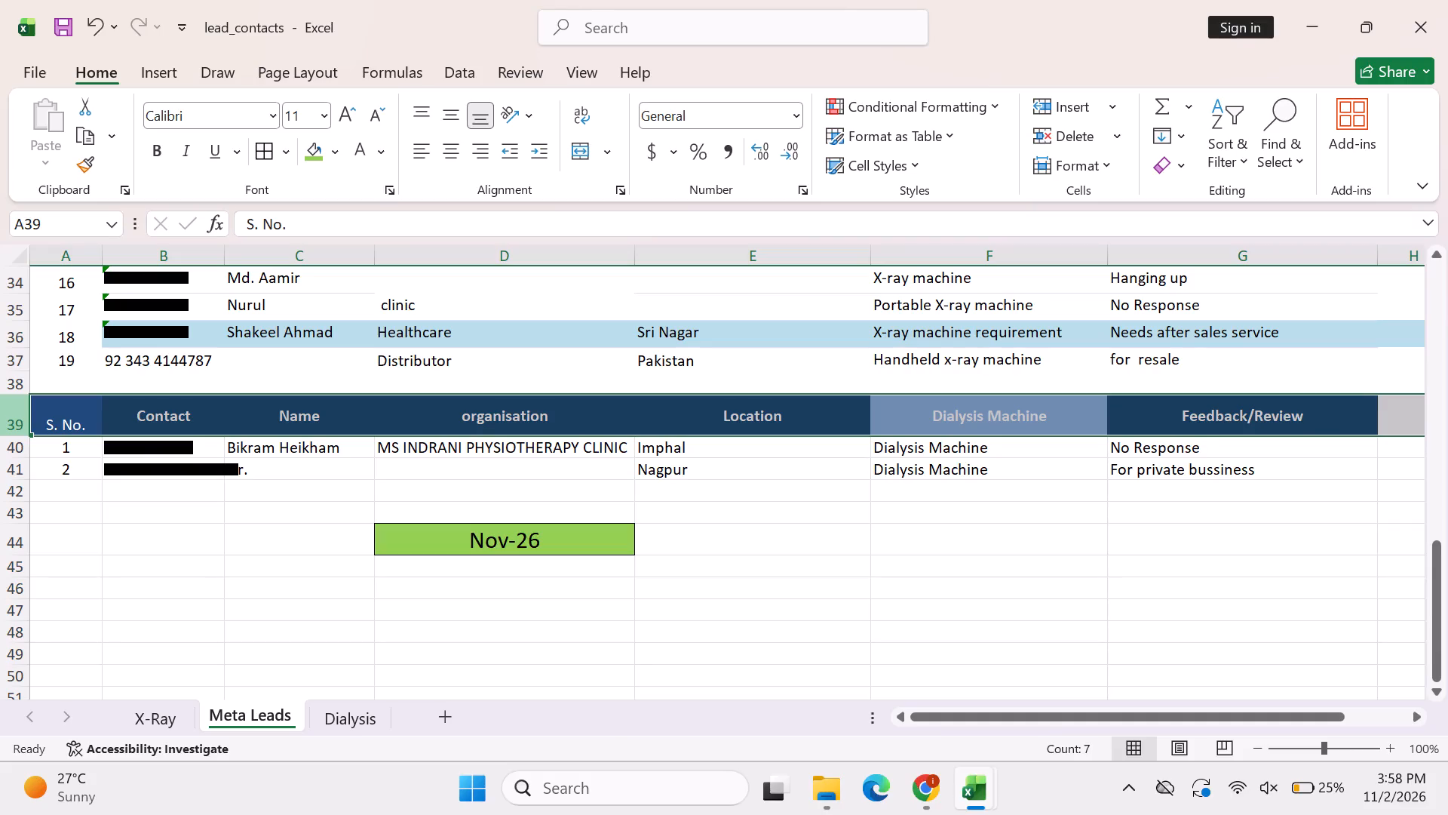
click(14, 416)
key(ctrl+c)
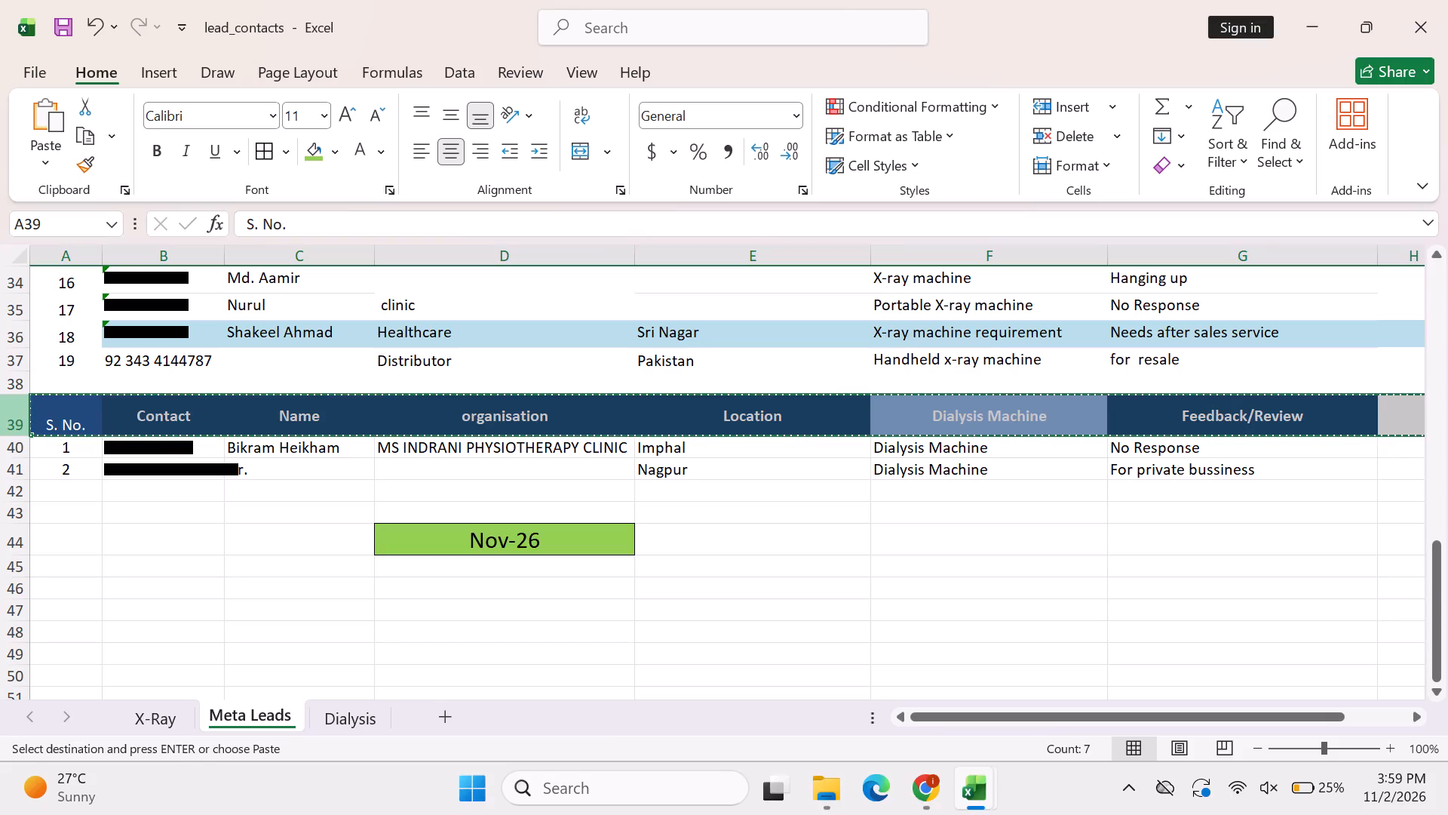
click(11, 567)
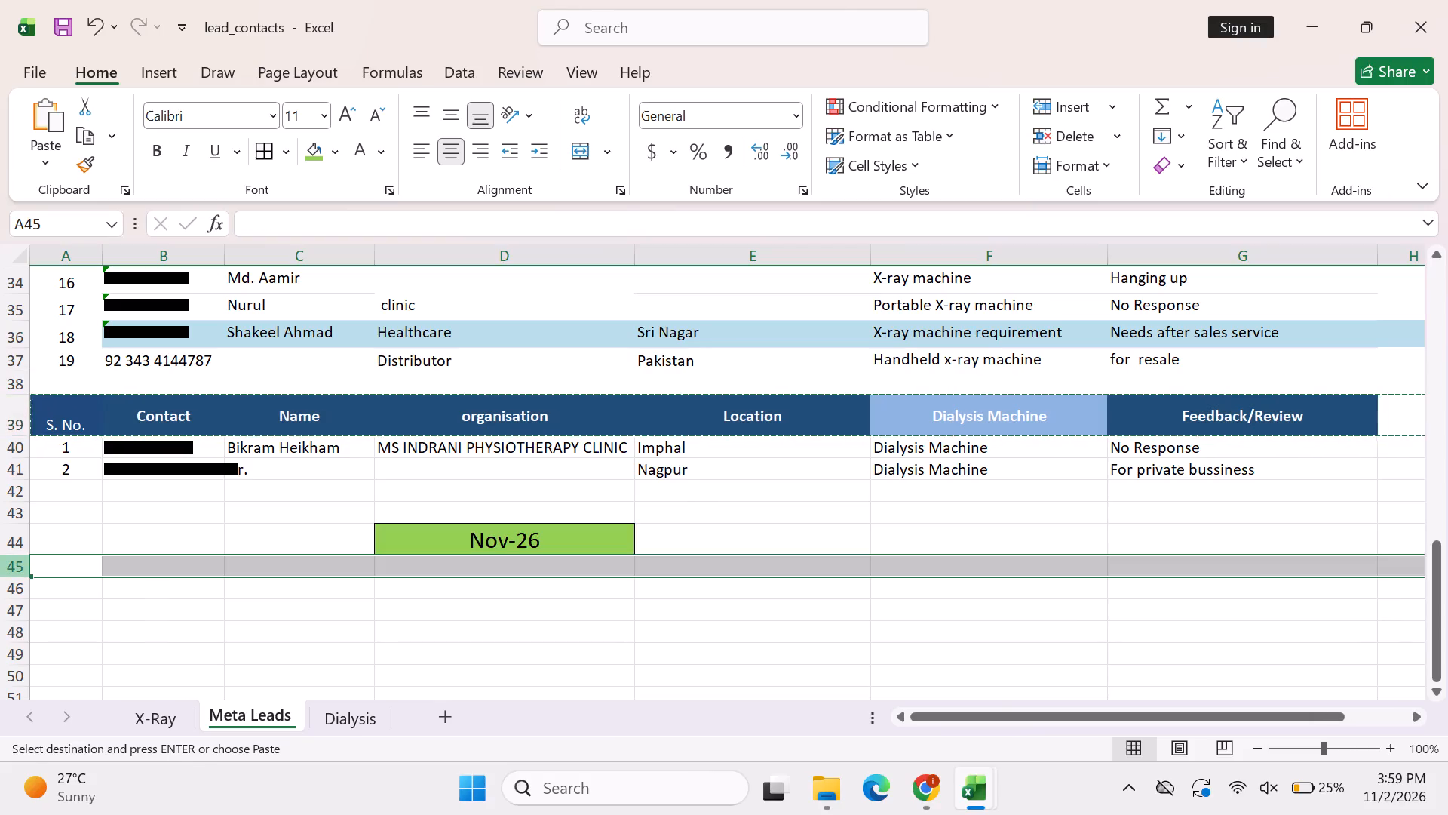
key(ctrl+v)
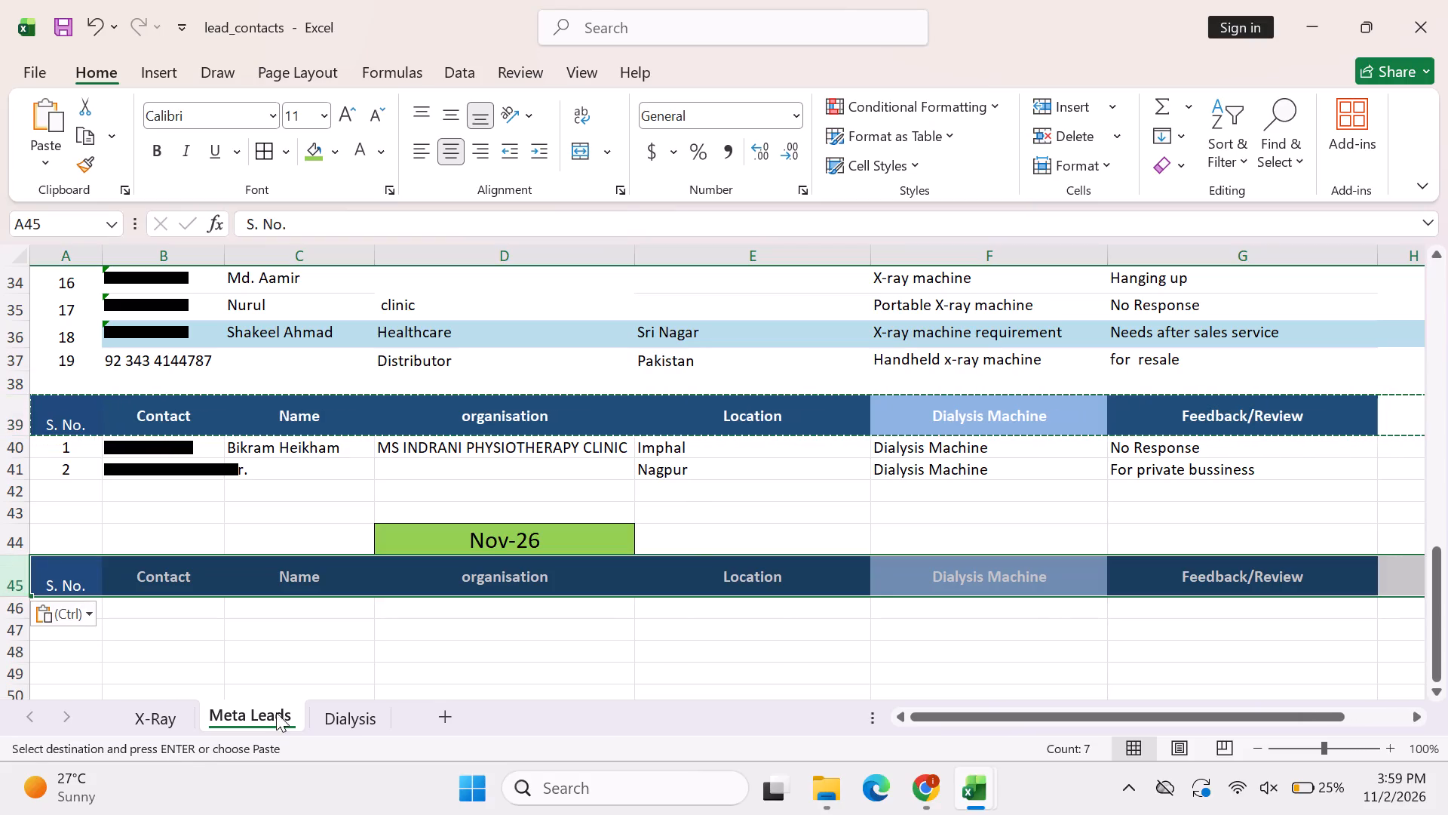
click(260, 646)
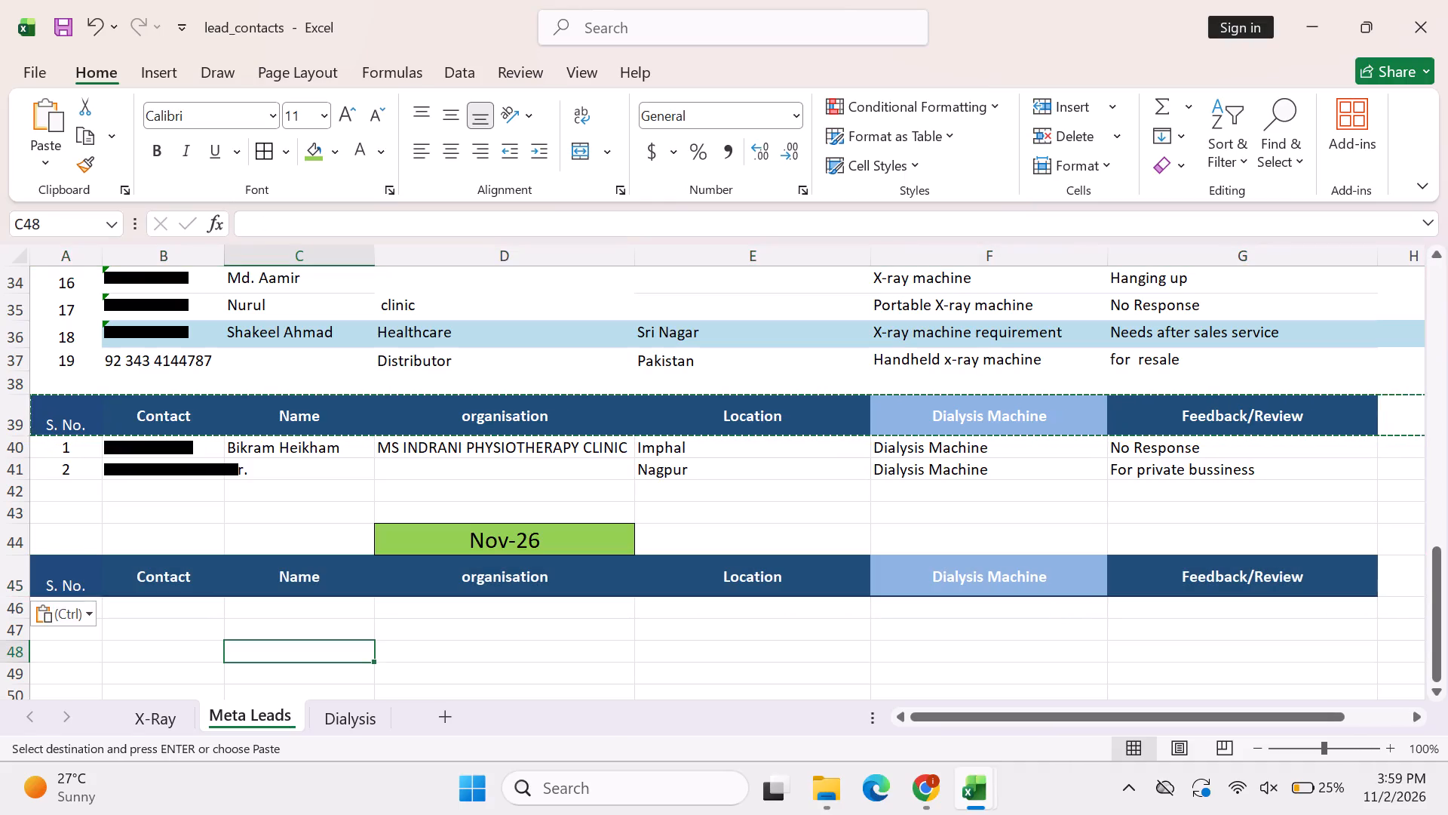
Review the October sections of the Meta Leads sheet against the new header row under the Nov-26 heading.
scroll(589, 610, down, 1)
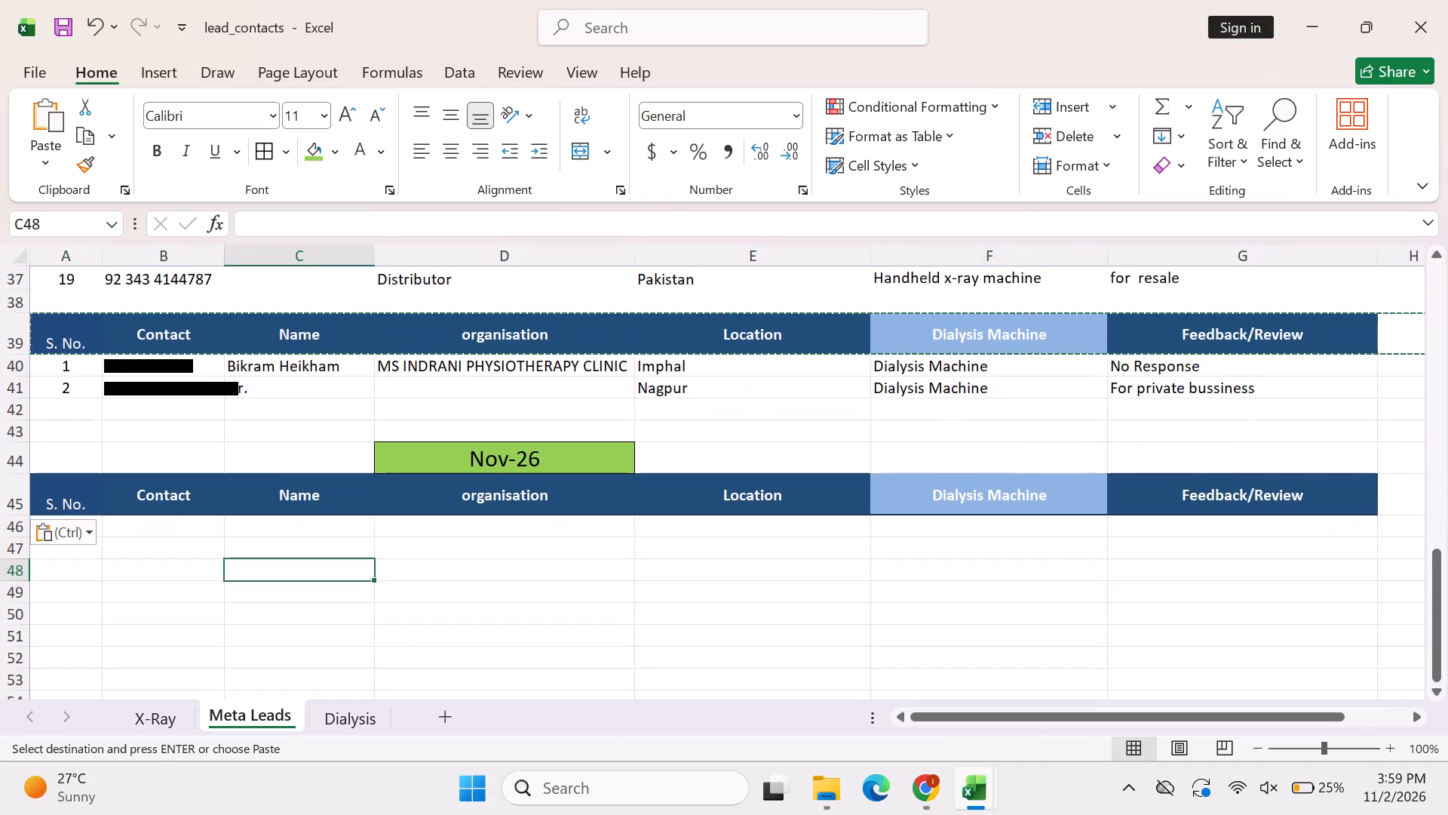
scroll(597, 615, up, 9)
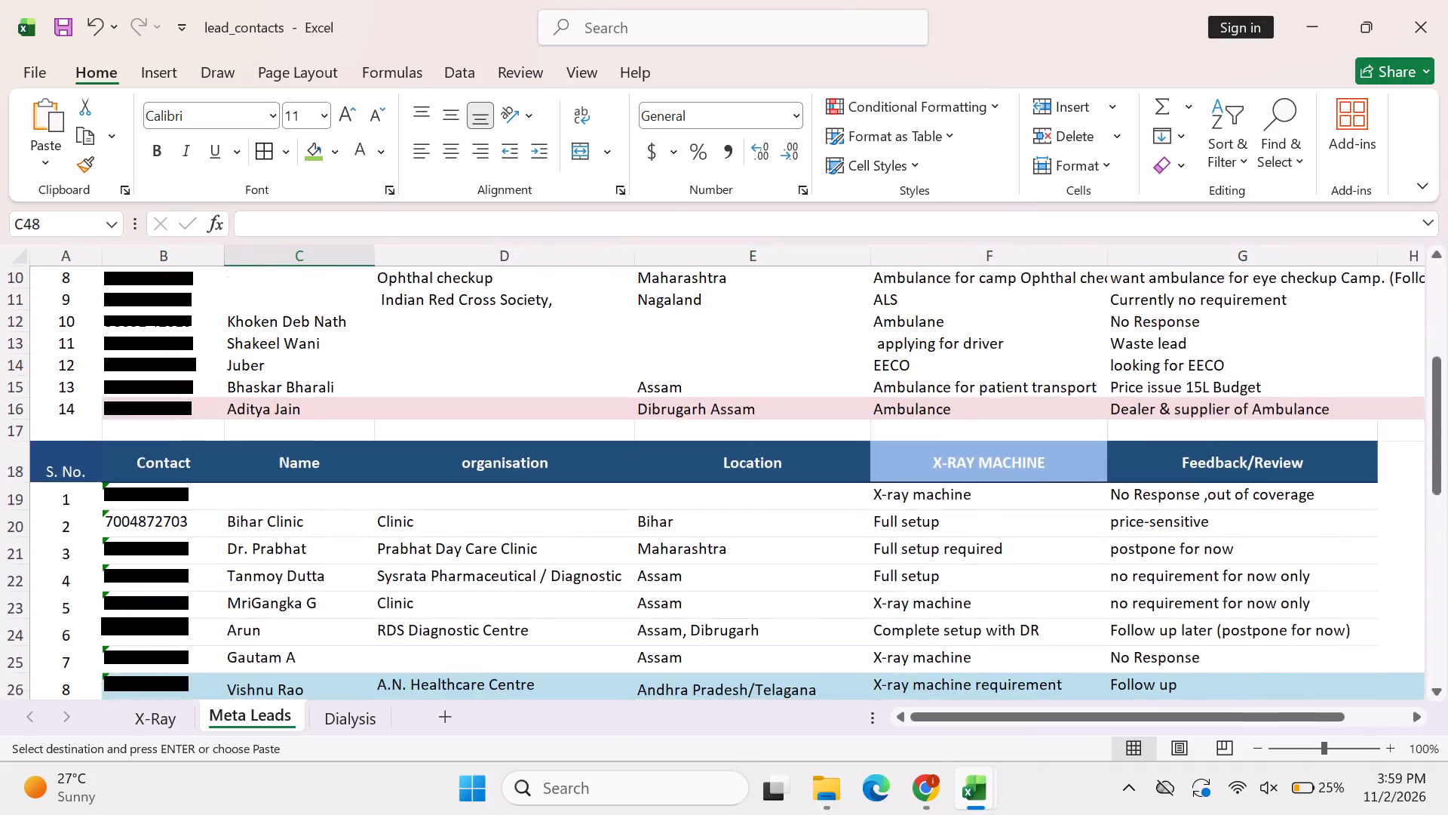
scroll(597, 615, up, 6)
scroll(597, 615, down, 4)
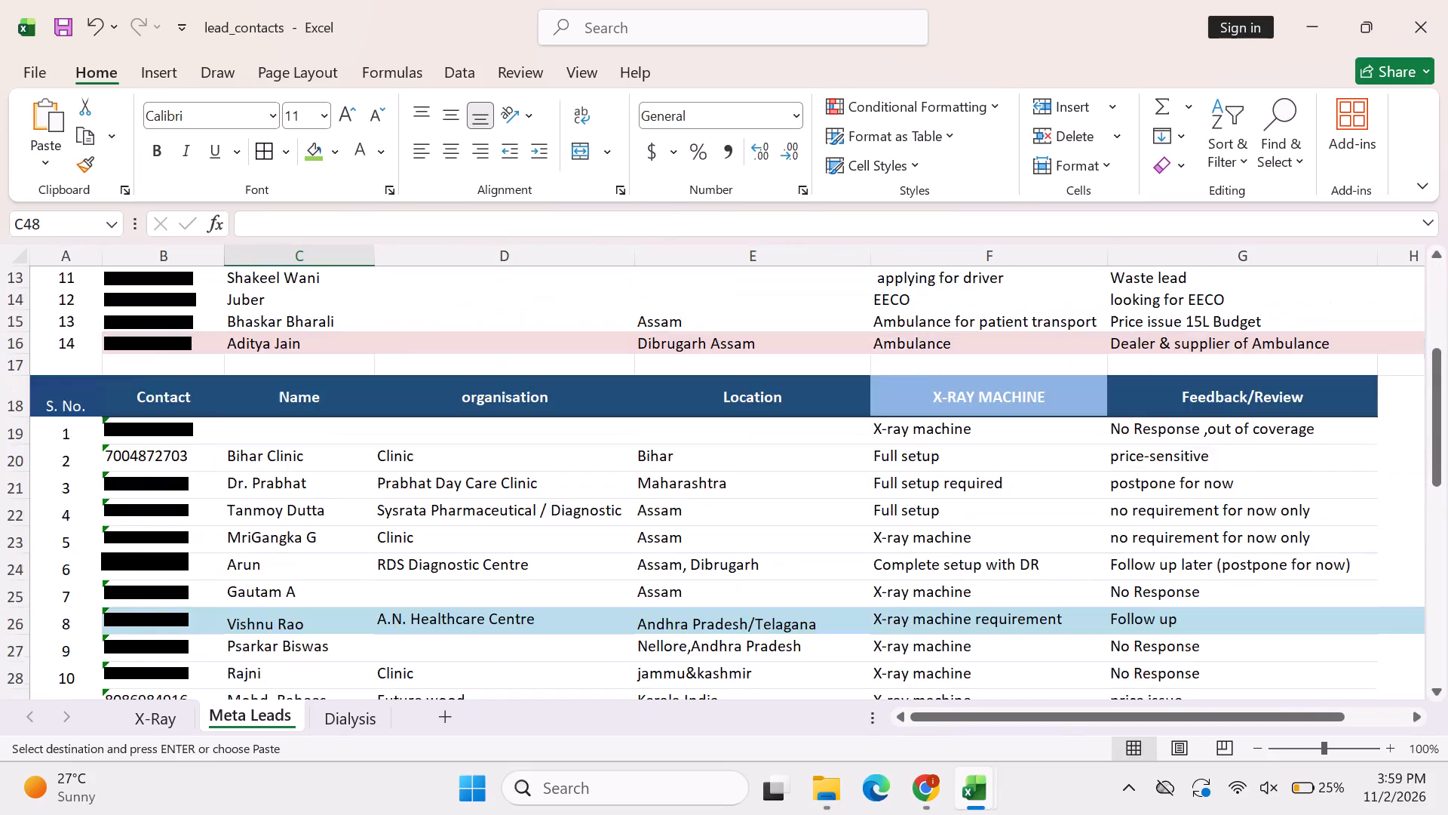
scroll(597, 615, down, 8)
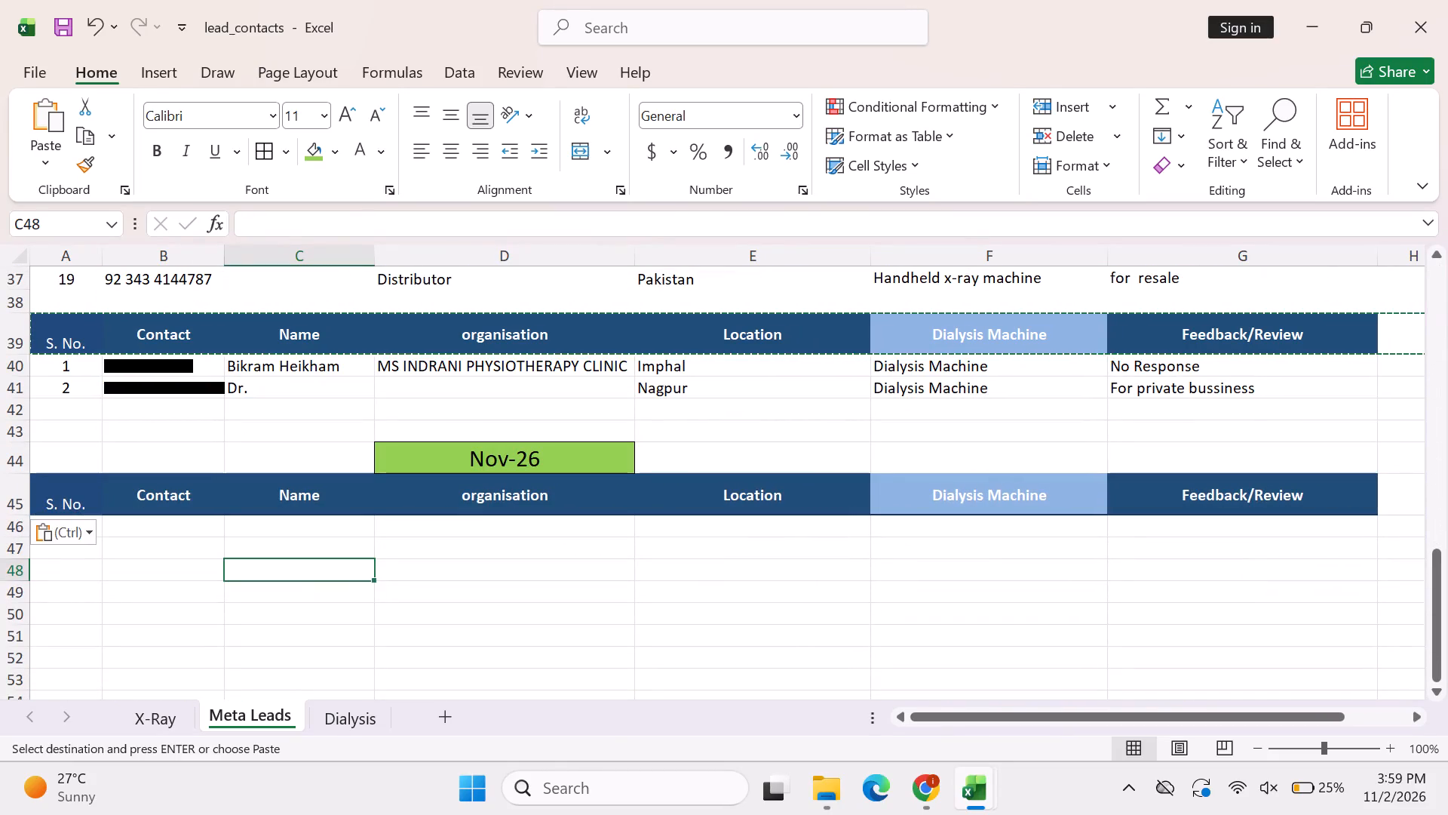
click(577, 461)
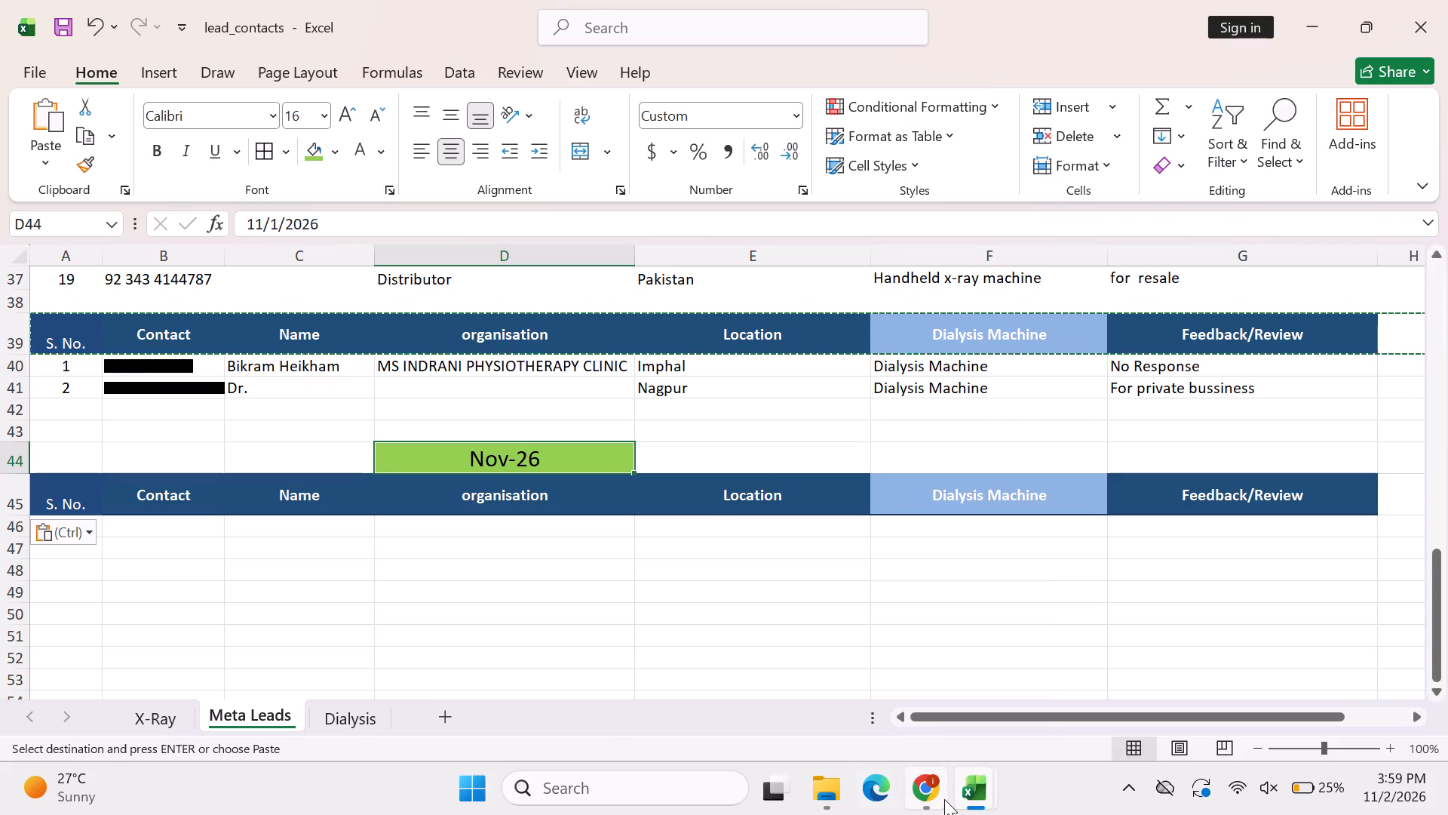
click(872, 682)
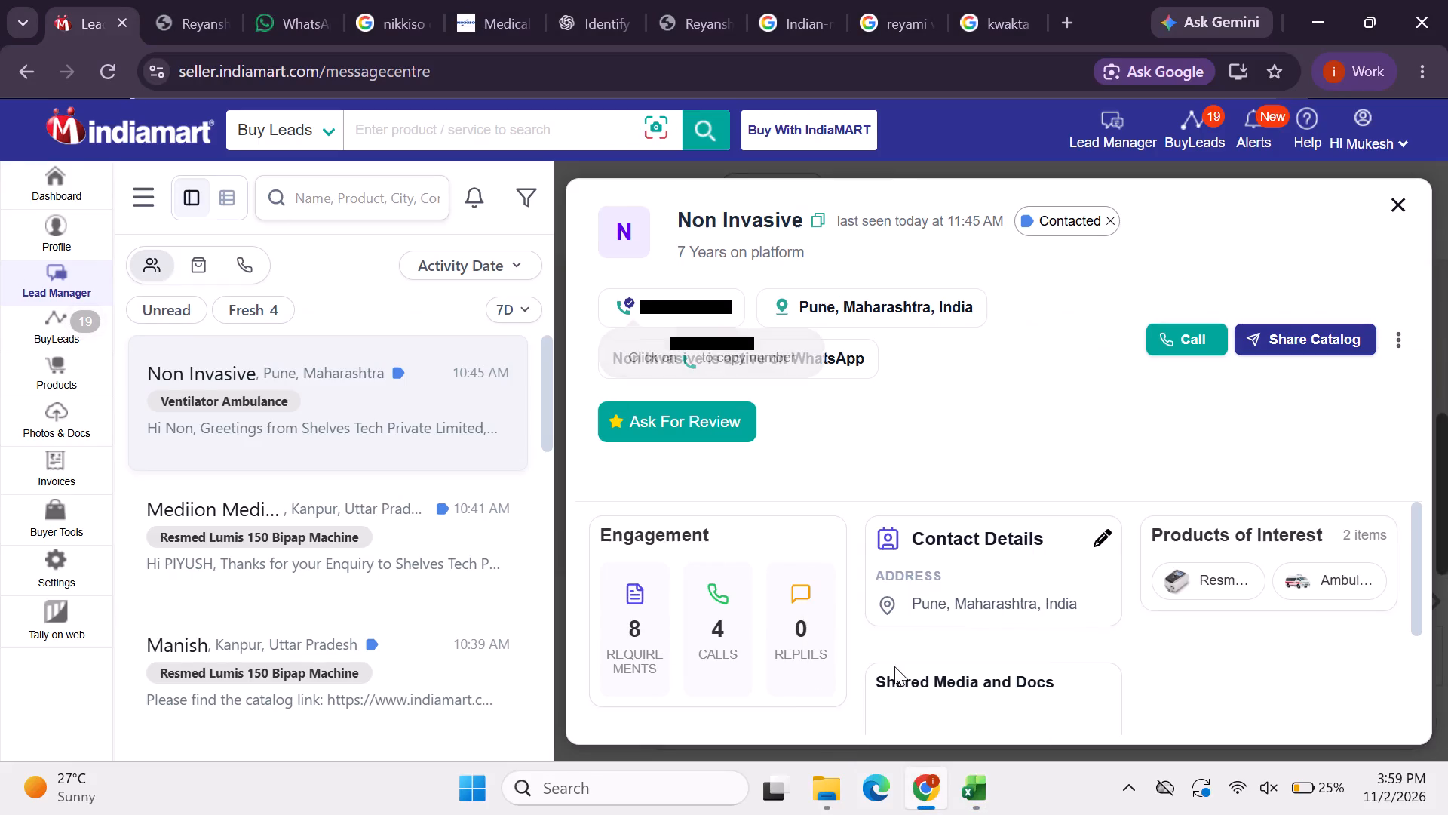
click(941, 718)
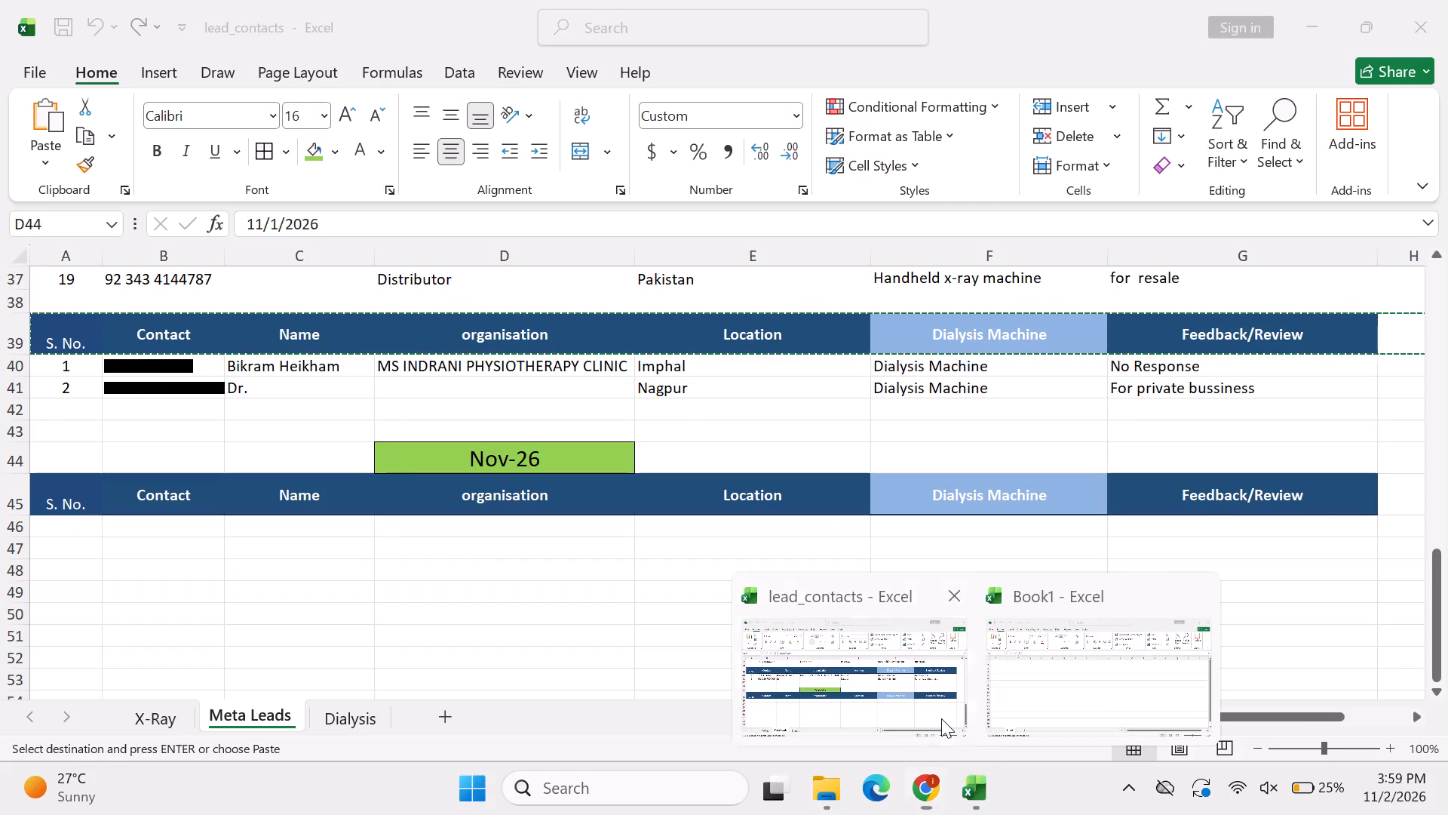
Rename the empty Dialysis sheet as IndiaMart.
click(160, 721)
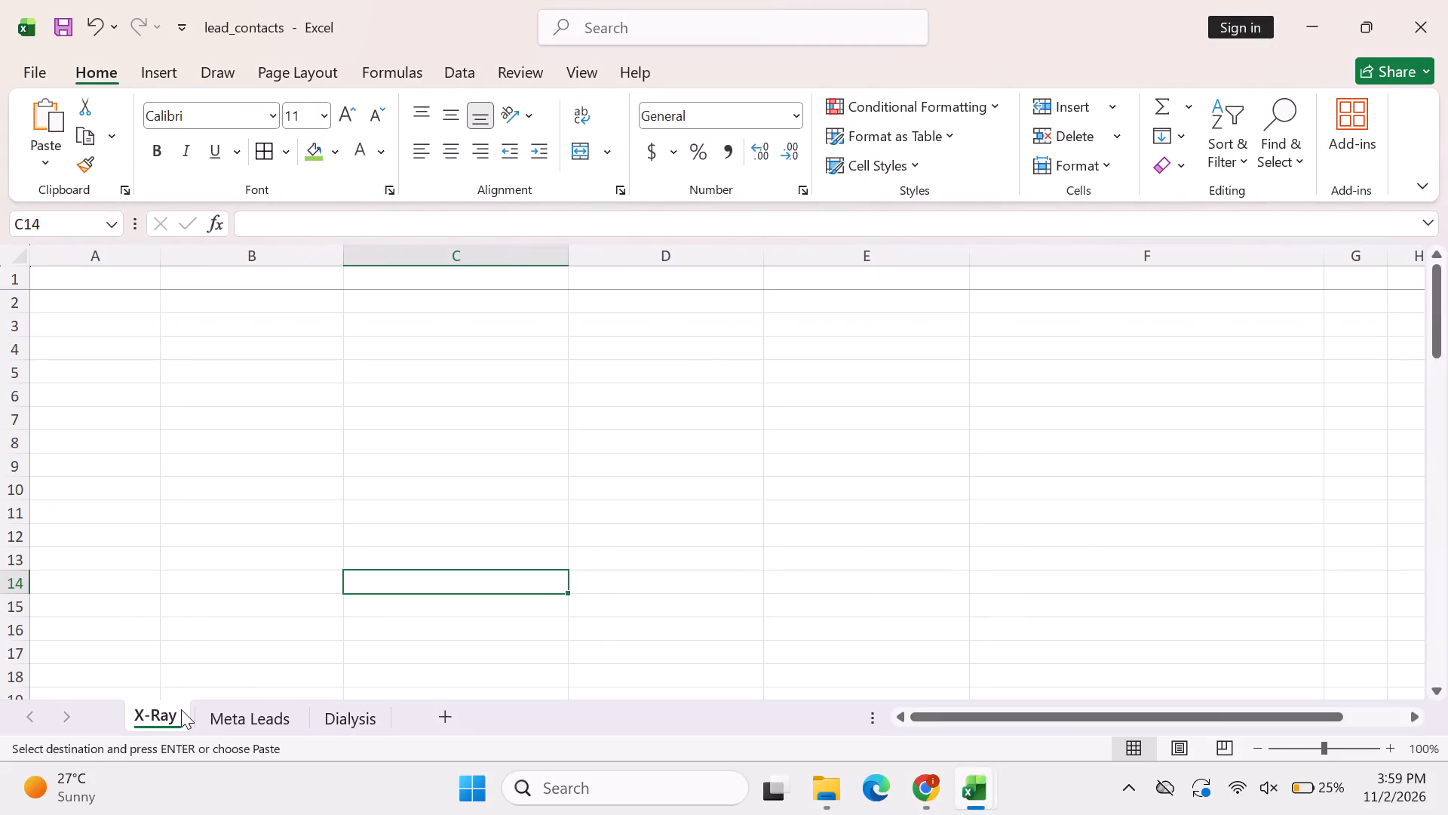
click(338, 716)
double_click(339, 716)
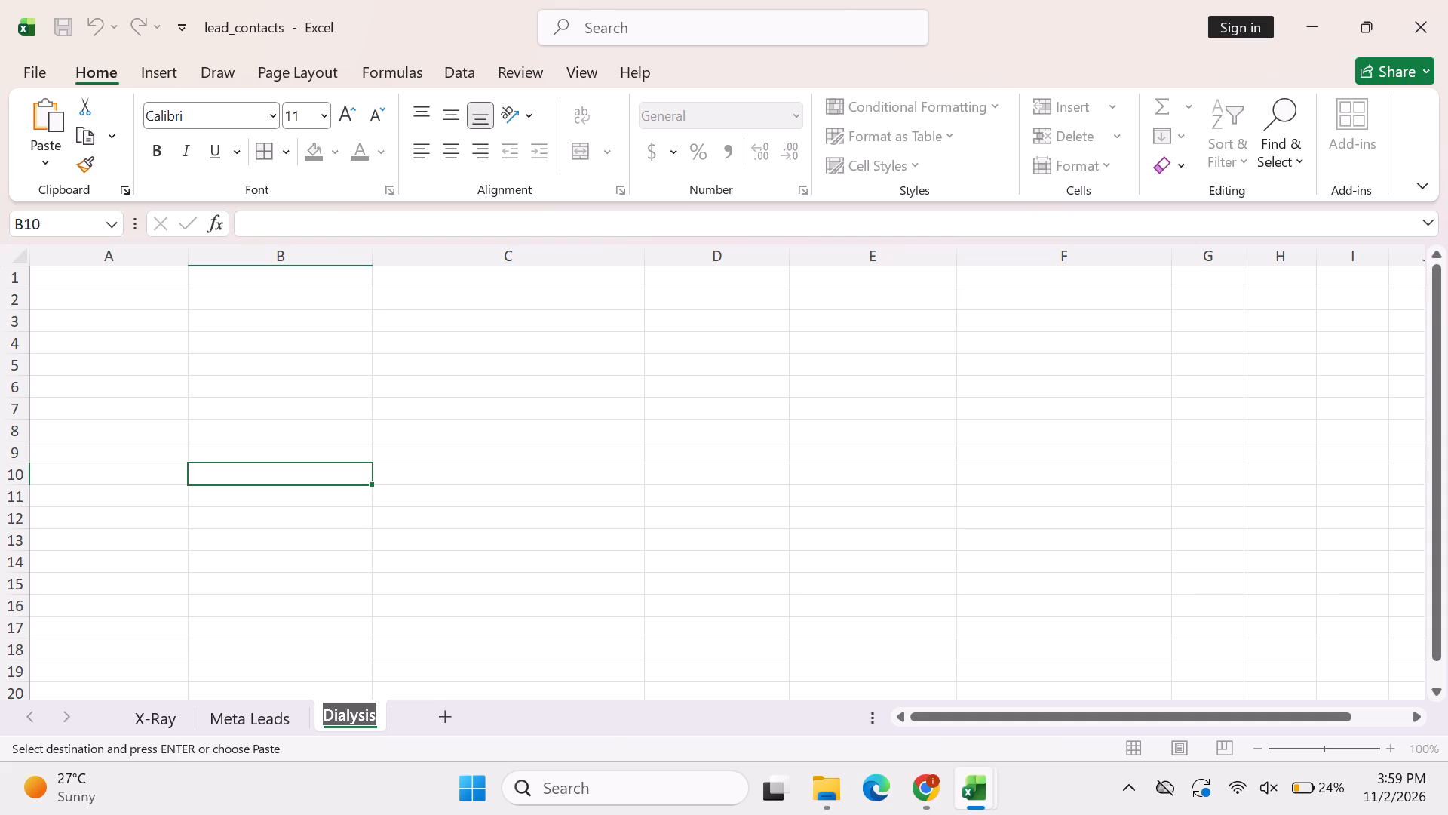
key(i)
text(ndia)
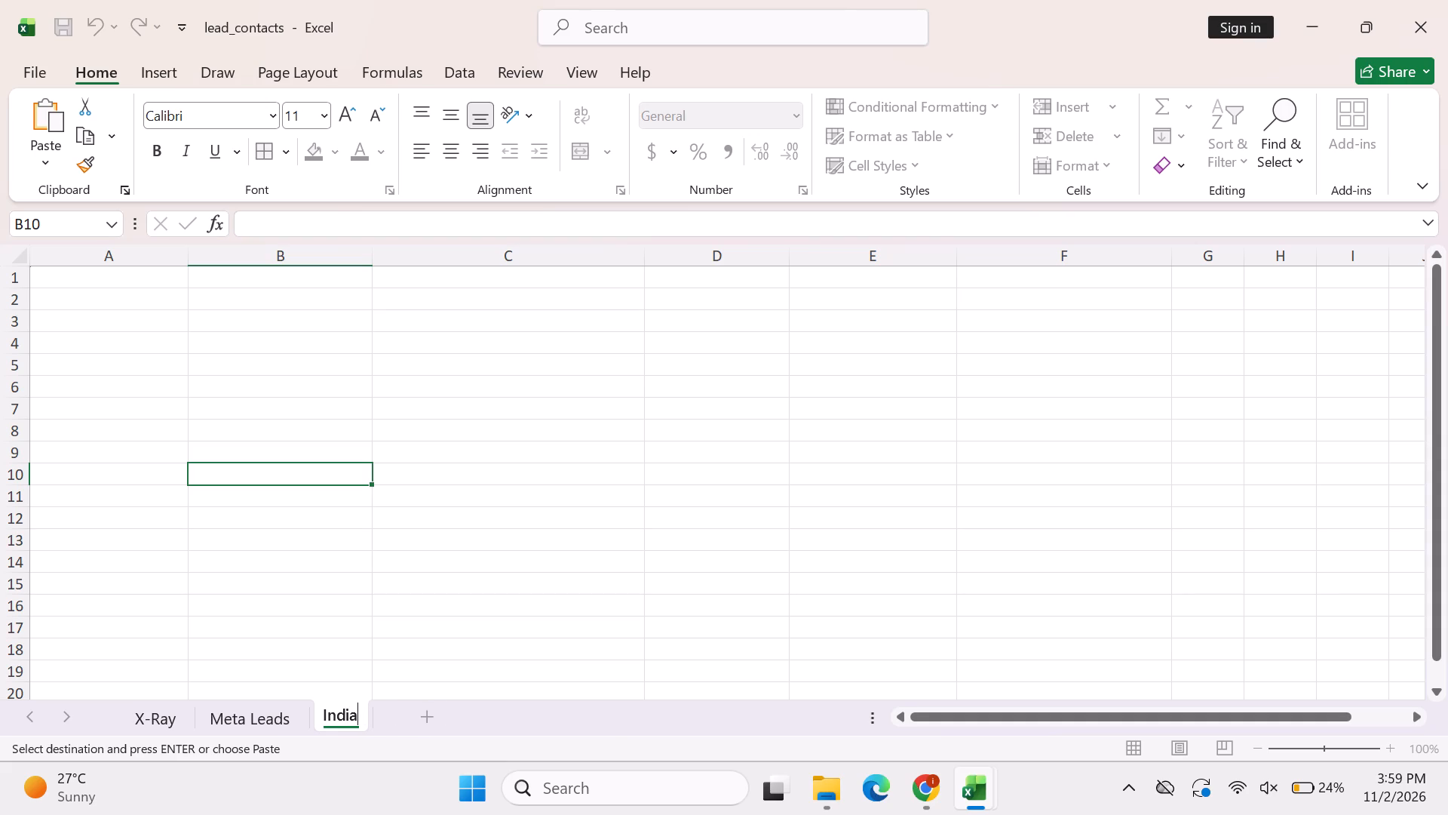
key(m)
text(art)
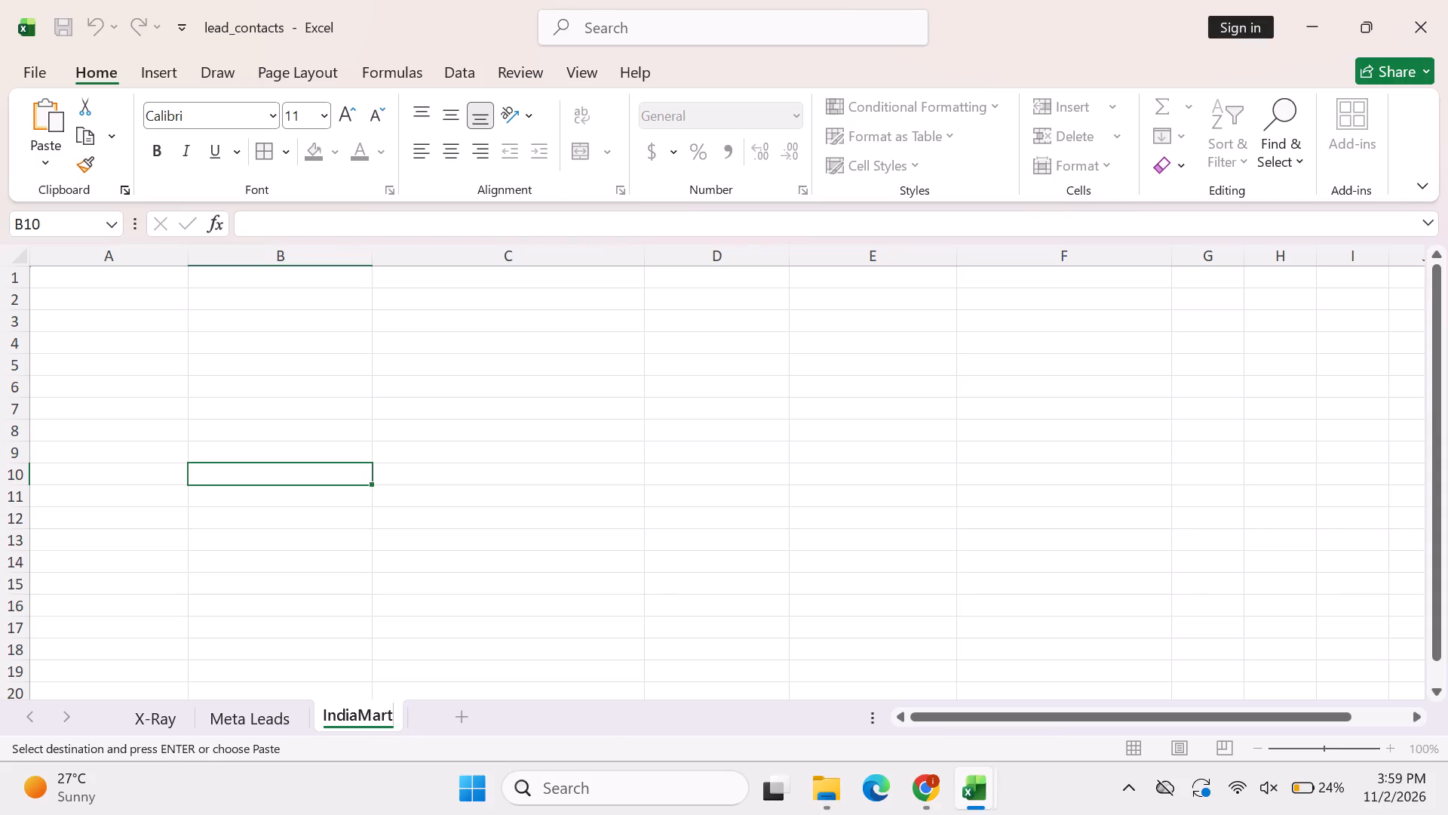
click(405, 658)
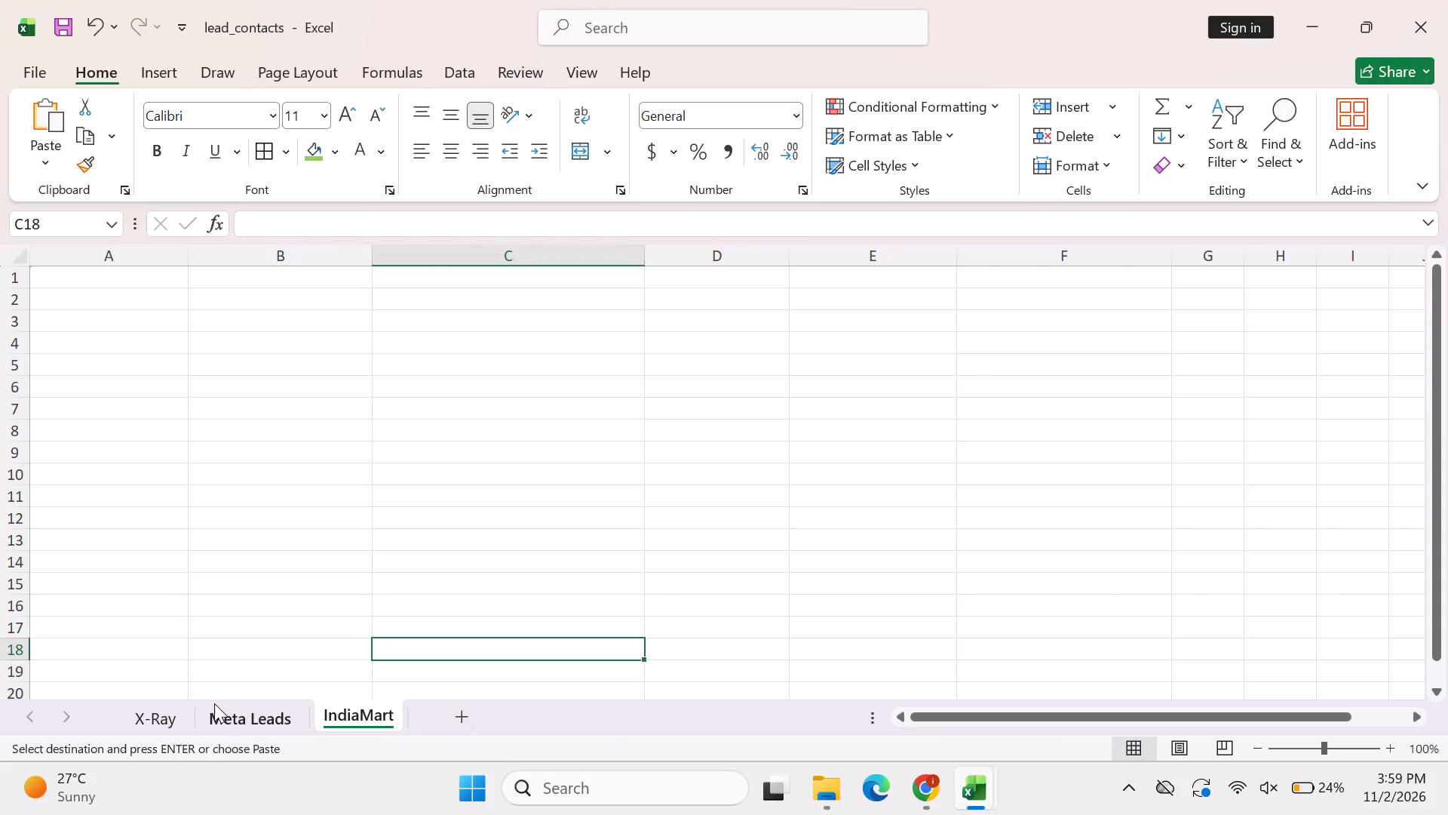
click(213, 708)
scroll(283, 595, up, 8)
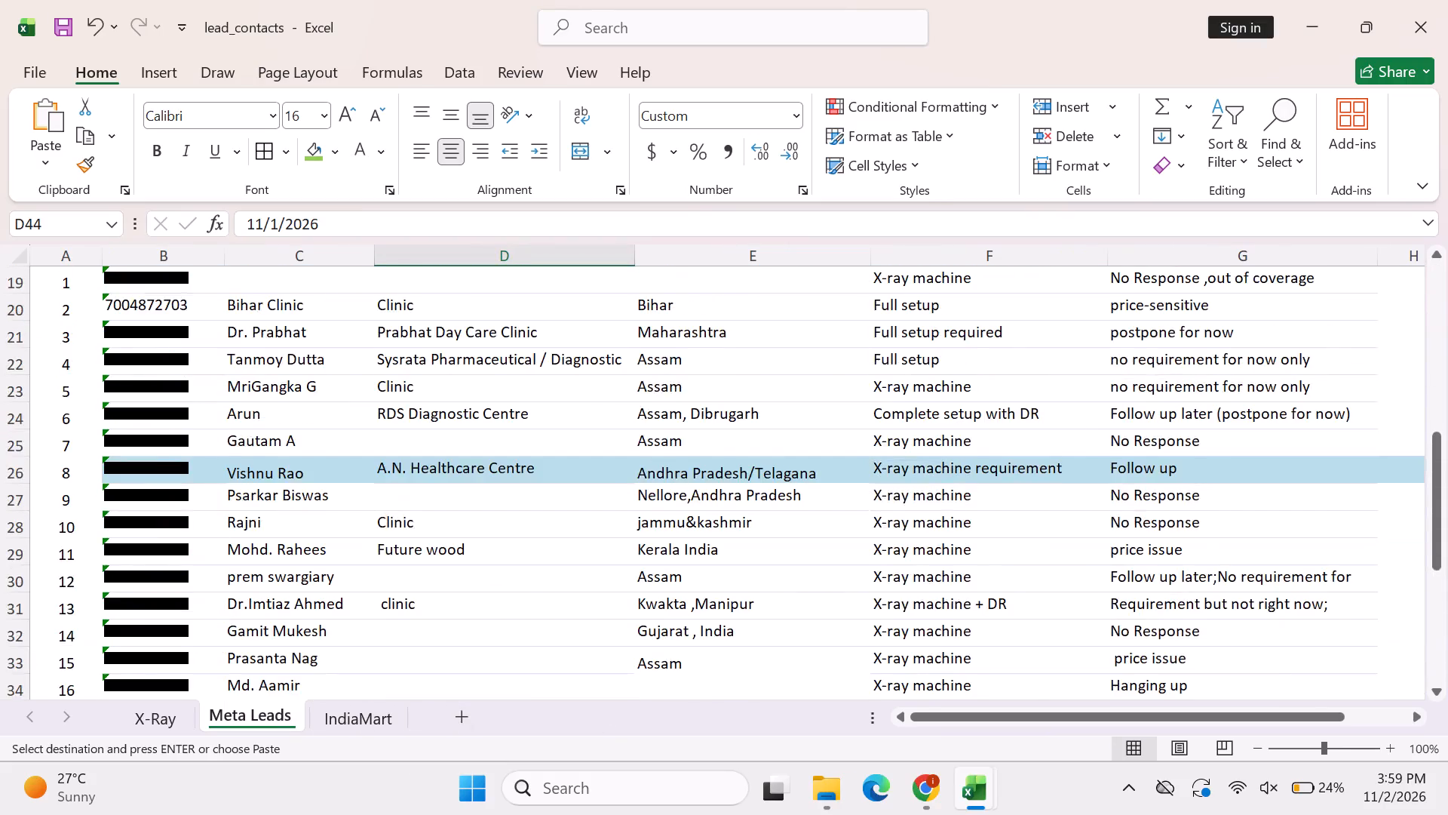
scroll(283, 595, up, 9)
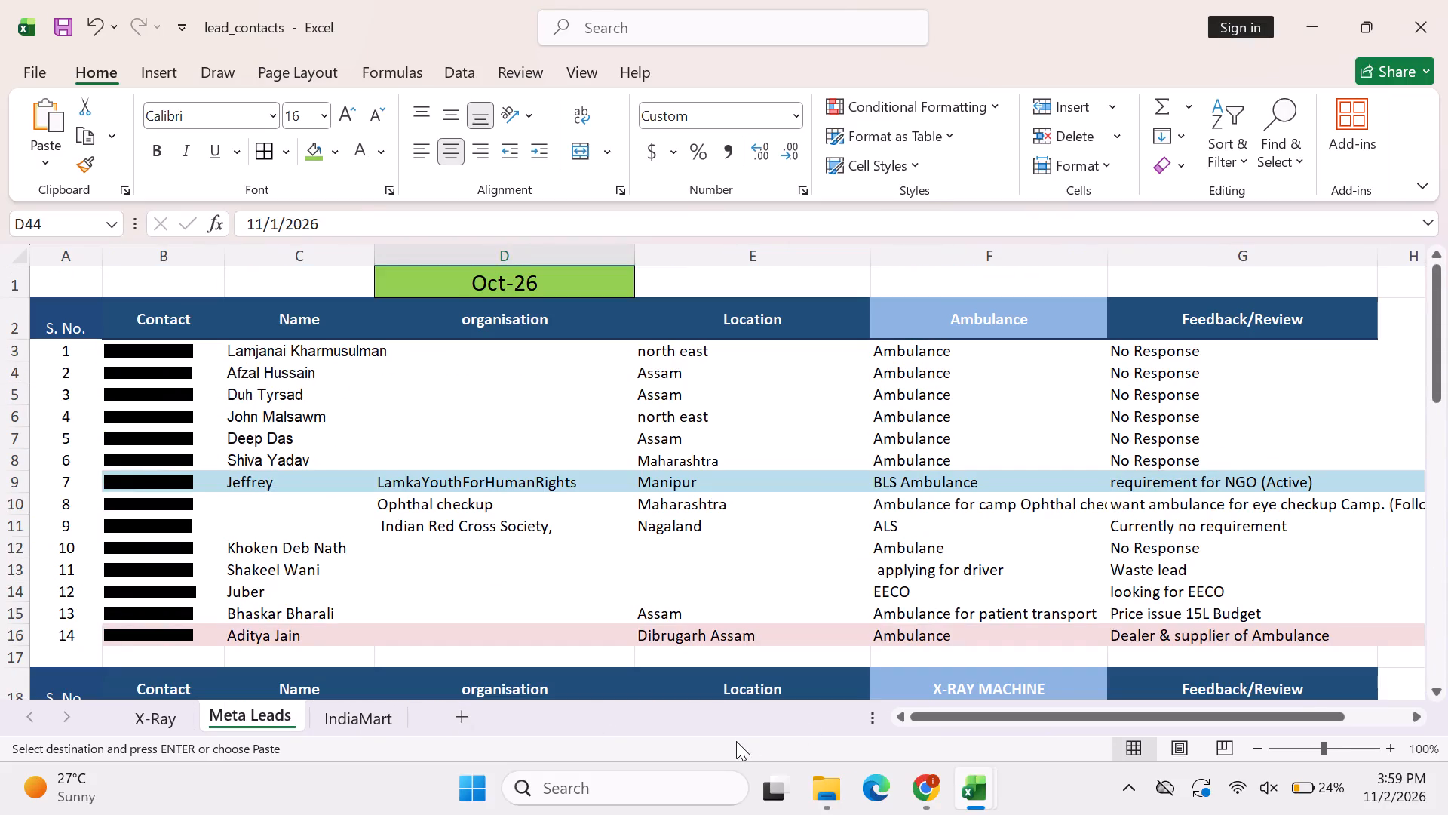
Switch to IndiaMART in Chrome and copy the lead details of the Non Invasive ventilator ambulance enquiry.
click(925, 731)
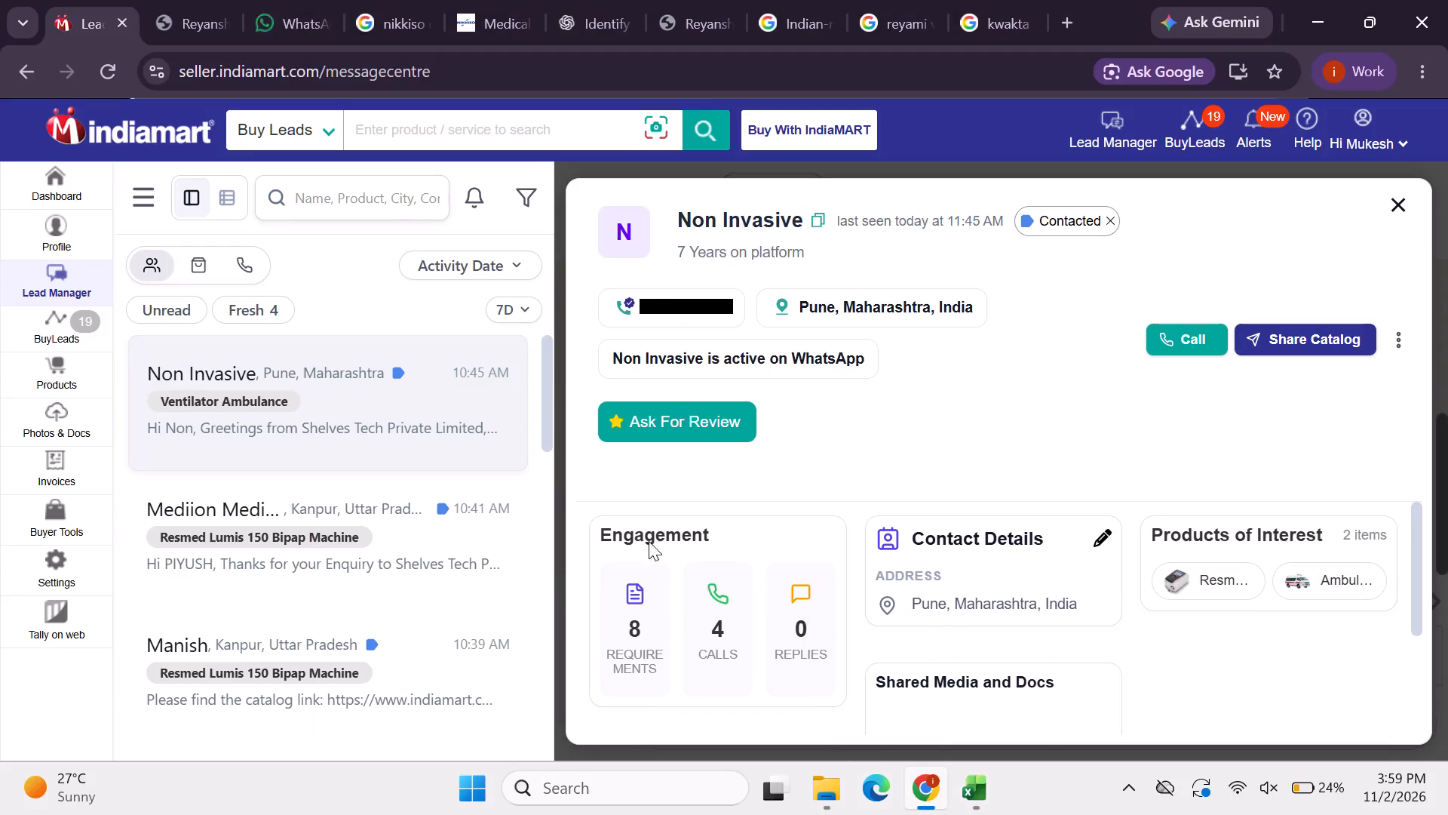
click(822, 222)
click(1397, 206)
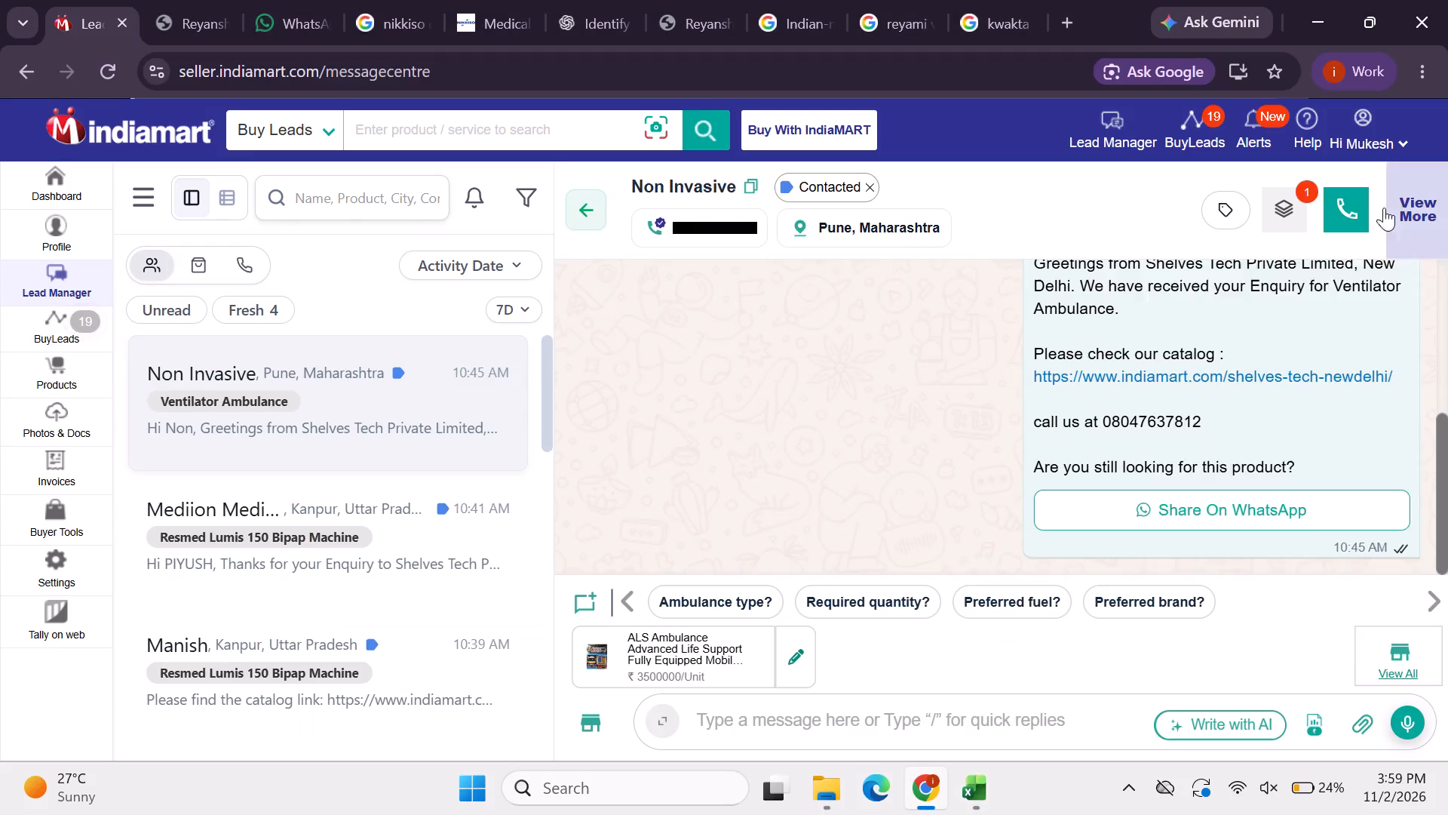
click(747, 184)
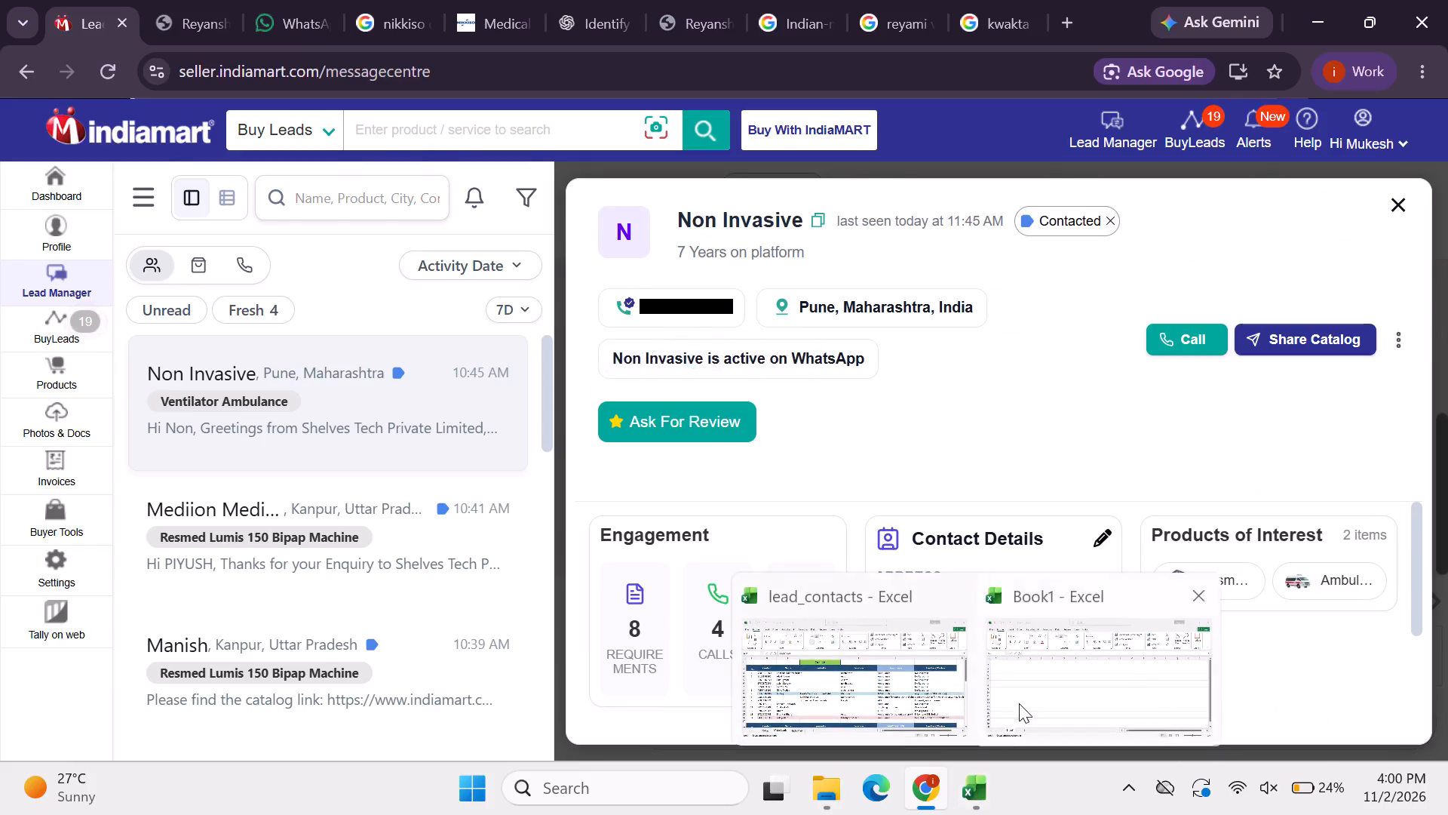
Check the blank Book1 workbook in Excel and close it.
click(1020, 702)
scroll(170, 463, up, 2)
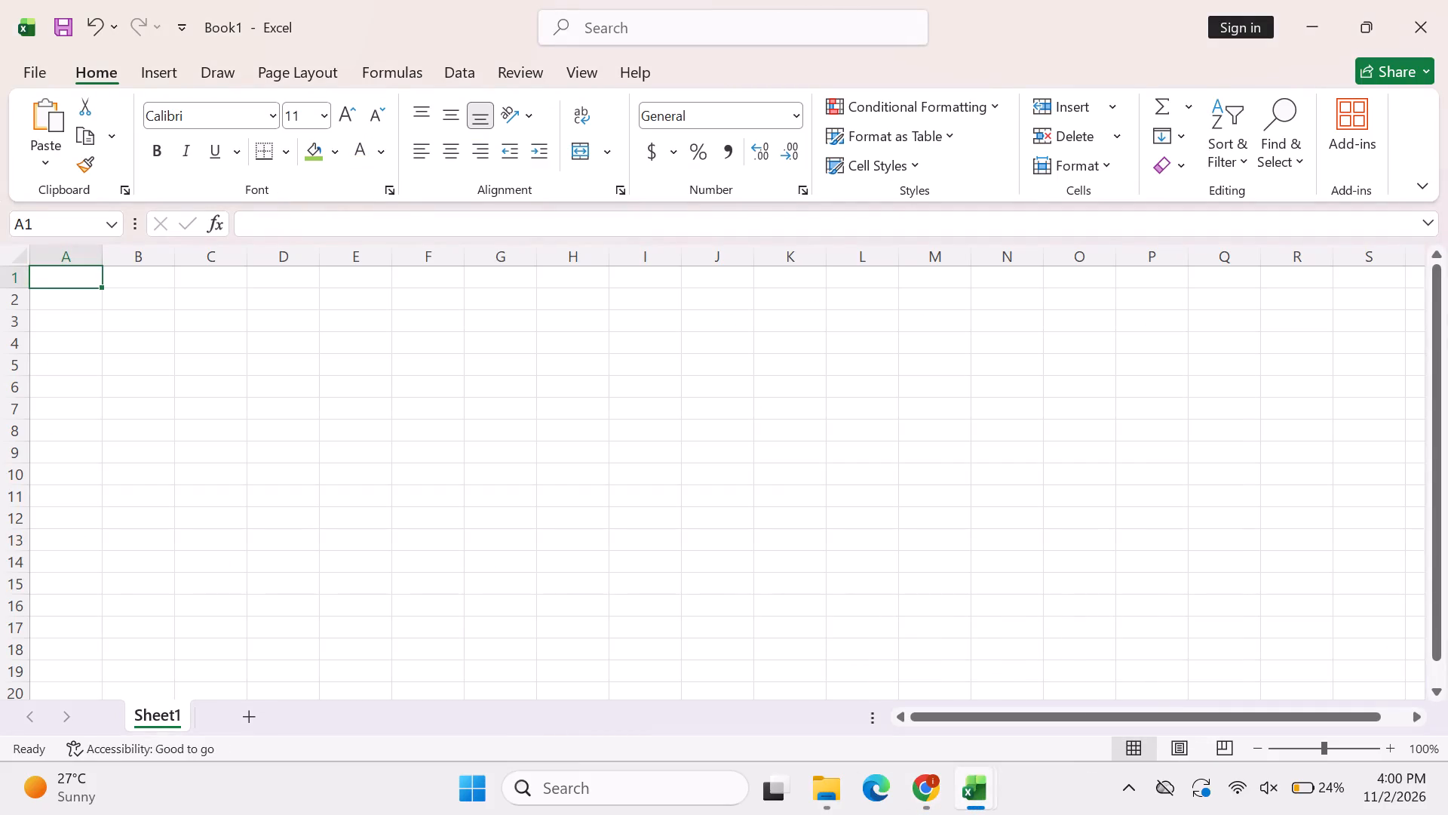
scroll(127, 544, down, 1)
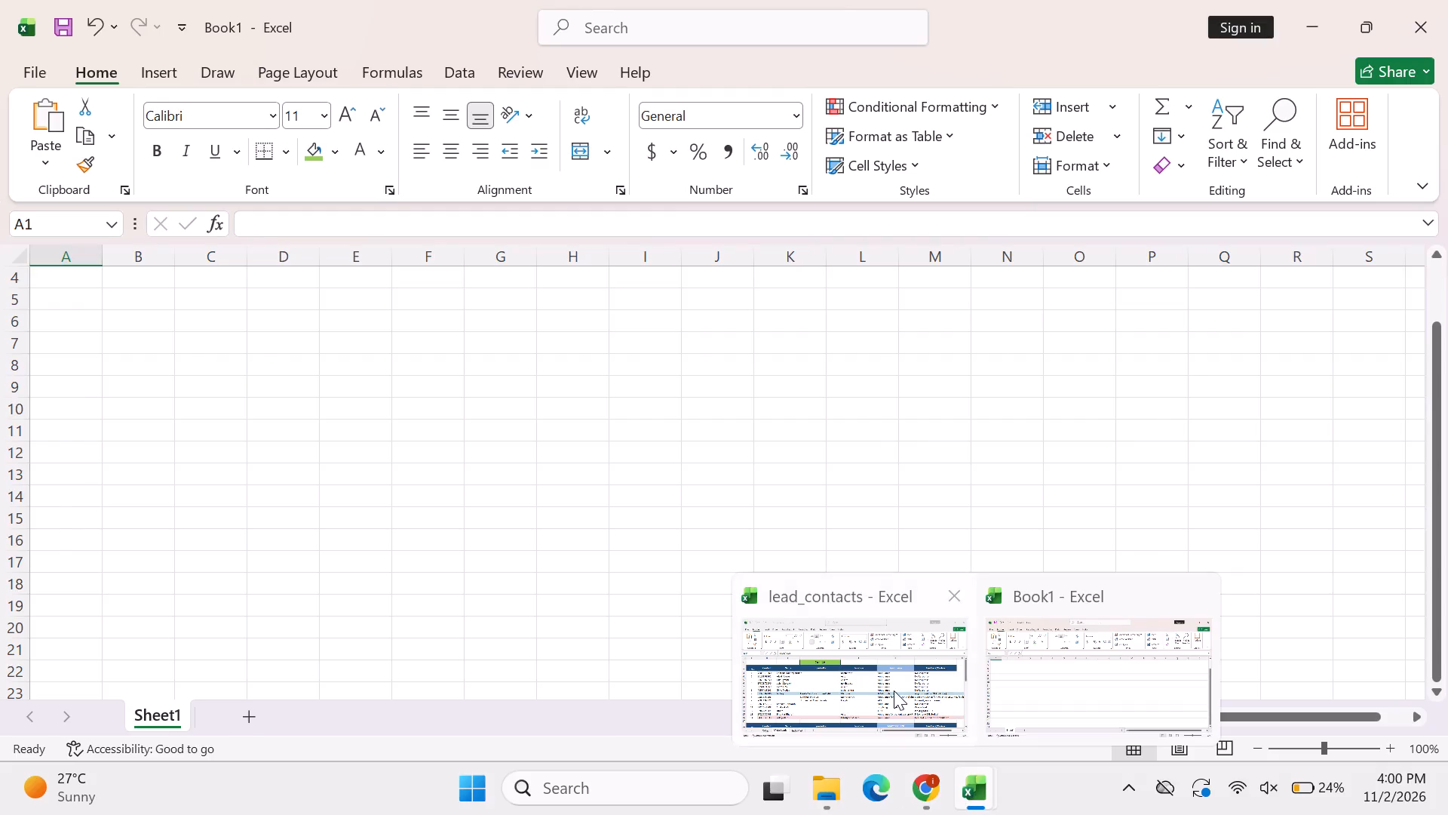
click(894, 690)
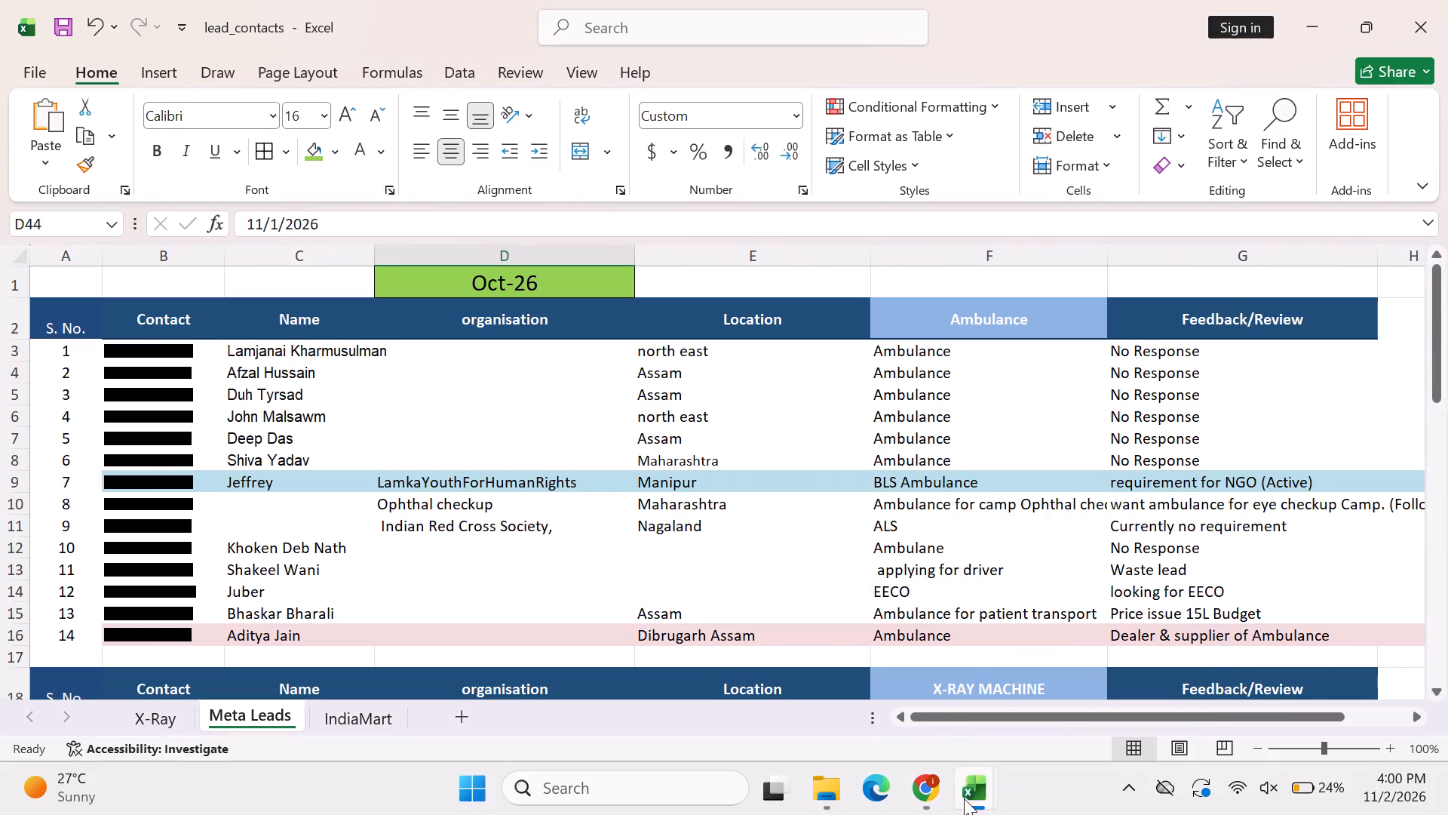
click(1196, 597)
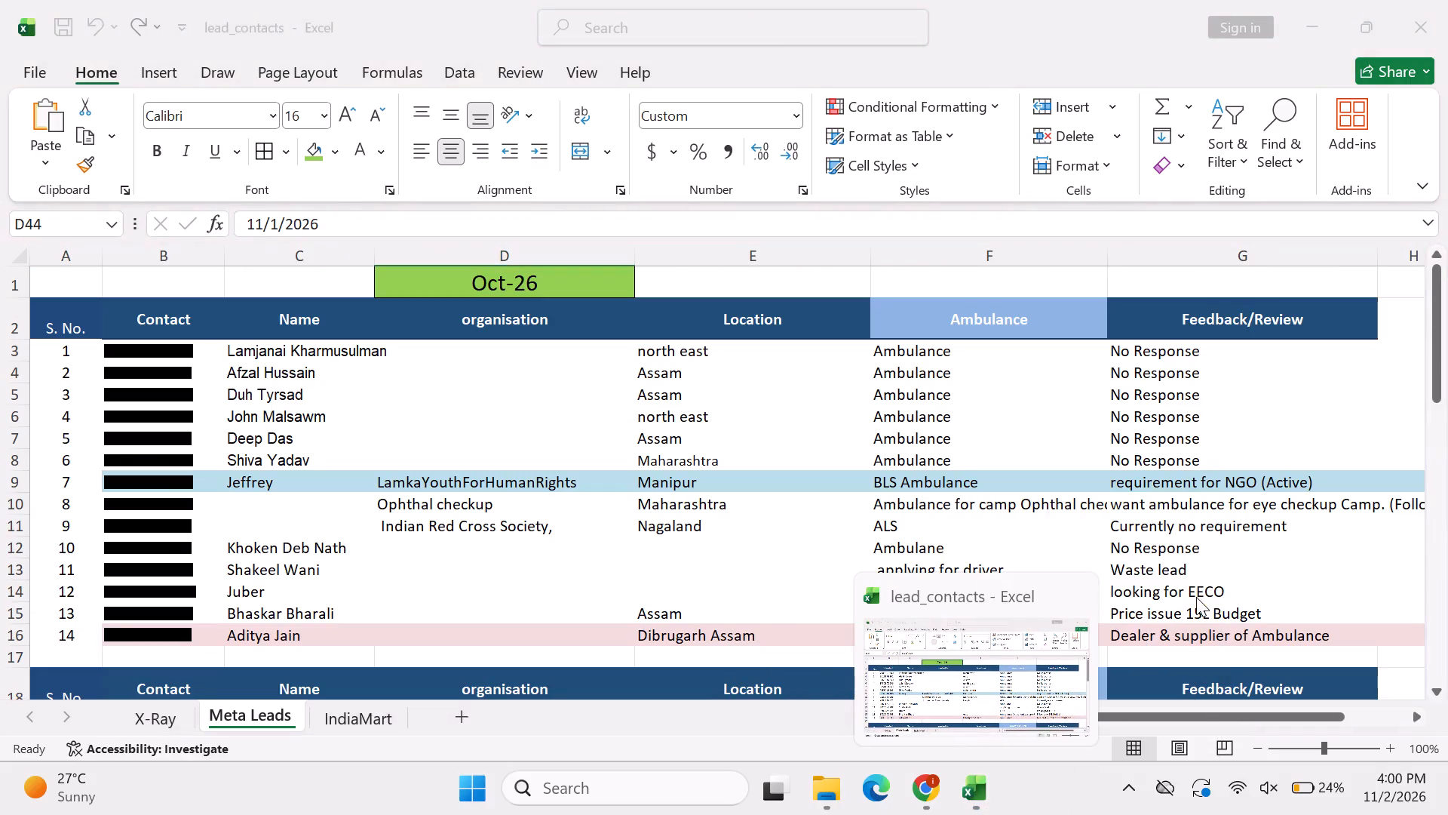
Return to the lead_contacts workbook in Excel and paste the copied Non Invasive lead into row 2 of the IndiaMart sheet.
click(968, 706)
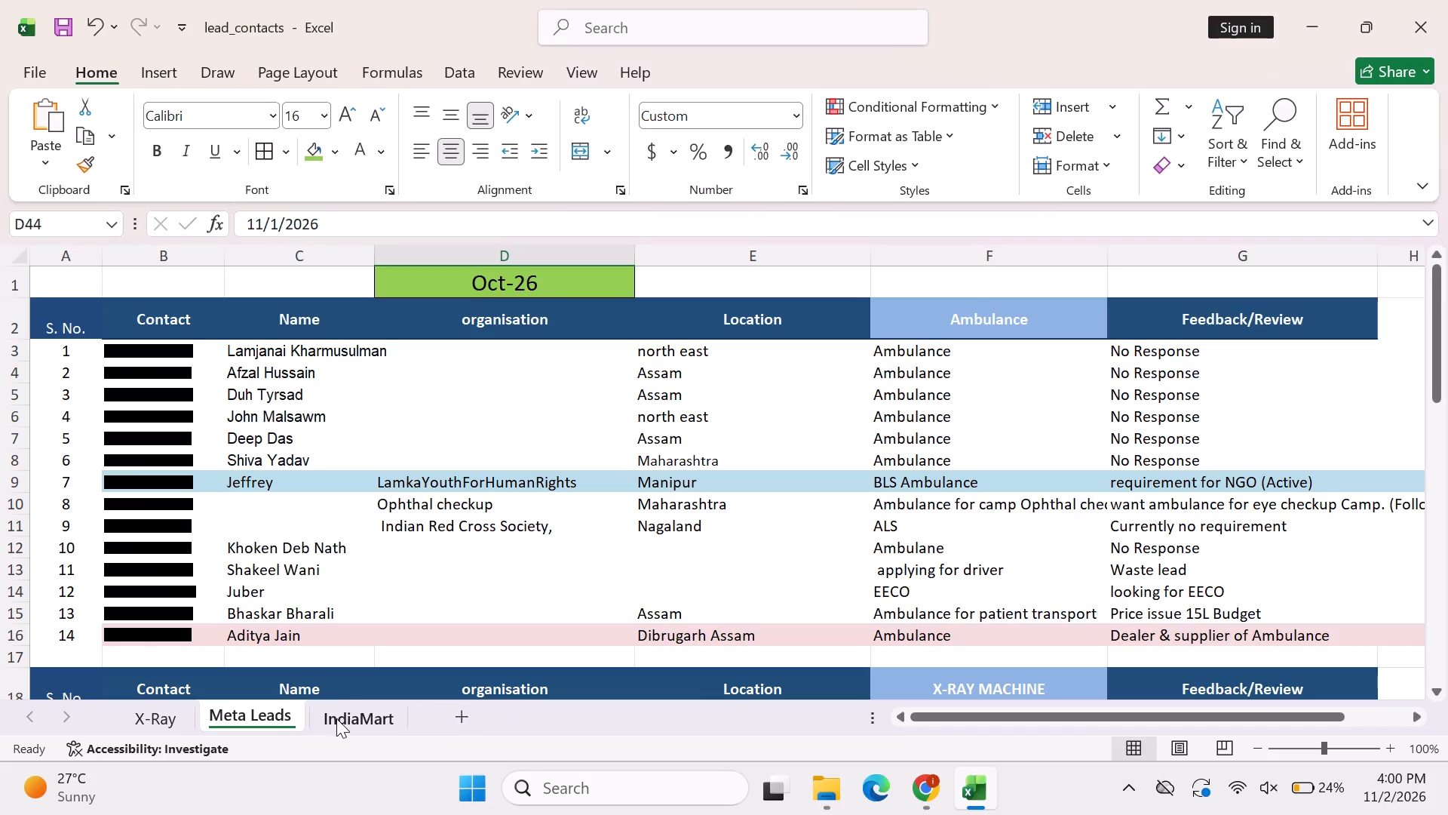
click(342, 721)
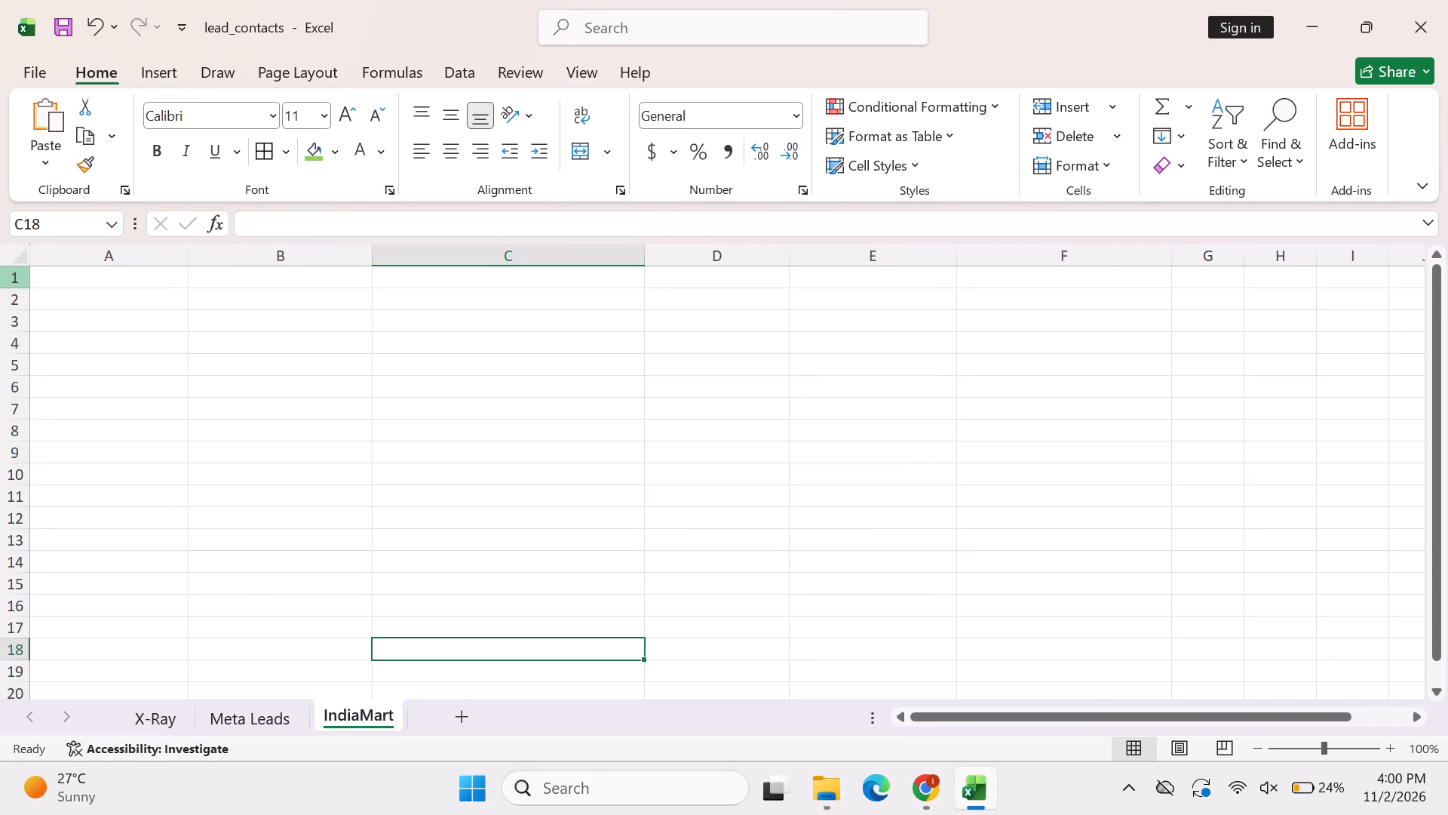
click(17, 298)
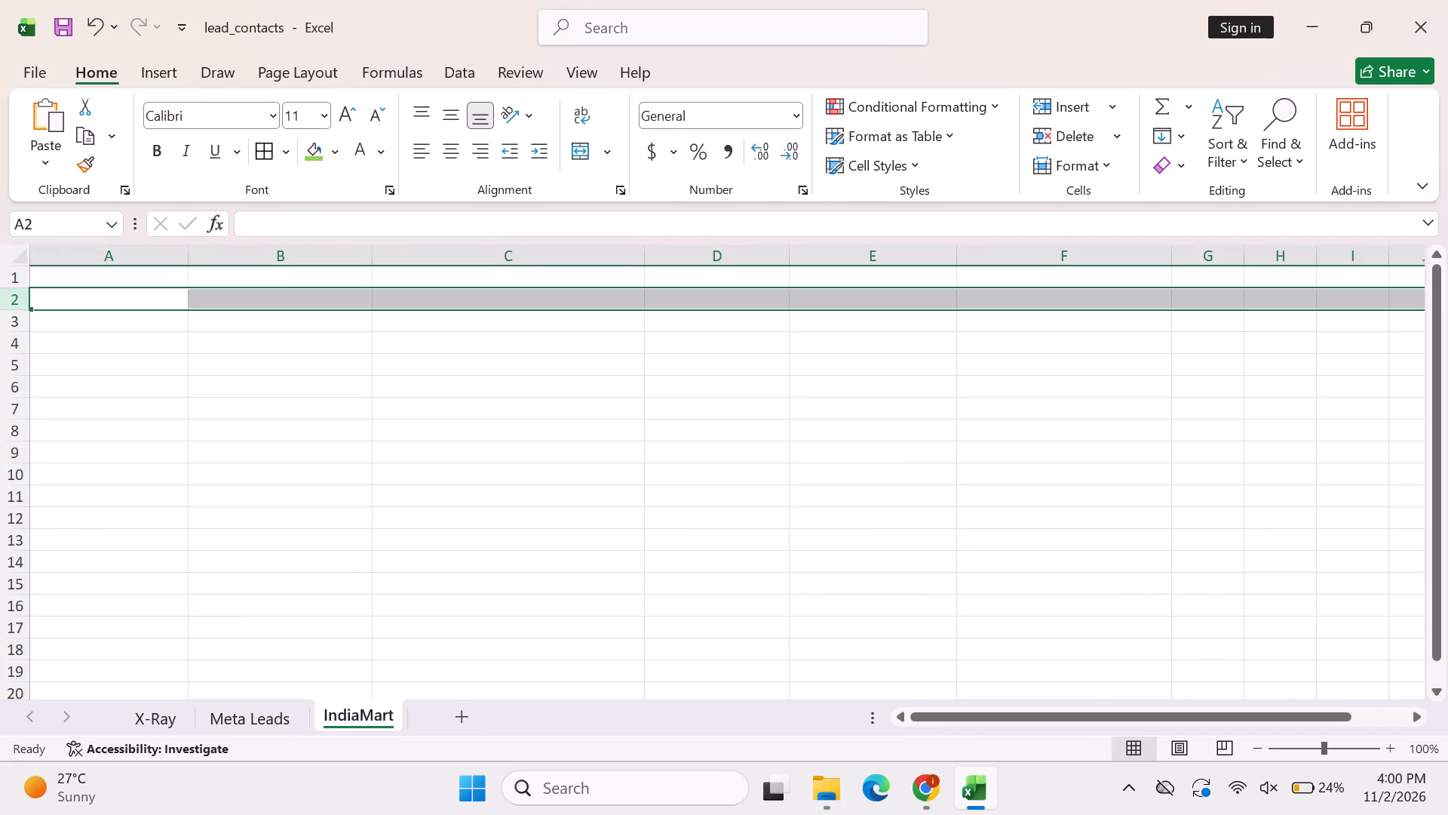
click(12, 303)
key(ctrl+v)
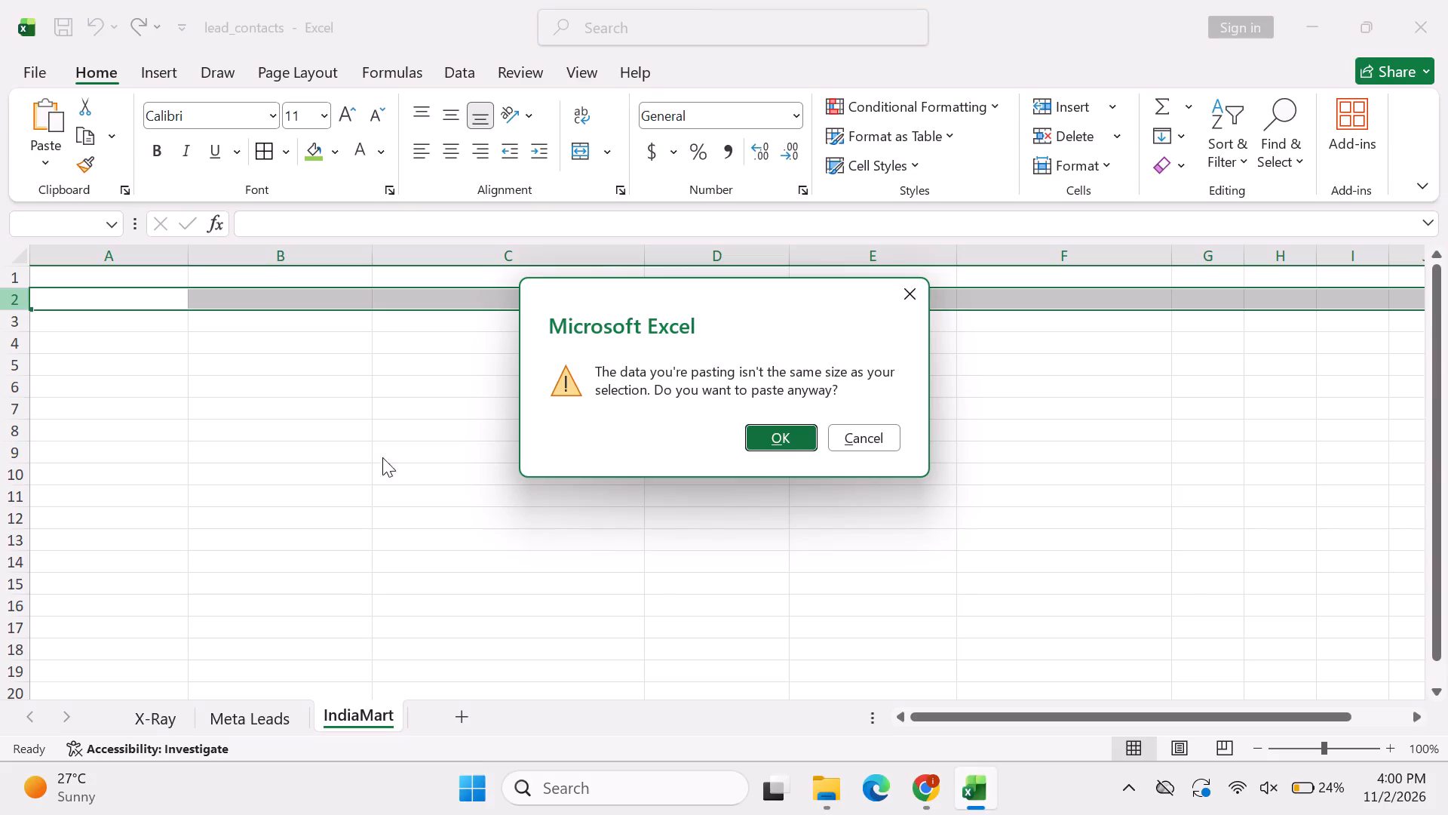
click(776, 434)
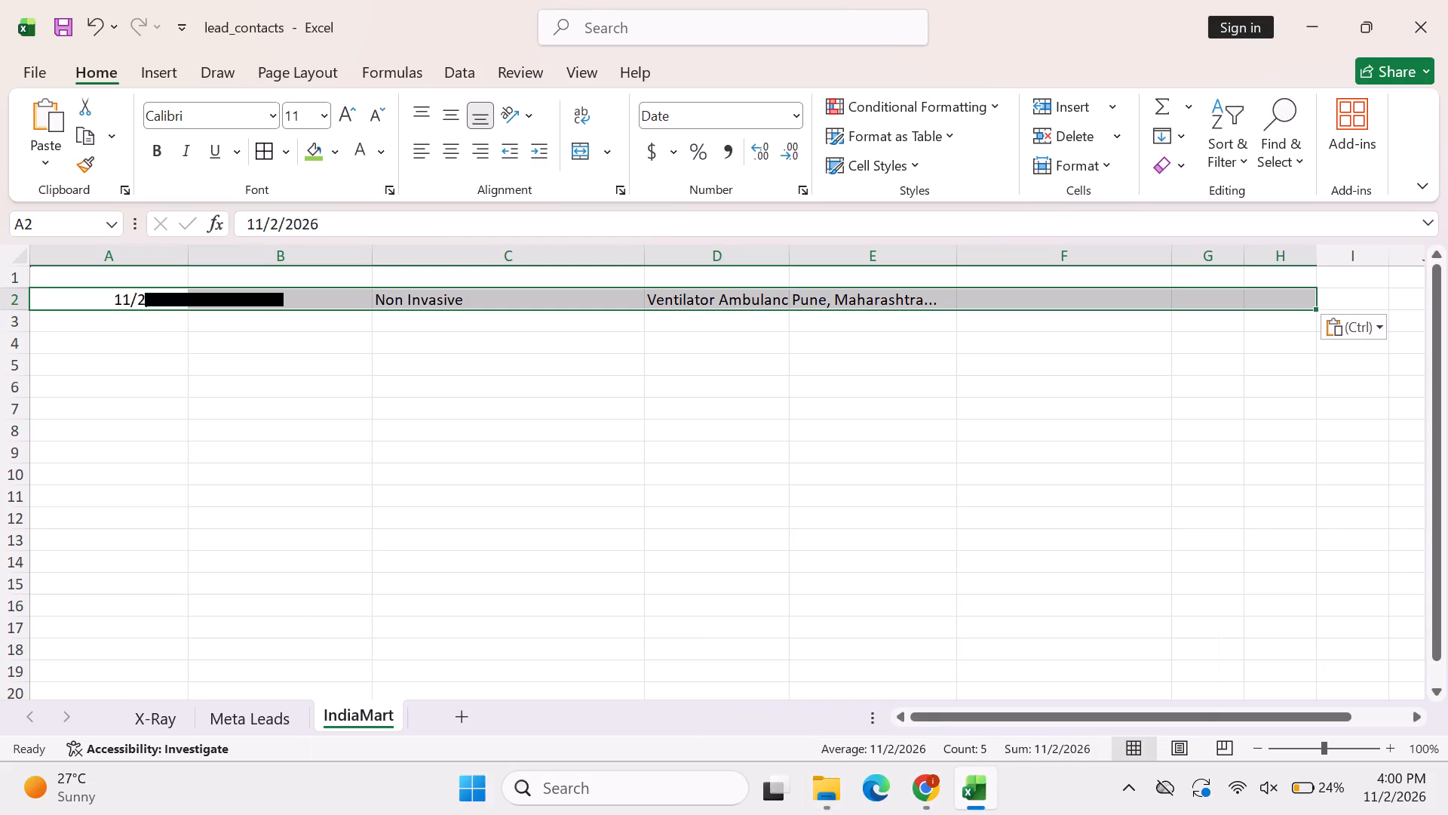
Copy the Mediion Medical lead details from IndiaMART in Chrome and paste them into row 3 of the IndiaMart sheet in Excel.
scroll(298, 521, up, 1)
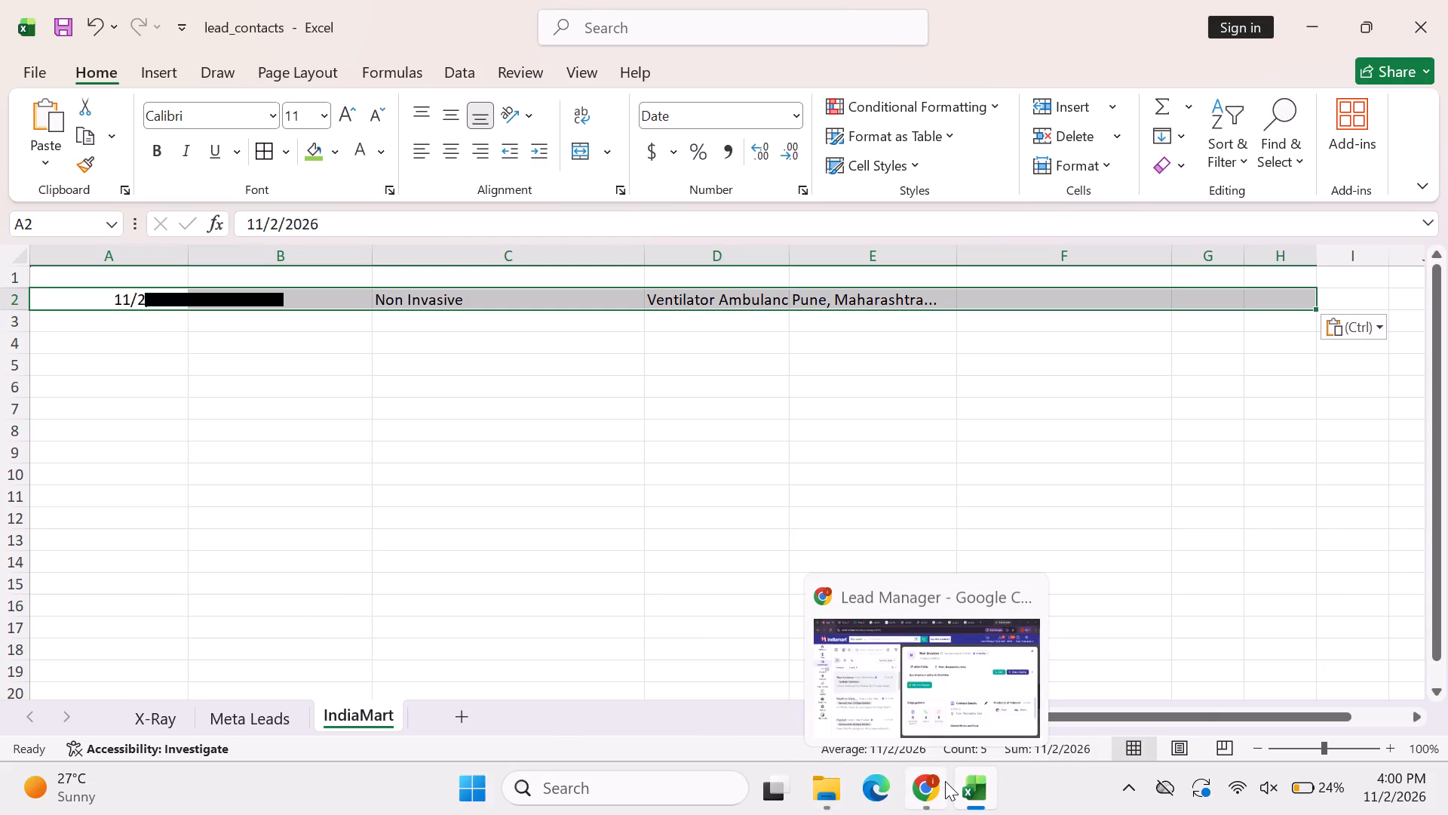
click(928, 795)
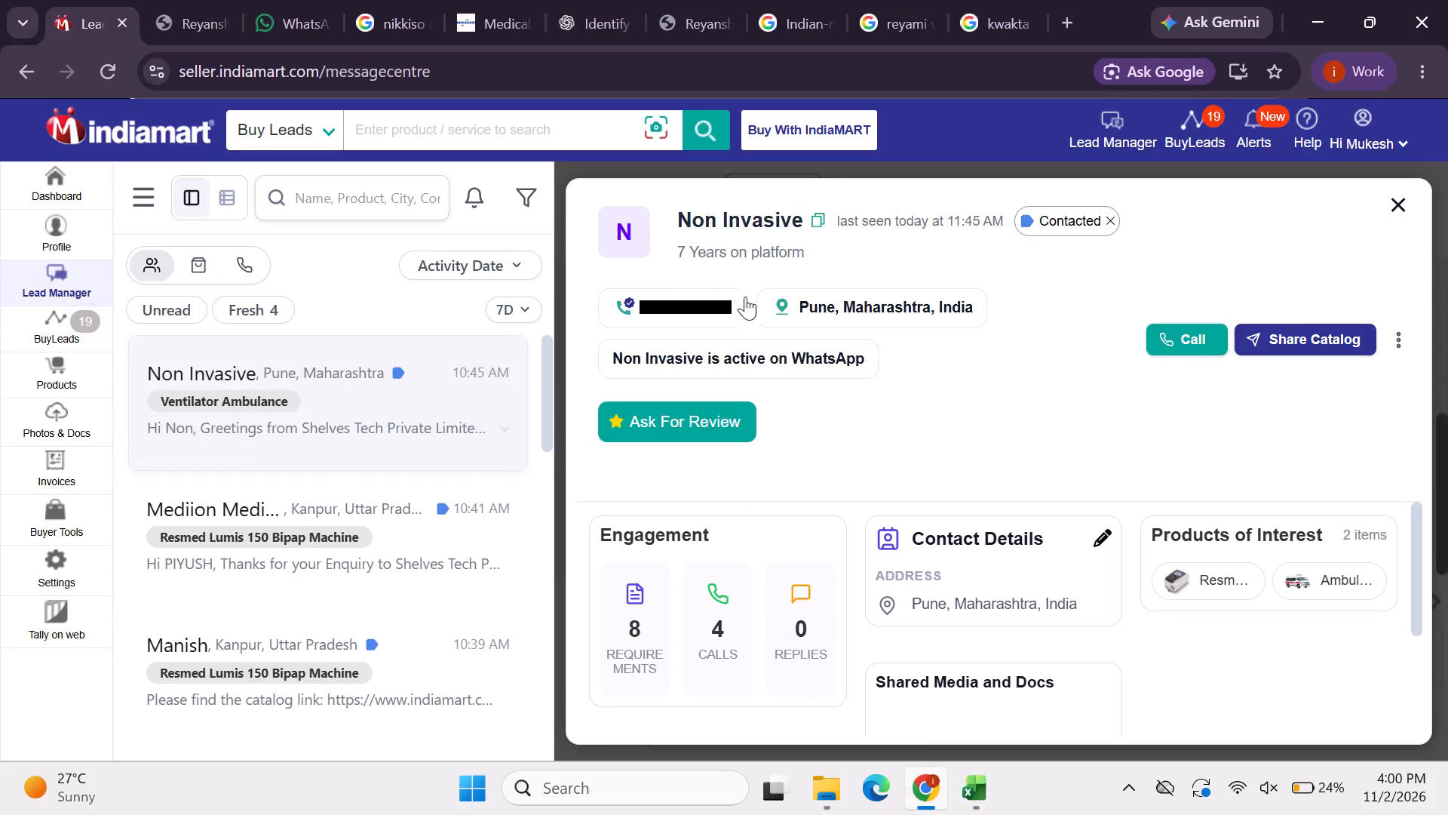
click(307, 524)
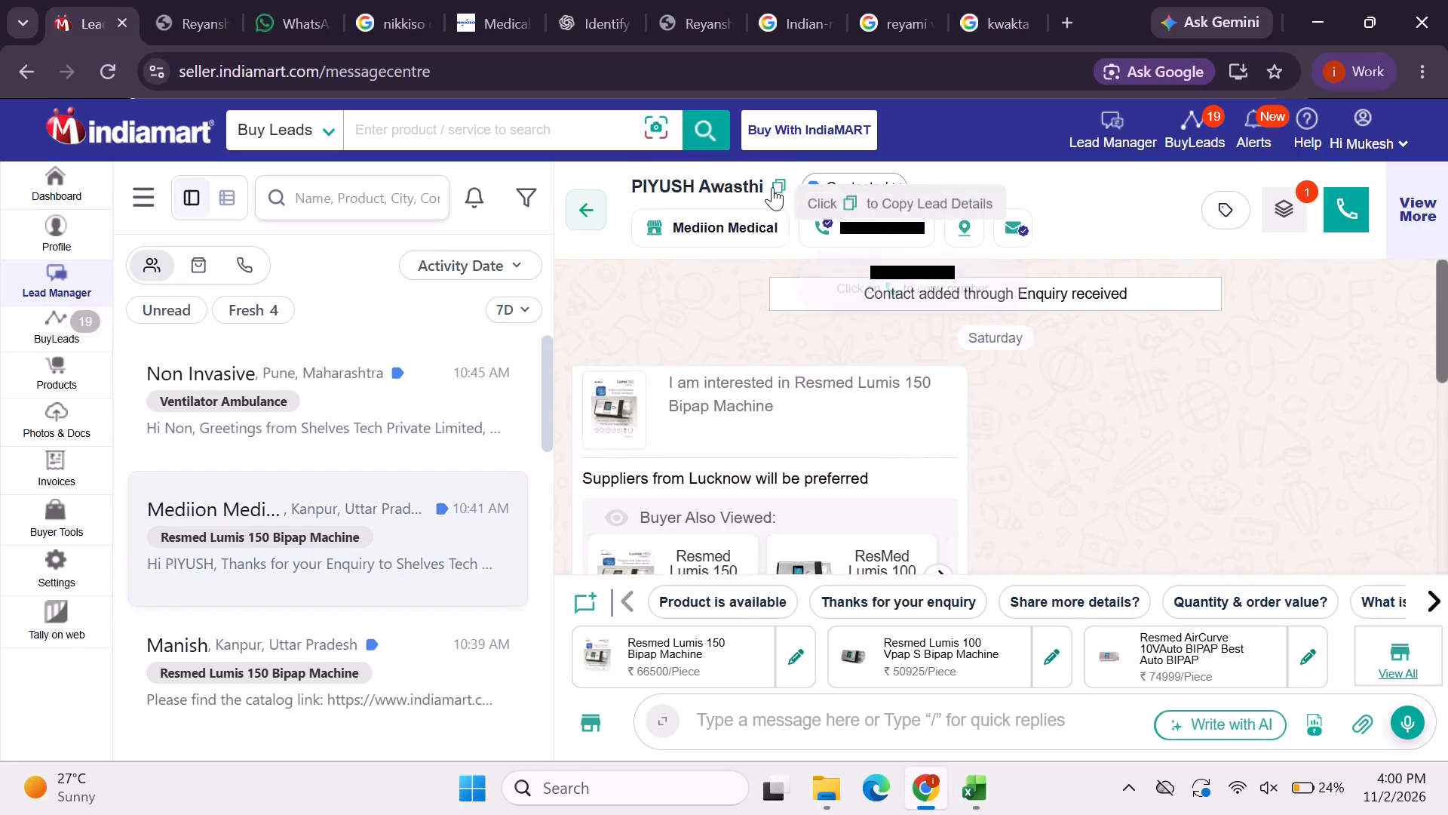
click(772, 187)
click(969, 778)
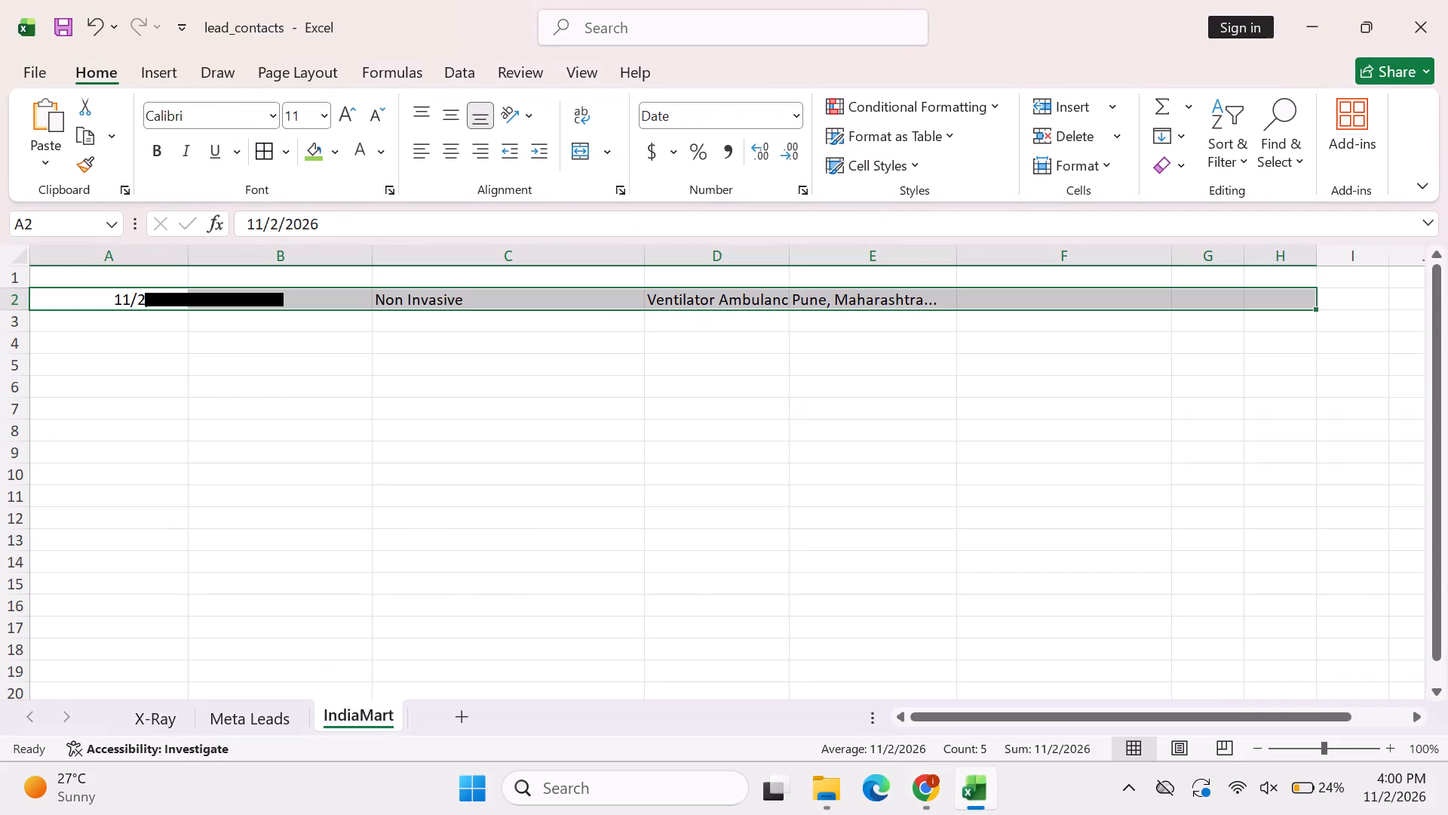
click(8, 323)
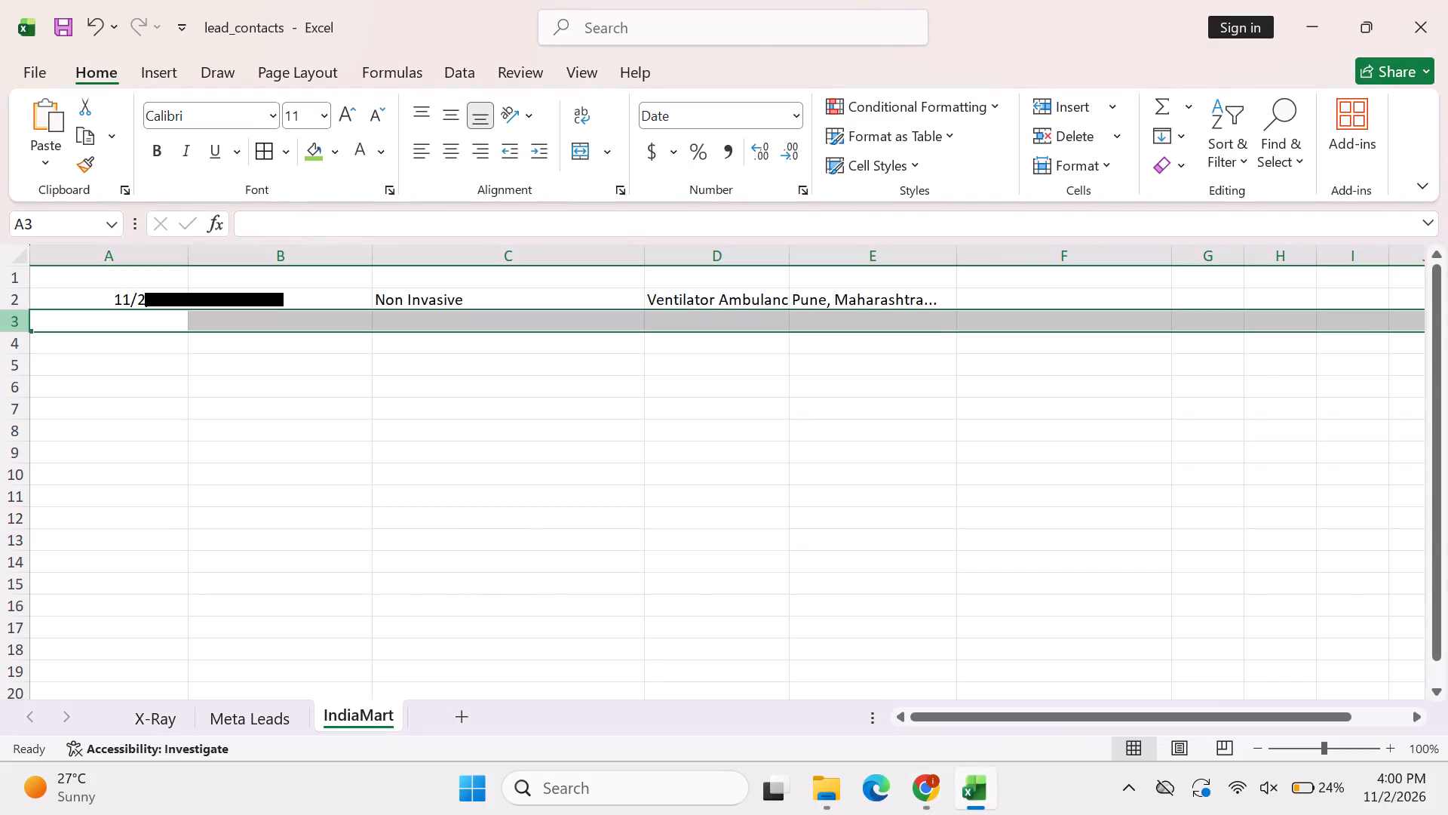
key(ctrl+v)
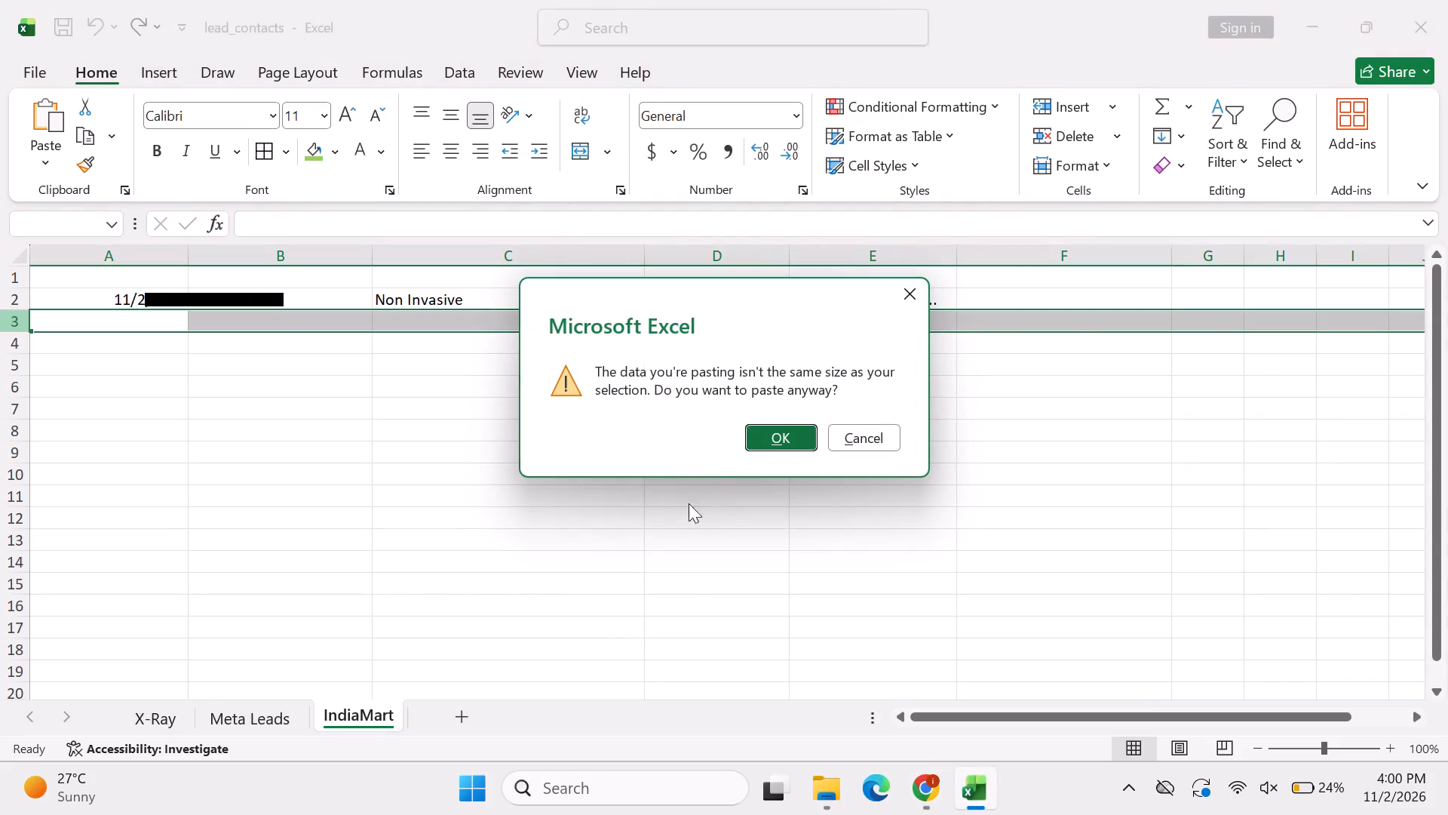
click(758, 435)
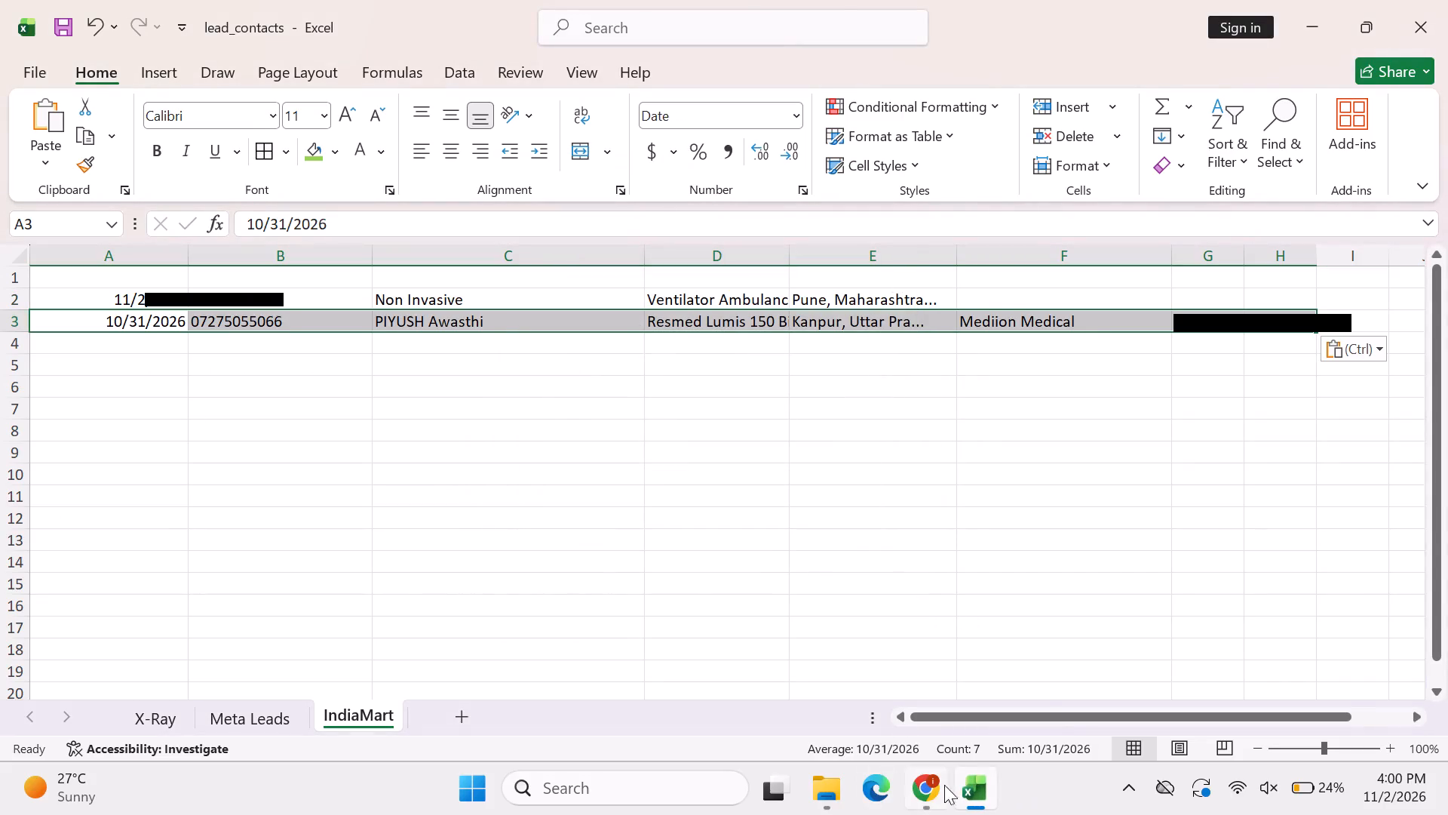
Copy Manish's Resmed Lumis 150 Bipap Machine lead details from IndiaMART in Chrome into row 4 of the IndiaMart sheet in Excel.
click(932, 785)
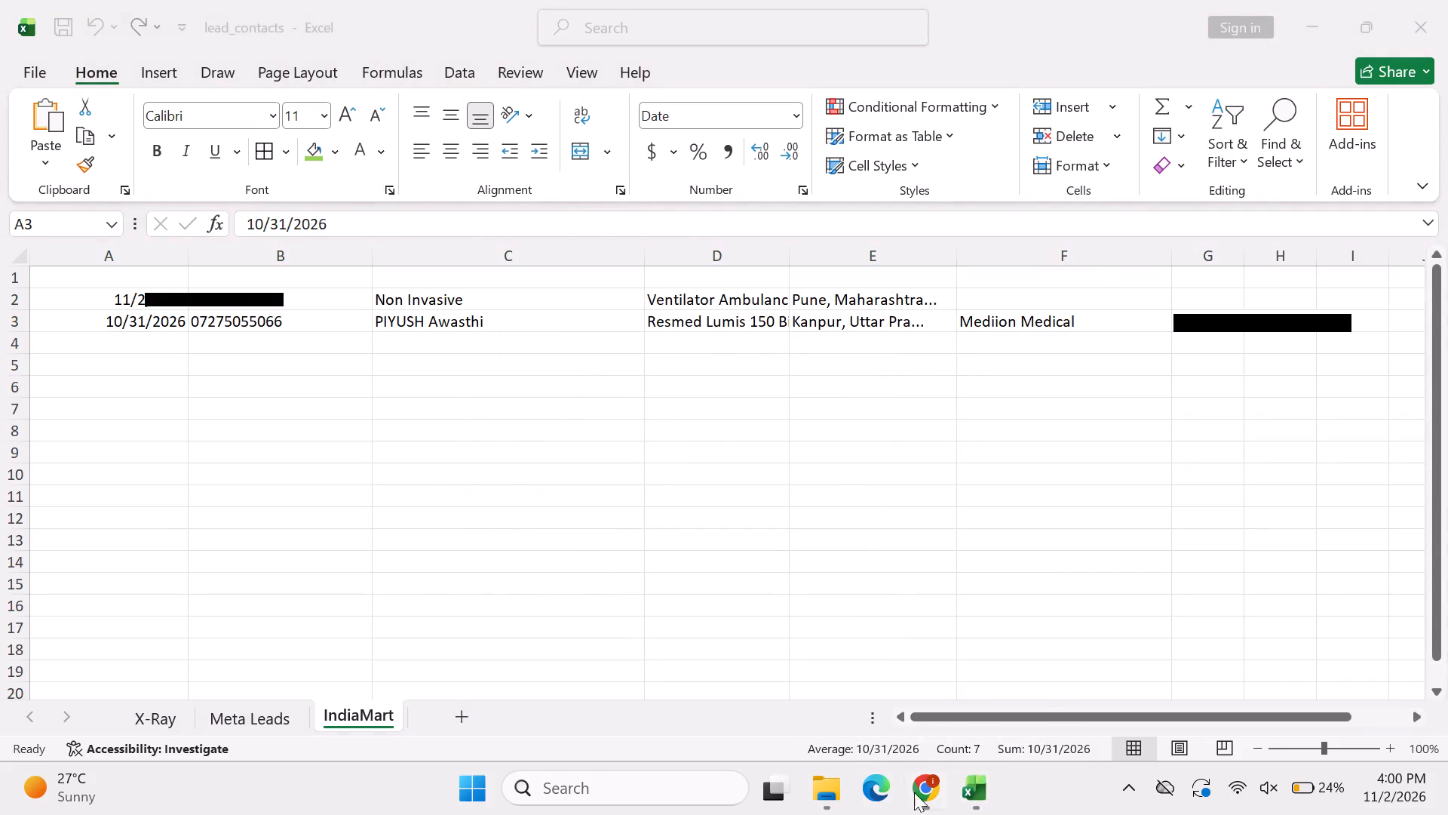
click(860, 671)
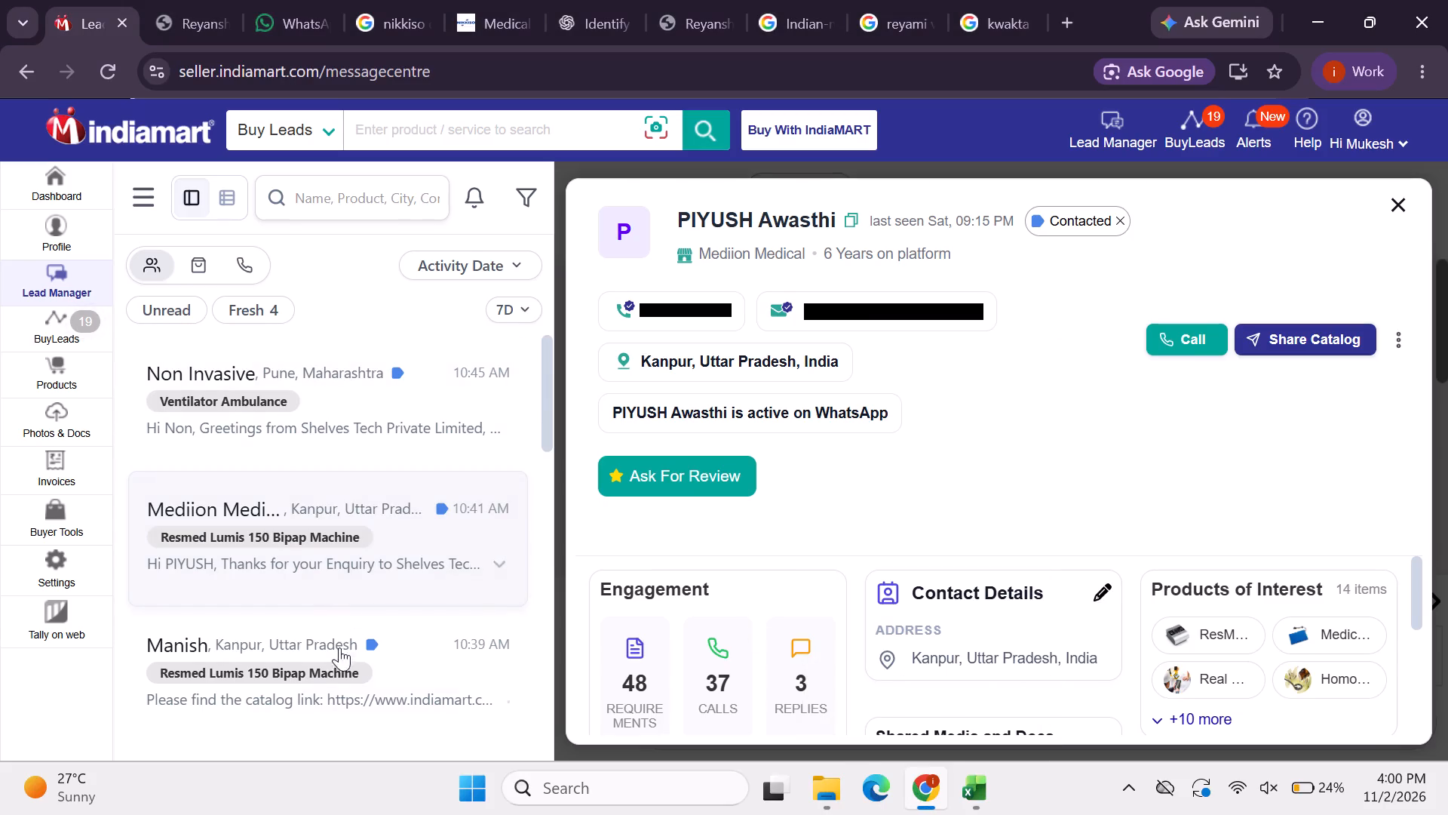
click(339, 673)
click(704, 186)
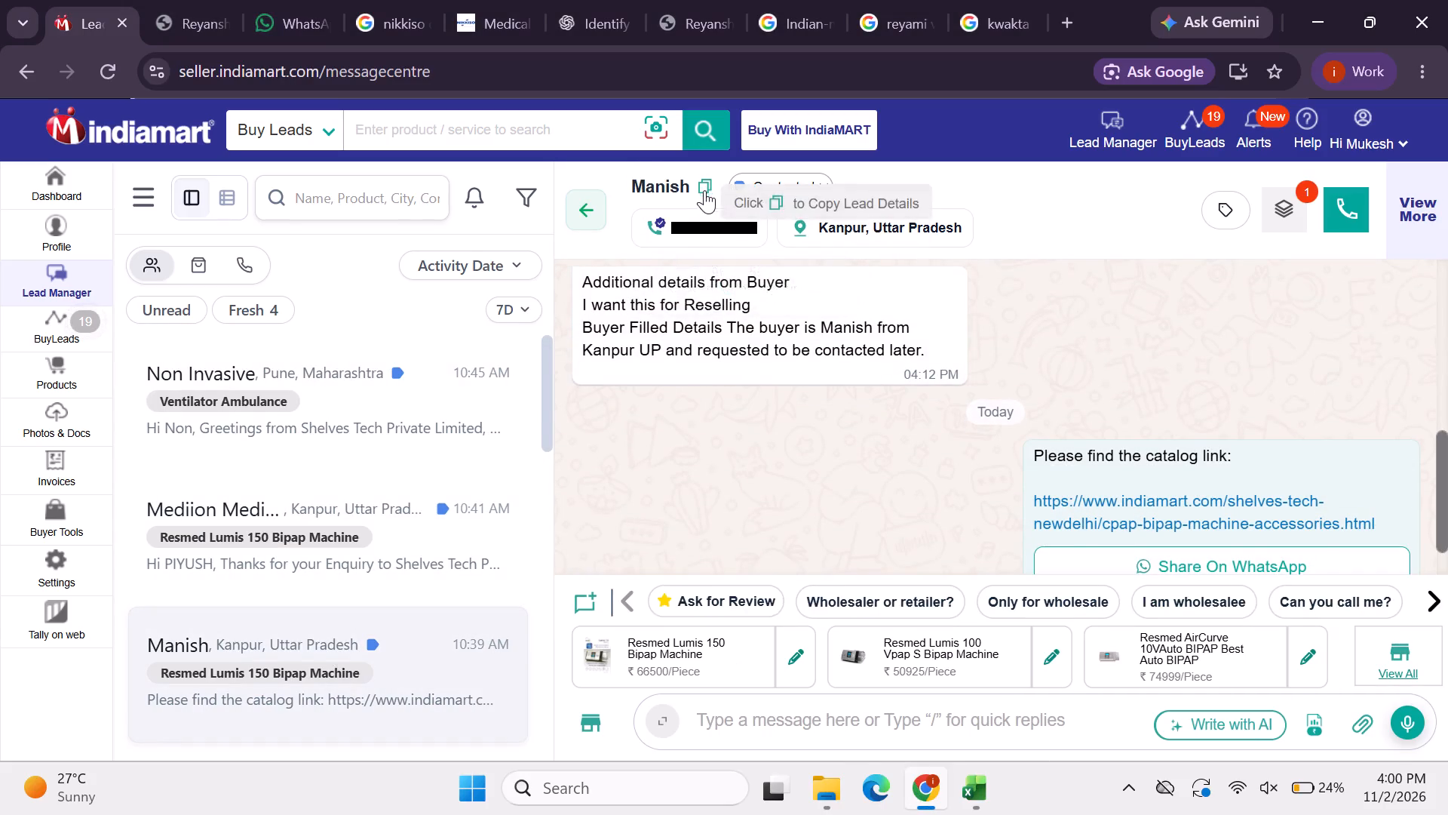
click(976, 777)
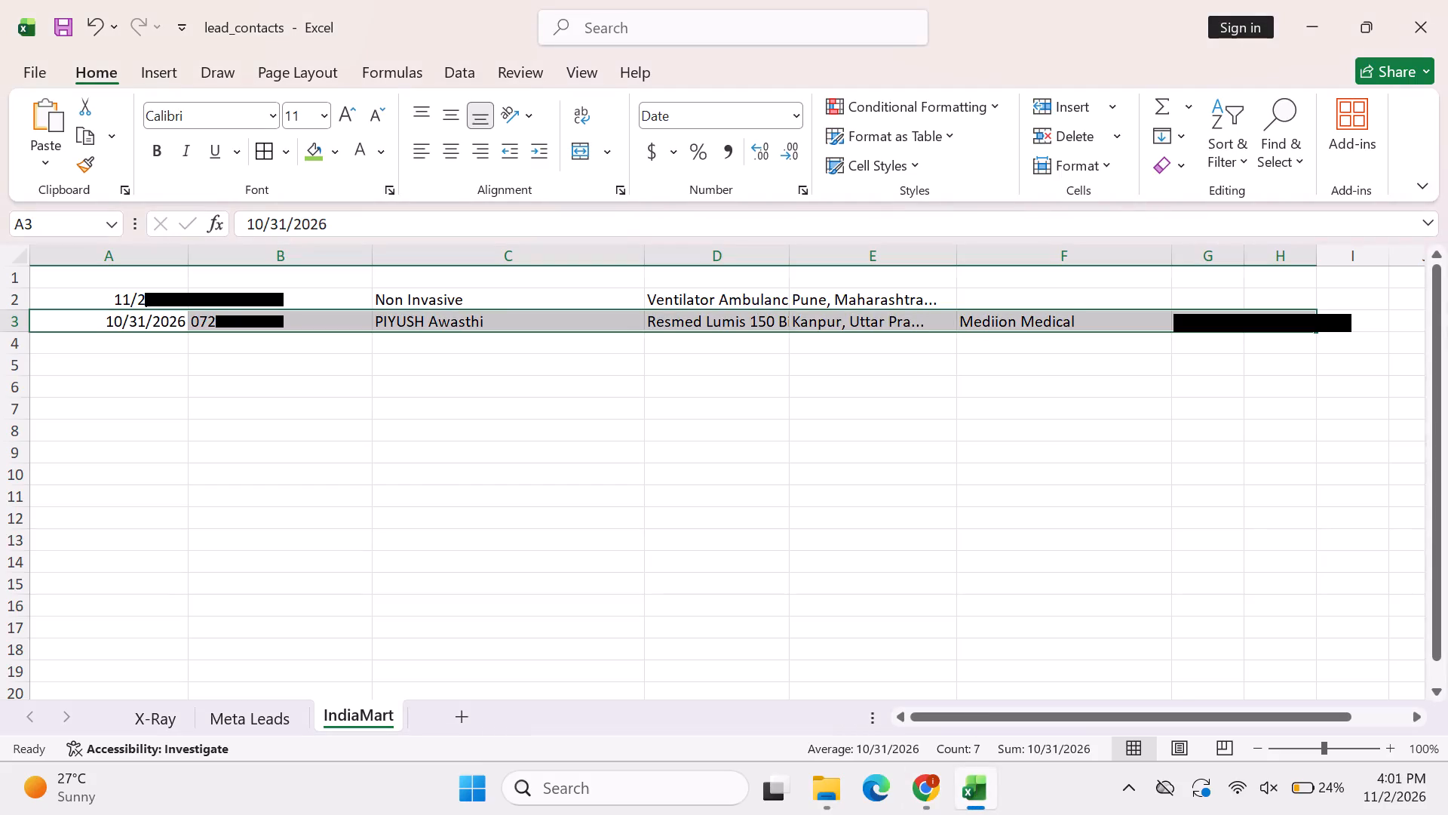
click(14, 342)
key(ctrl+v)
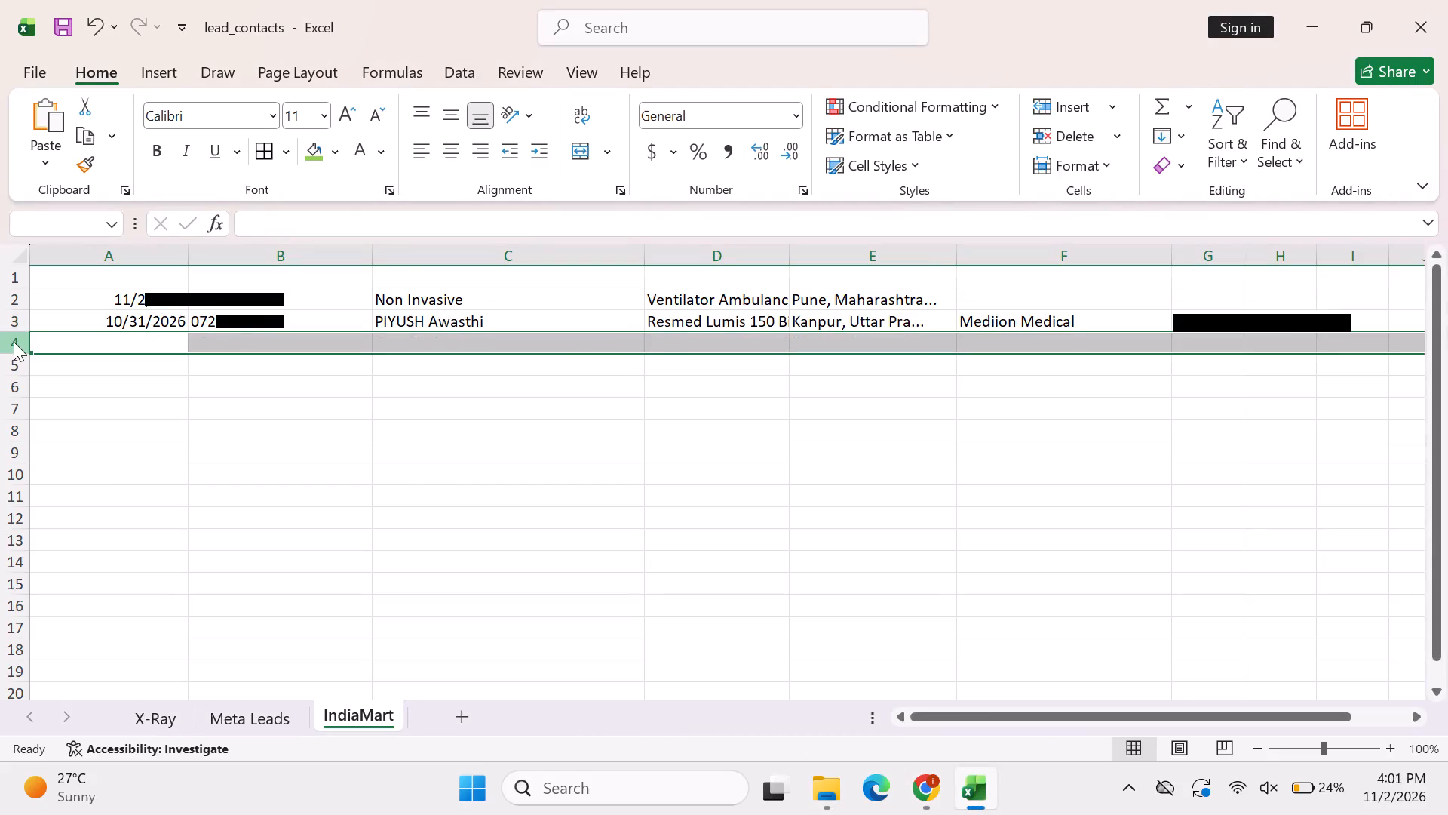
click(772, 441)
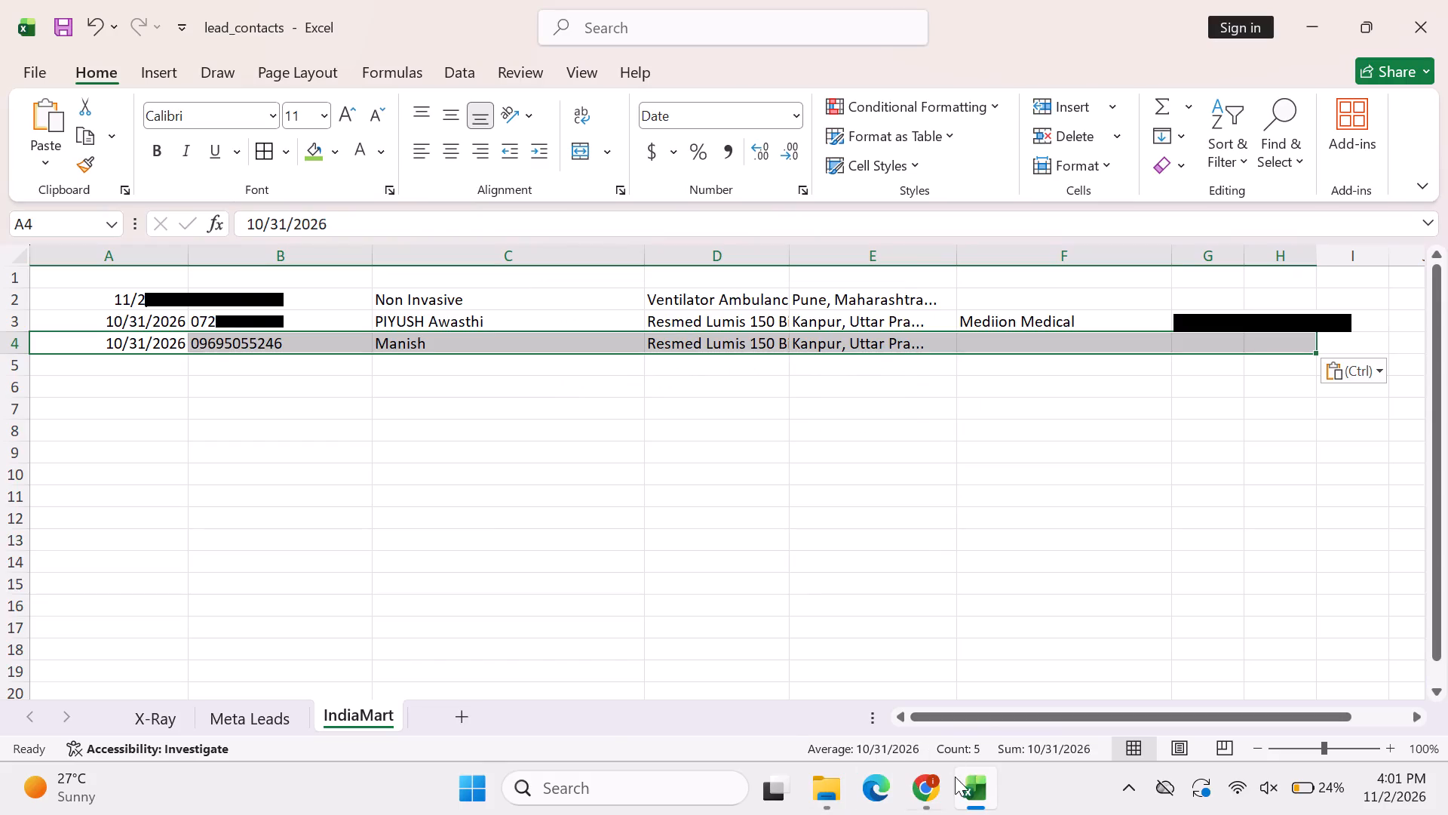
click(904, 700)
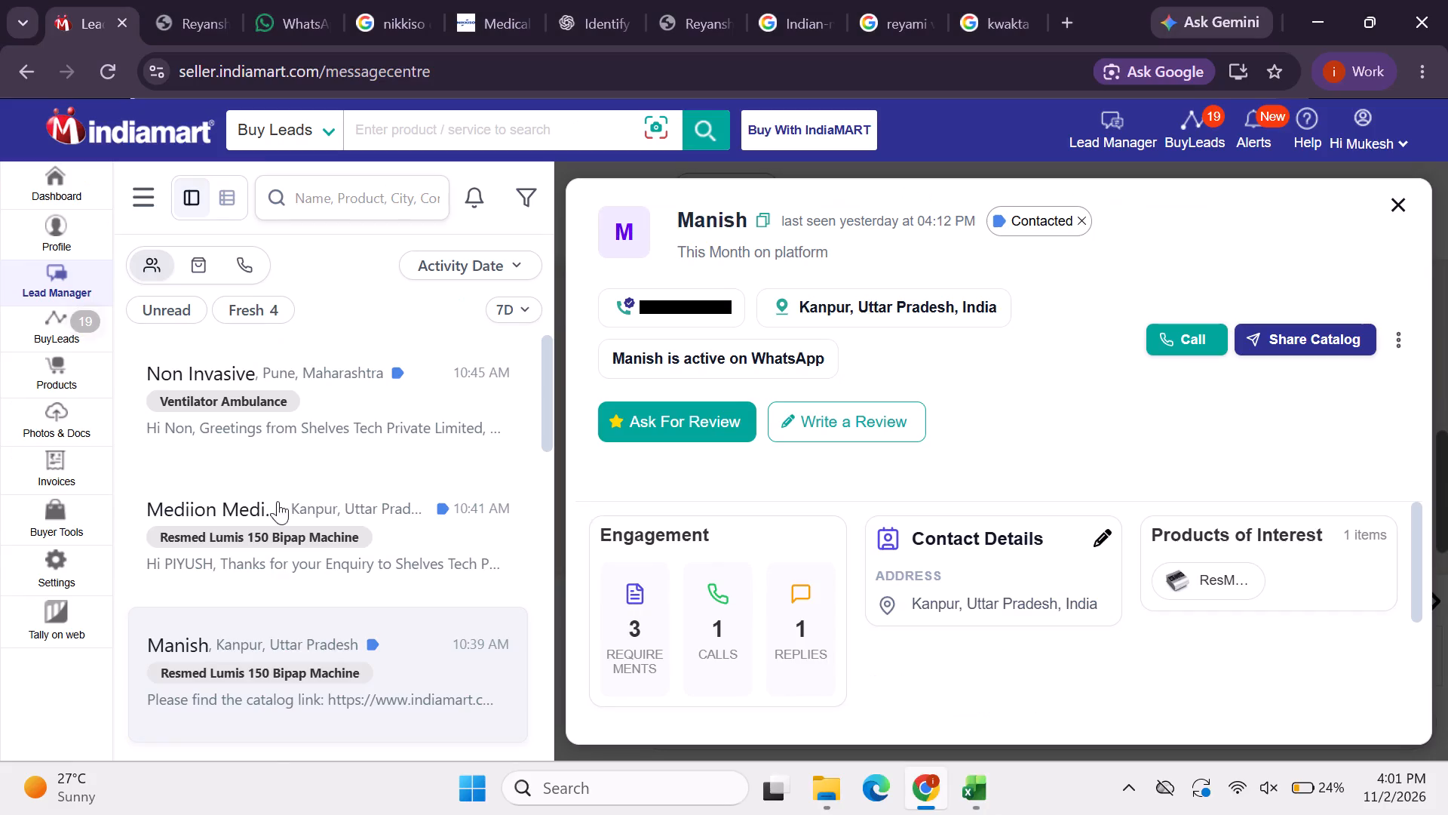
scroll(397, 547, down, 3)
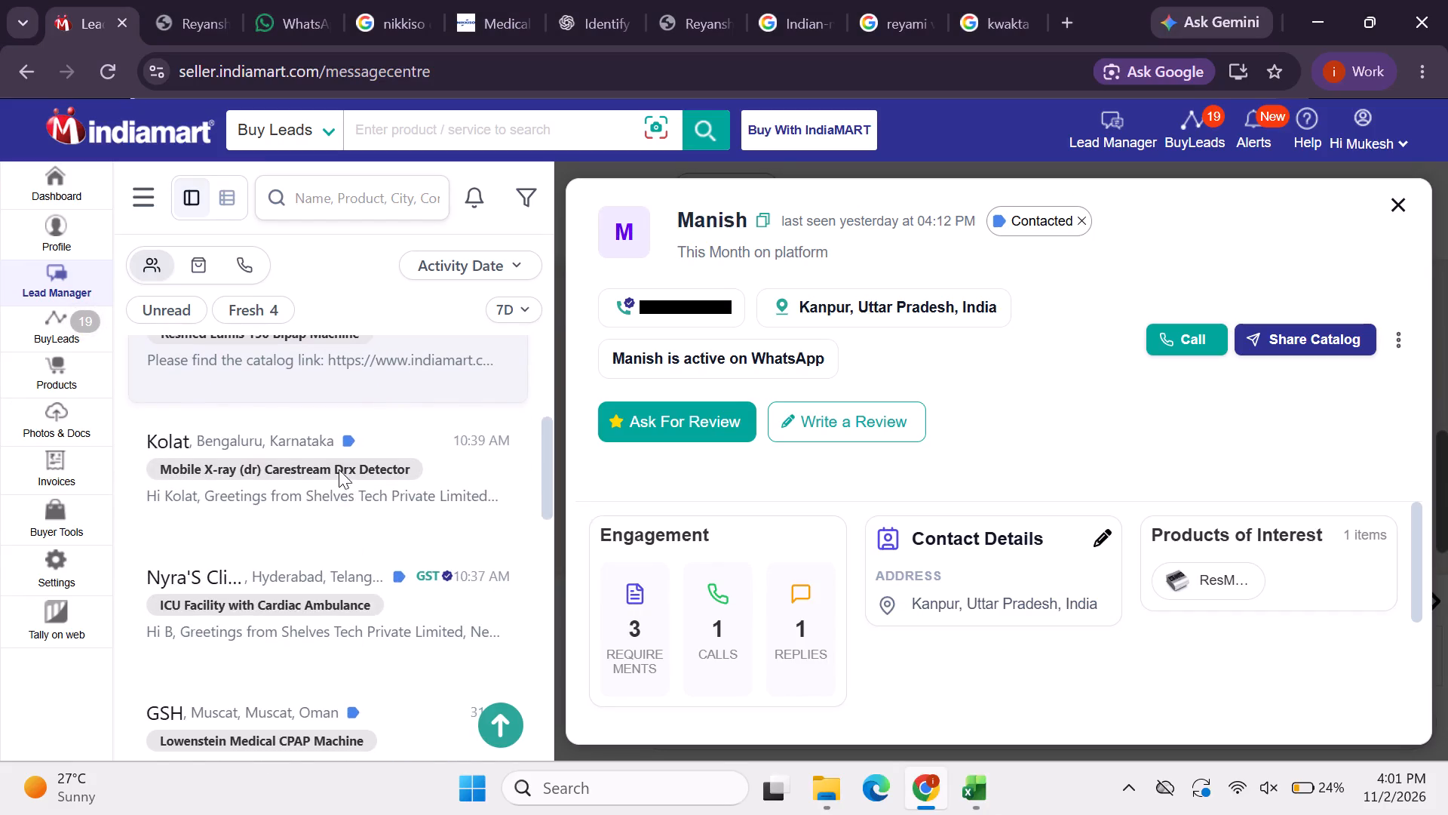
click(333, 451)
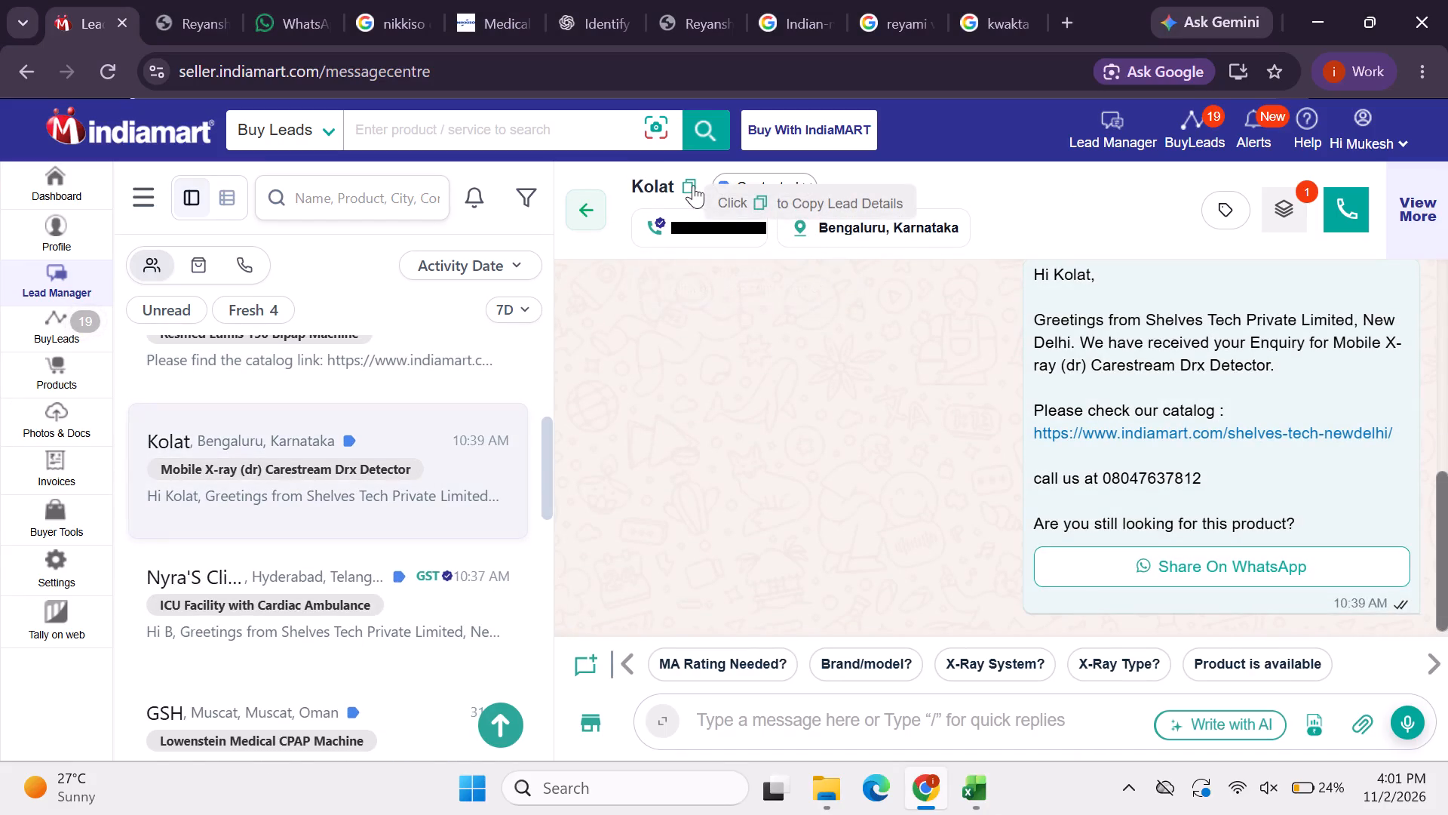
click(692, 187)
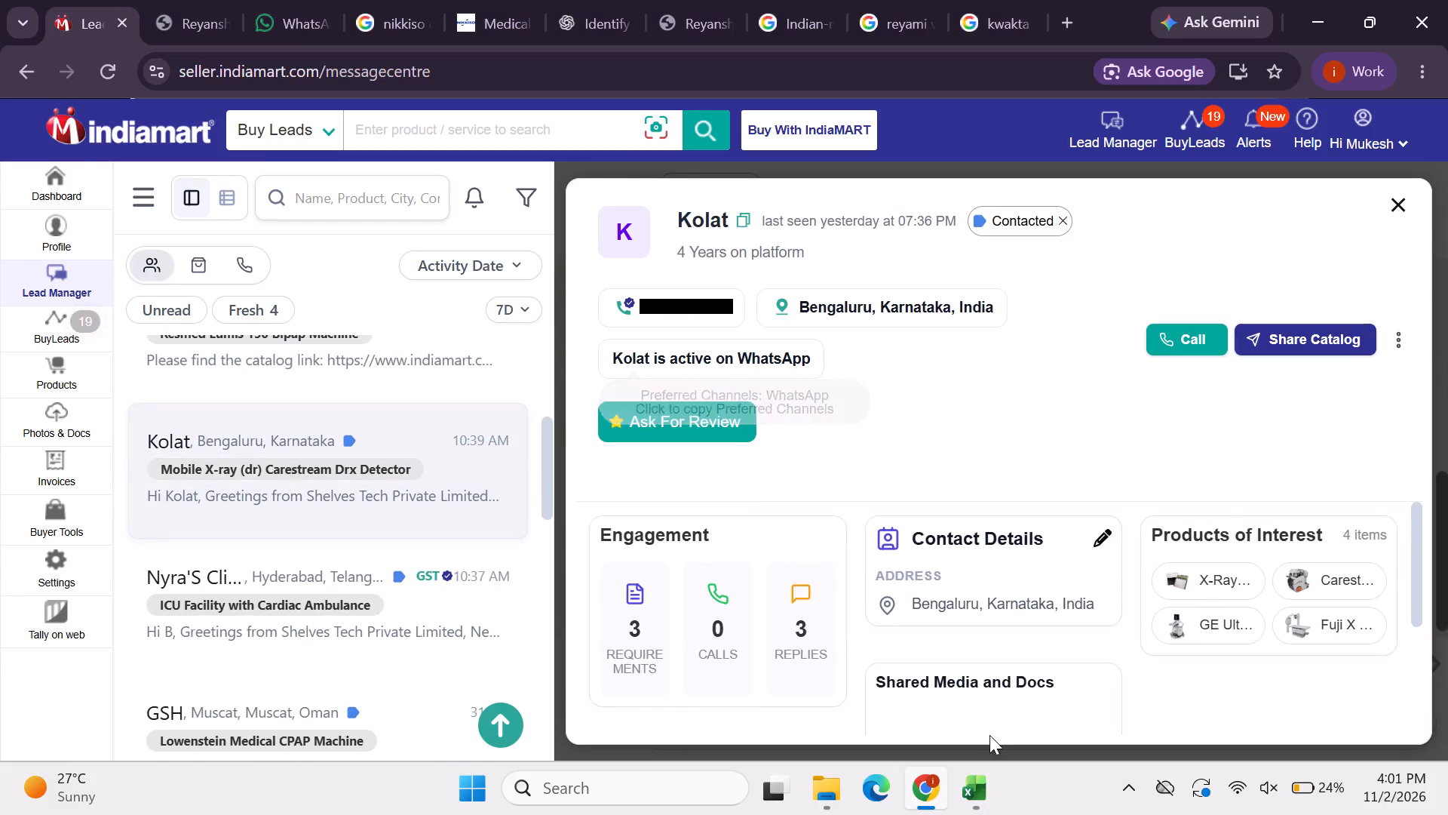
click(975, 783)
click(13, 364)
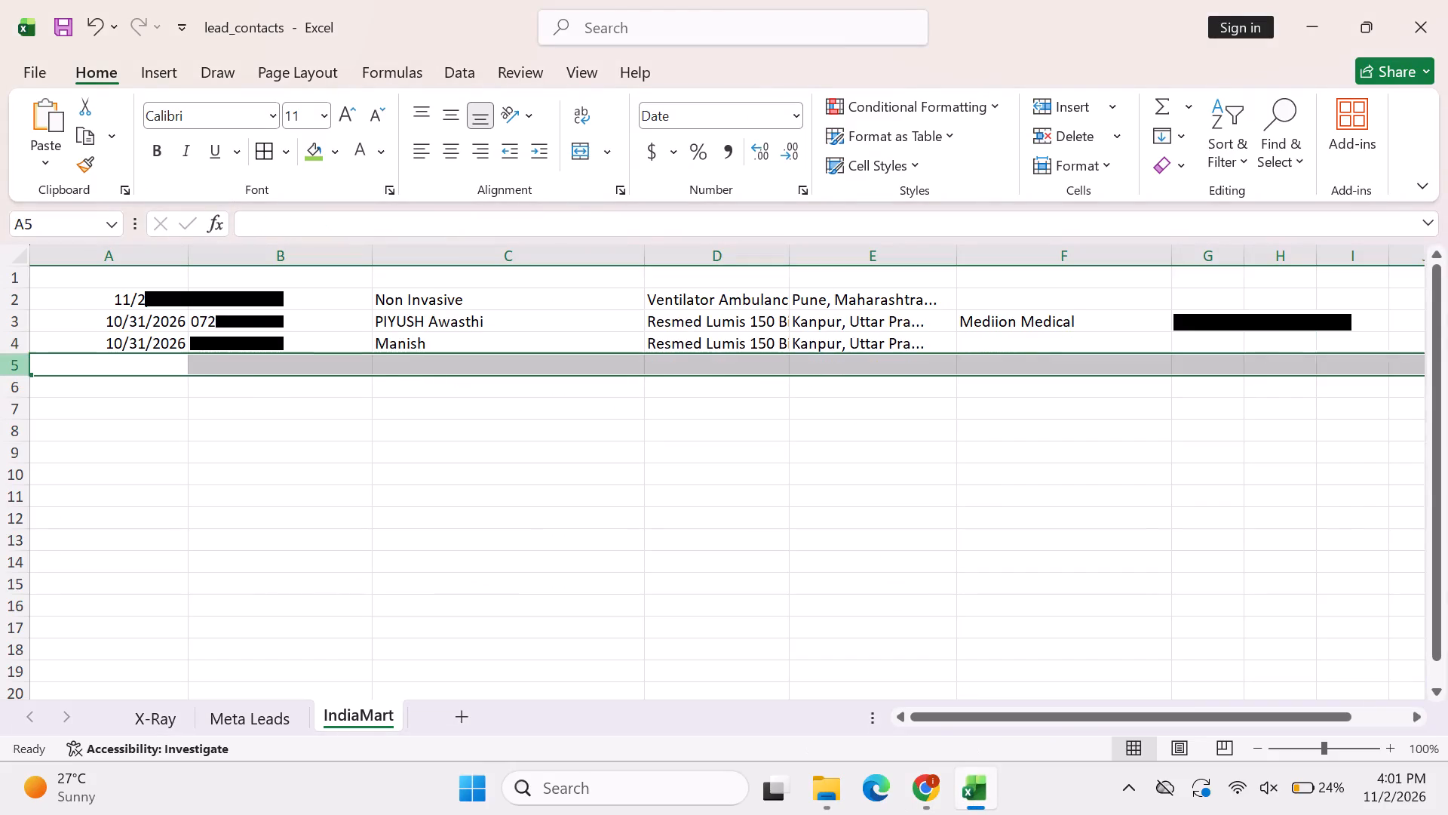
key(ctrl+v)
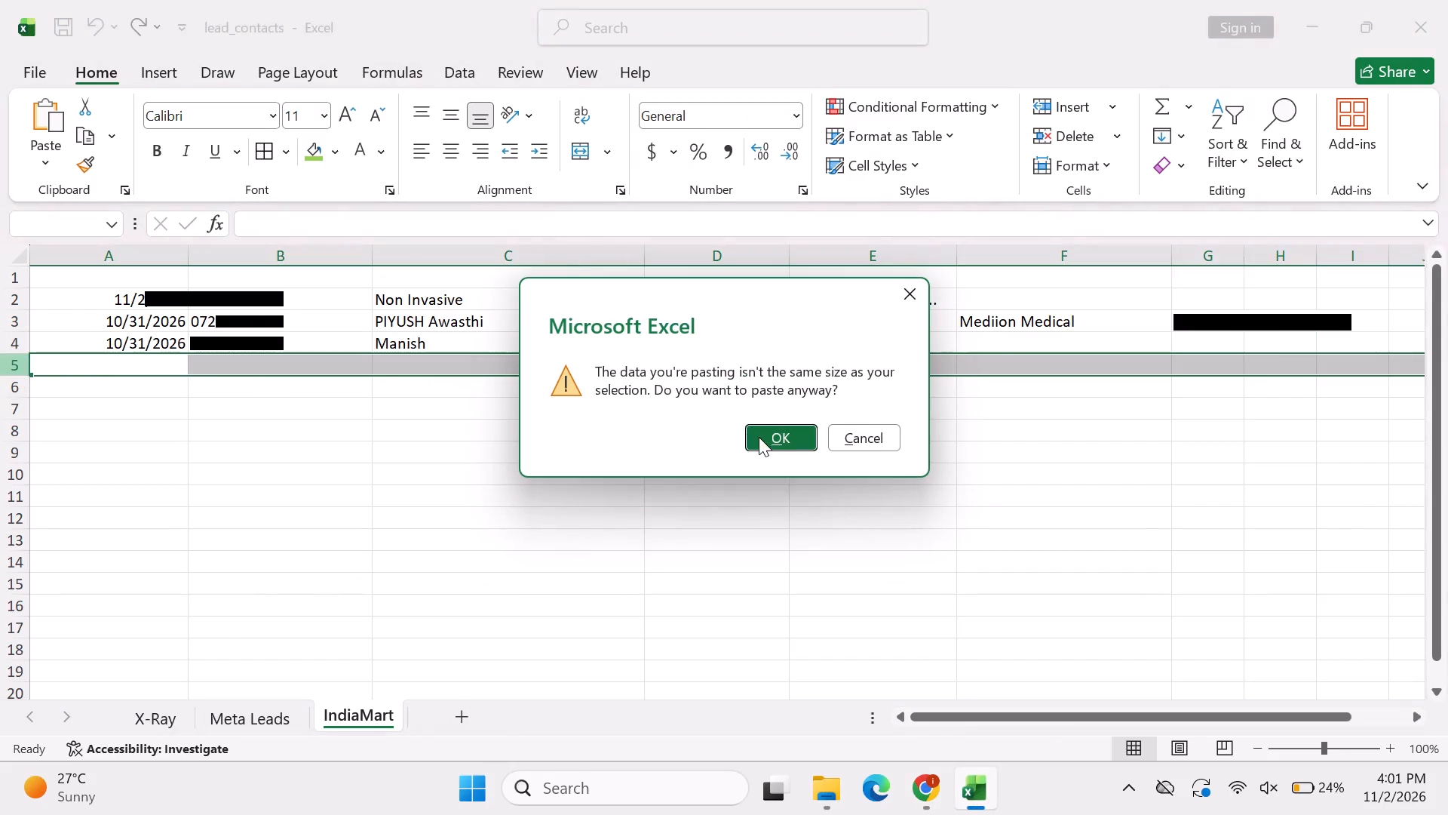
click(771, 440)
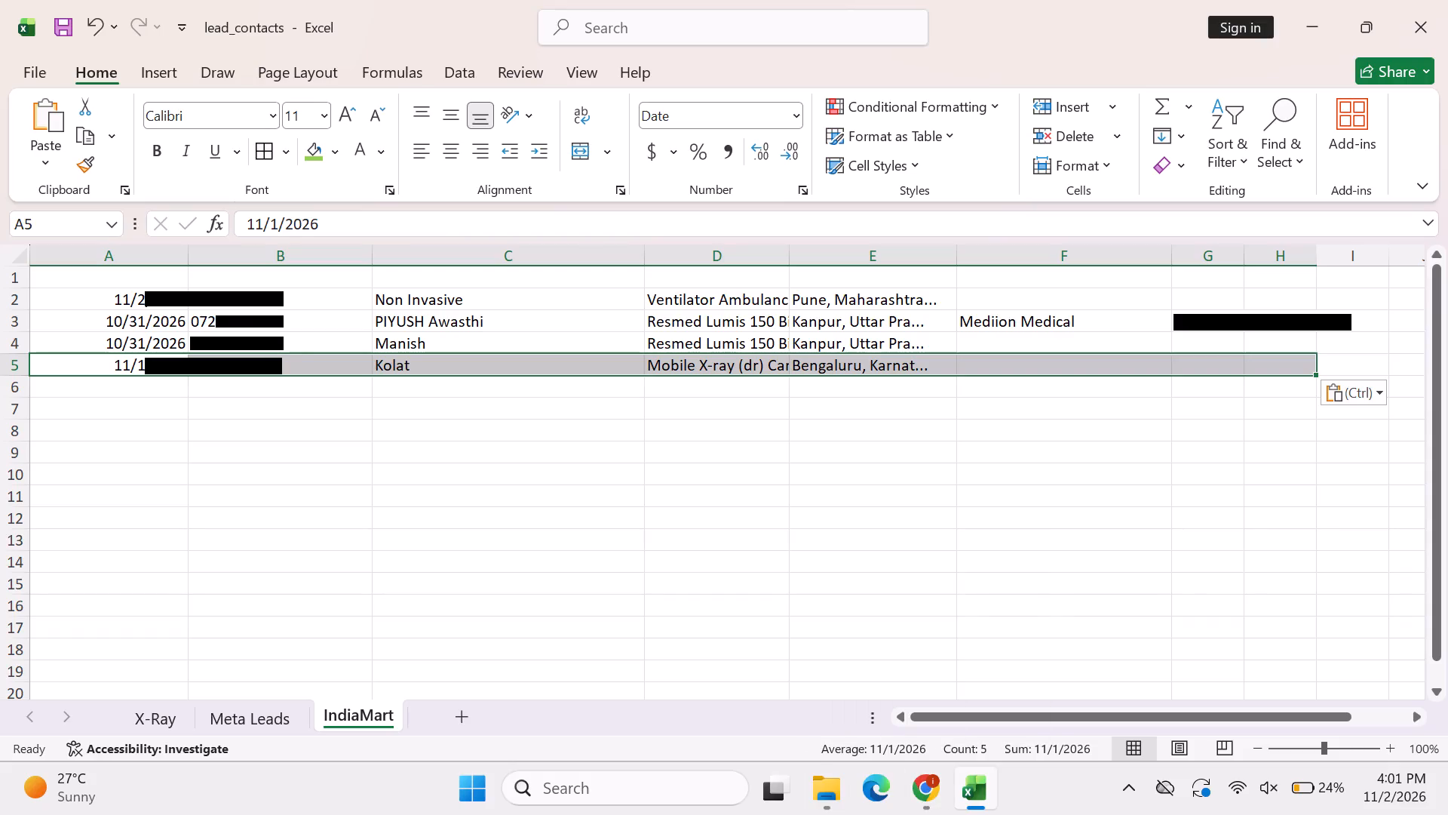
Move the two 10/31/2026 leads from the IndiaMart sheet to rows 5 and 6 of the IndiaMART sheet in the Desktop PRODUCT SHEET workbook.
drag(14, 323, 14, 346)
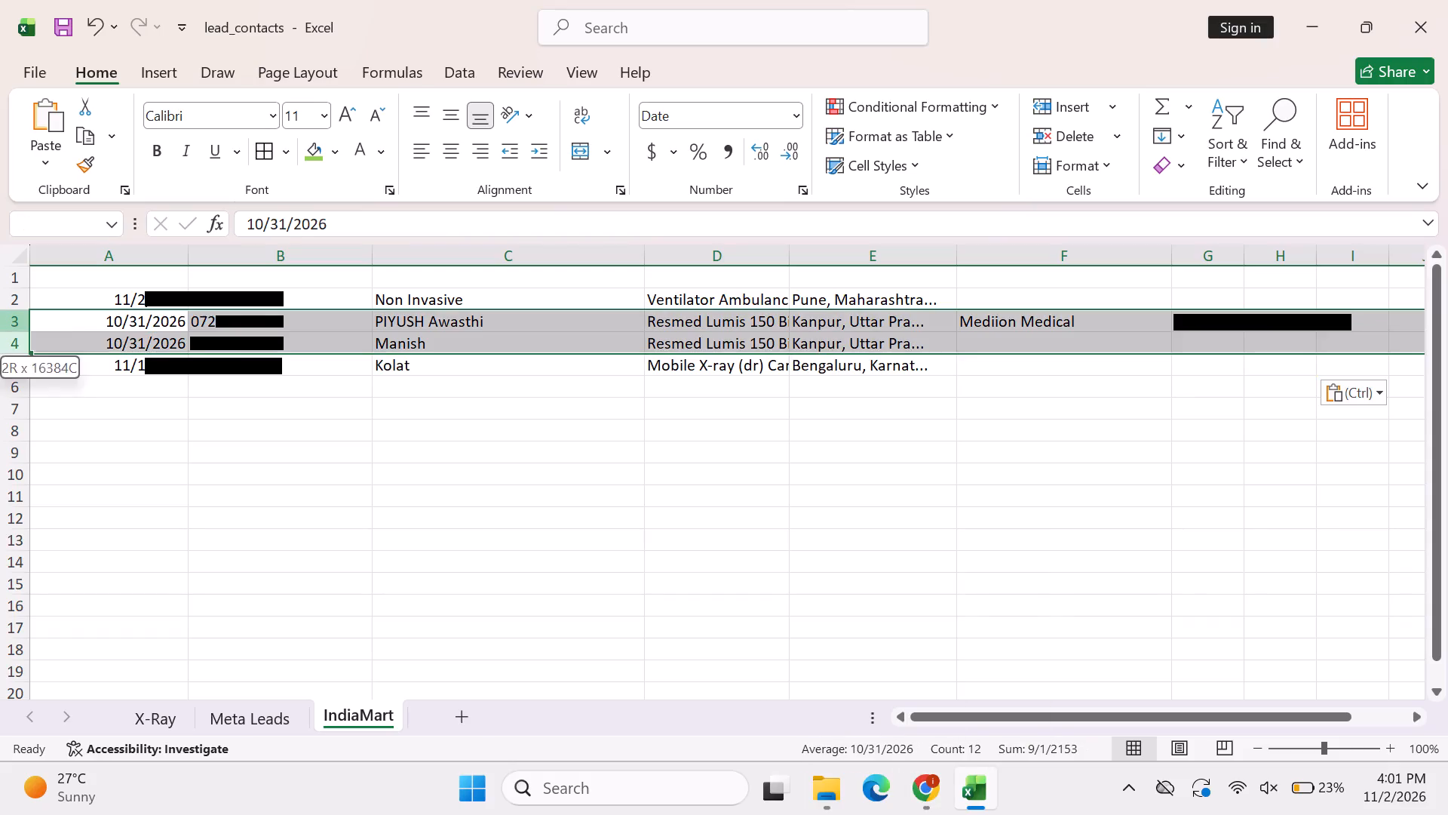
drag(14, 346, 14, 347)
key(ctrl+x)
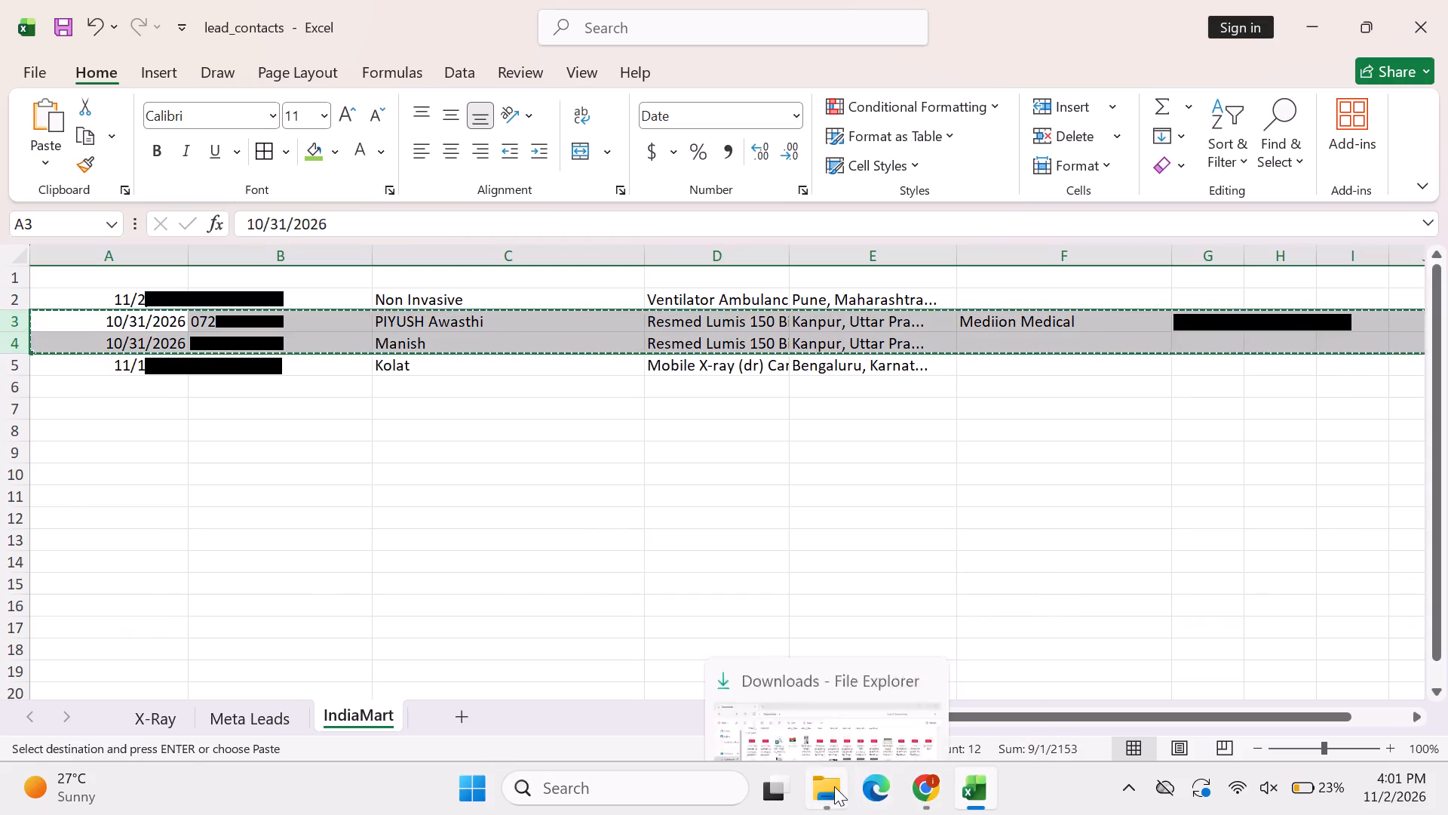
click(776, 709)
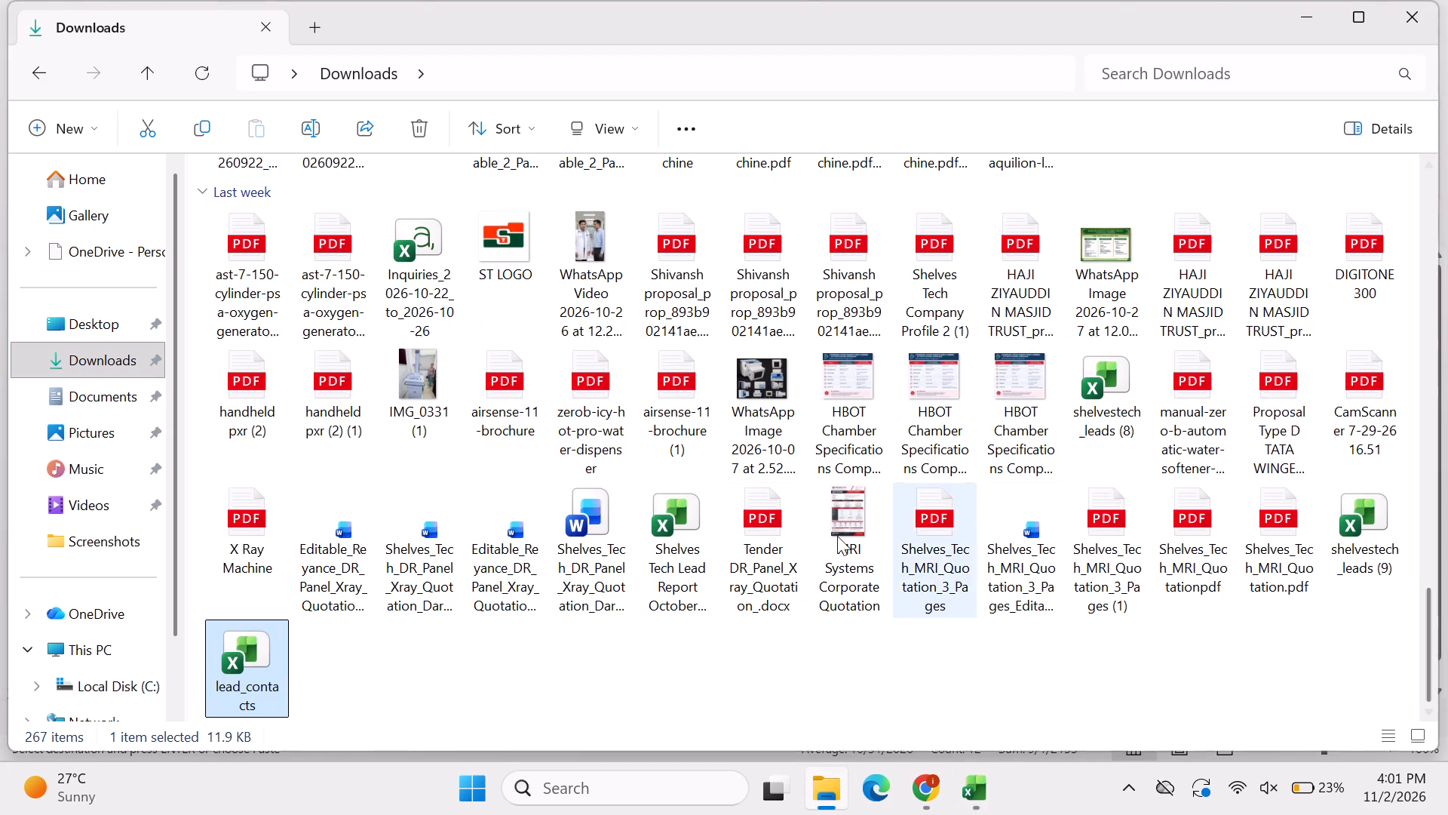
scroll(1304, 548, up, 3)
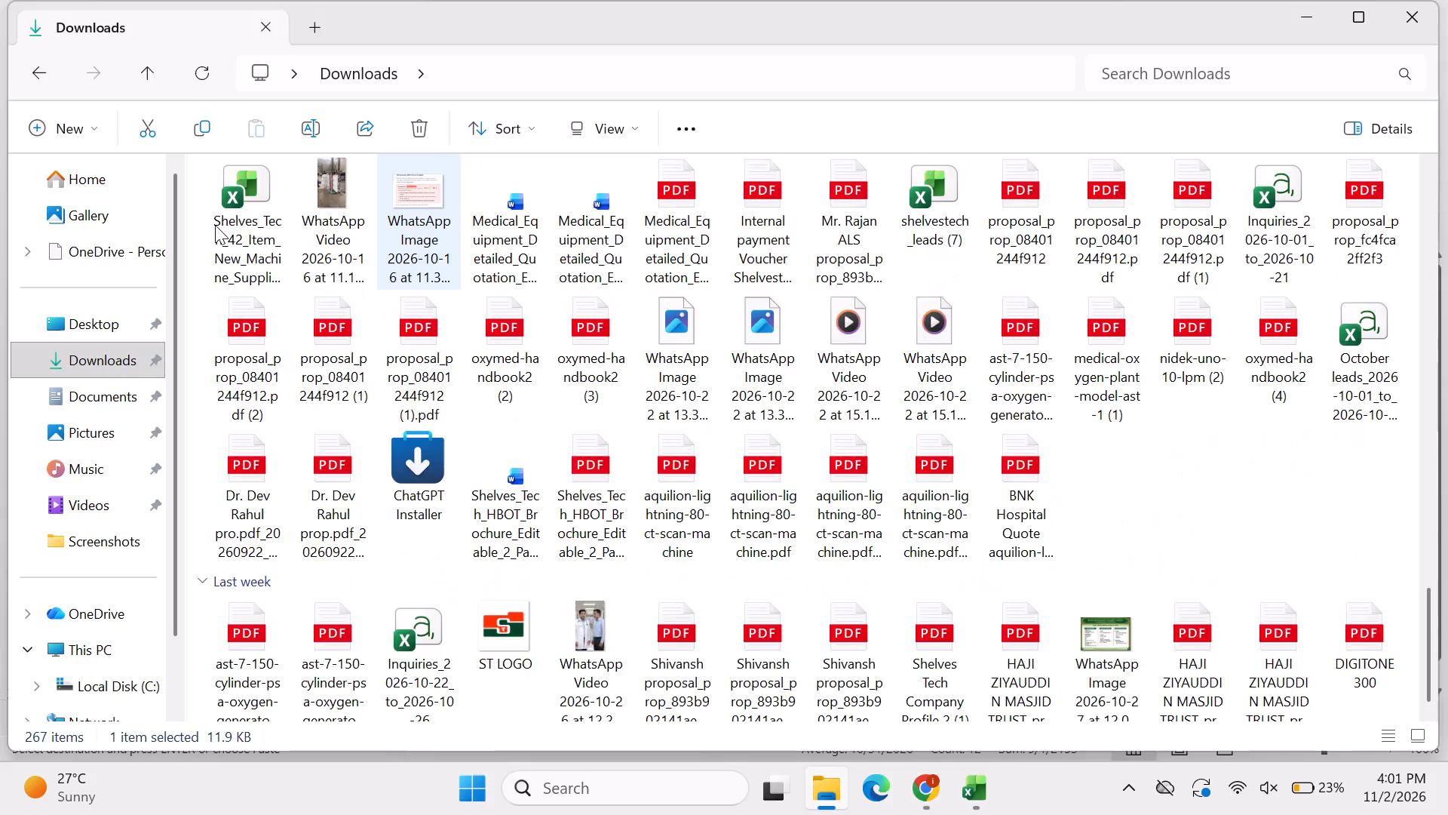
click(81, 398)
click(97, 324)
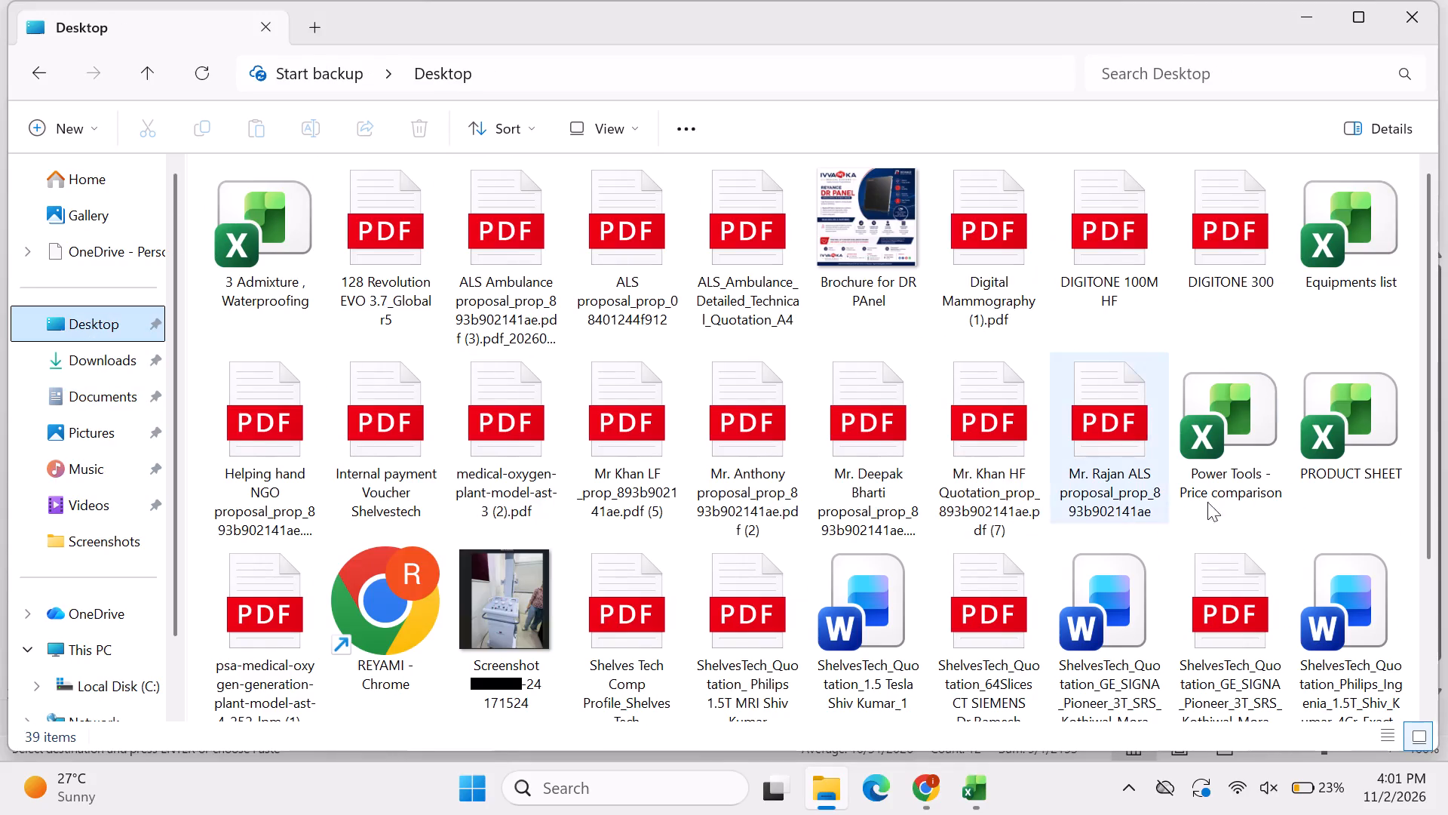
double_click(1365, 433)
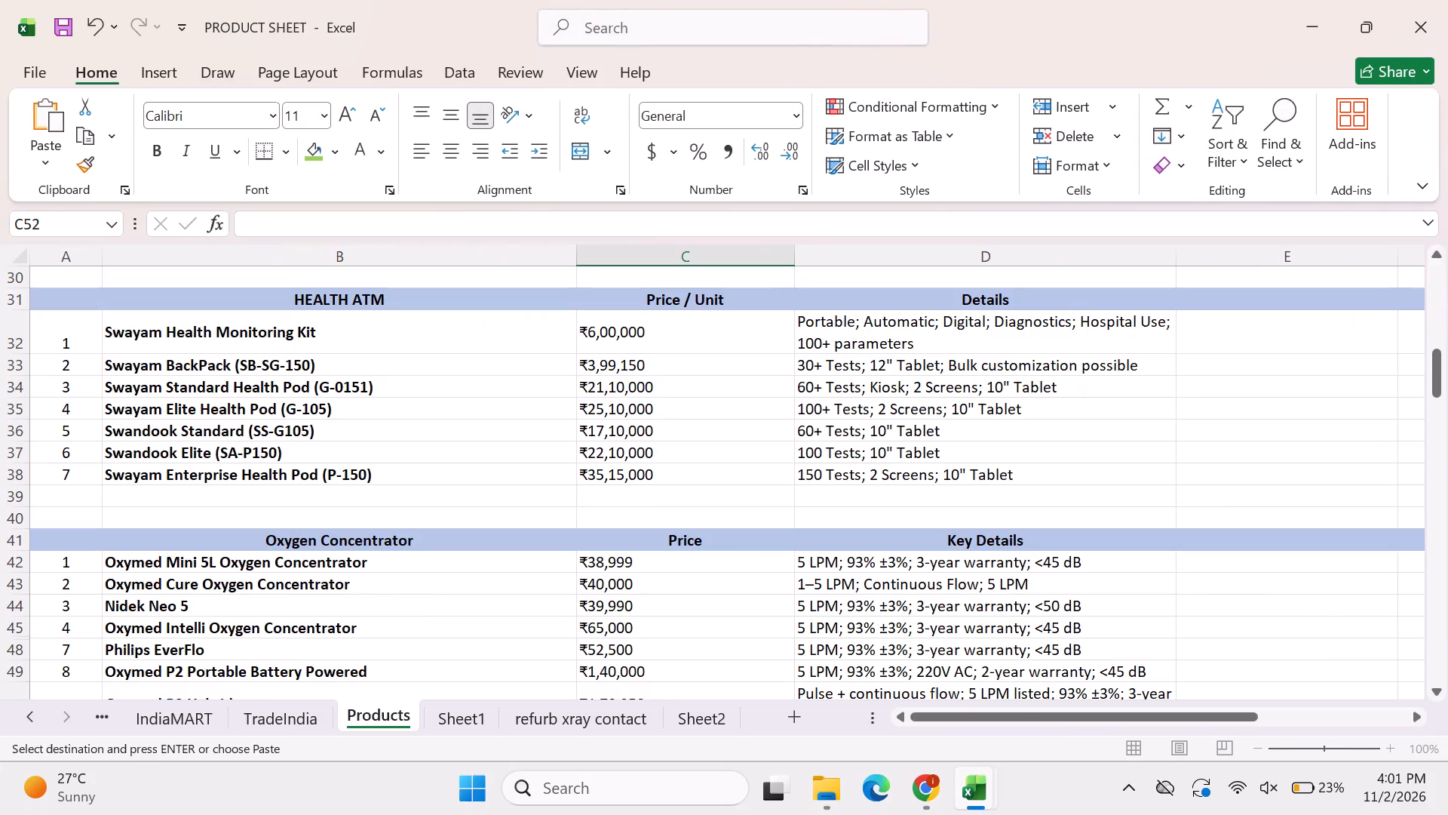
click(185, 718)
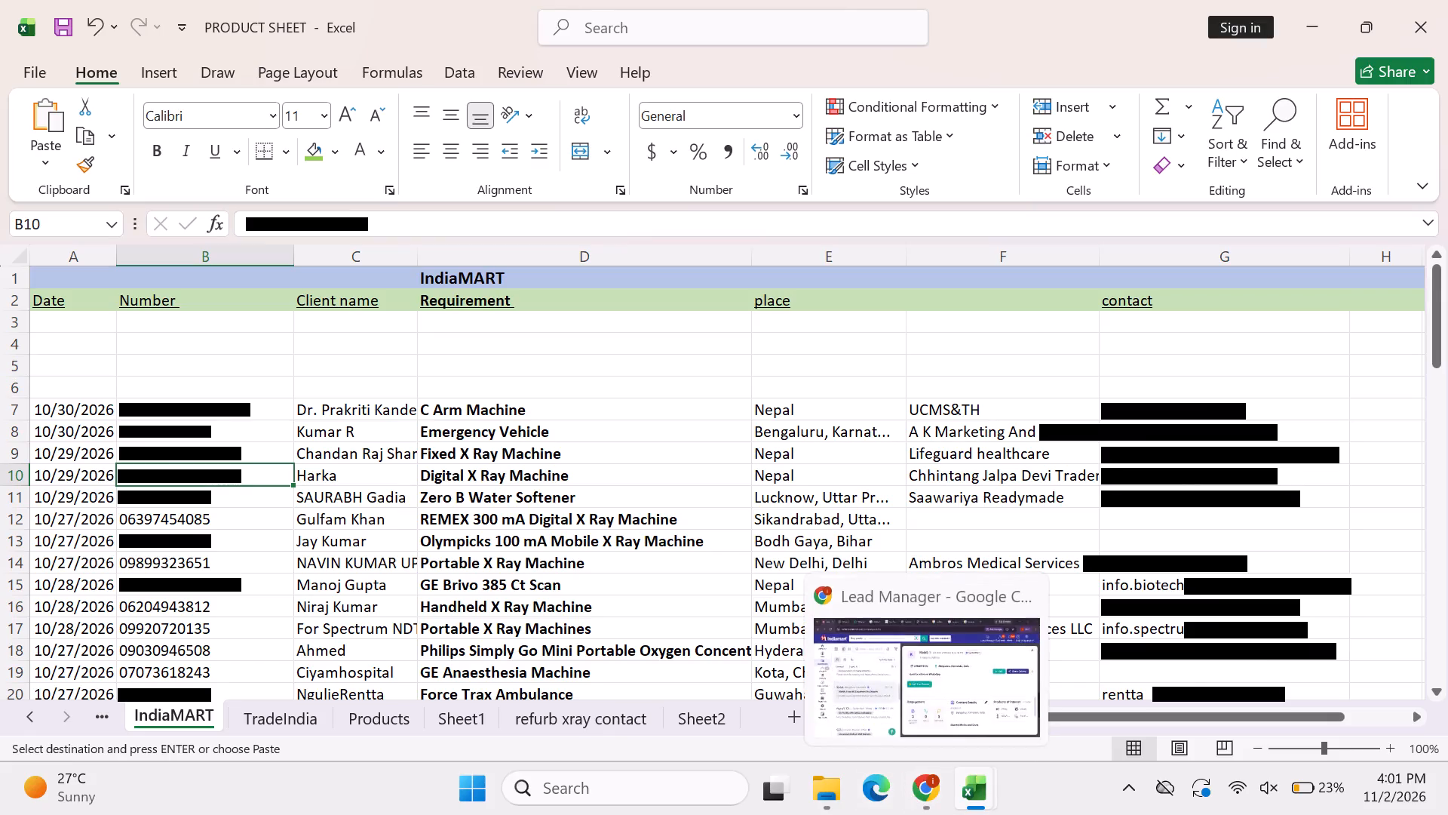
drag(14, 361, 14, 380)
key(ctrl+v)
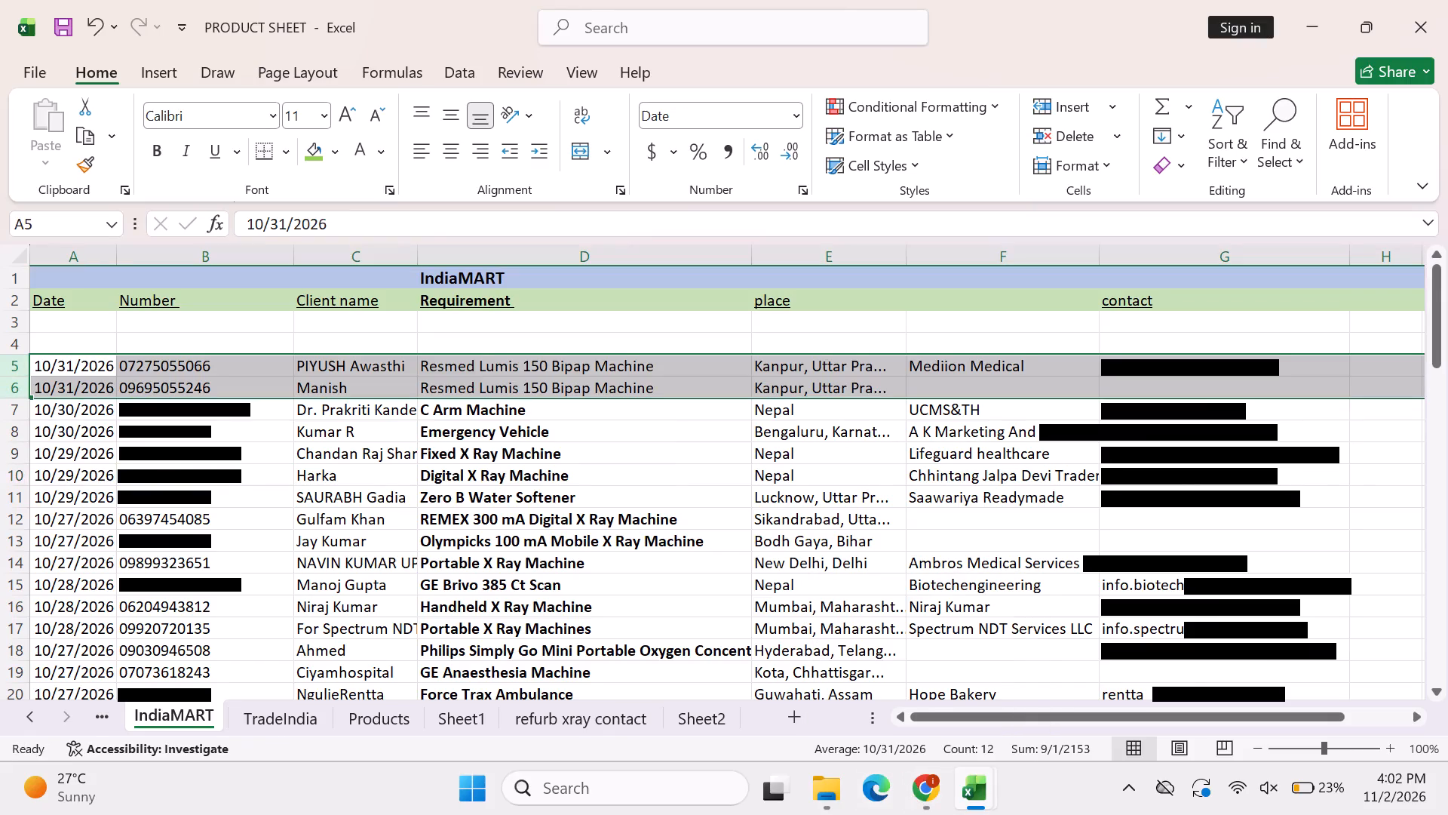
click(633, 520)
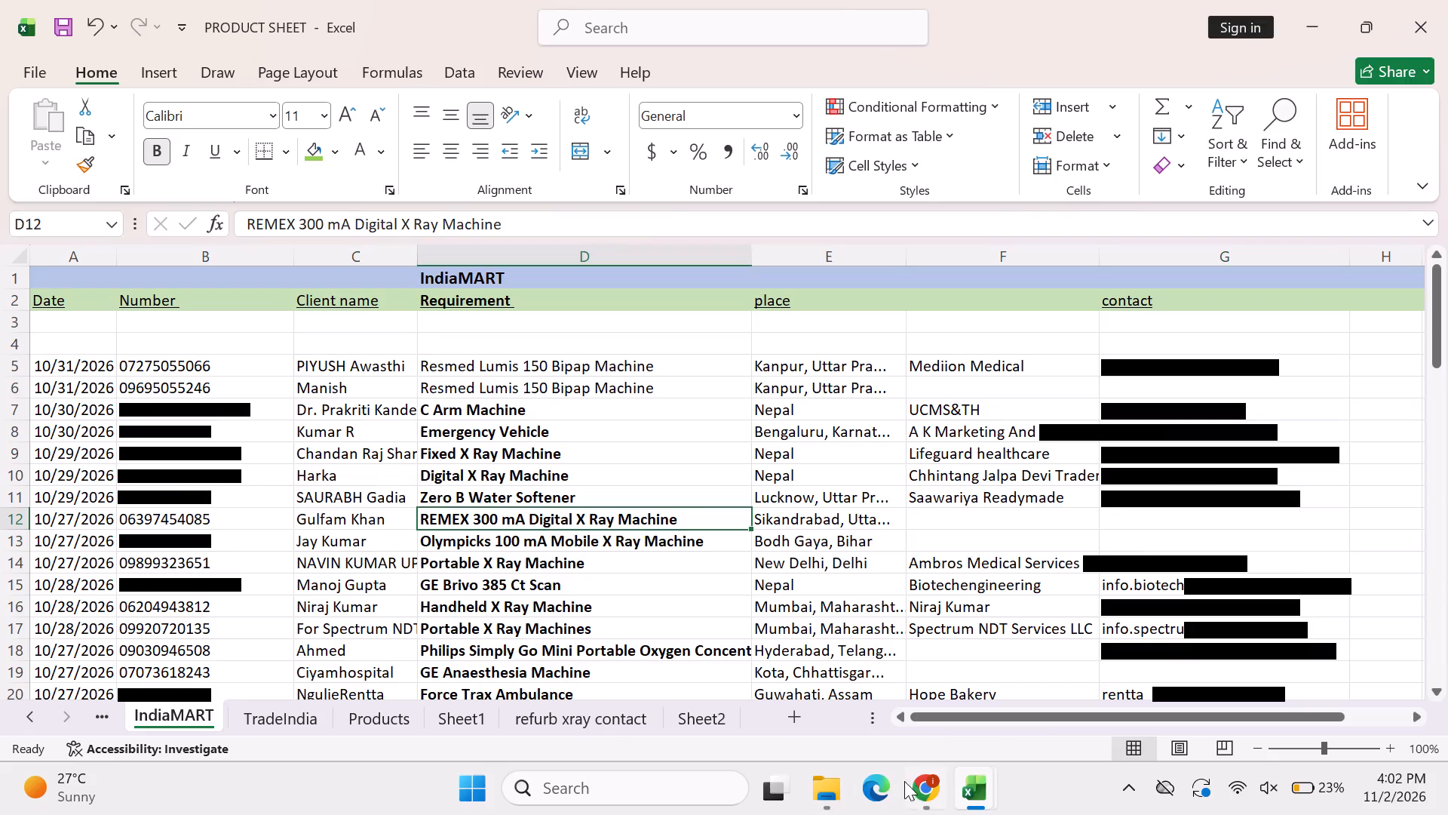
Copy the Nyra'S Clinic ICU Facility with Cardiac Ambulance lead from IndiaMART in Chrome into row 4 of PRODUCT SHEET's IndiaMART sheet in Excel.
click(922, 789)
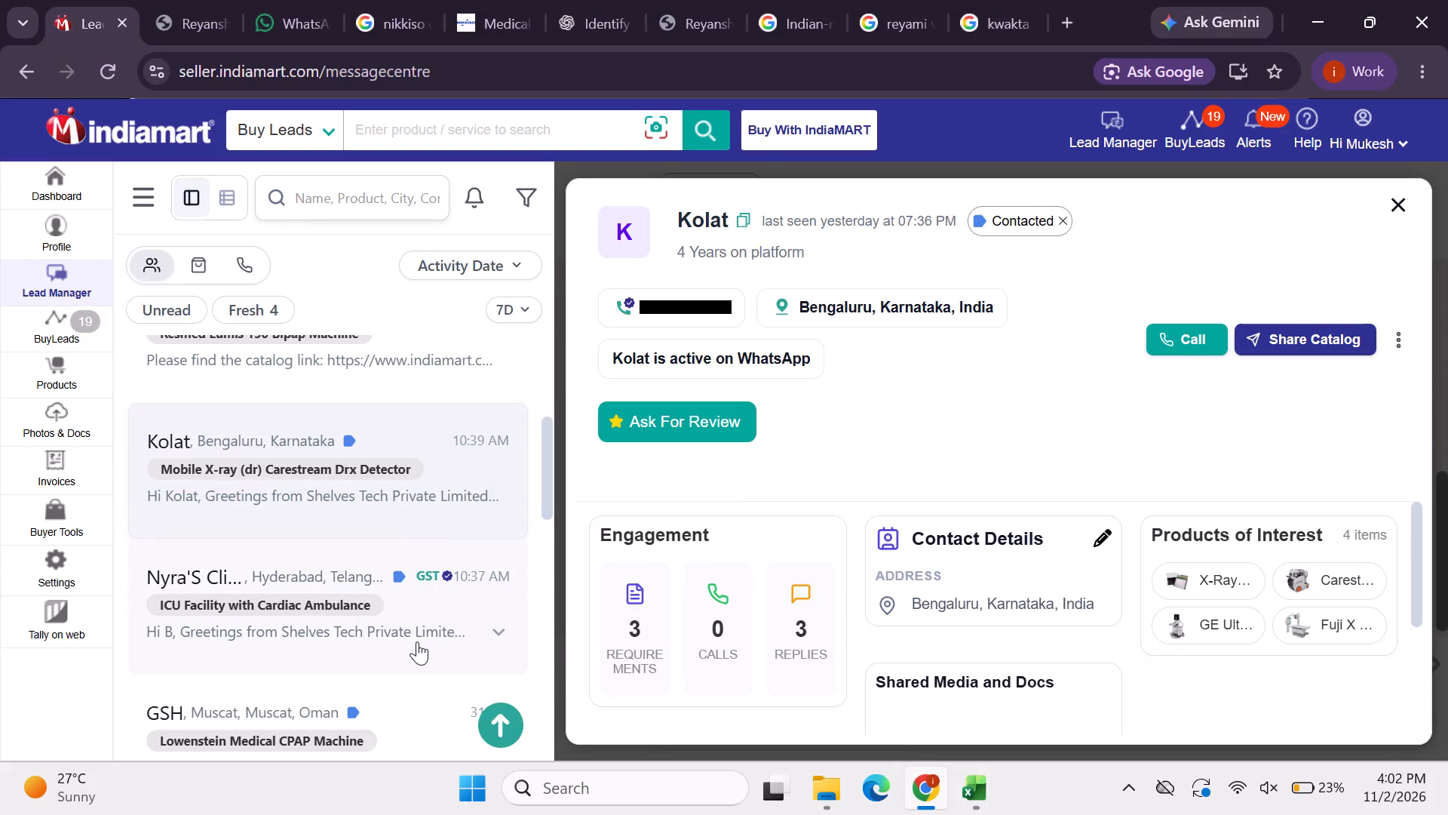
scroll(422, 640, down, 1)
click(406, 614)
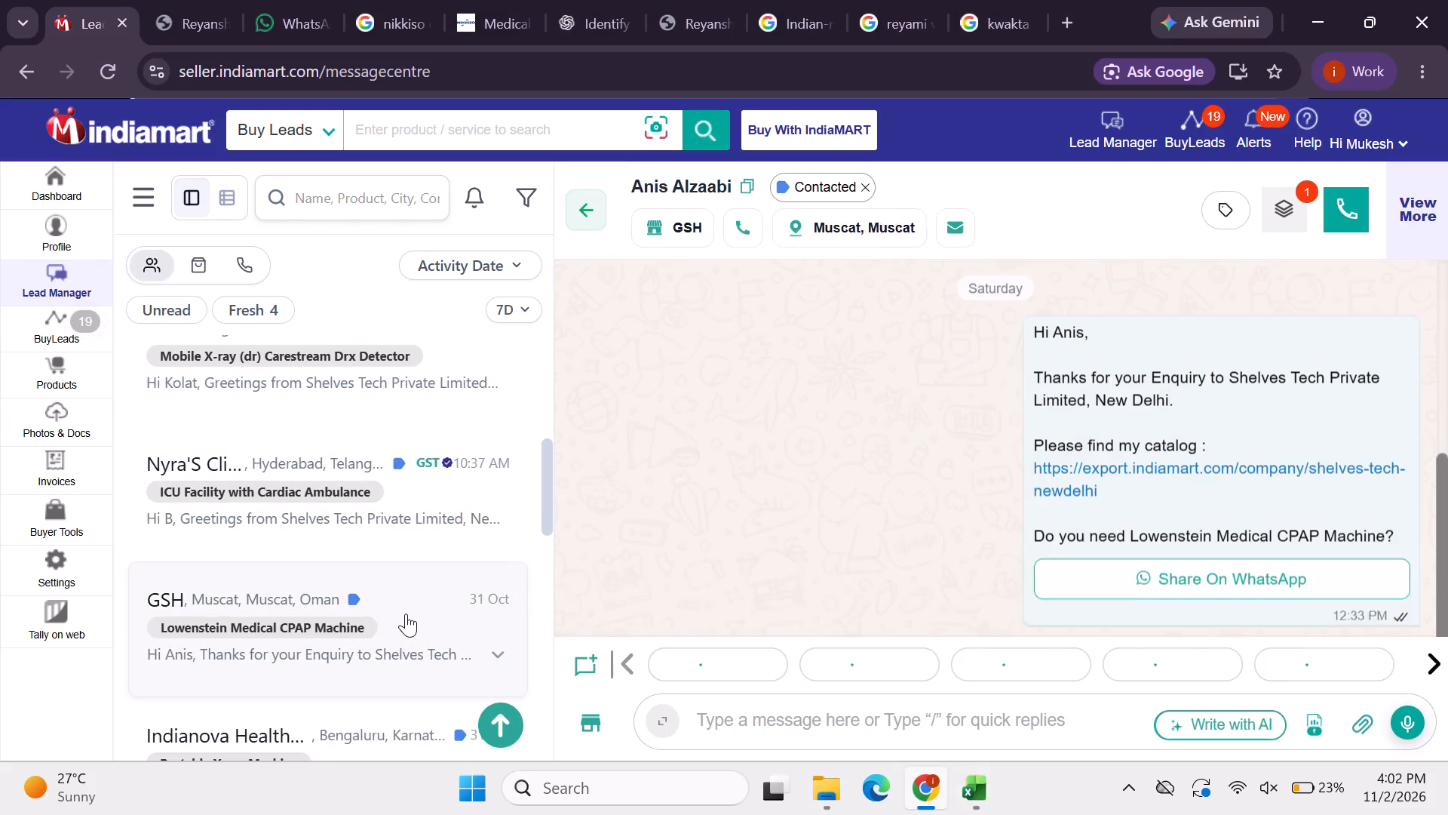
click(421, 460)
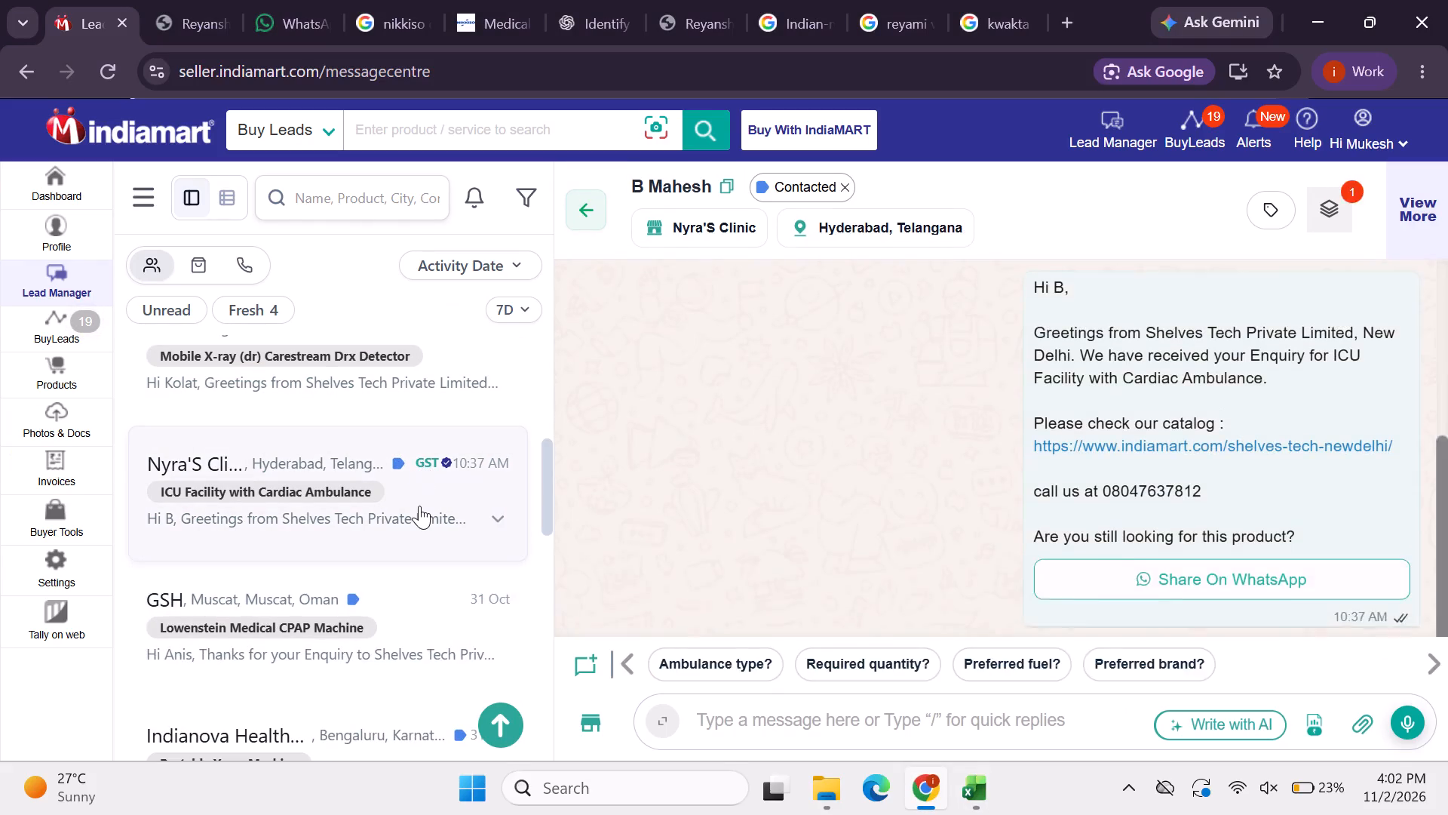
scroll(419, 505, up, 1)
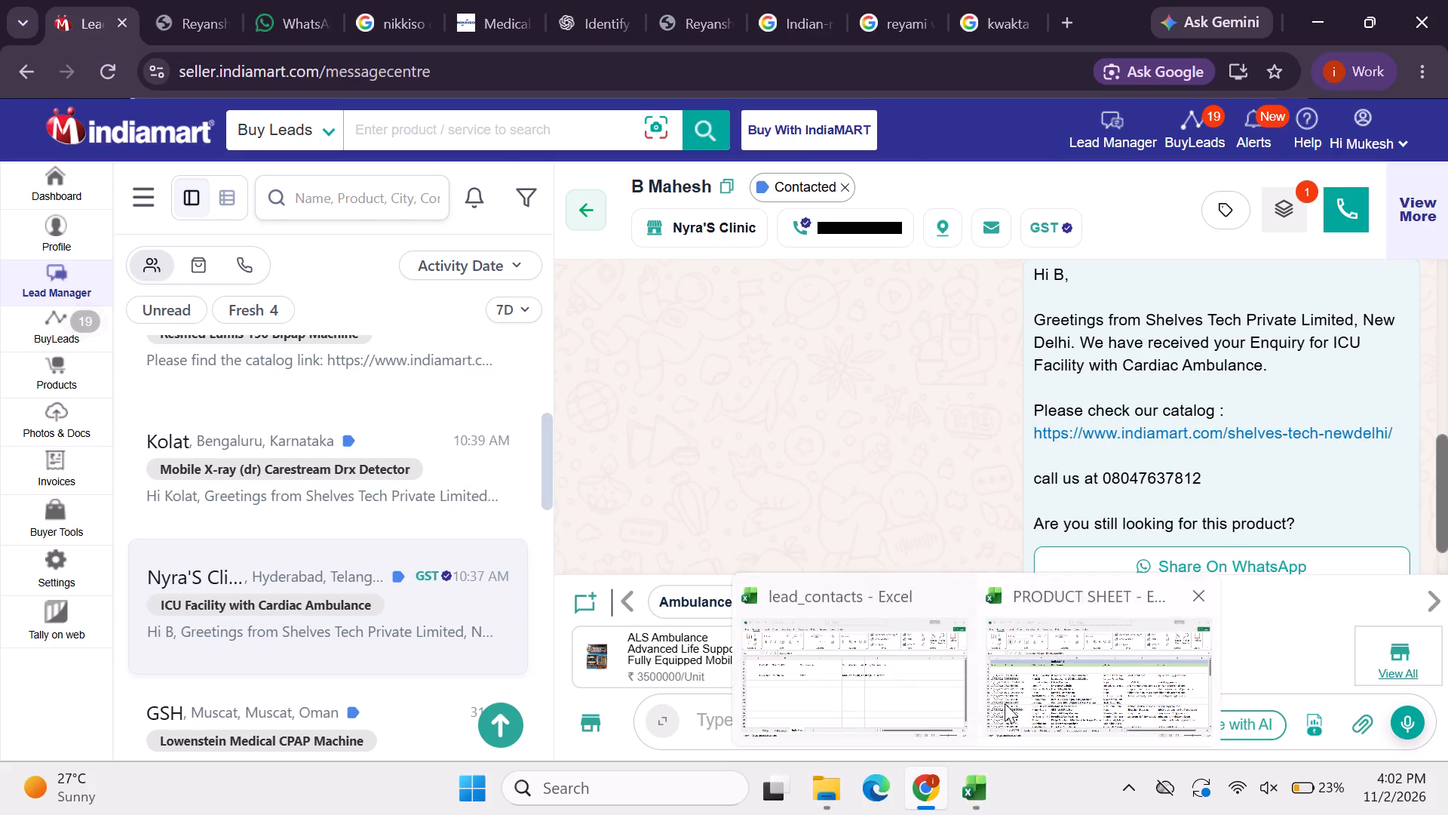
click(1005, 703)
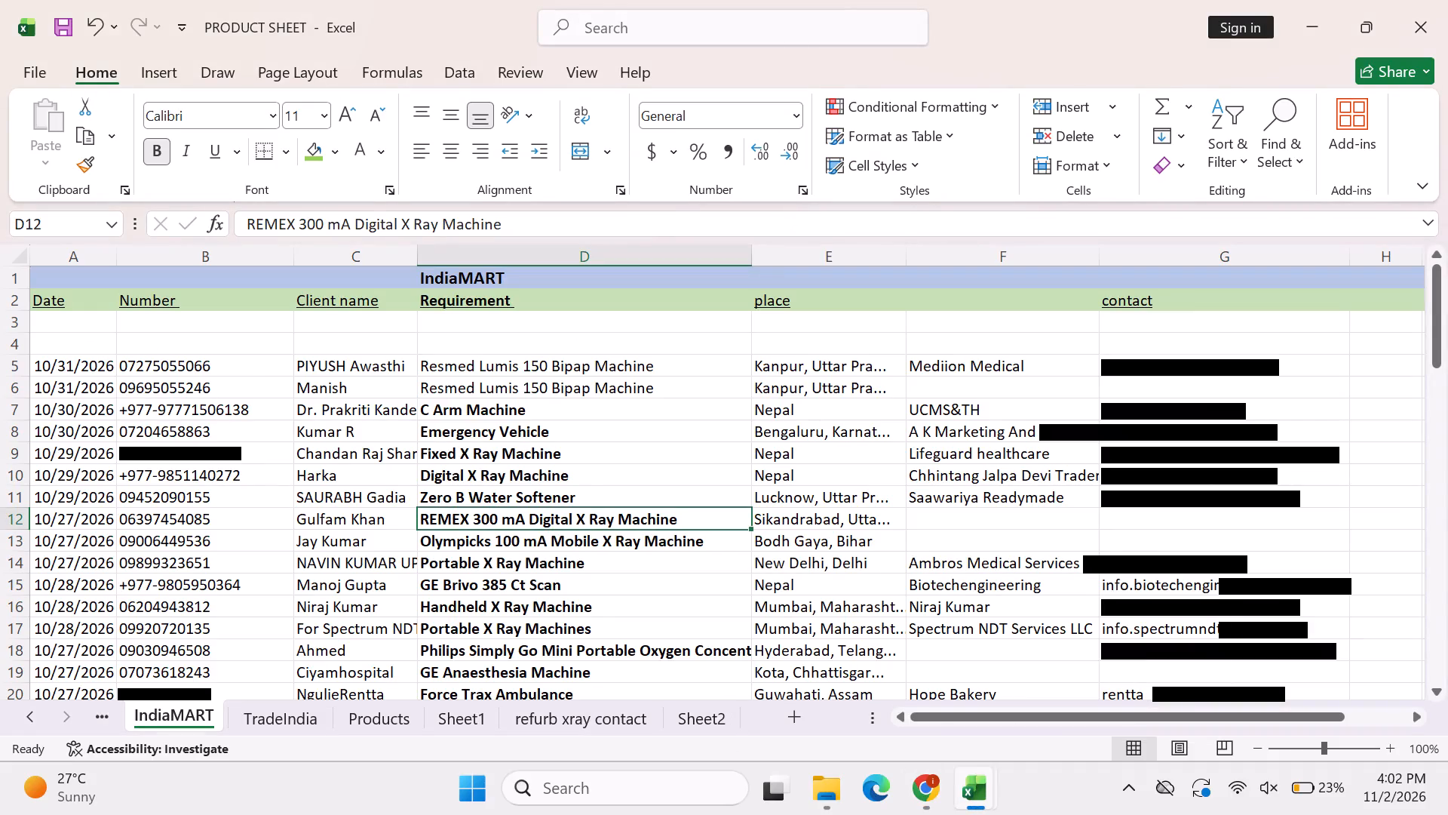
click(932, 788)
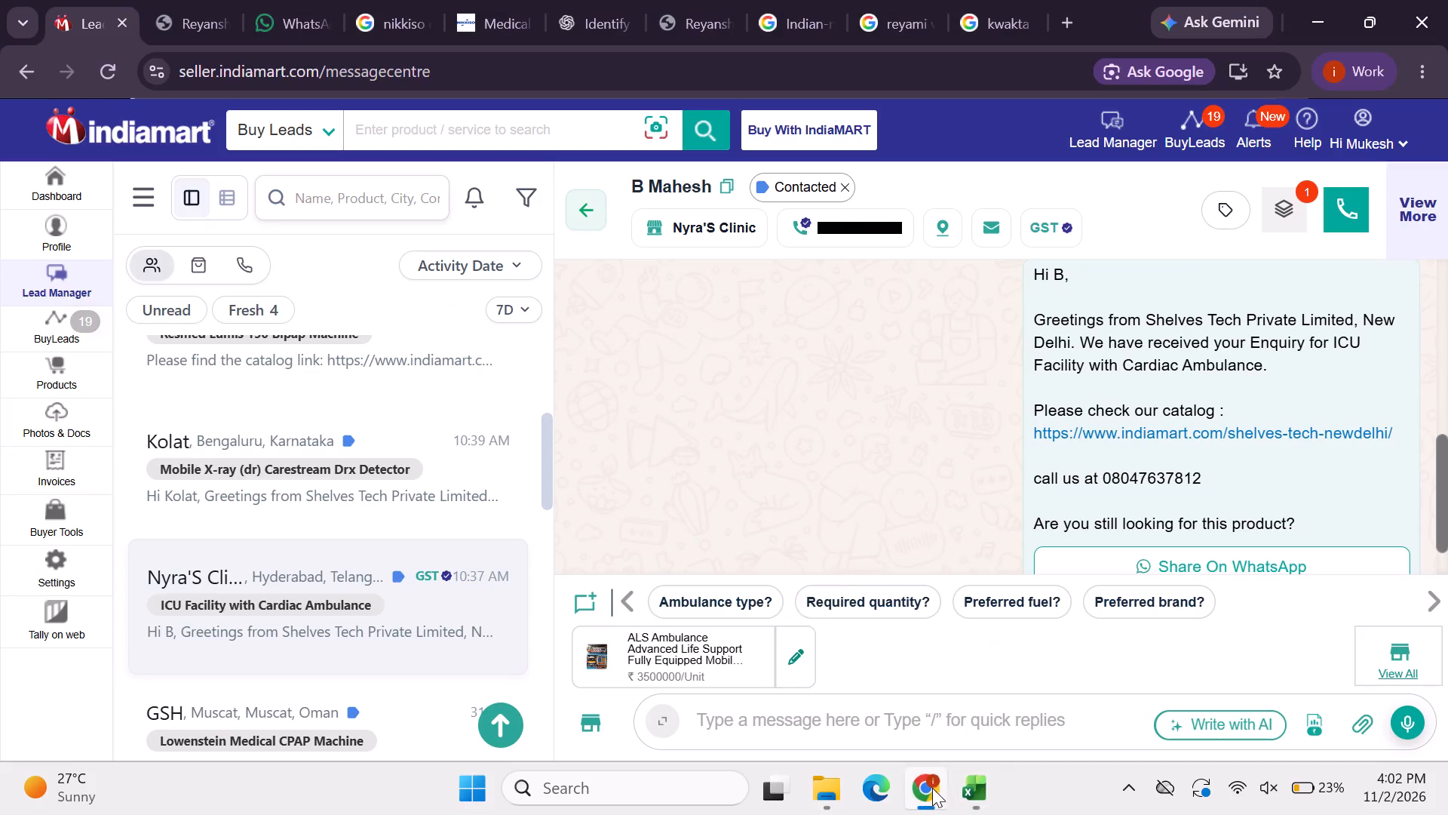
click(403, 633)
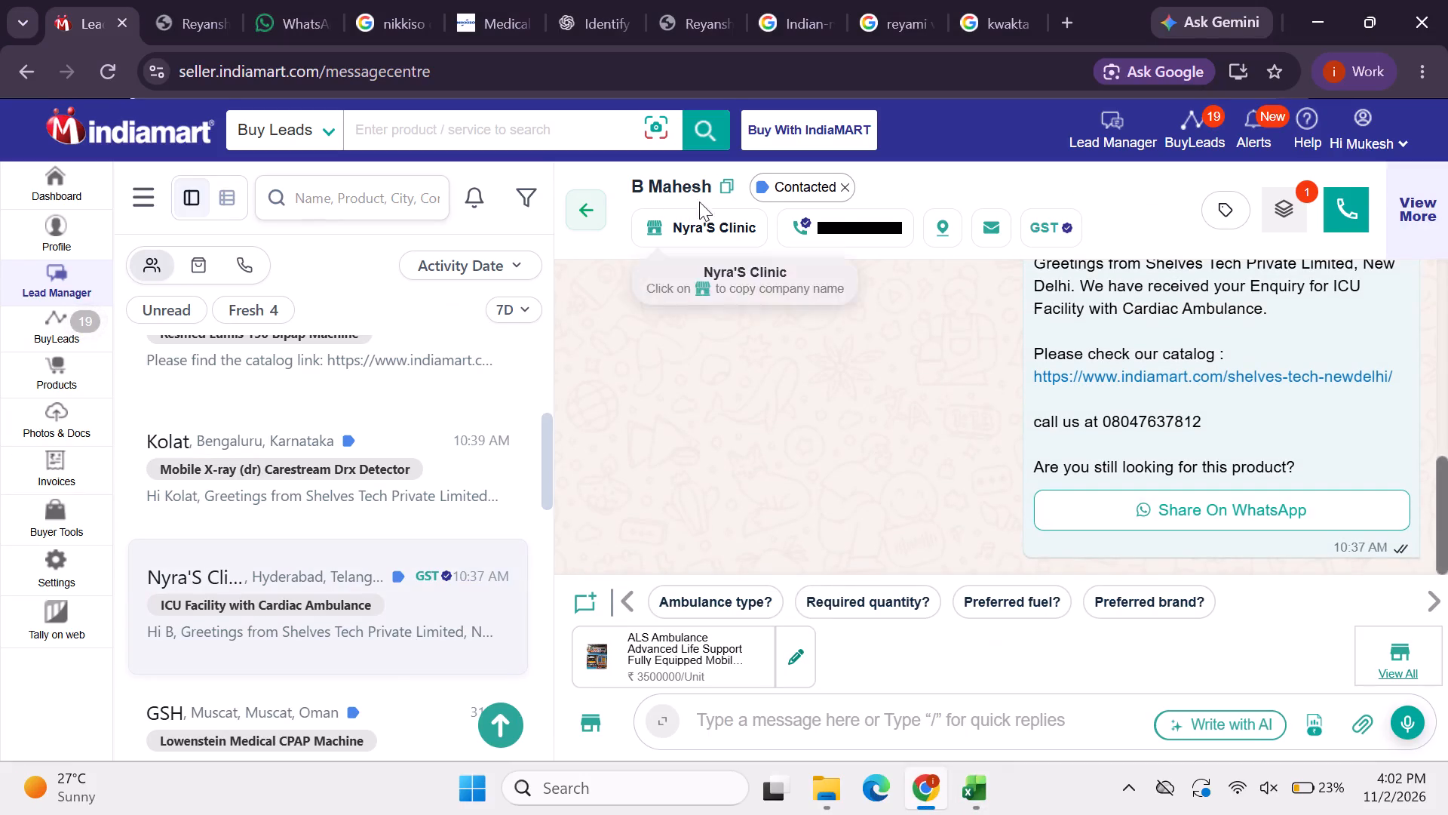
click(727, 189)
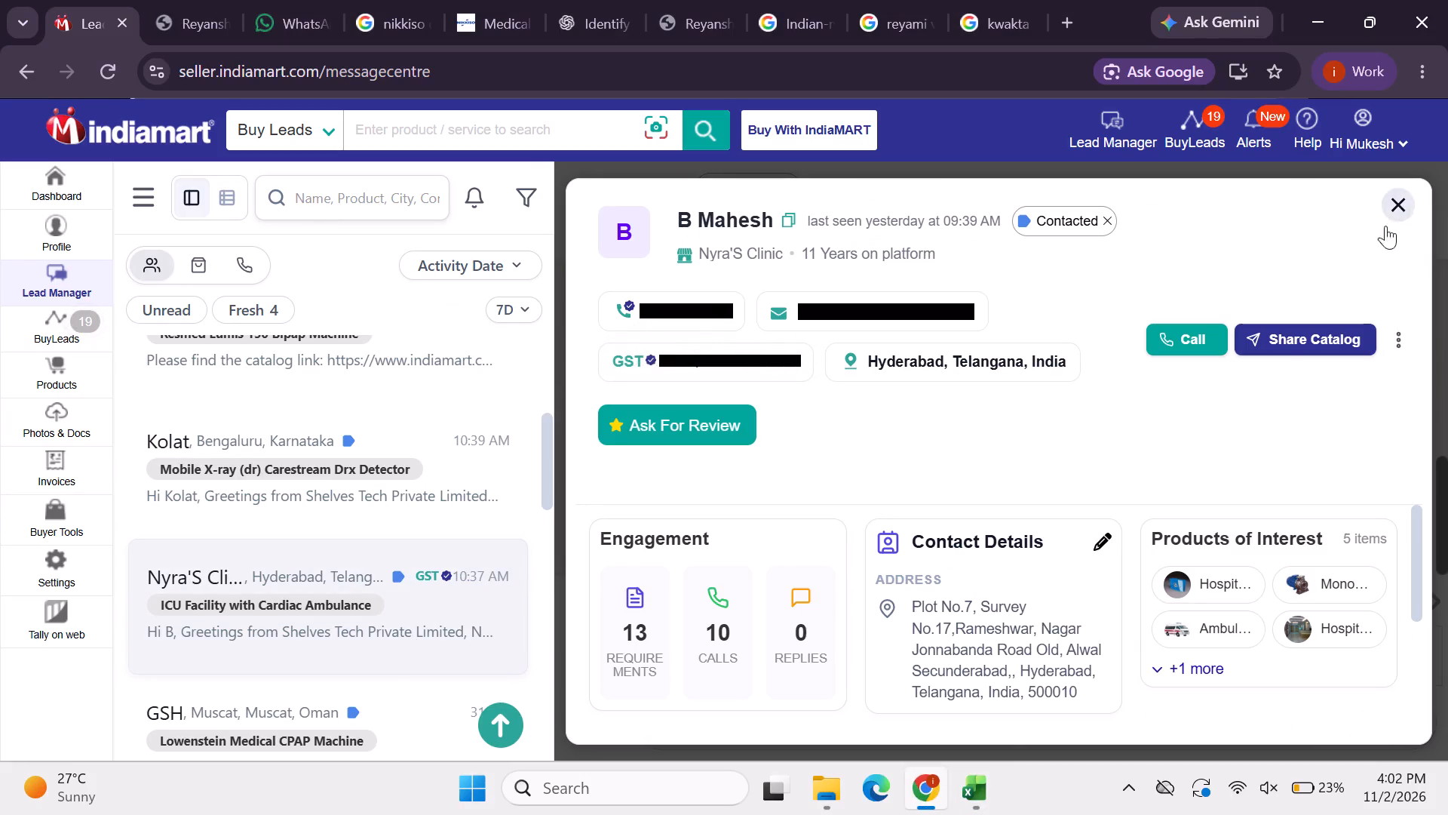
click(914, 724)
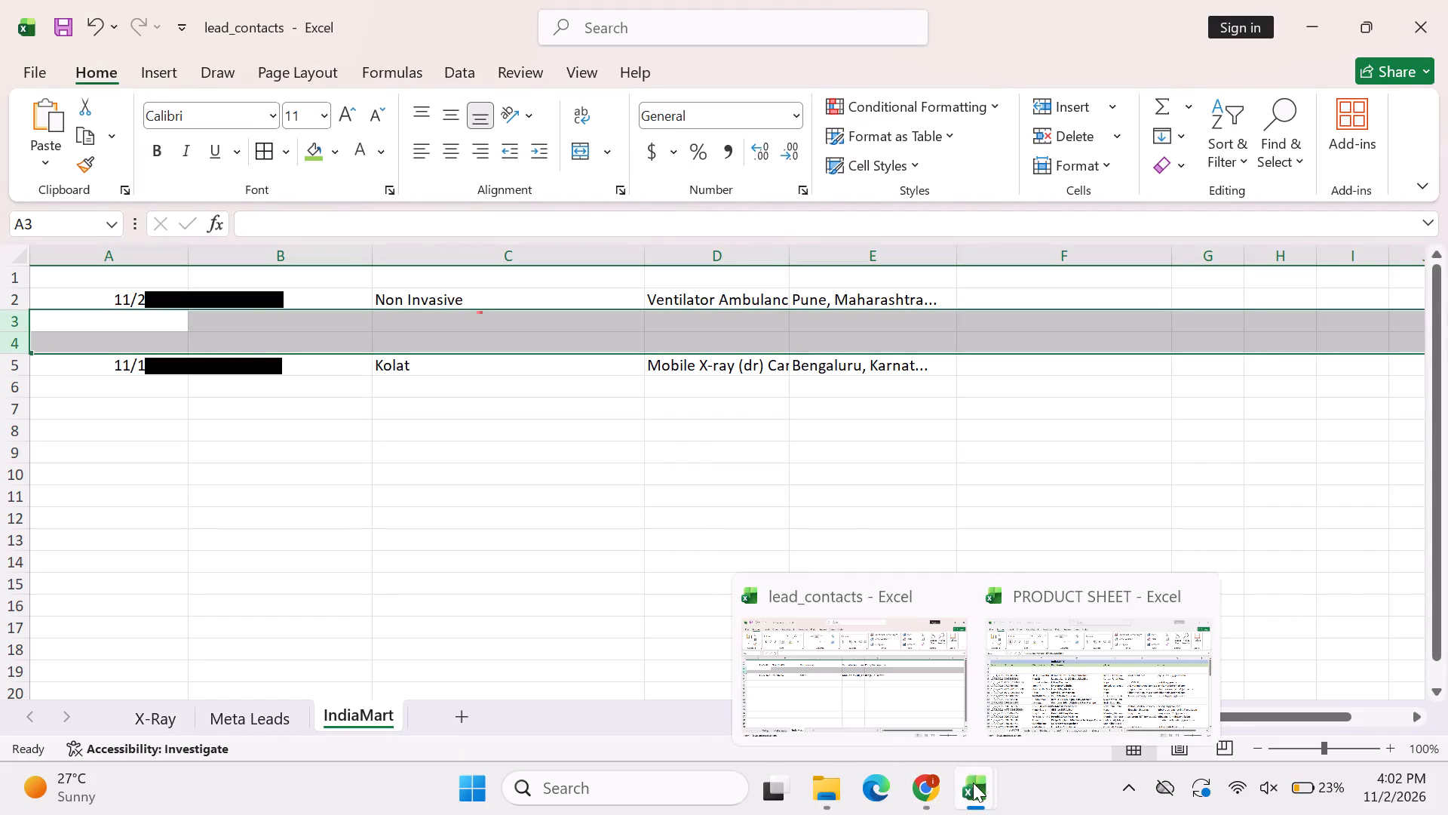
click(1032, 718)
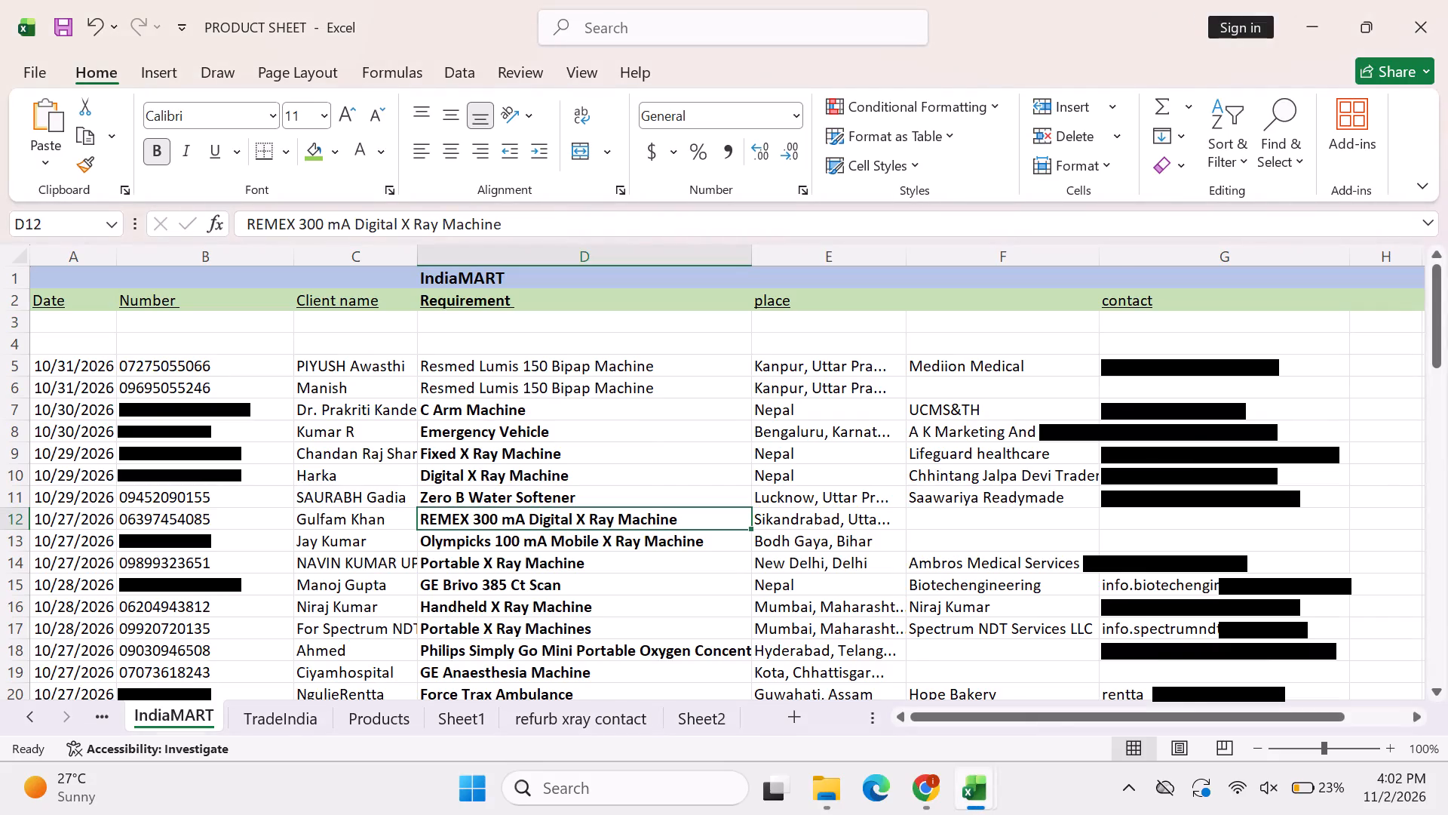
click(9, 346)
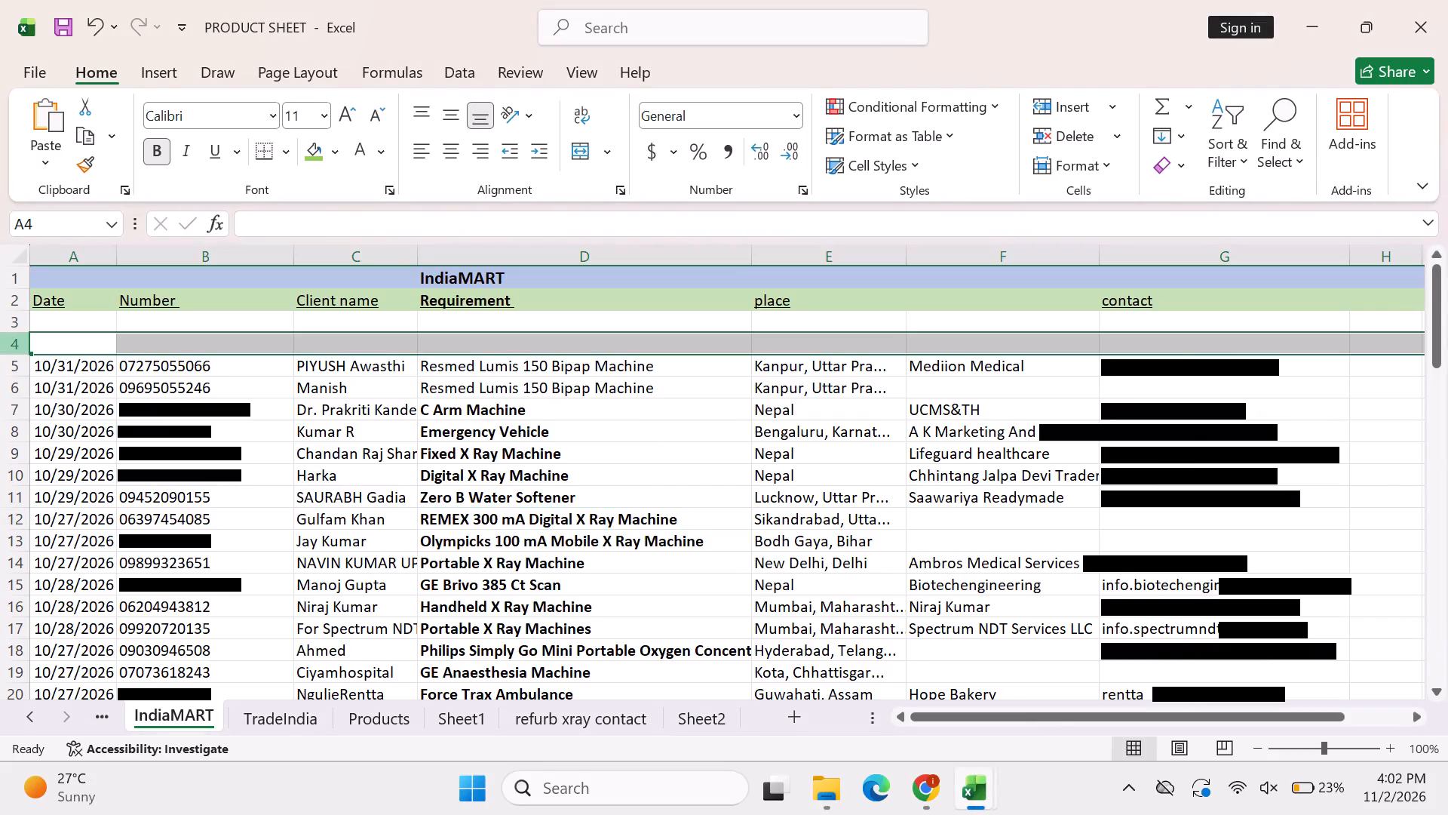
key(ctrl+v)
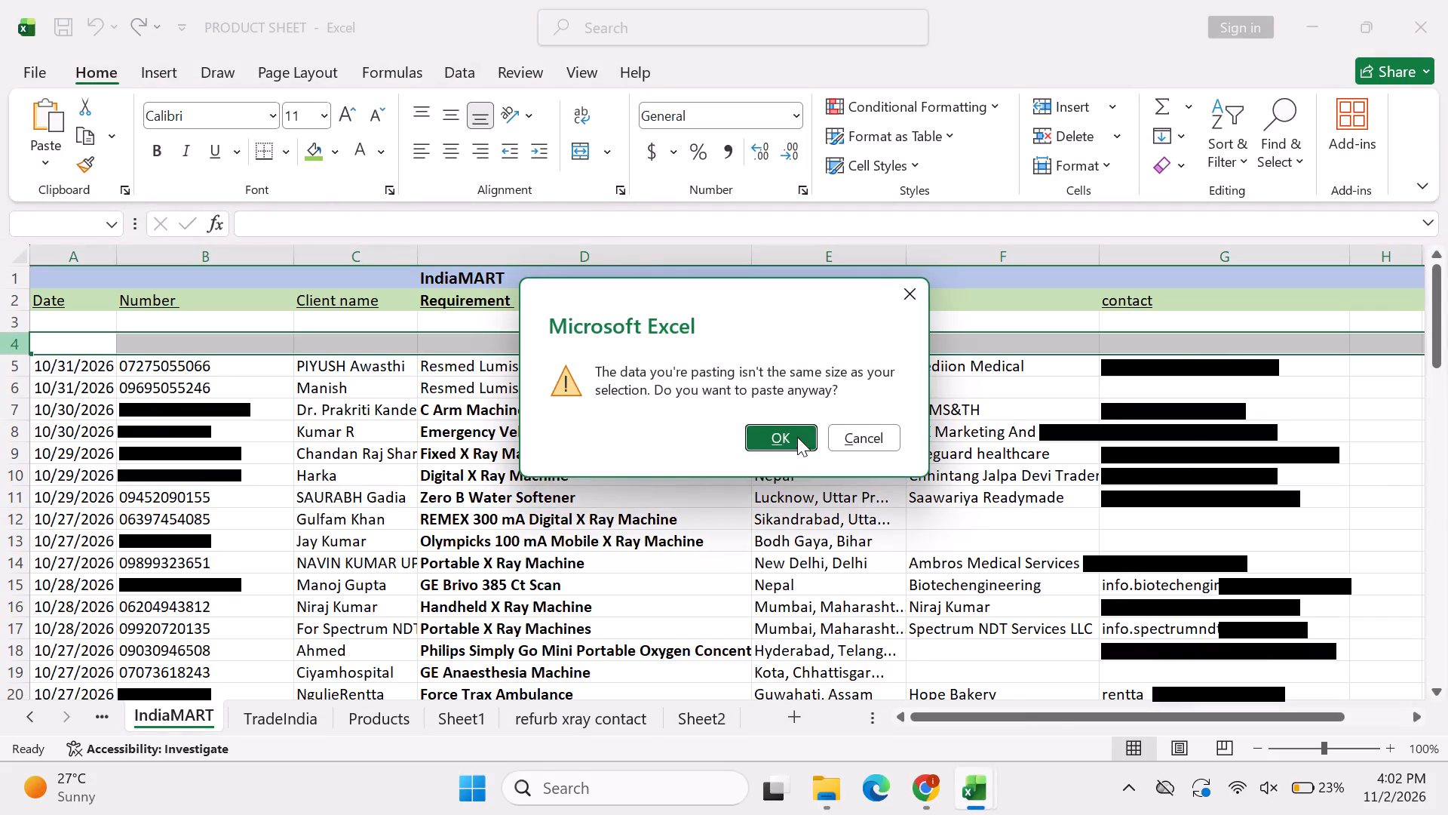
click(797, 437)
click(548, 512)
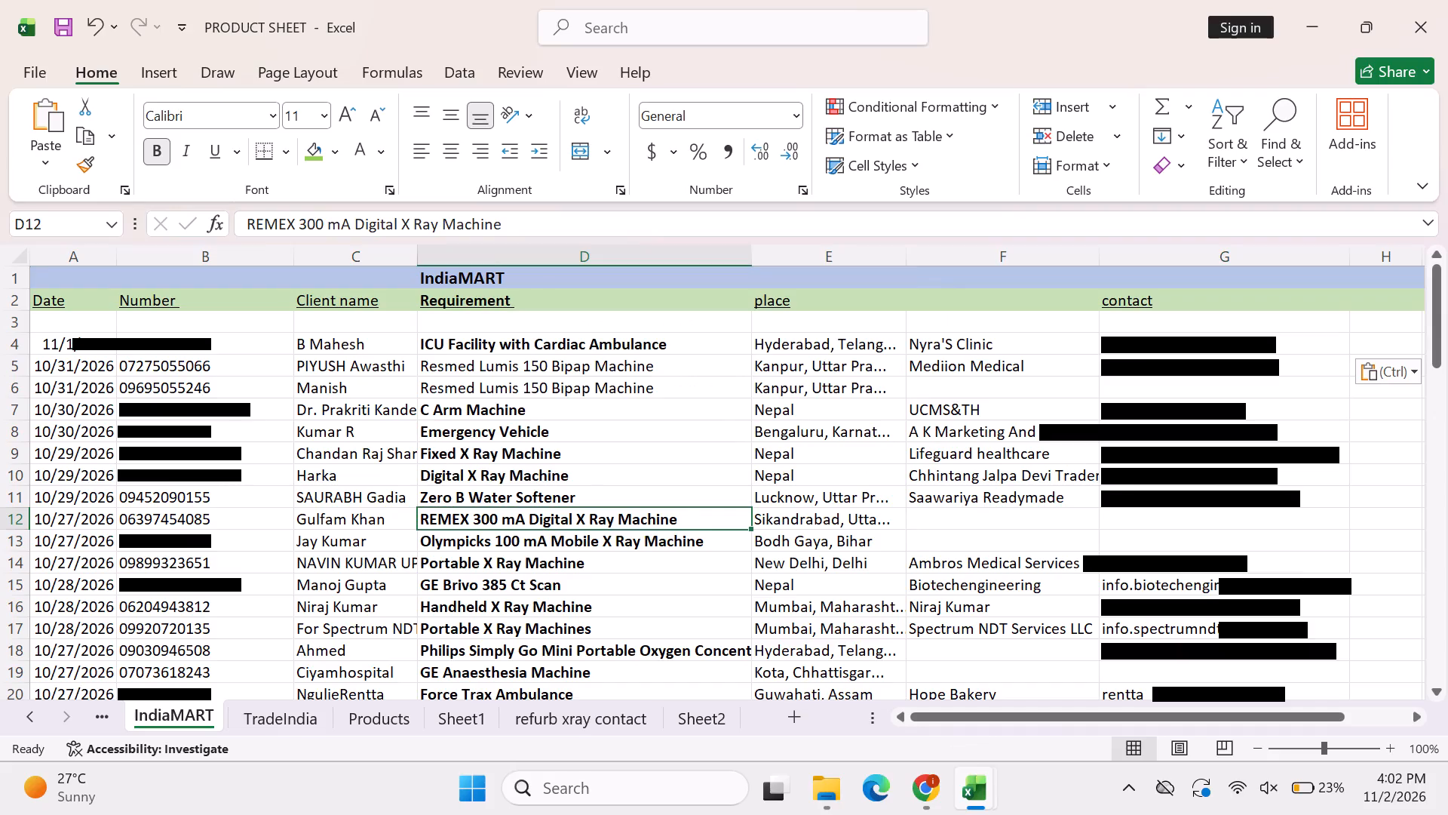
Move the 11/1/2026 Nyra'S Clinic lead from PRODUCT SHEET to row 4 of the IndiaMart sheet in lead_contacts.
click(14, 346)
key(ctrl+x)
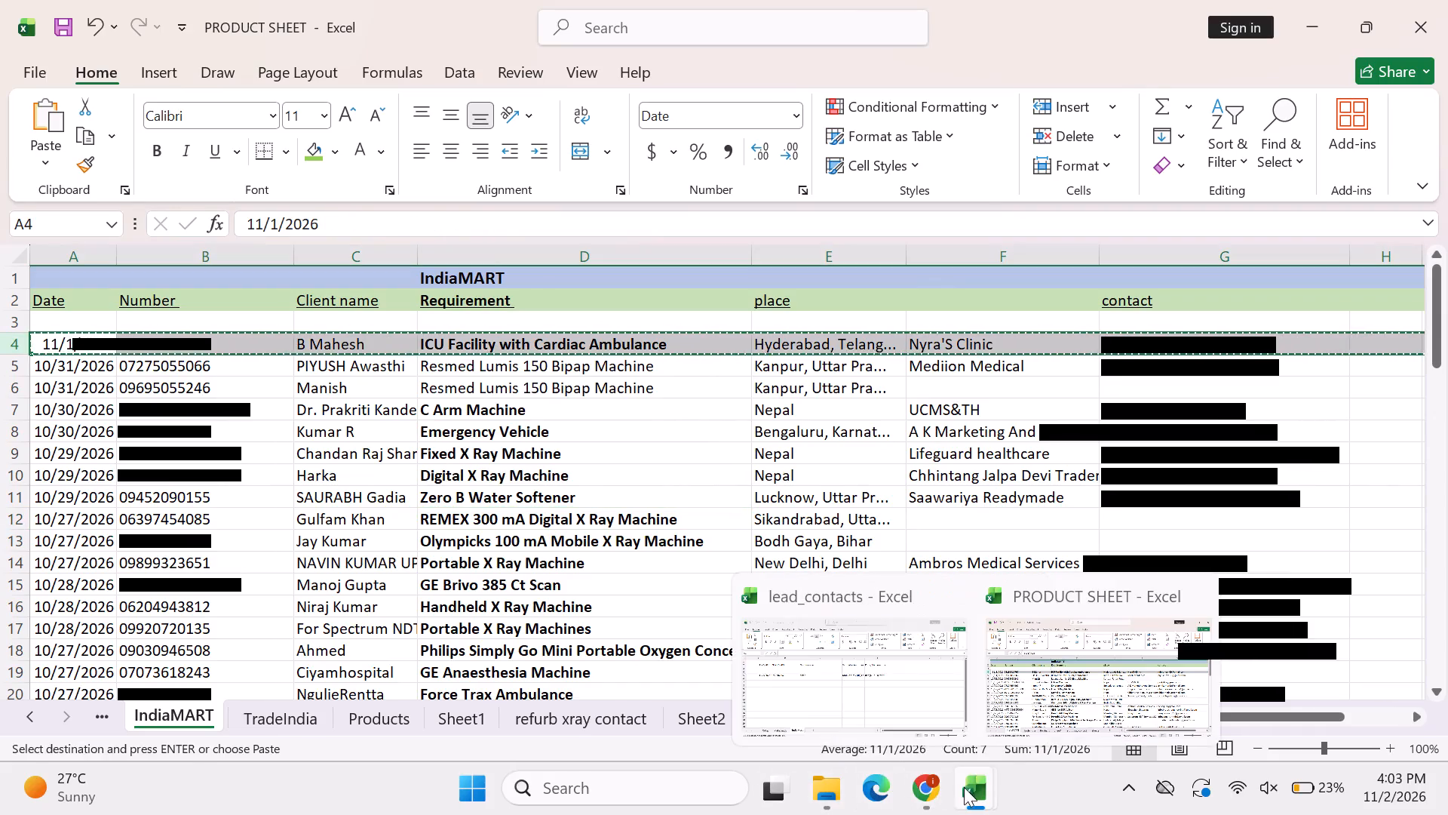
click(895, 695)
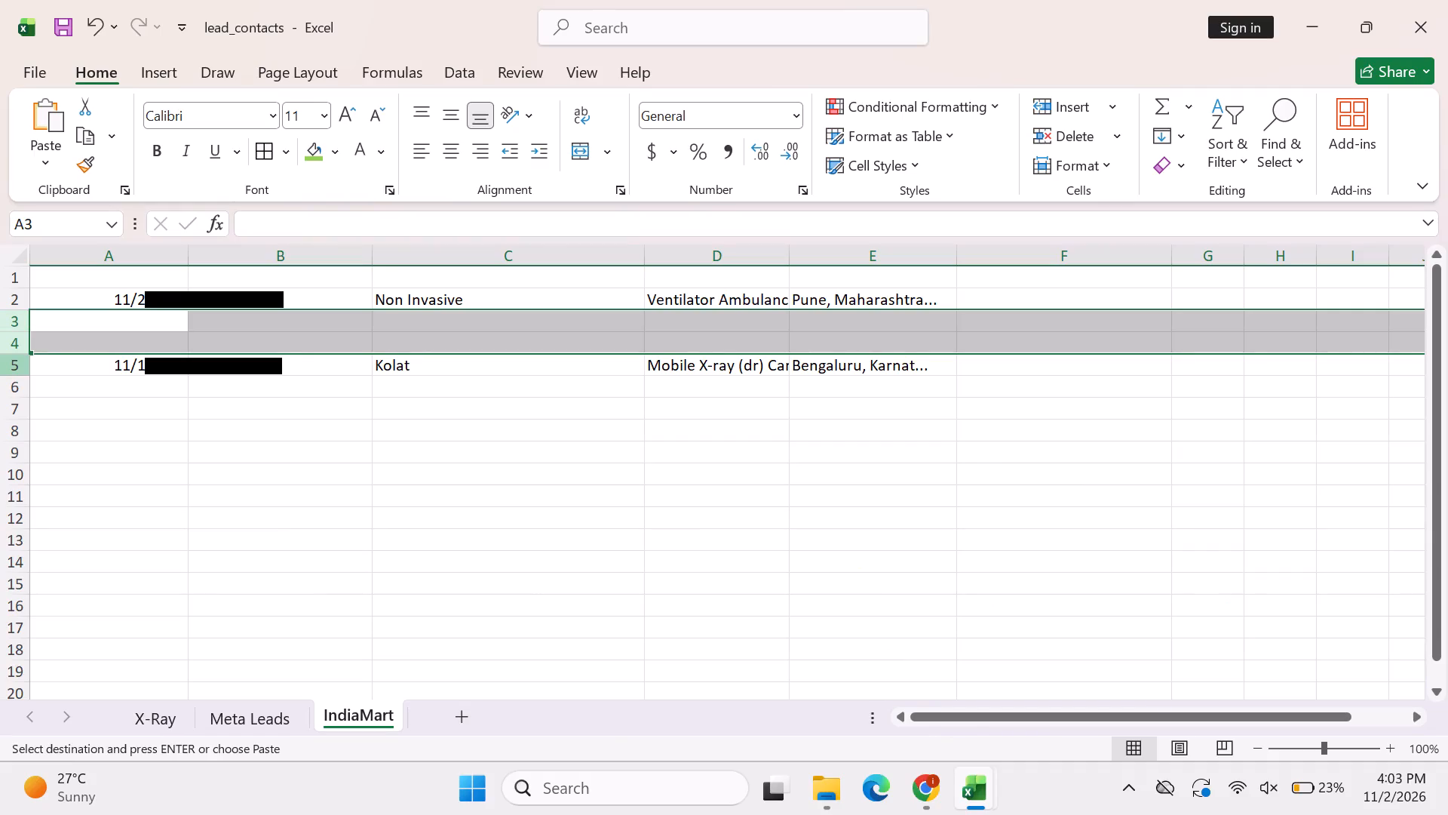
click(501, 488)
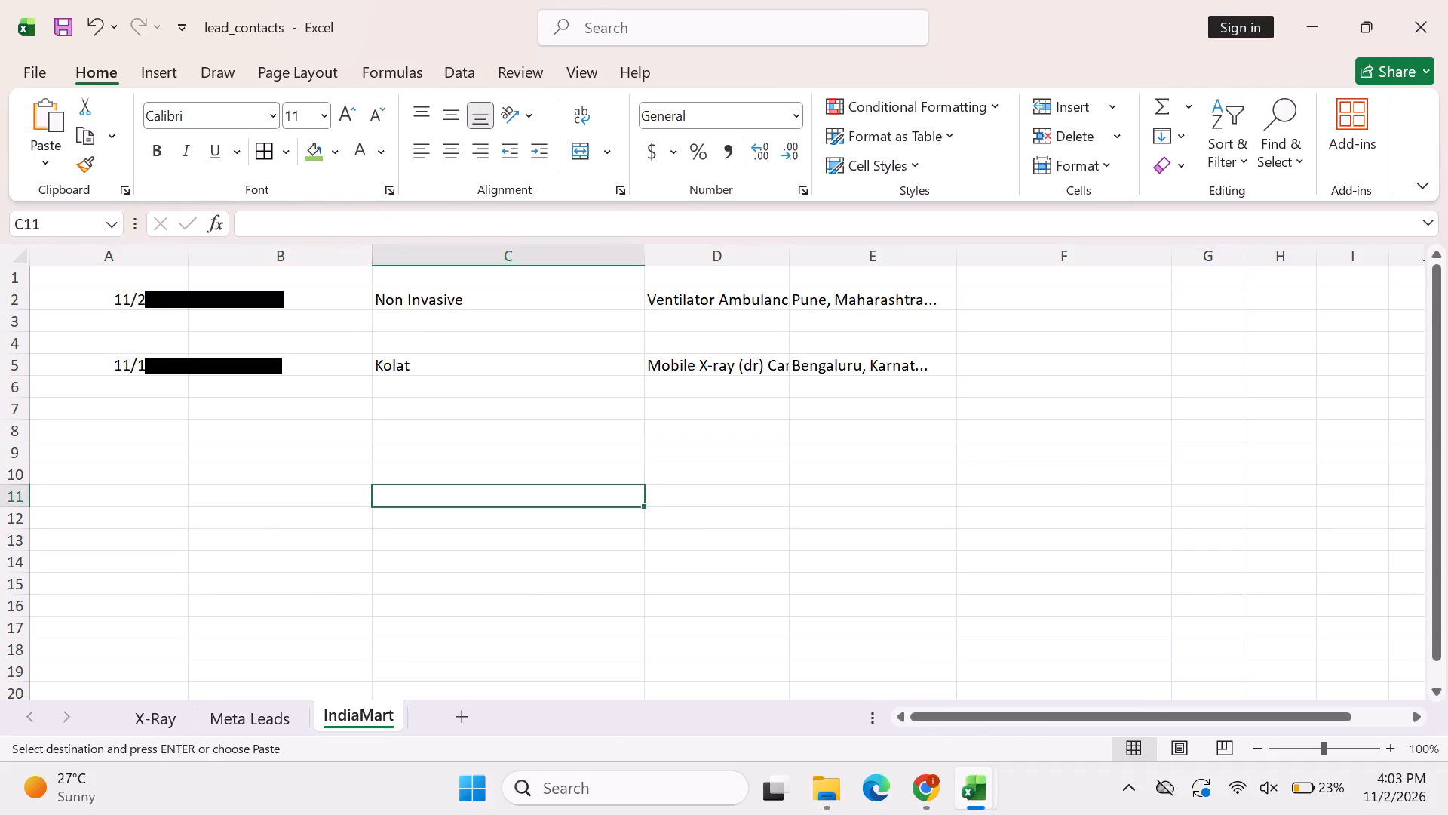
click(9, 344)
key(ctrl+v)
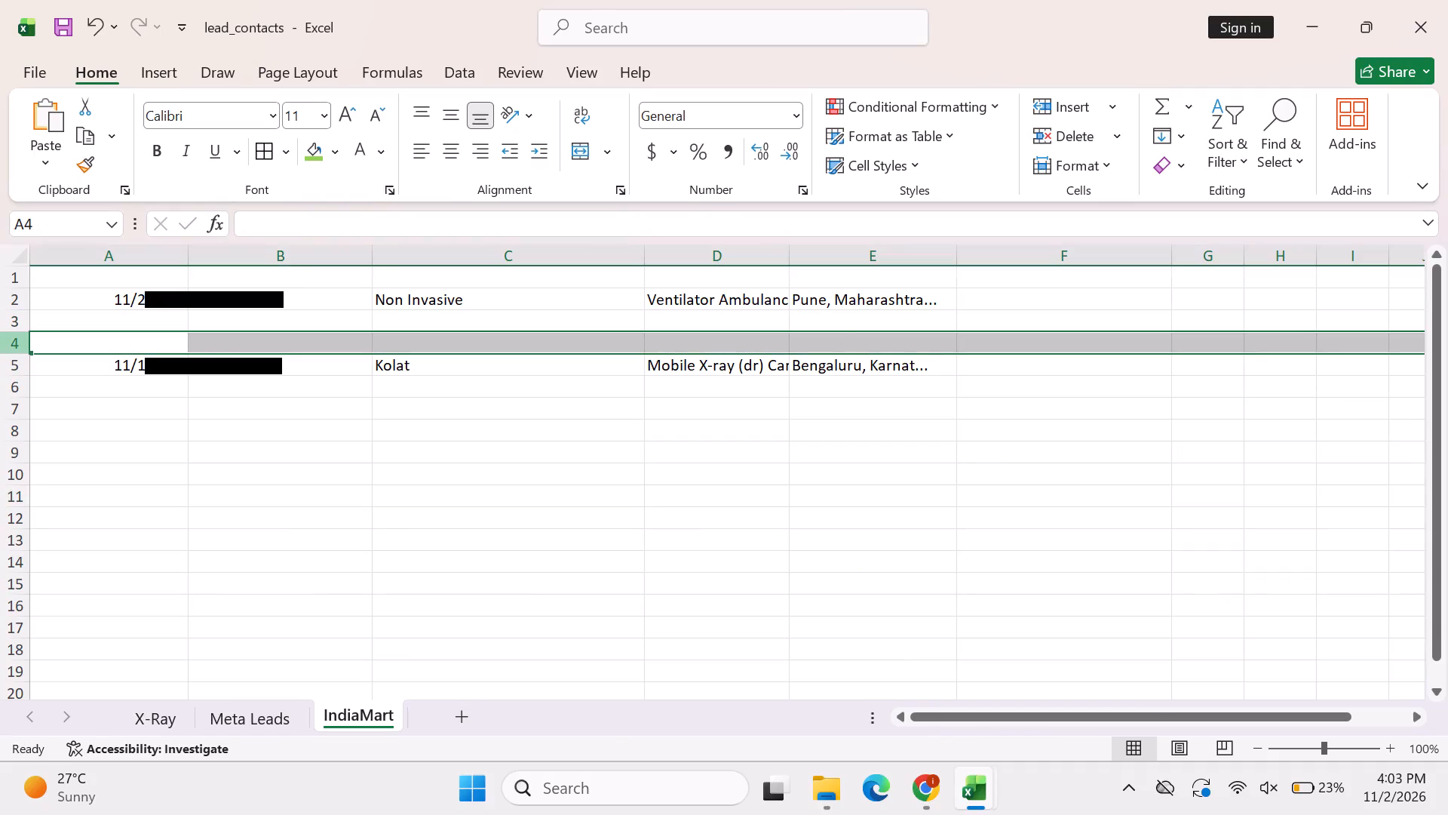
Check the Kolat, Manish, Mediion Medical and Non Invasive leads in IndiaMART in Chrome against the lead_contacts and PRODUCT SHEET workbooks in Excel.
click(917, 789)
click(343, 500)
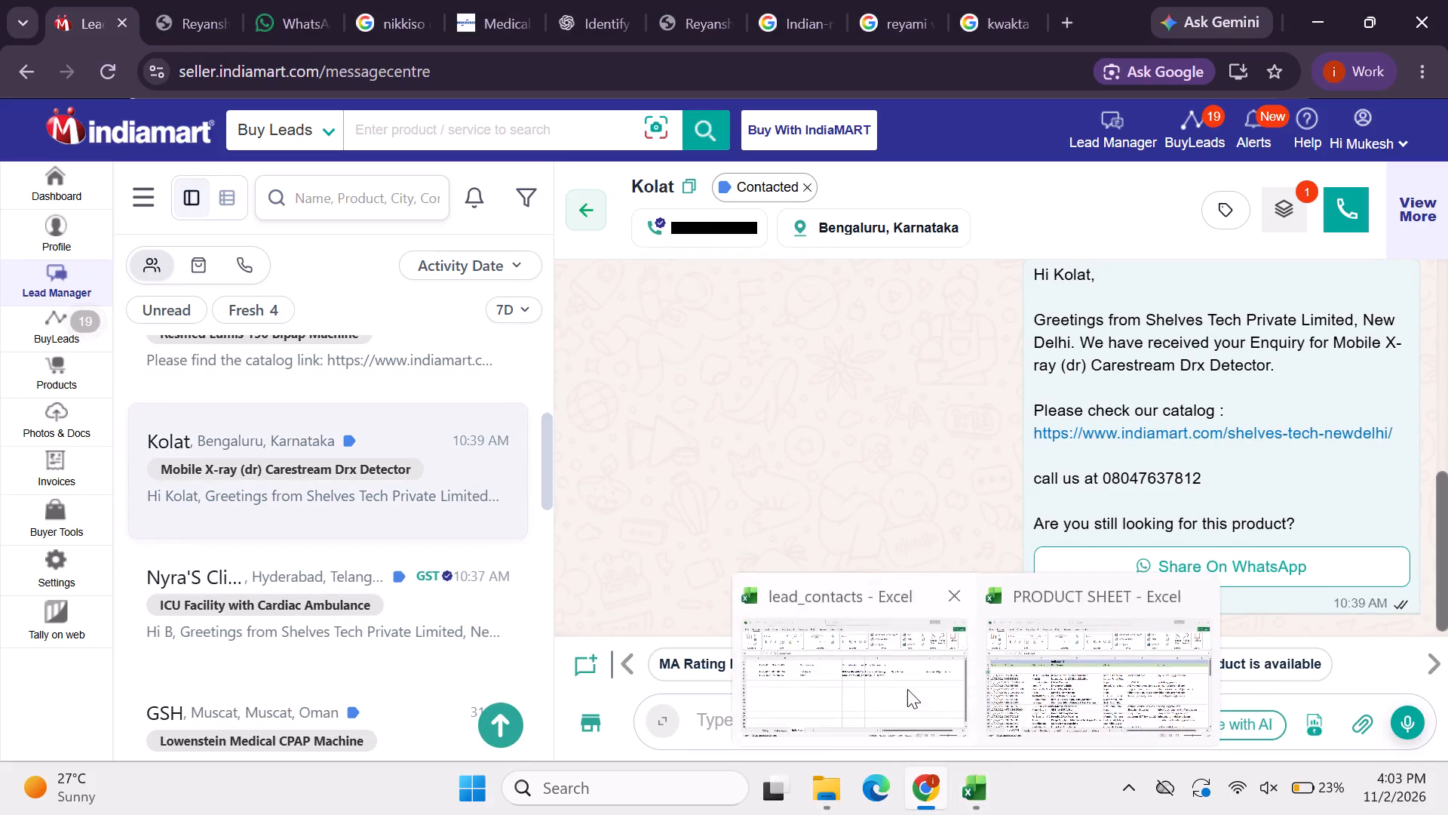
click(907, 689)
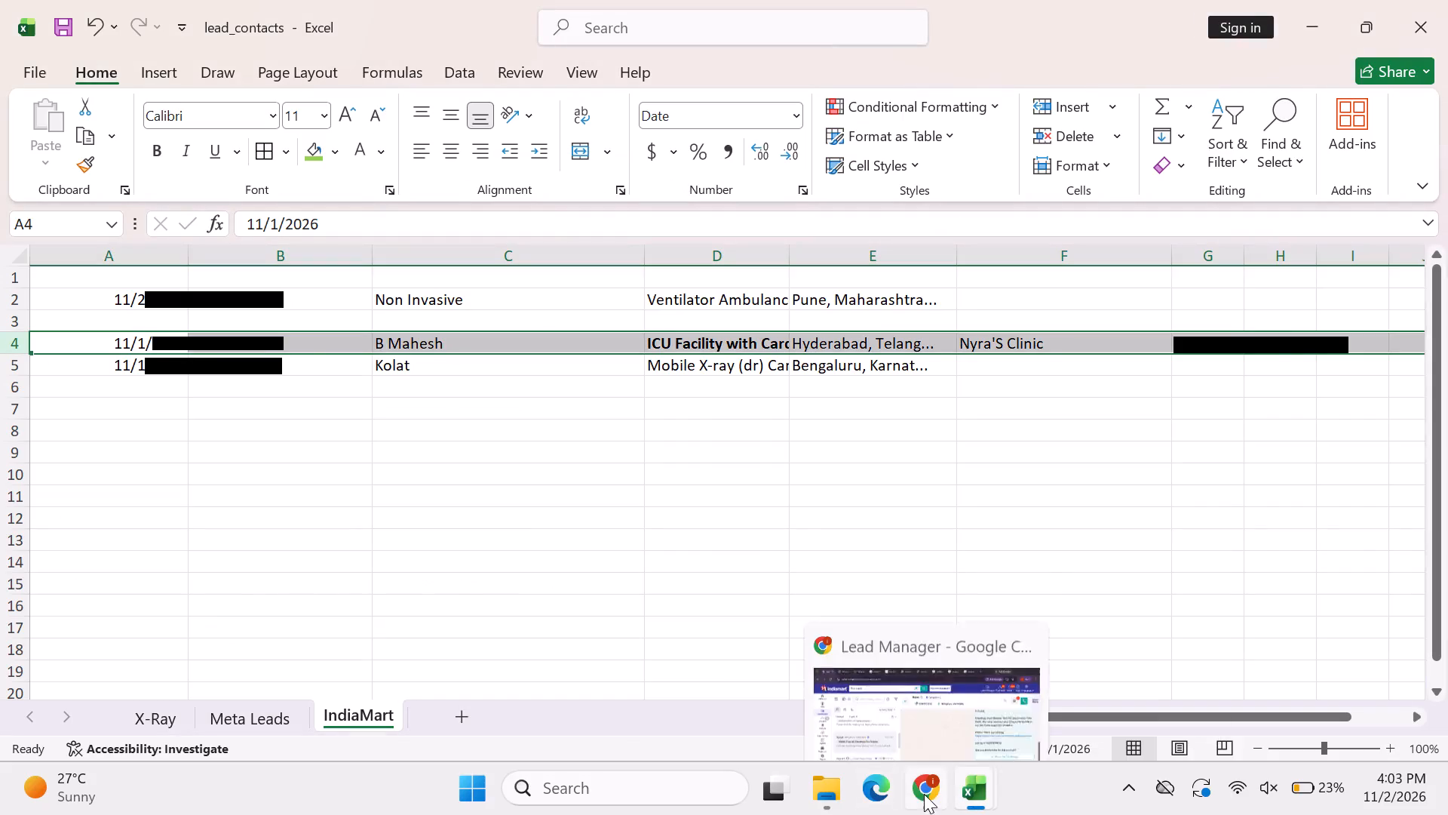
click(868, 698)
scroll(337, 534, up, 2)
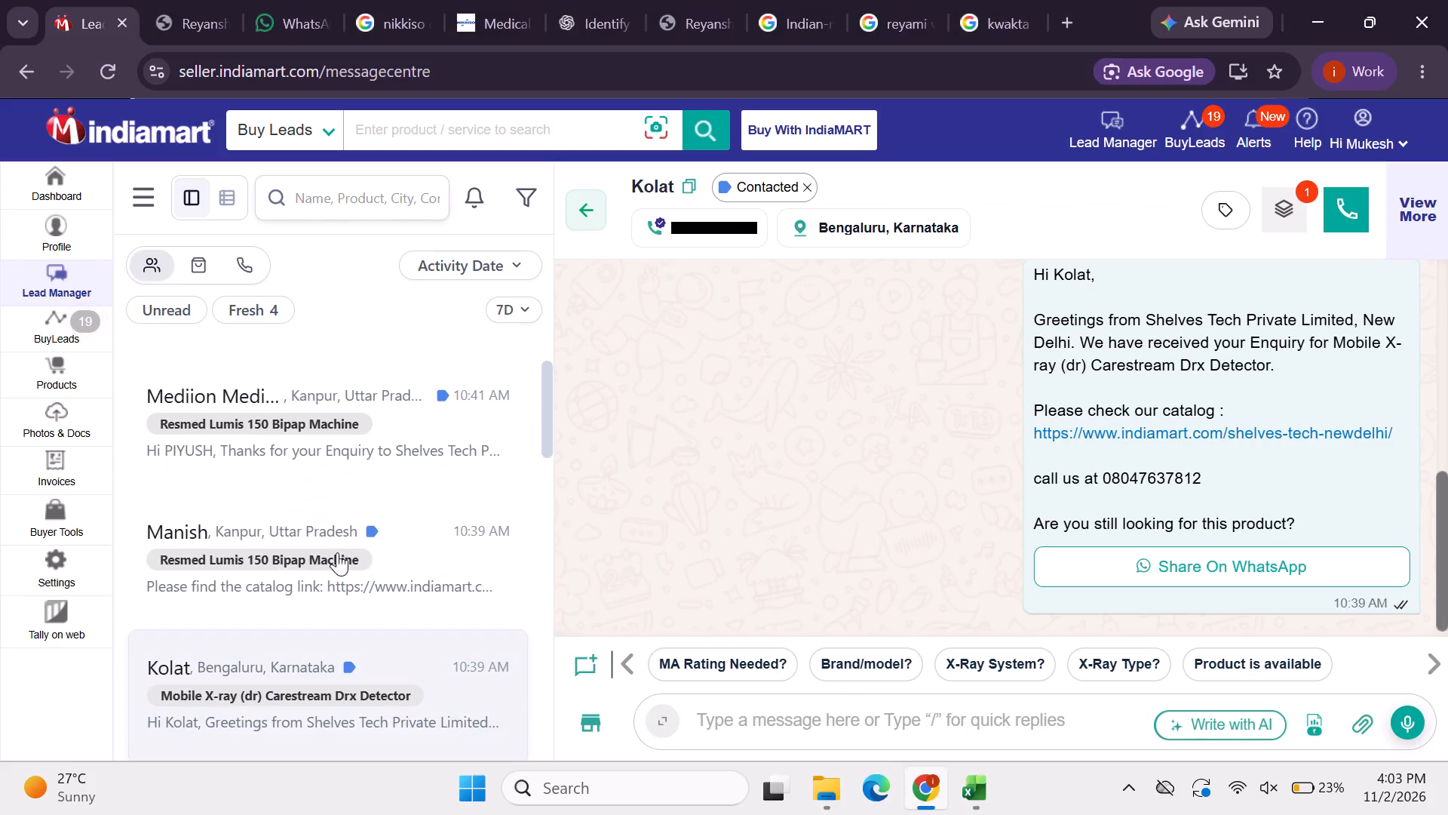
click(336, 580)
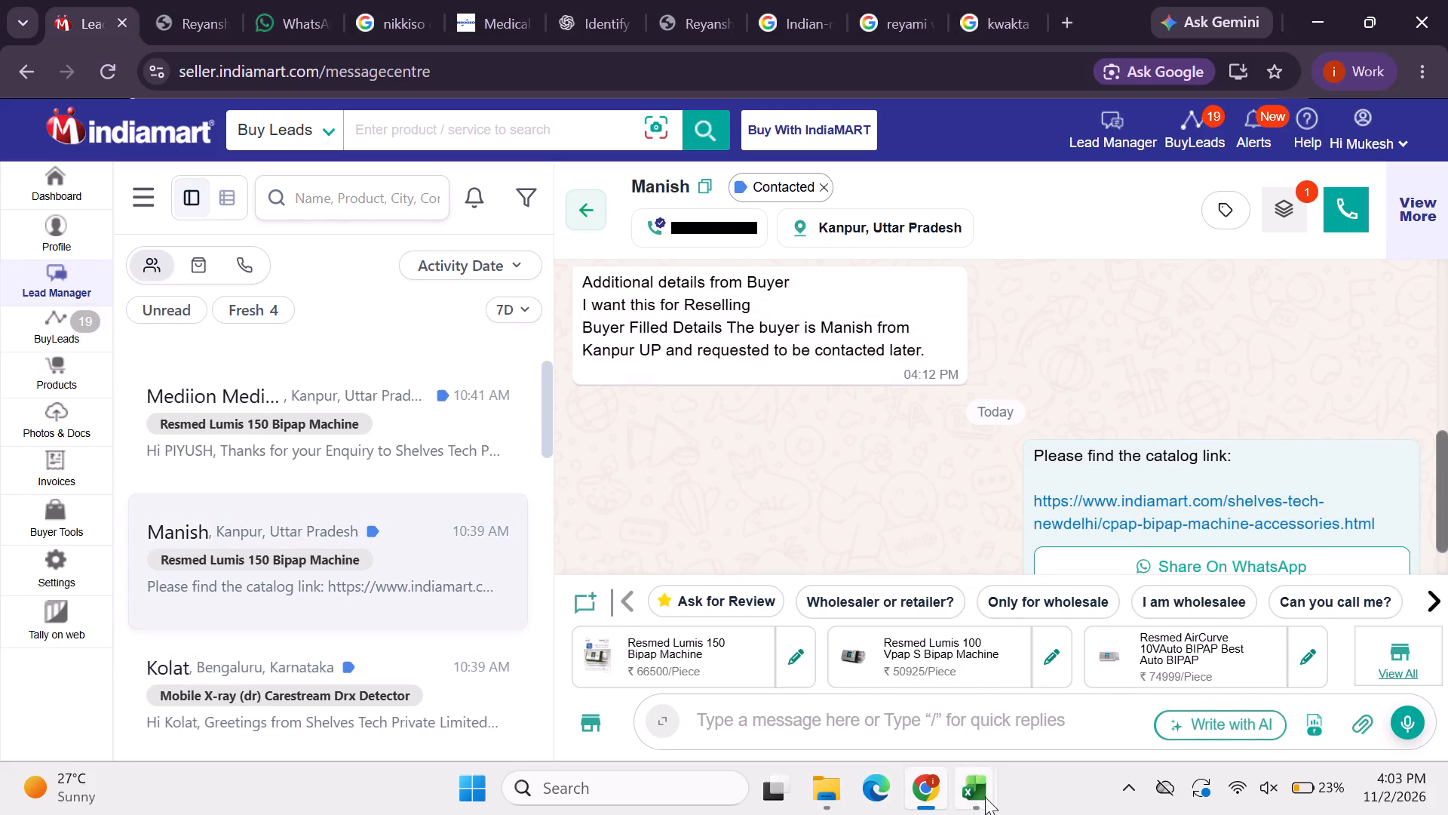
click(902, 688)
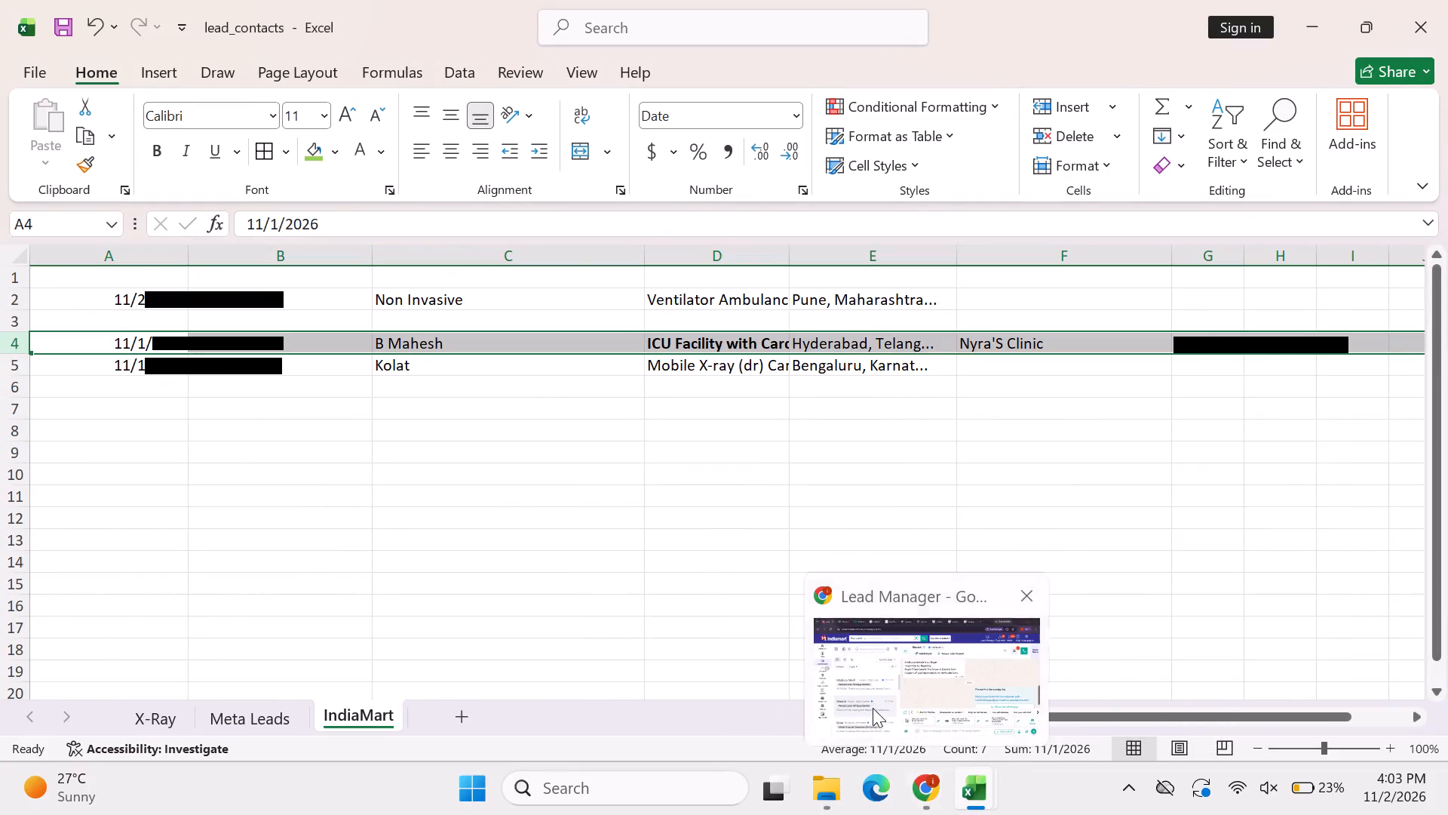
click(873, 708)
click(334, 433)
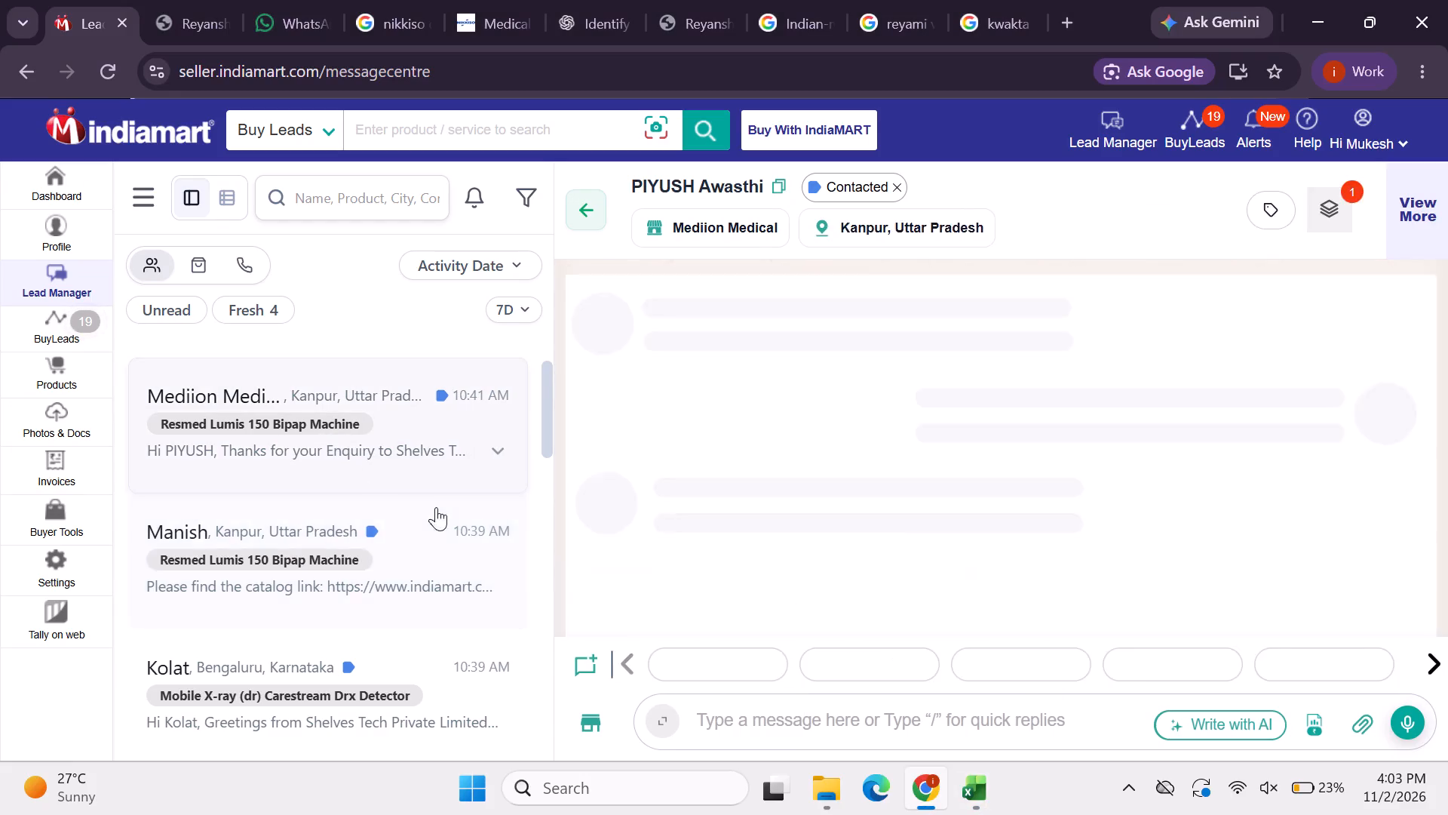
scroll(731, 523, up, 2)
scroll(336, 483, up, 2)
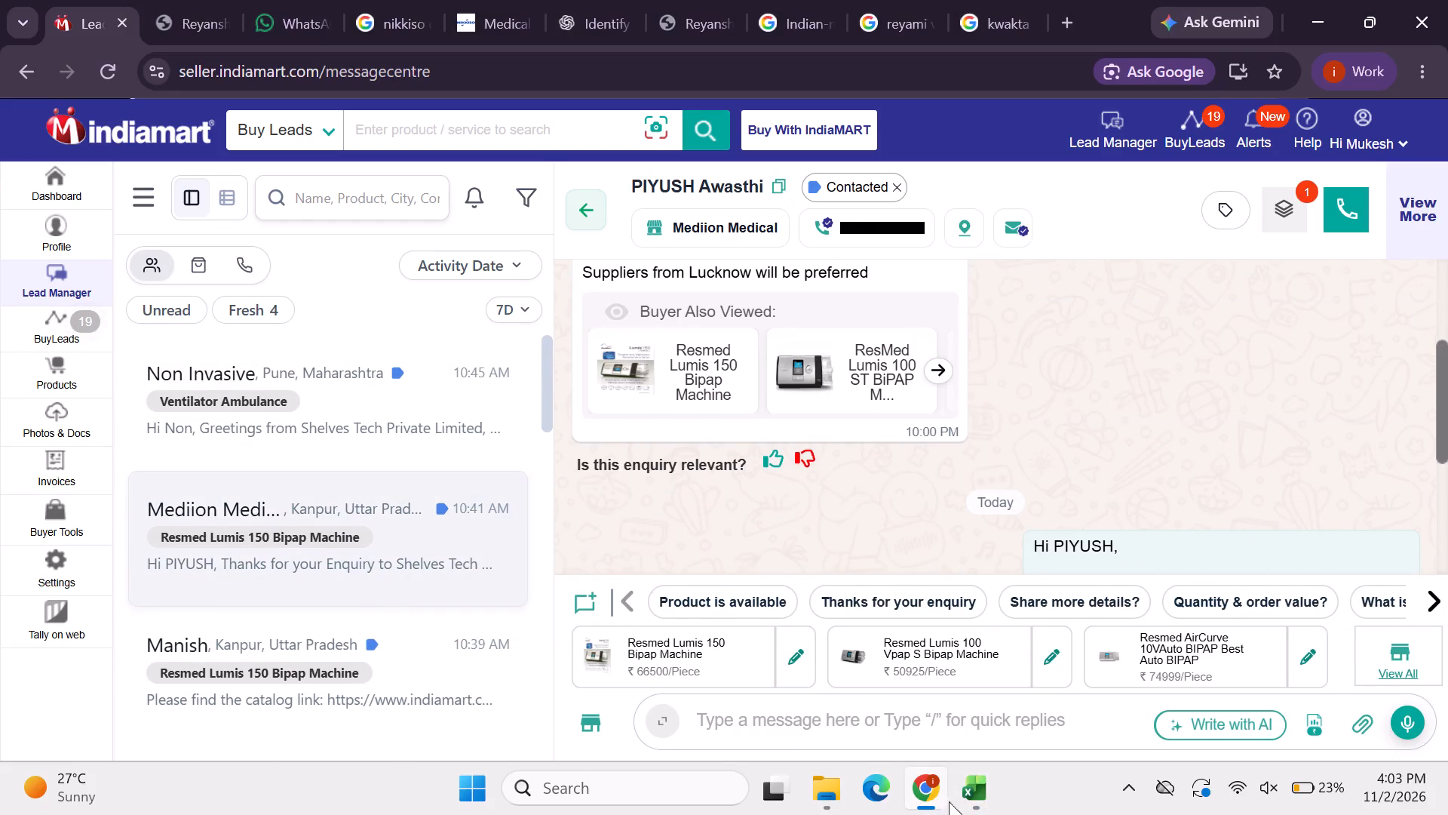
click(1038, 710)
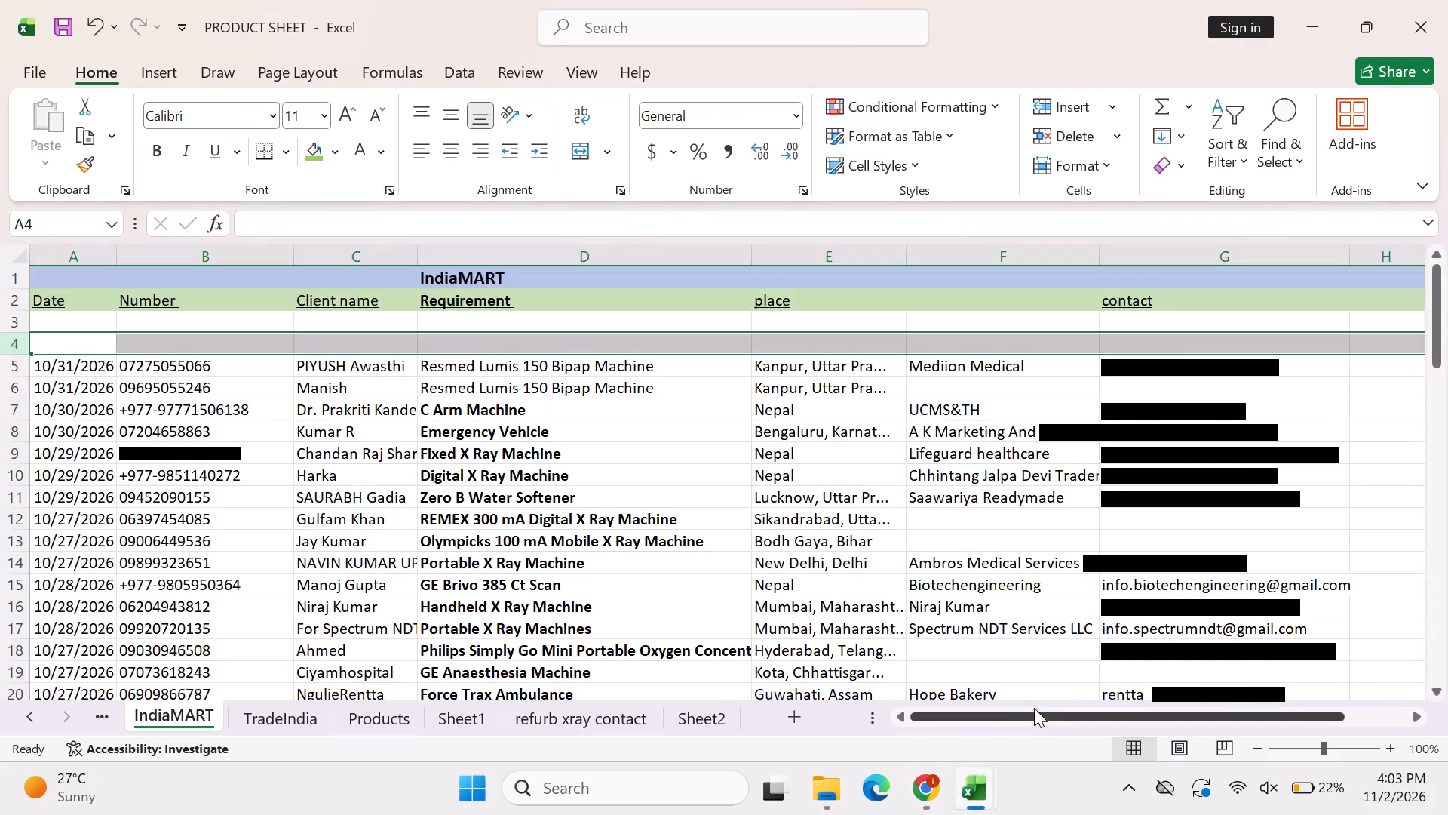
click(878, 712)
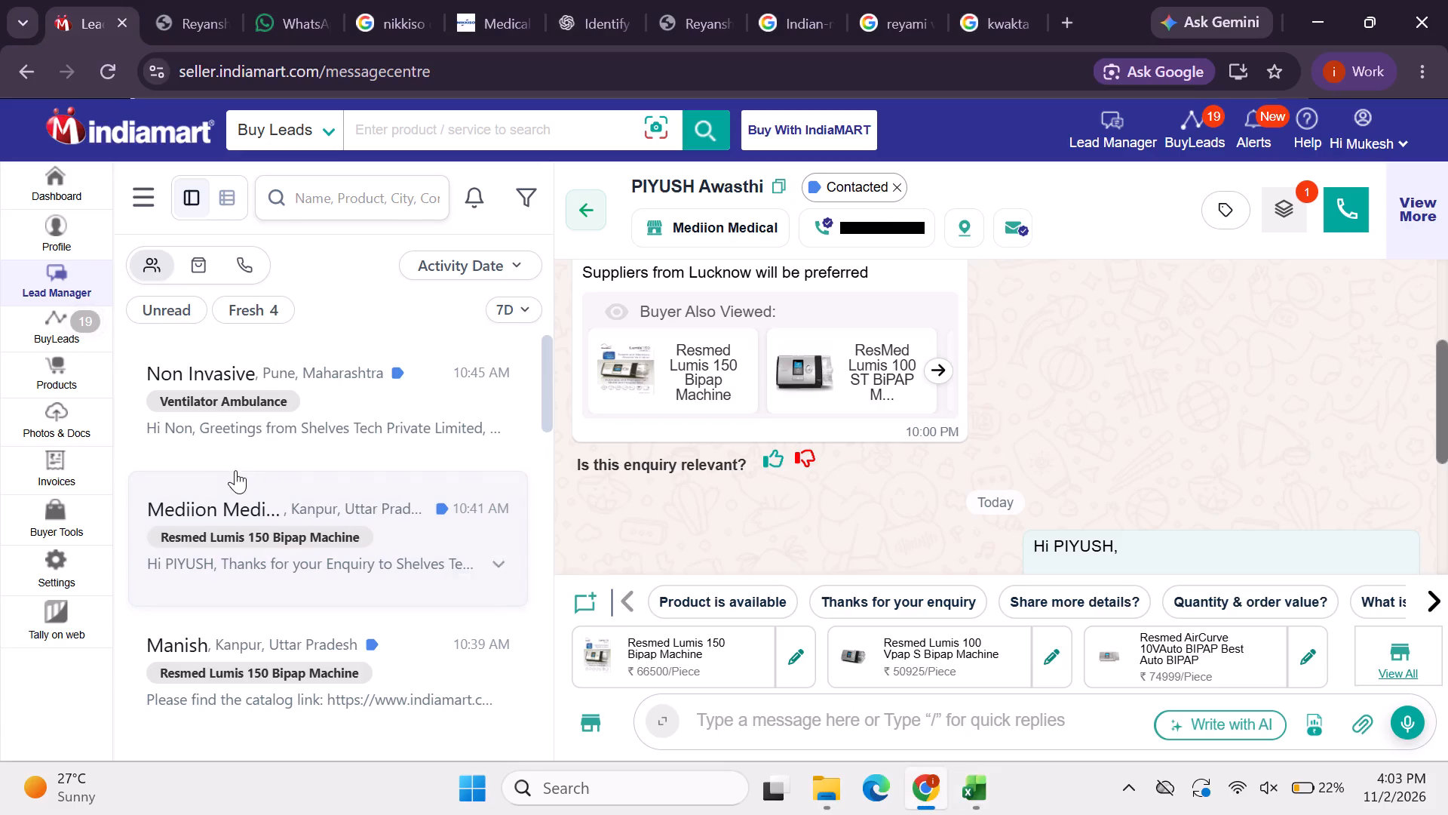
scroll(334, 466, up, 3)
click(390, 395)
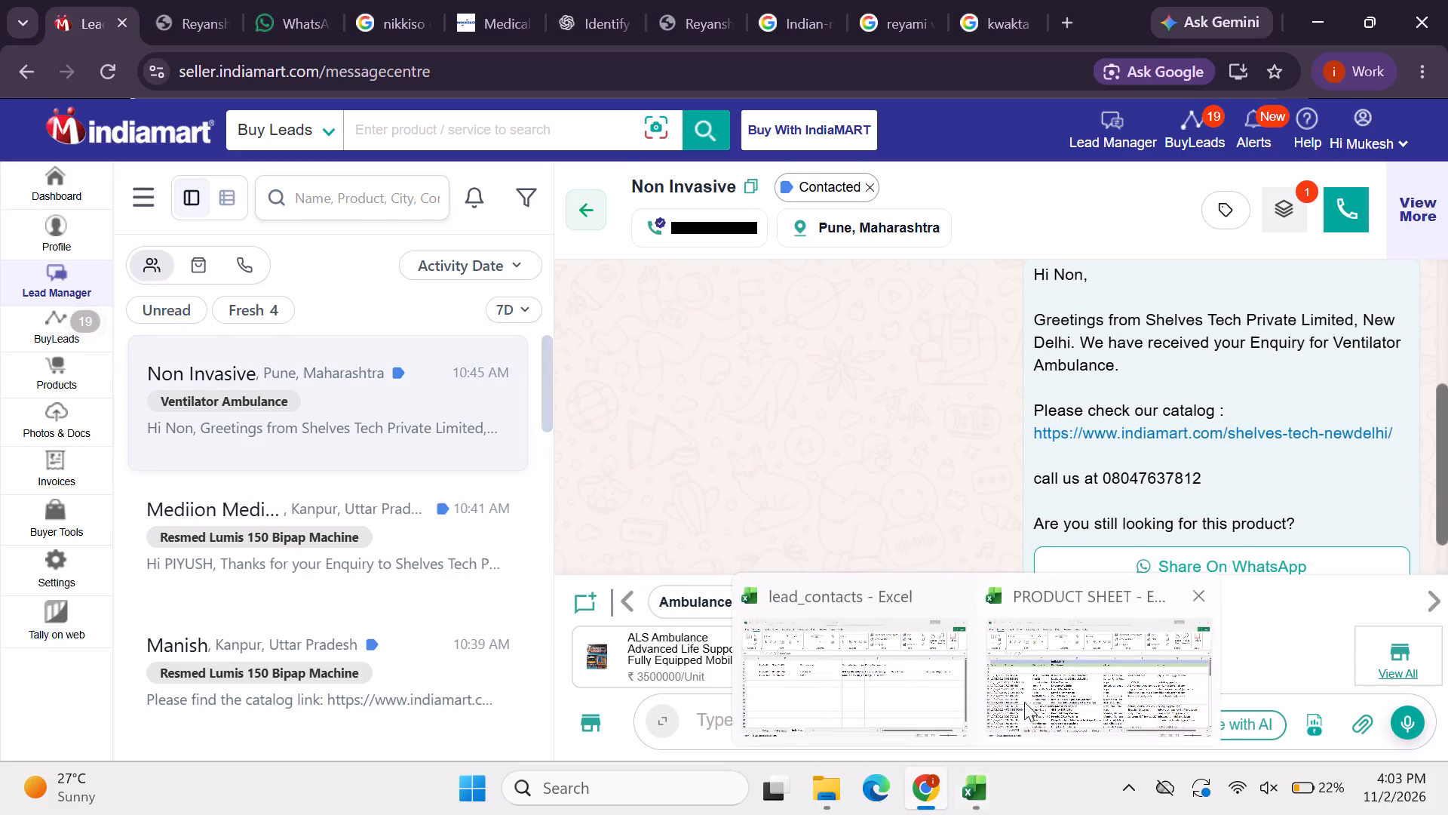
click(1026, 697)
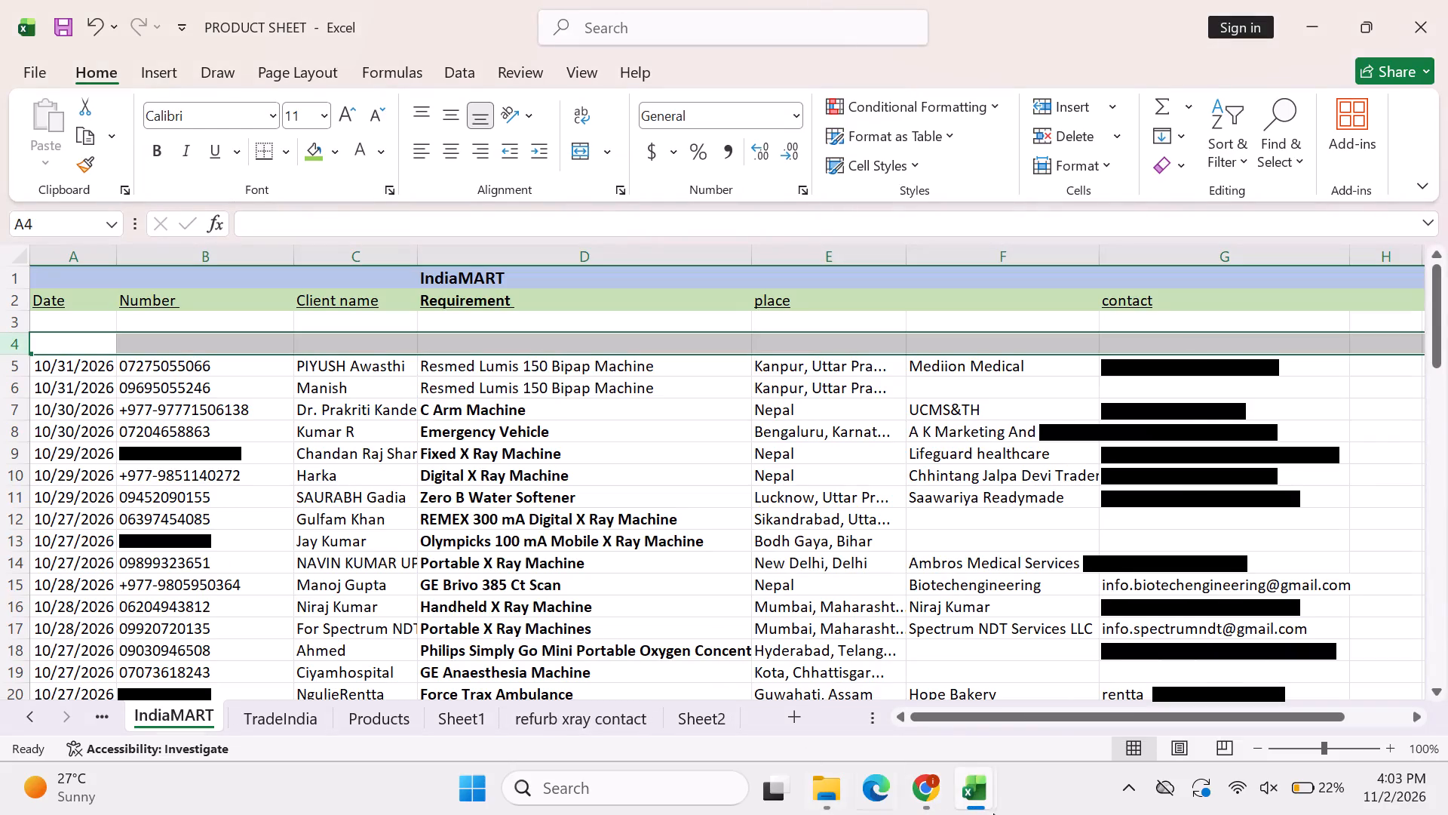
click(953, 708)
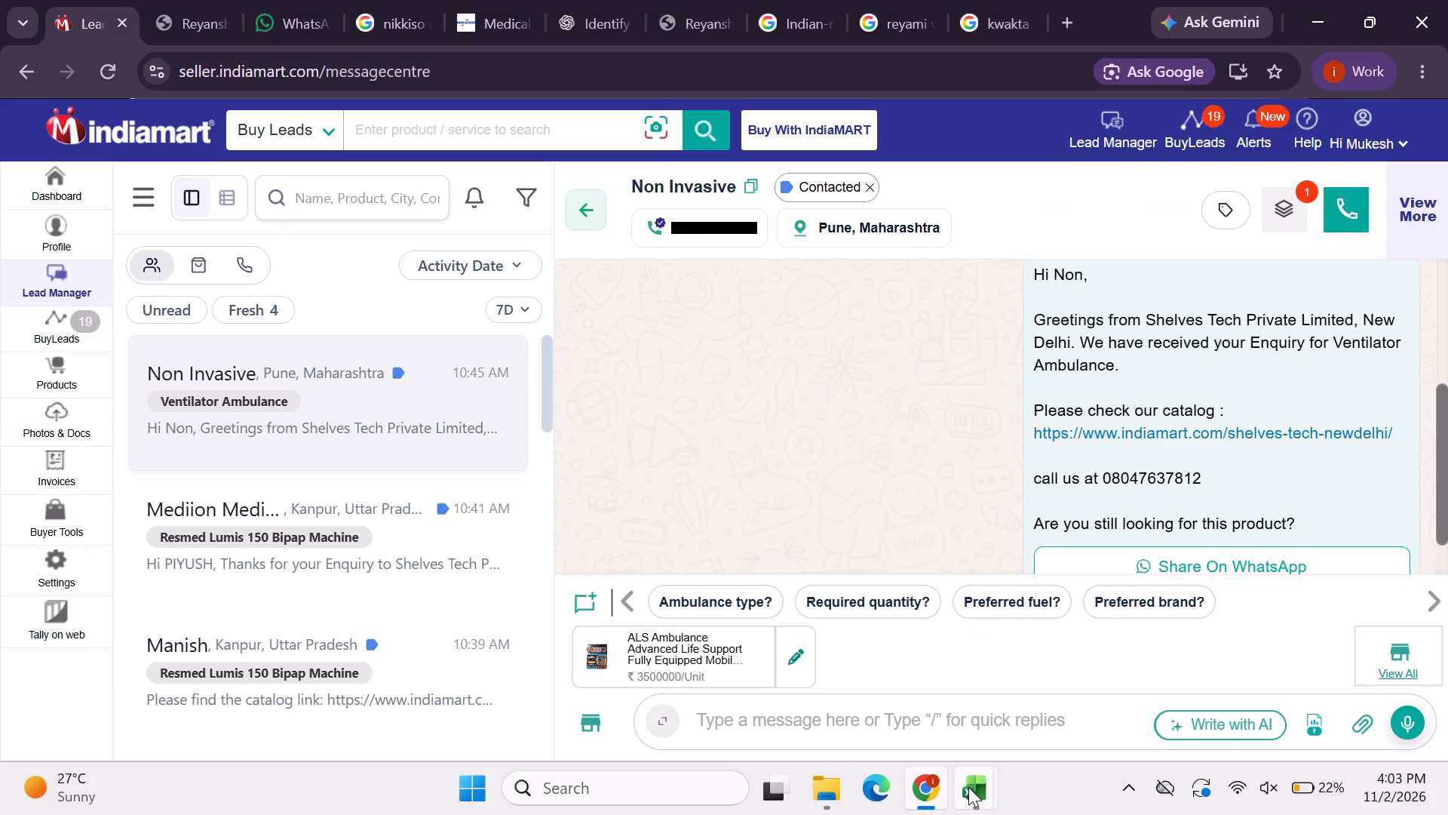
click(867, 690)
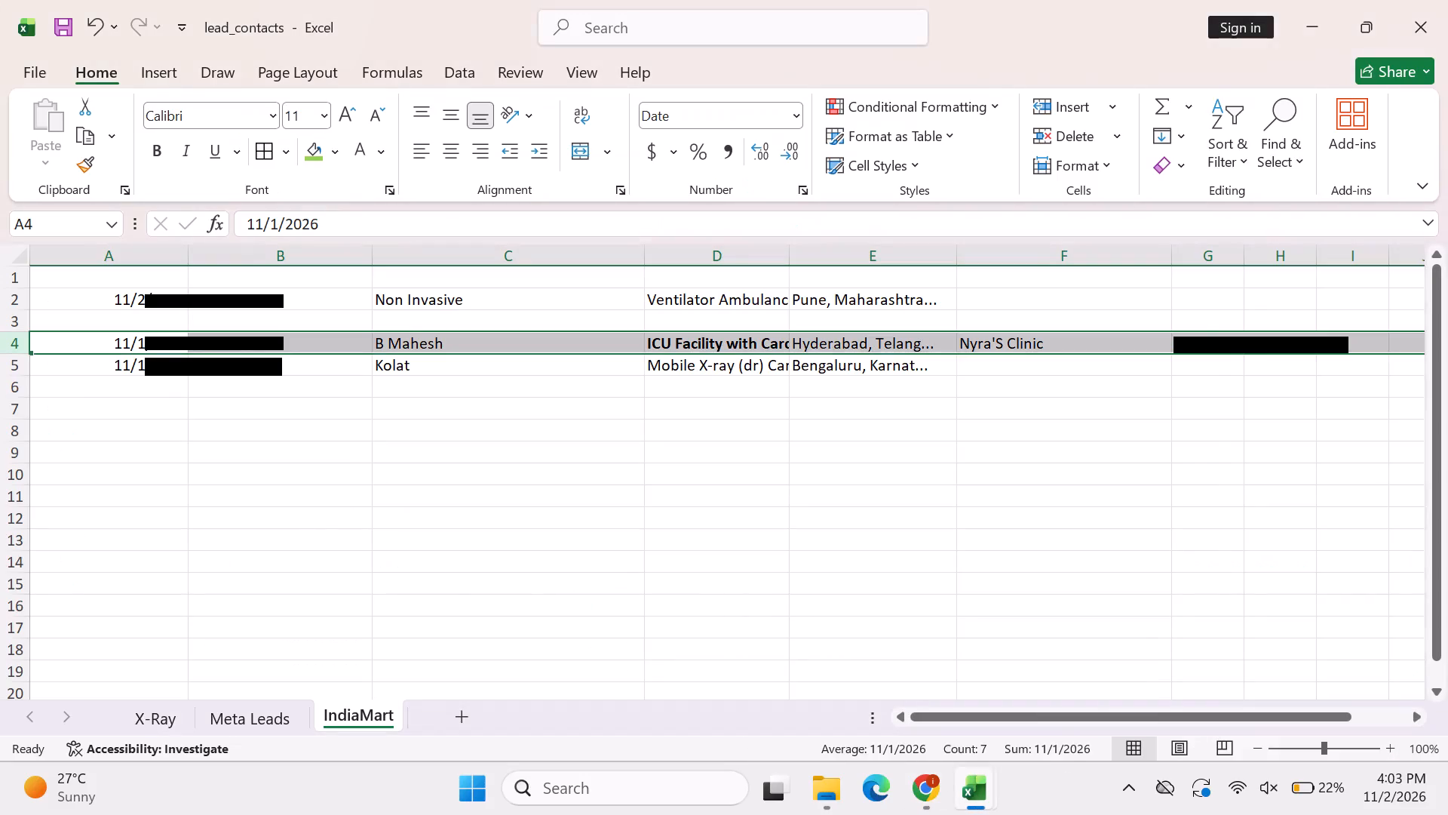
Delete the empty row 3 between the leads in the IndiaMart sheet of lead_contacts.
click(112, 478)
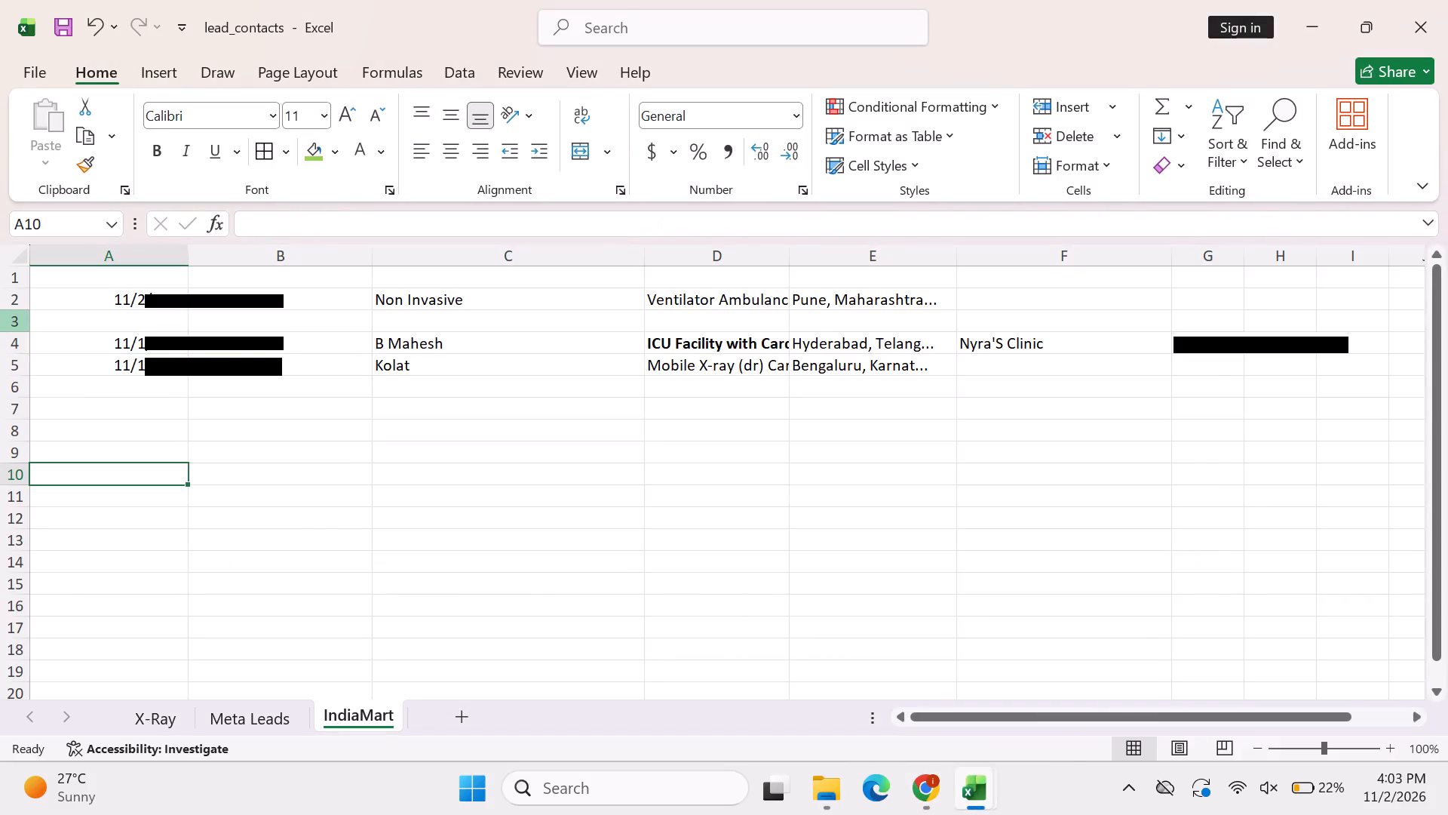
click(2, 321)
right_click(2, 321)
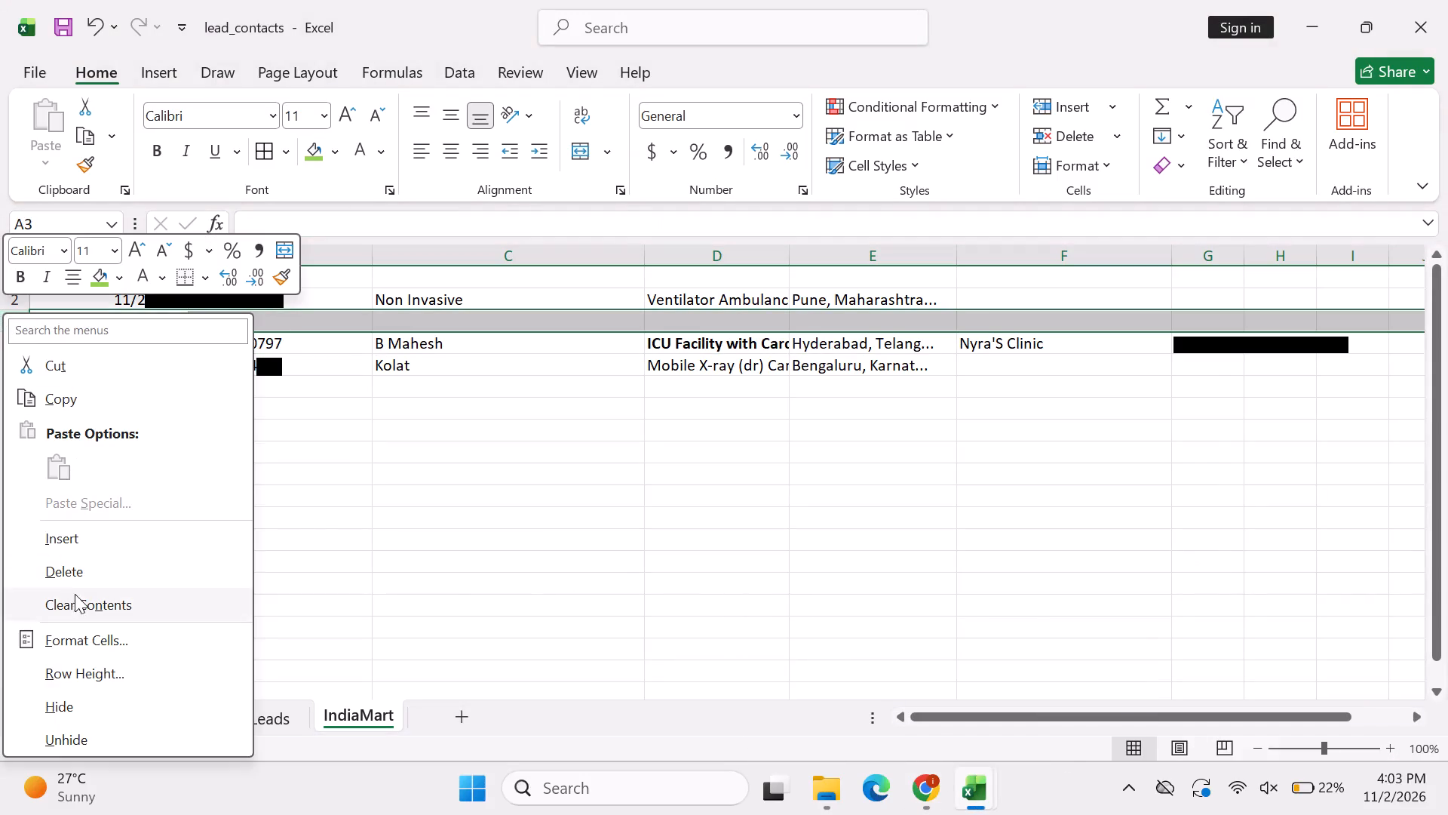
click(70, 576)
click(259, 541)
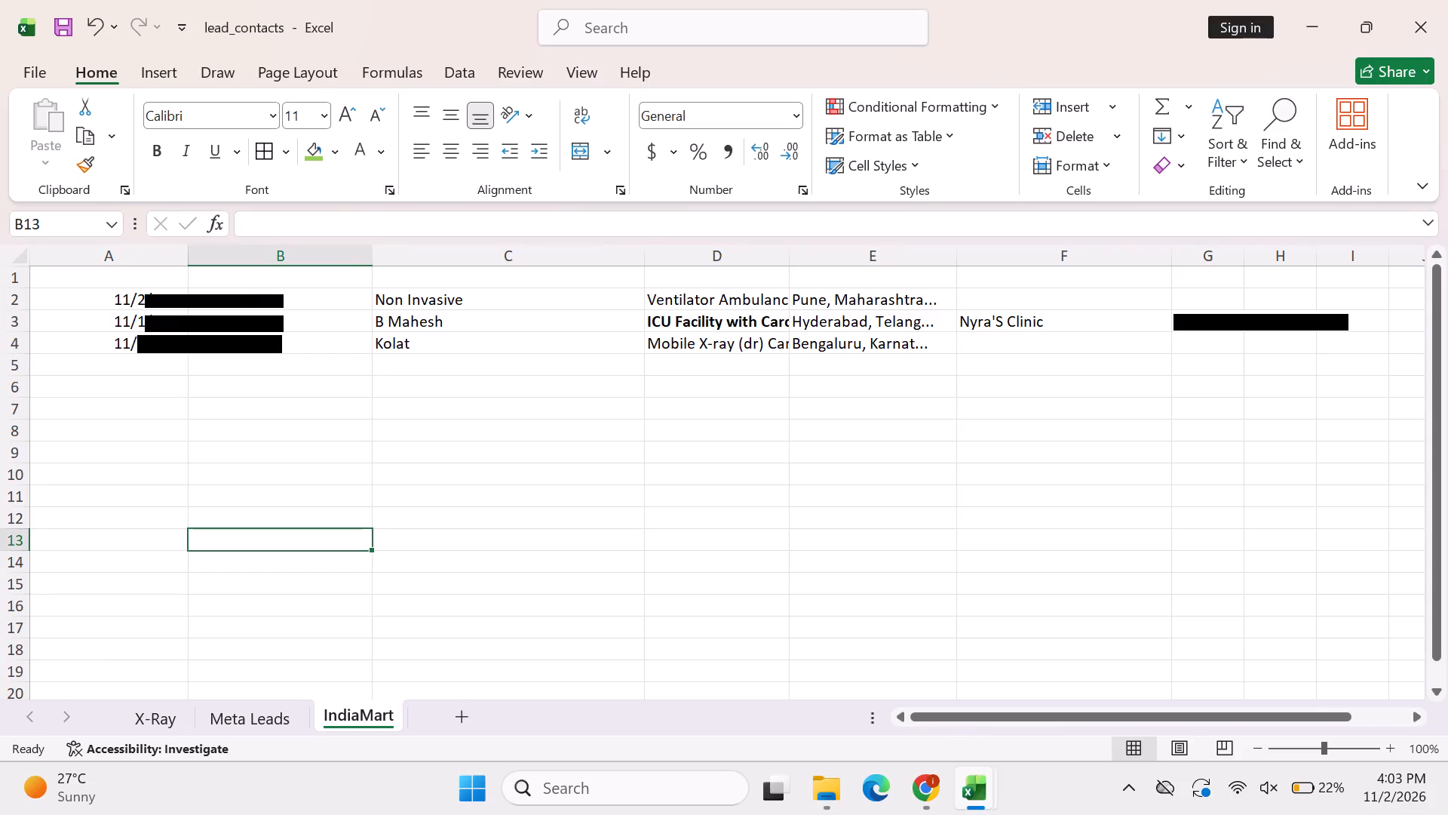
Enter November 2026 as the heading in cell C1 of the IndiaMart sheet.
click(13, 278)
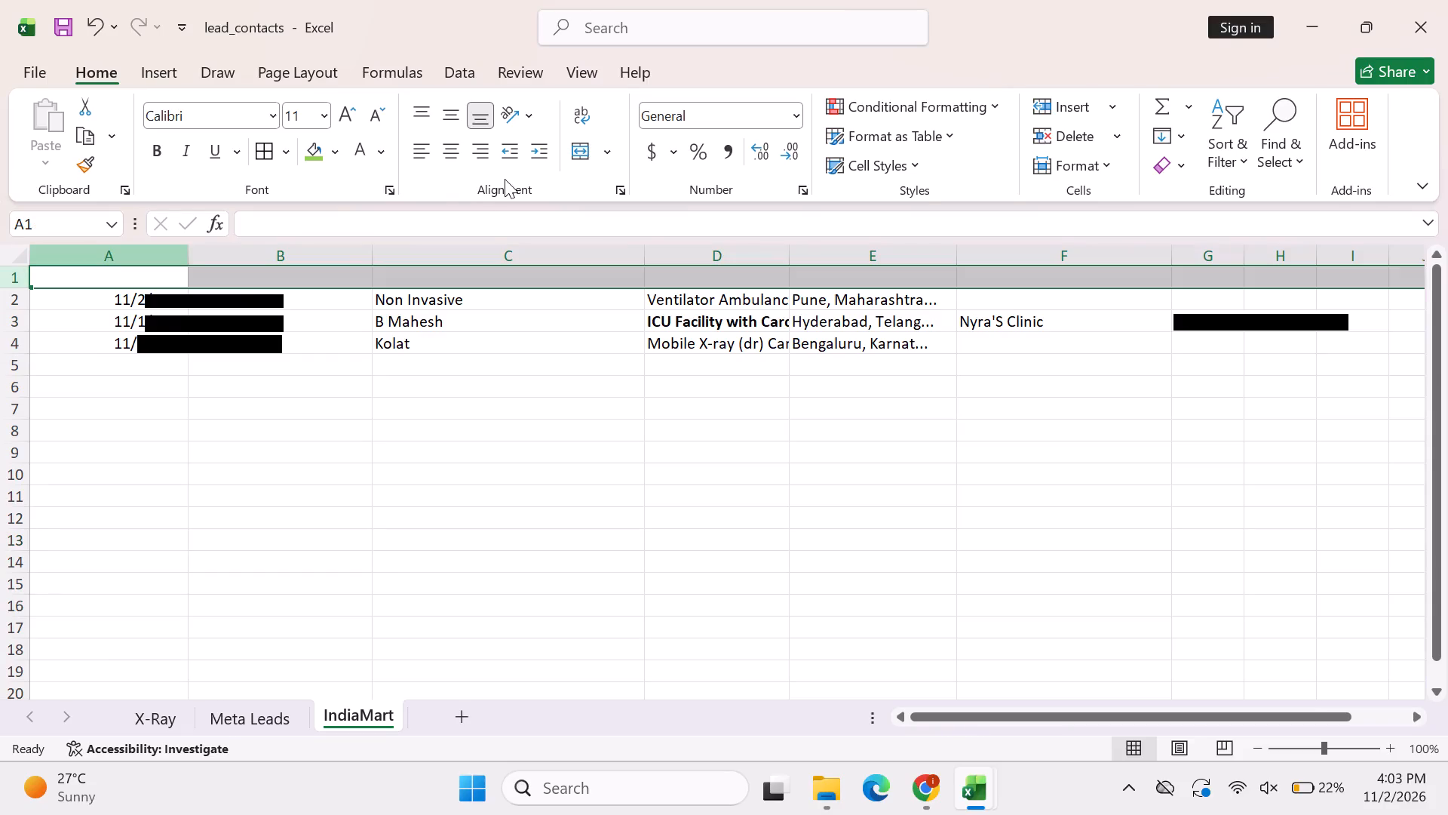
click(474, 278)
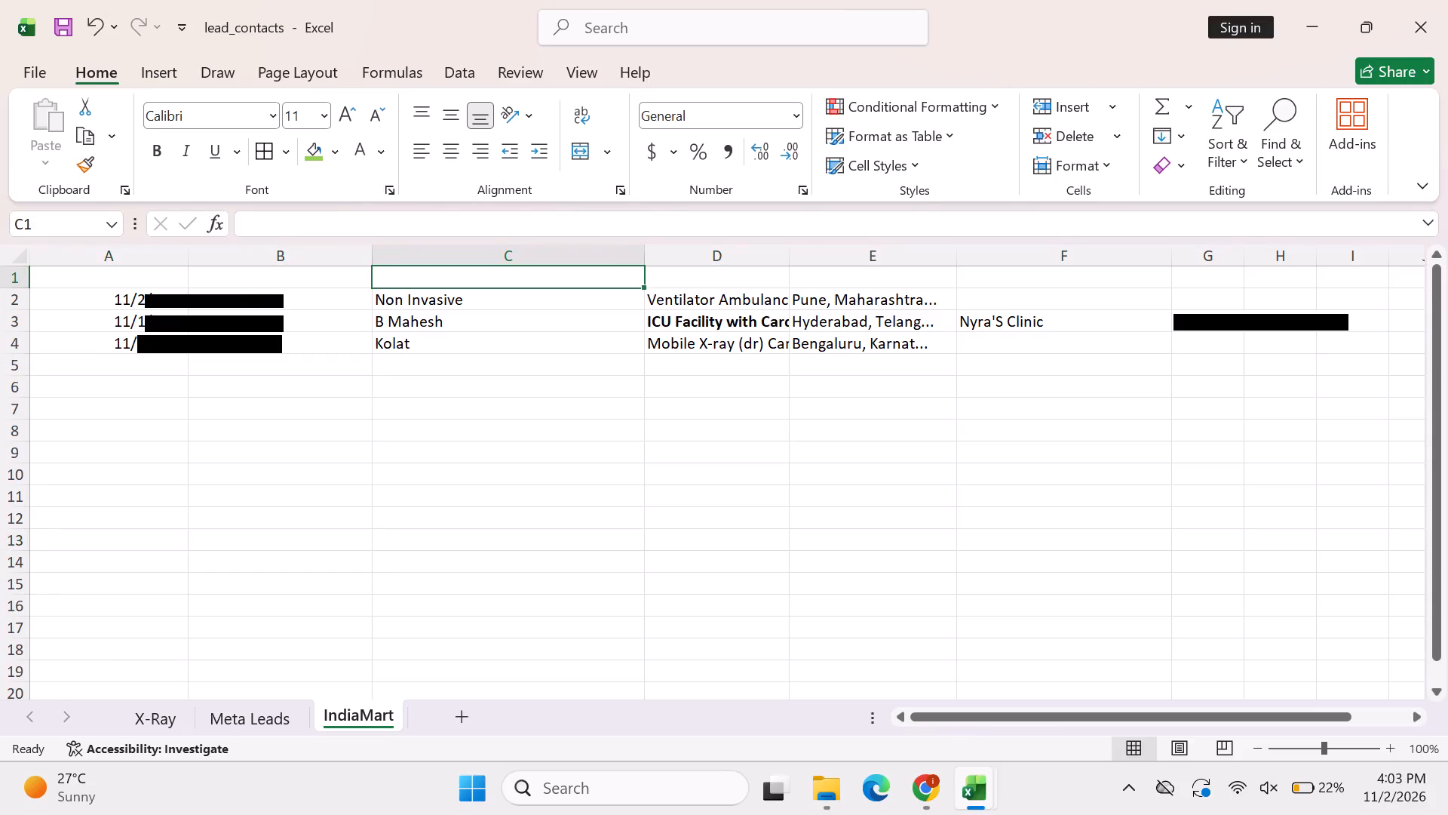
click(449, 276)
text(NO)
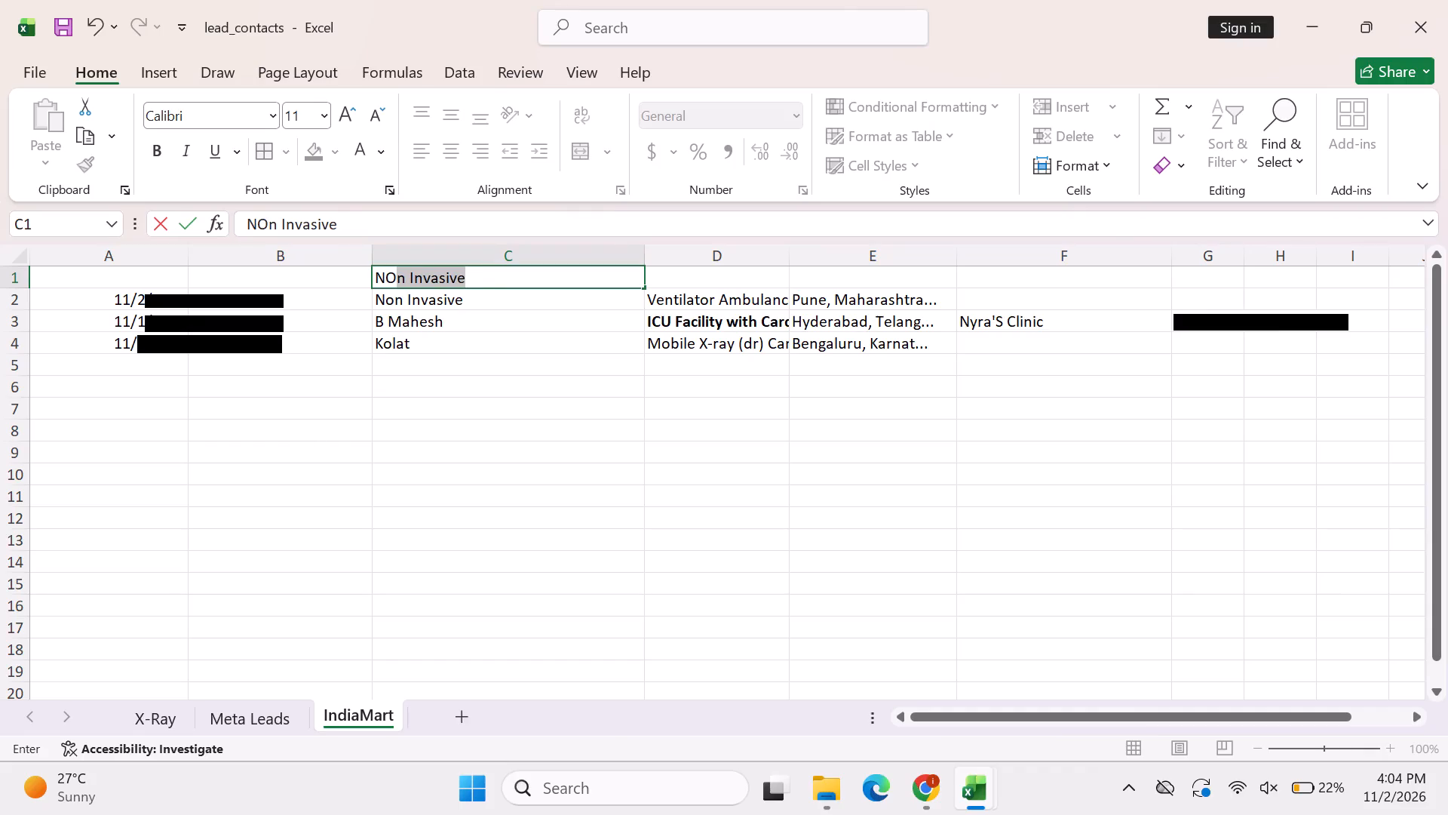
key(BackSpace)
key(BackSpace)
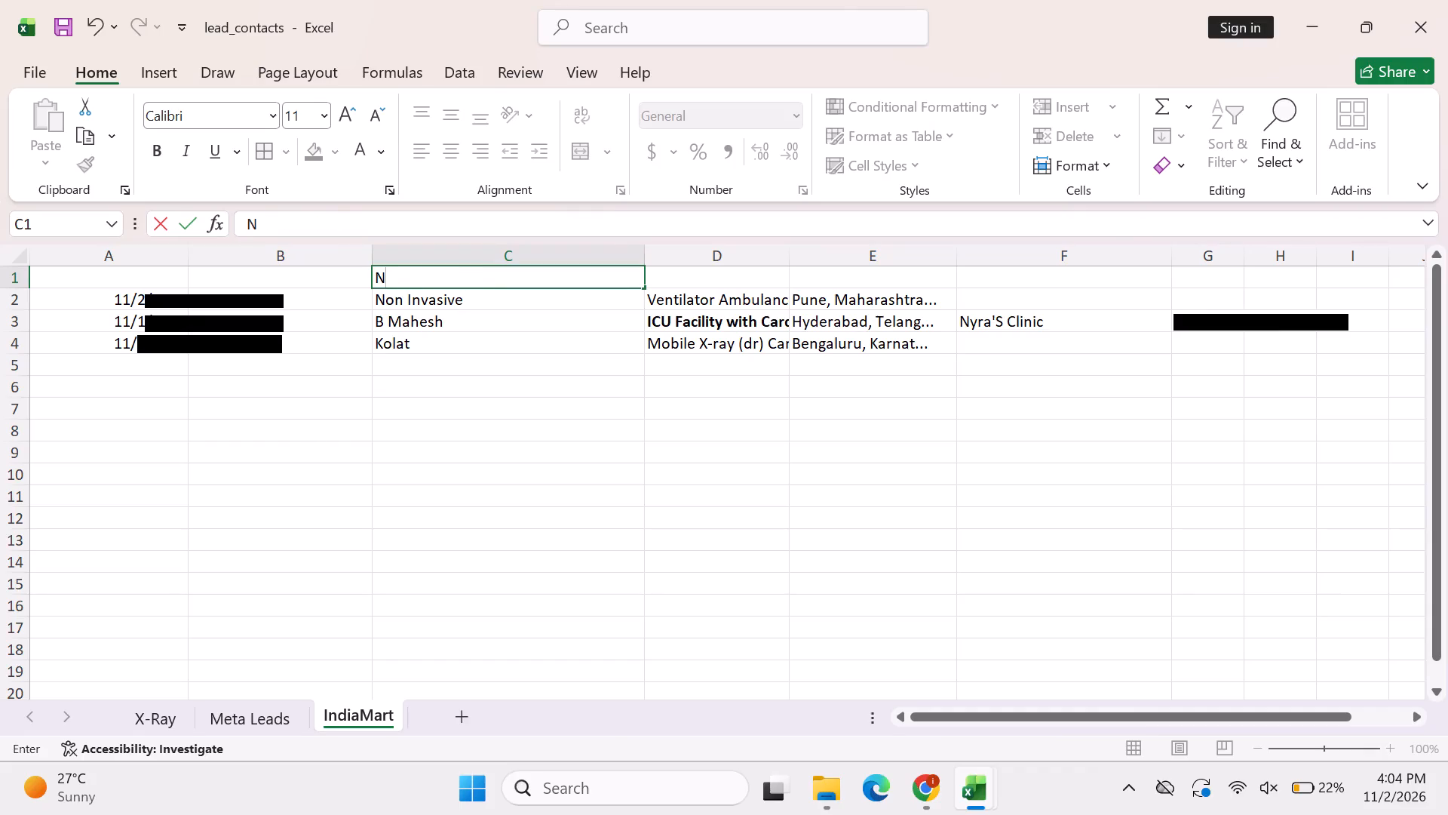
text(ovember)
key(space)
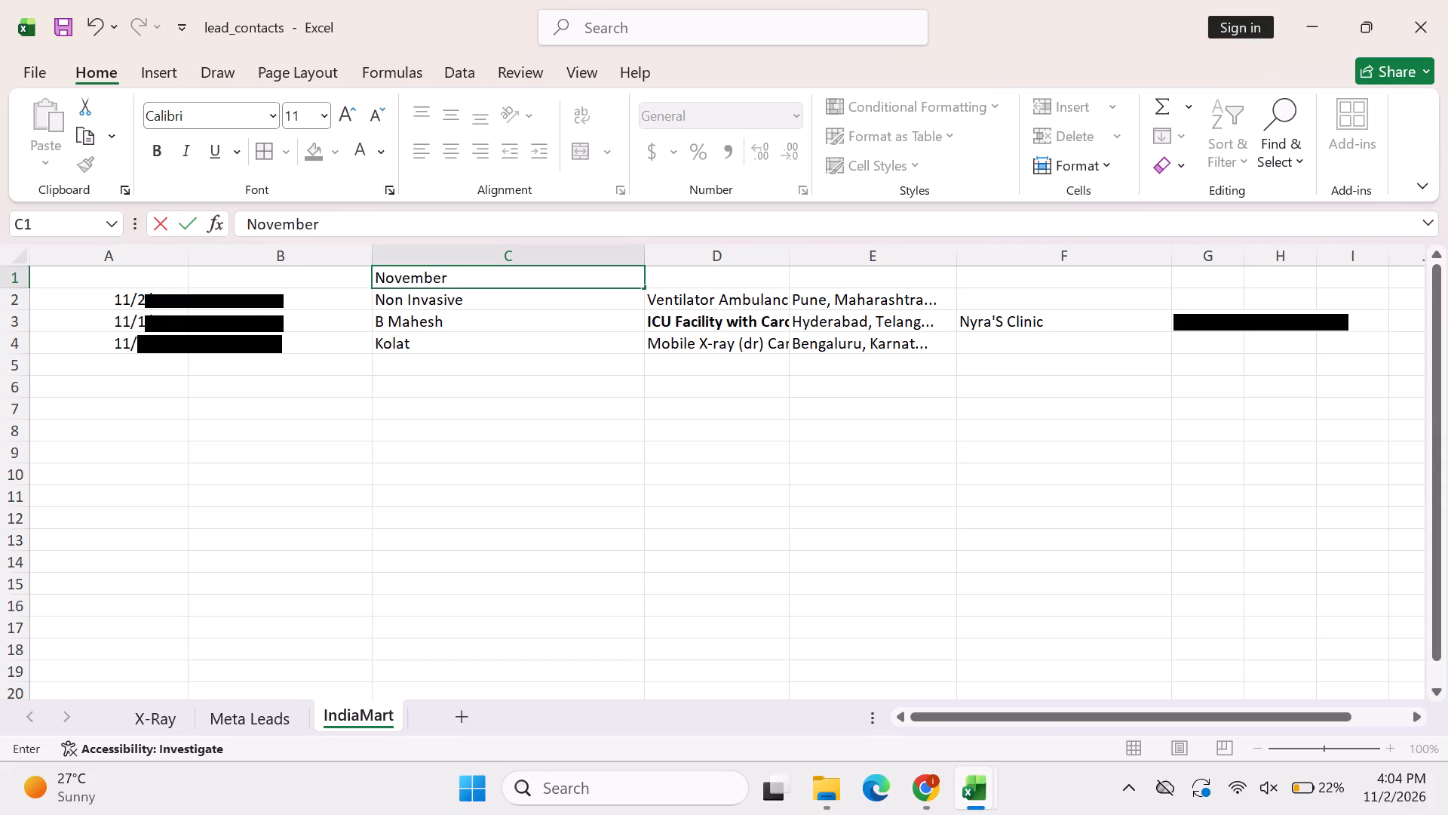
text(2026)
key(Return)
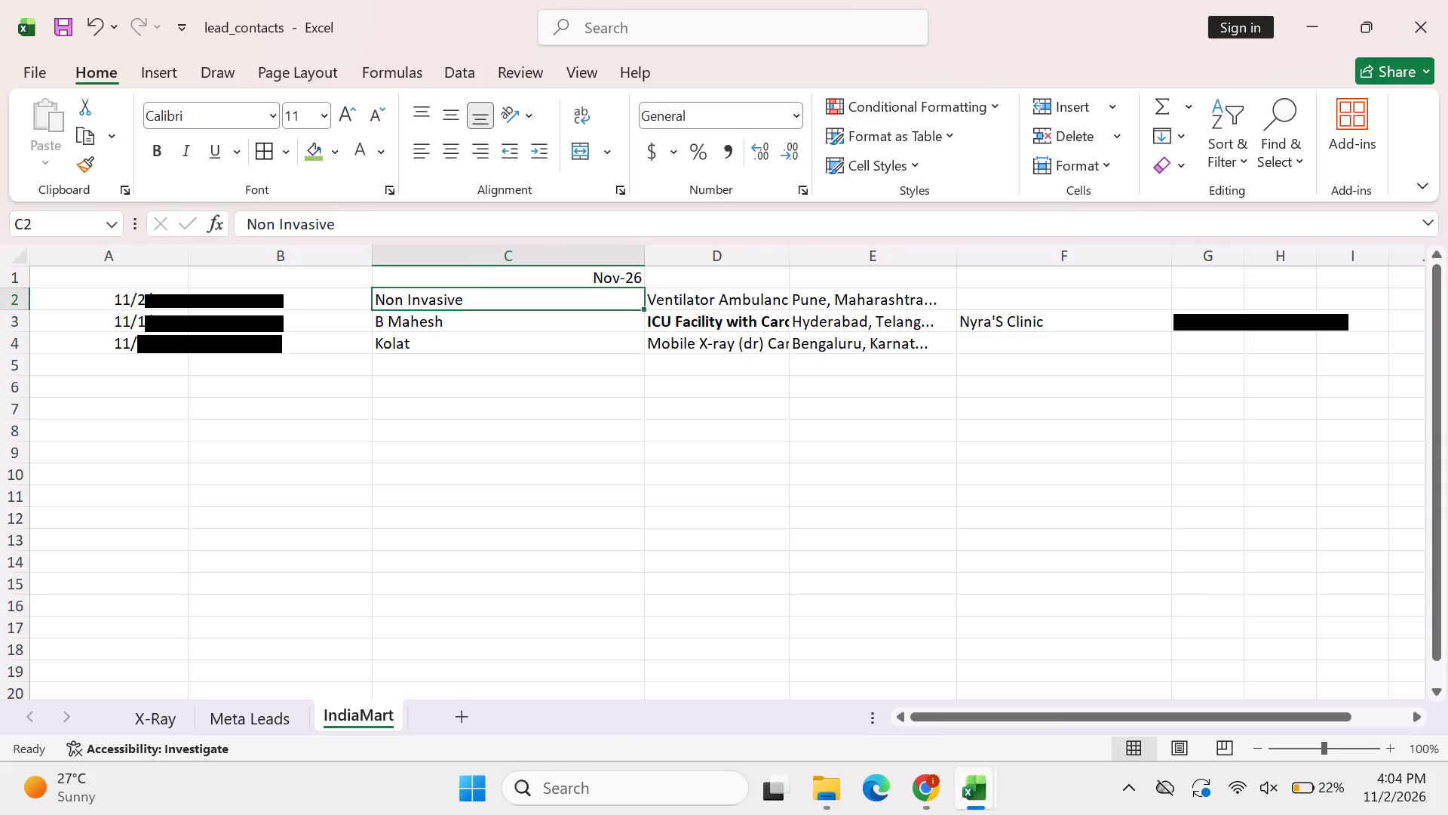
Format the C1 month heading at font size 16 with a light green fill and centred alignment.
click(456, 276)
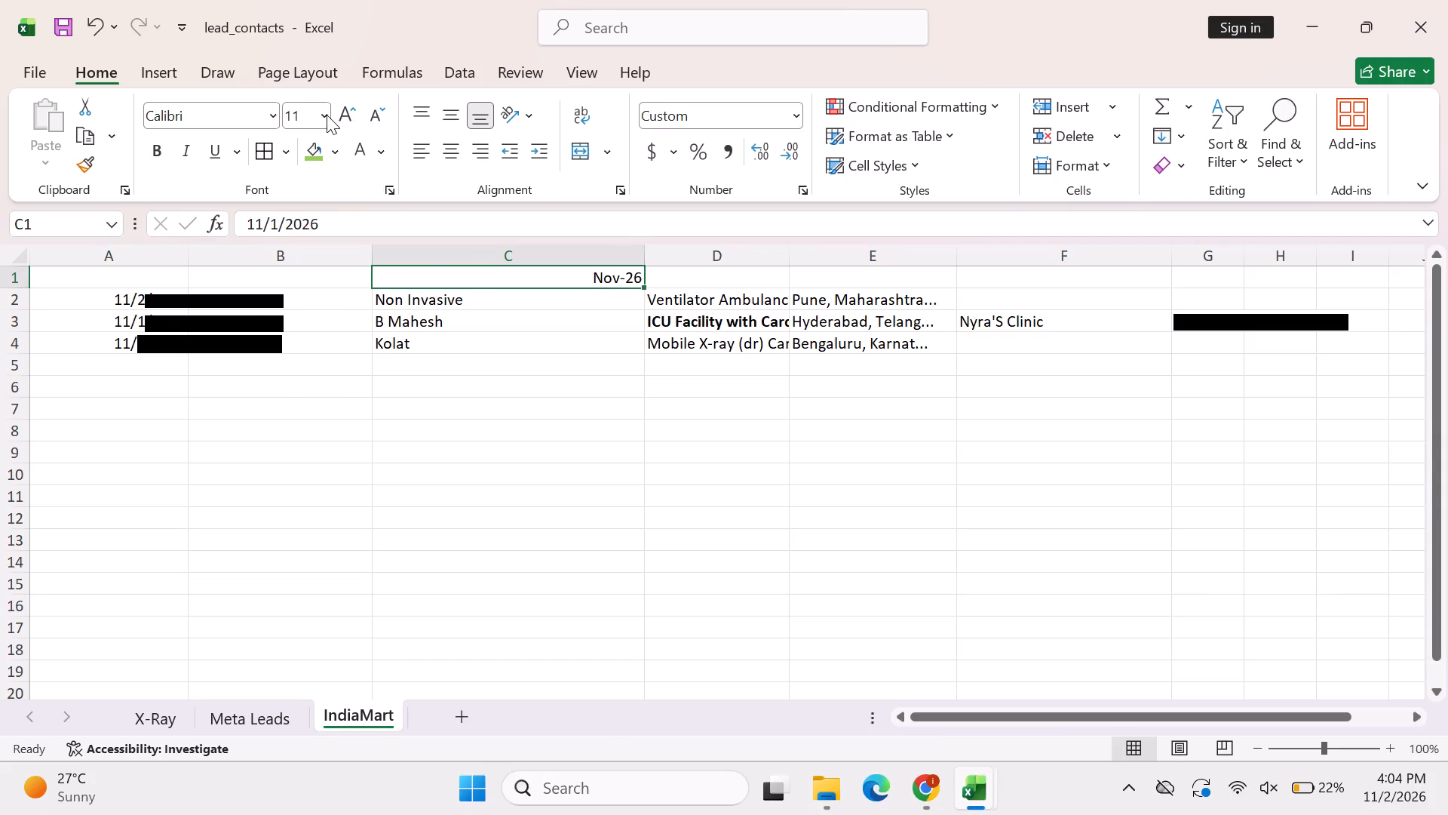
click(327, 114)
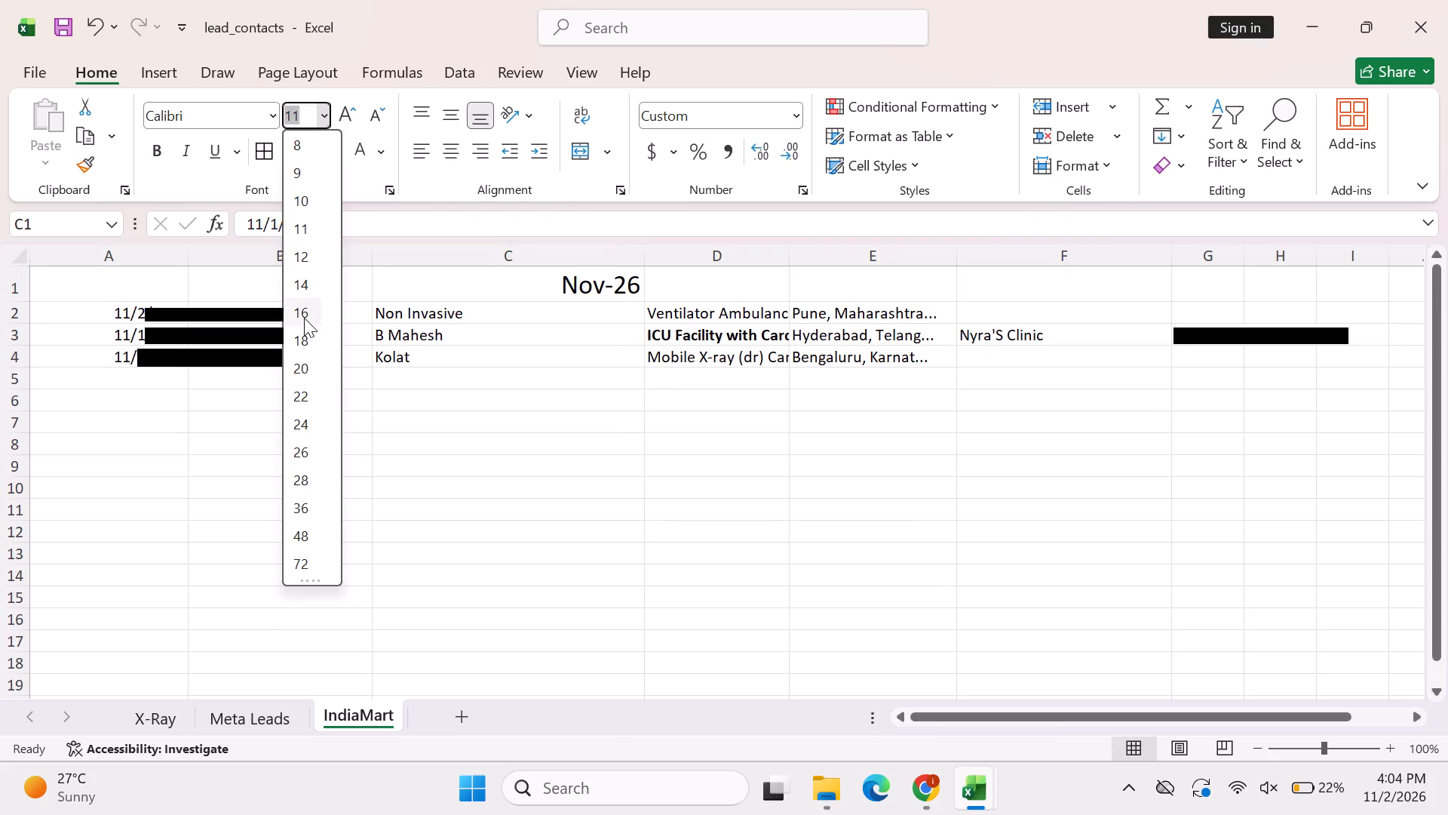
click(304, 318)
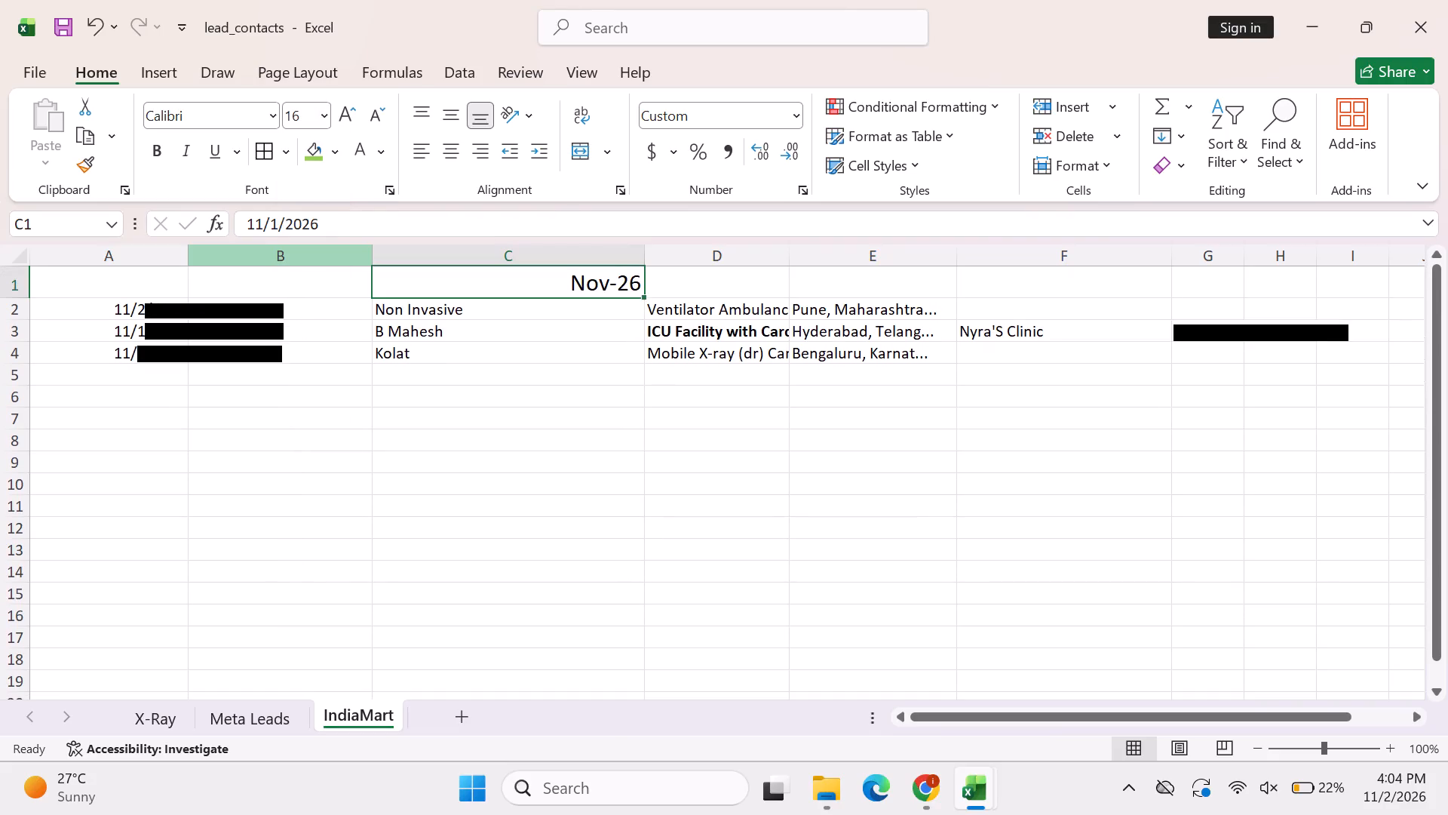
click(320, 155)
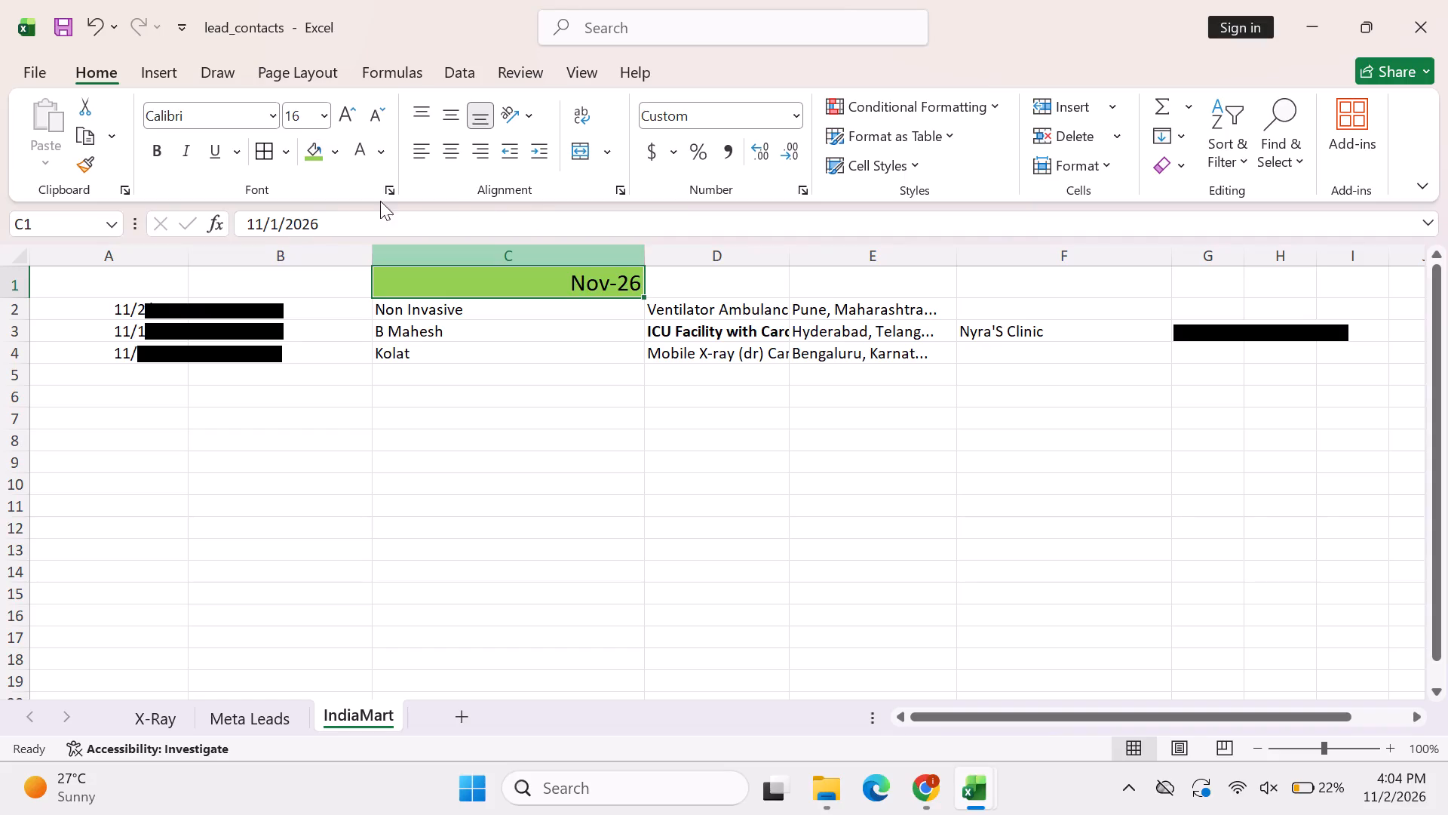
click(454, 146)
click(621, 432)
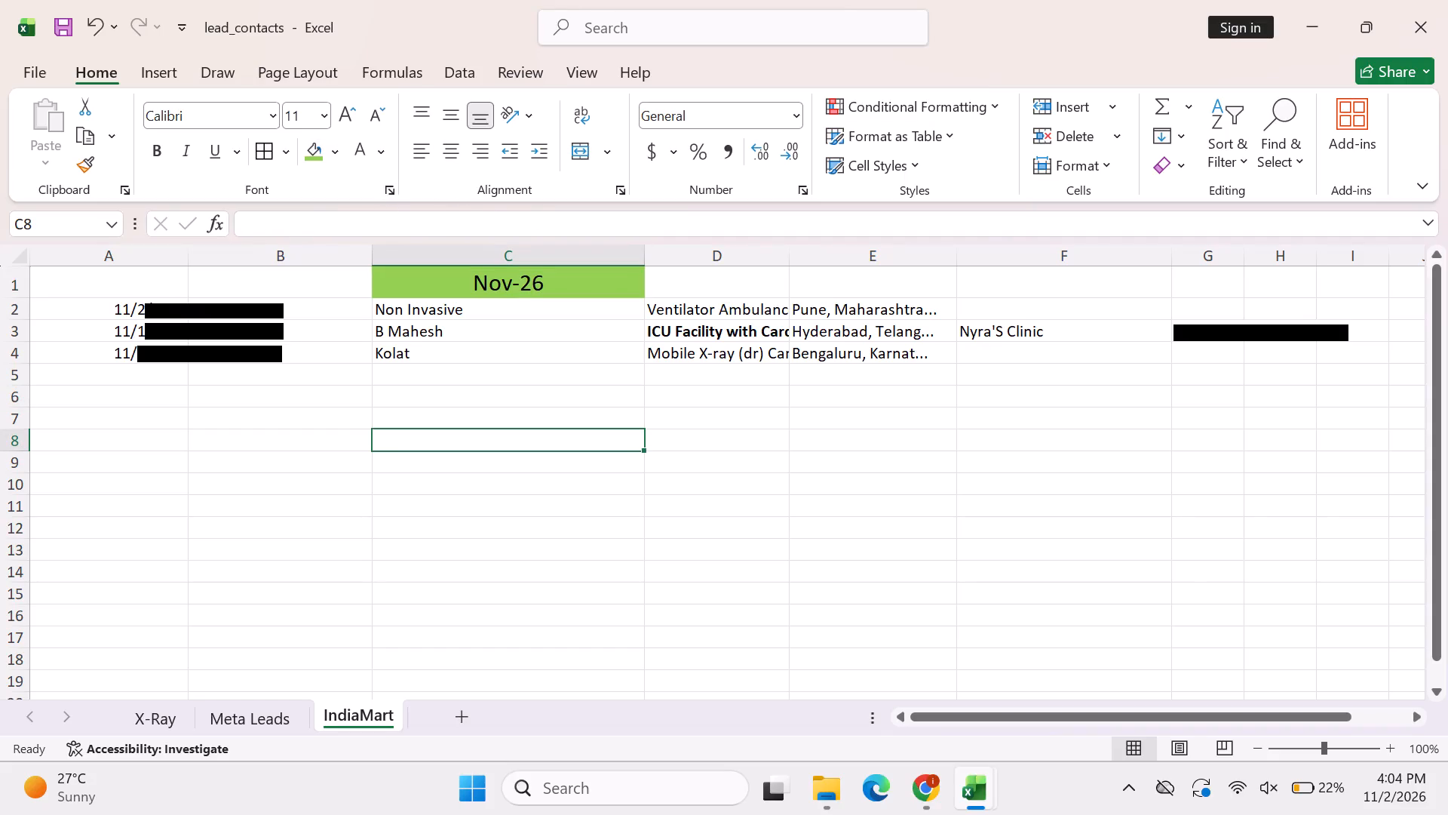
Insert an empty row between the month heading and the Non Invasive lead.
scroll(877, 493, up, 1)
scroll(877, 493, down, 1)
scroll(877, 493, up, 3)
click(6, 309)
right_click(6, 309)
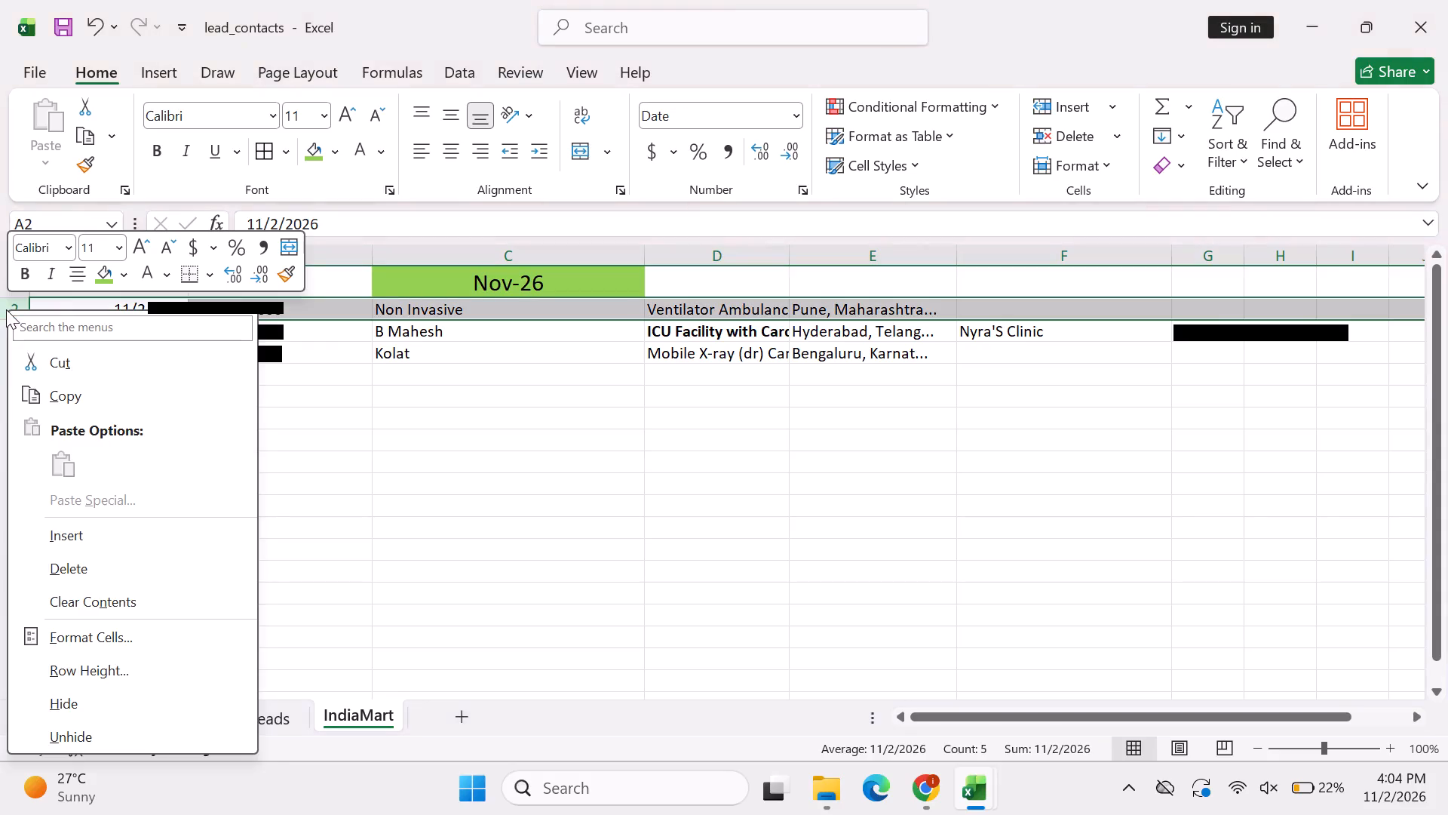
click(76, 534)
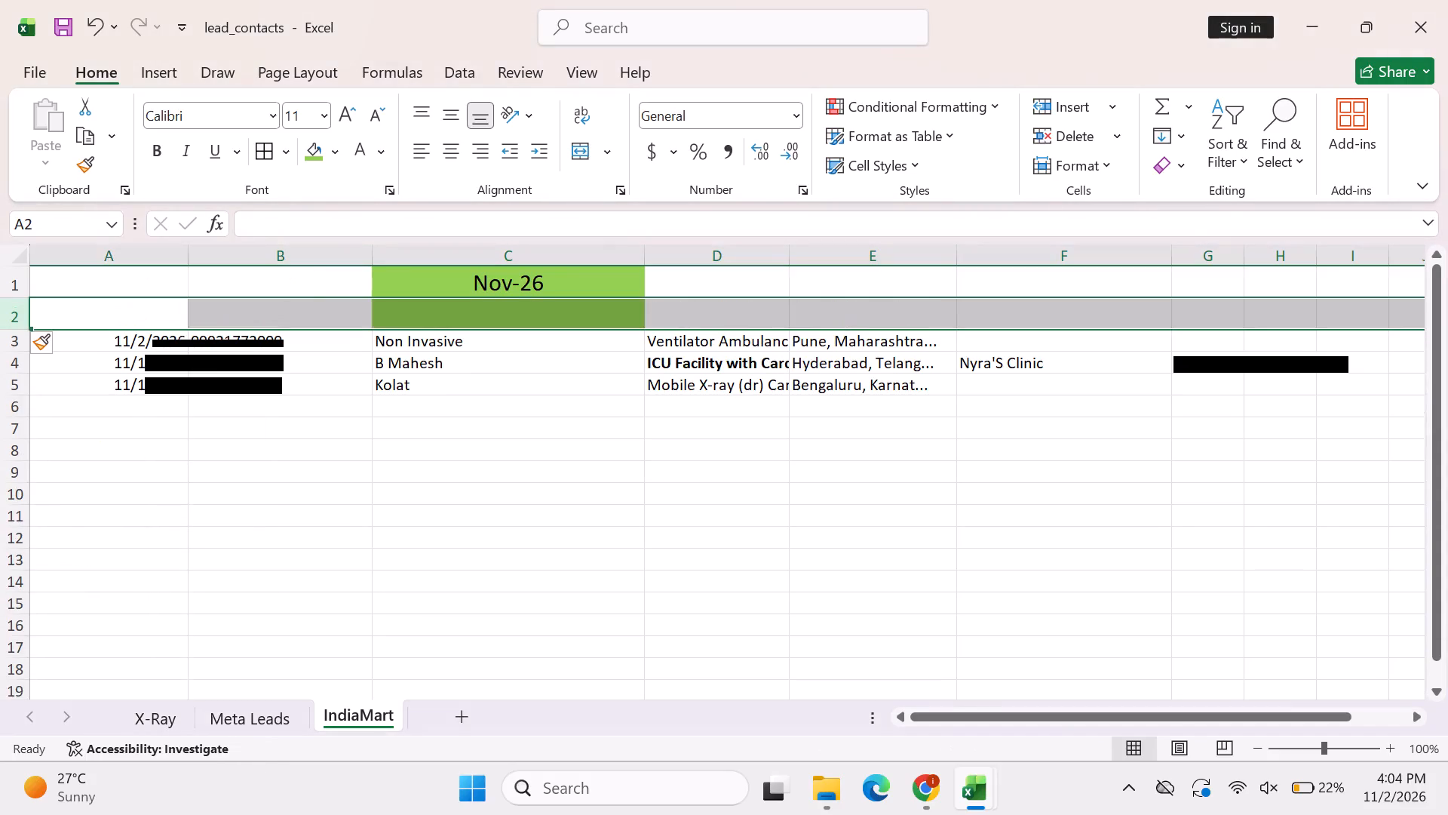
click(307, 618)
Remove the inherited green heading formatting from C2 by copying the plain empty cell B2 over it.
click(483, 309)
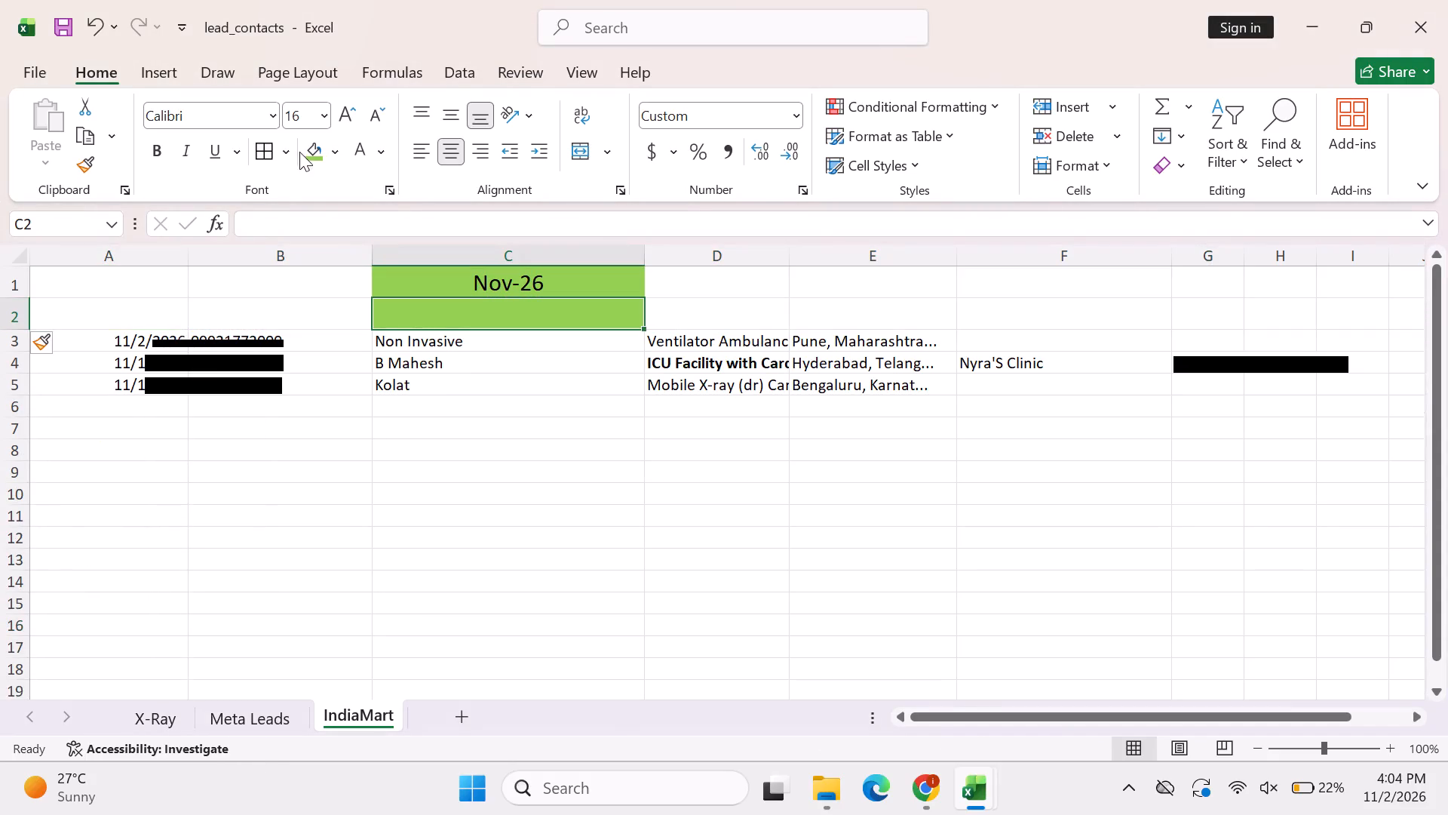
click(330, 152)
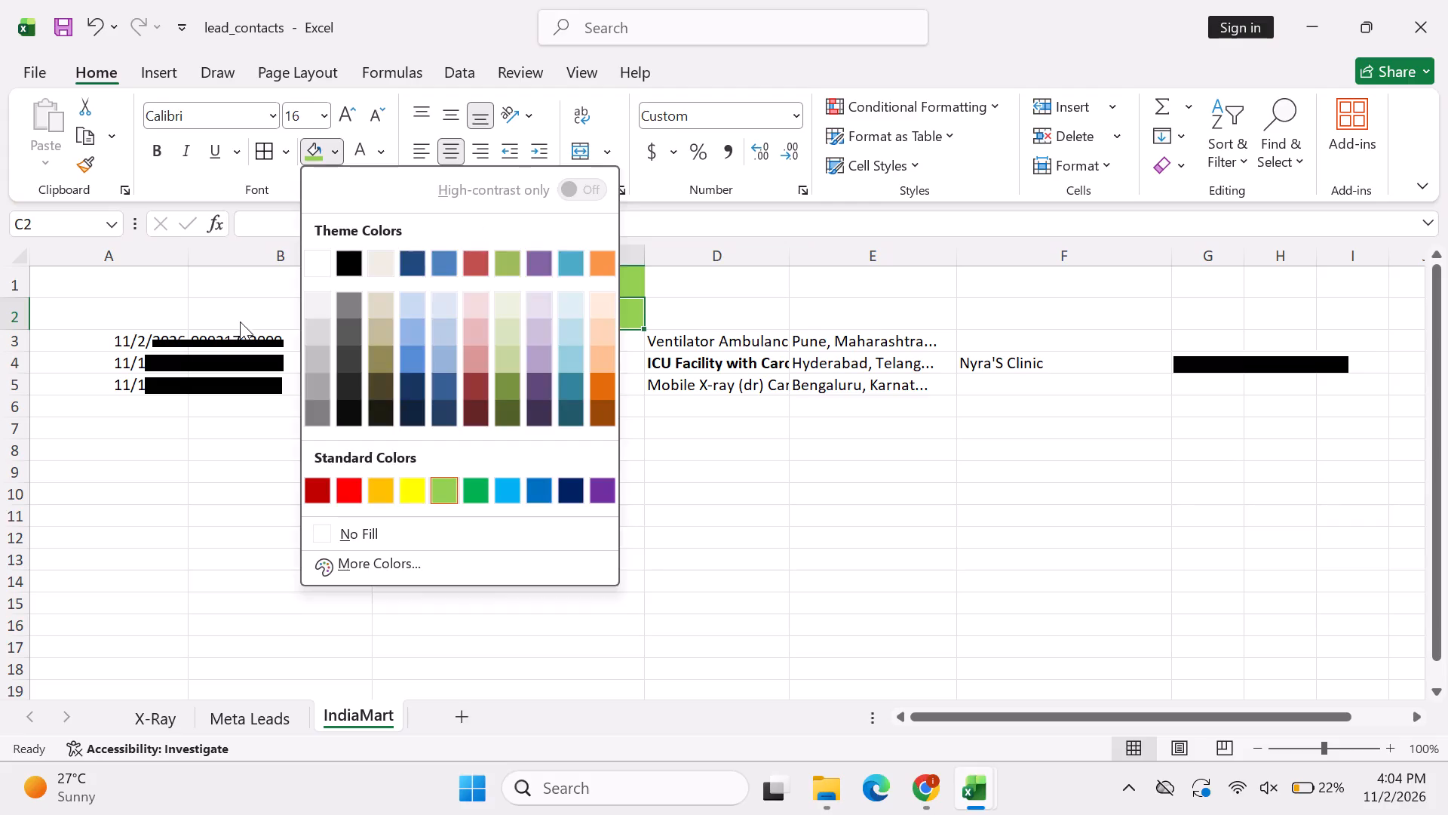
click(241, 312)
click(241, 312)
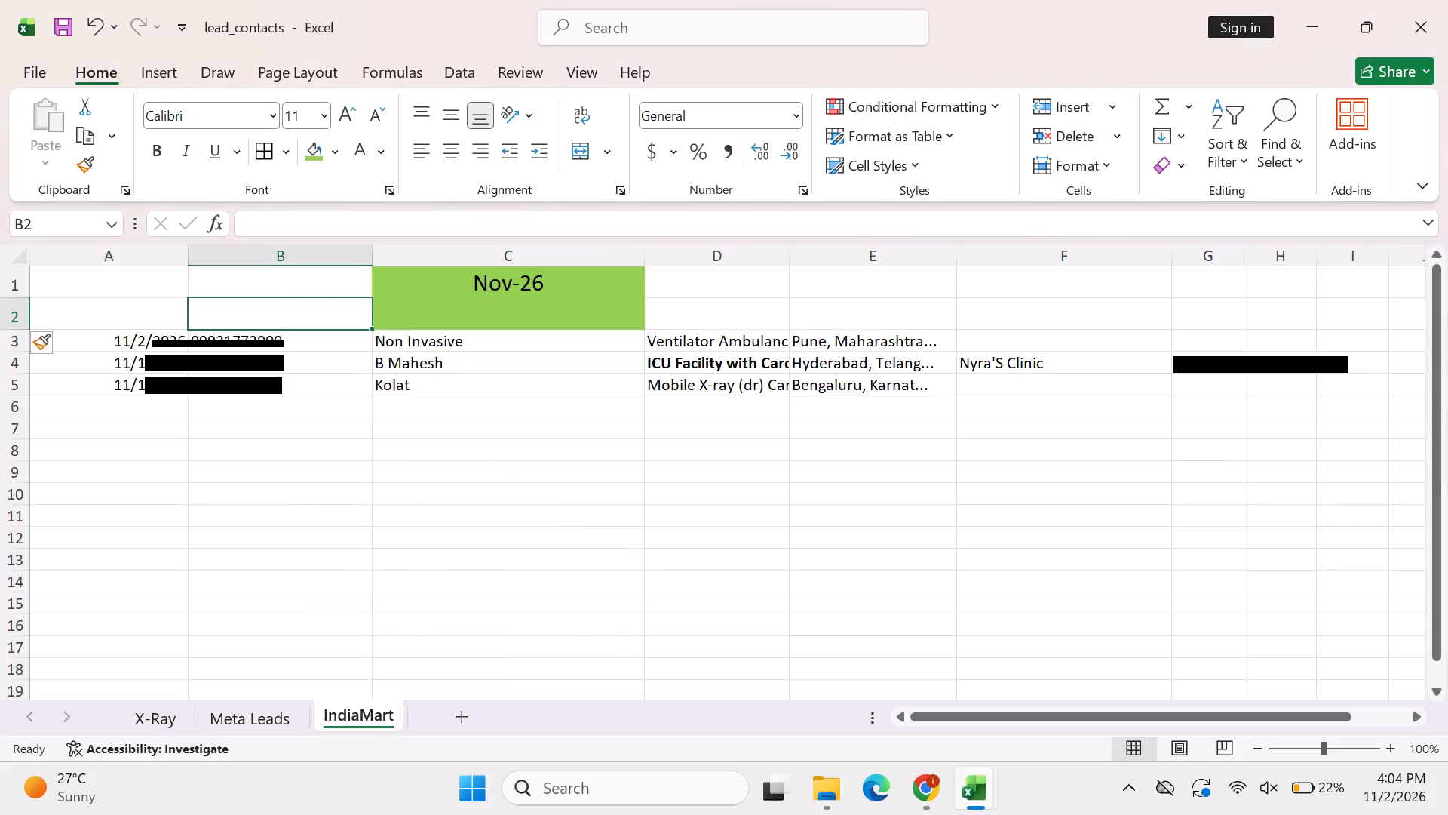
key(ctrl+c)
click(483, 321)
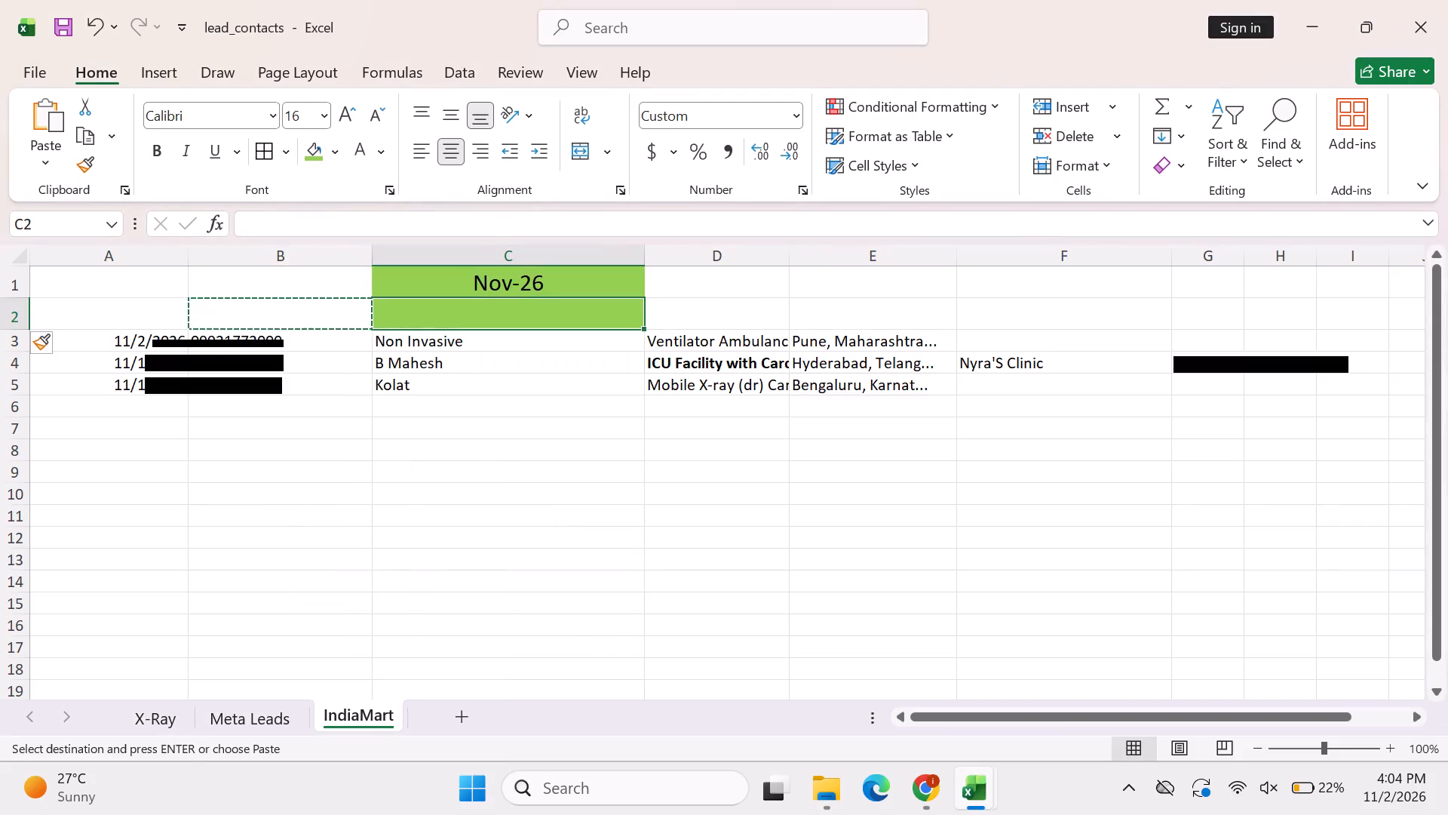
key(ctrl+v)
click(535, 462)
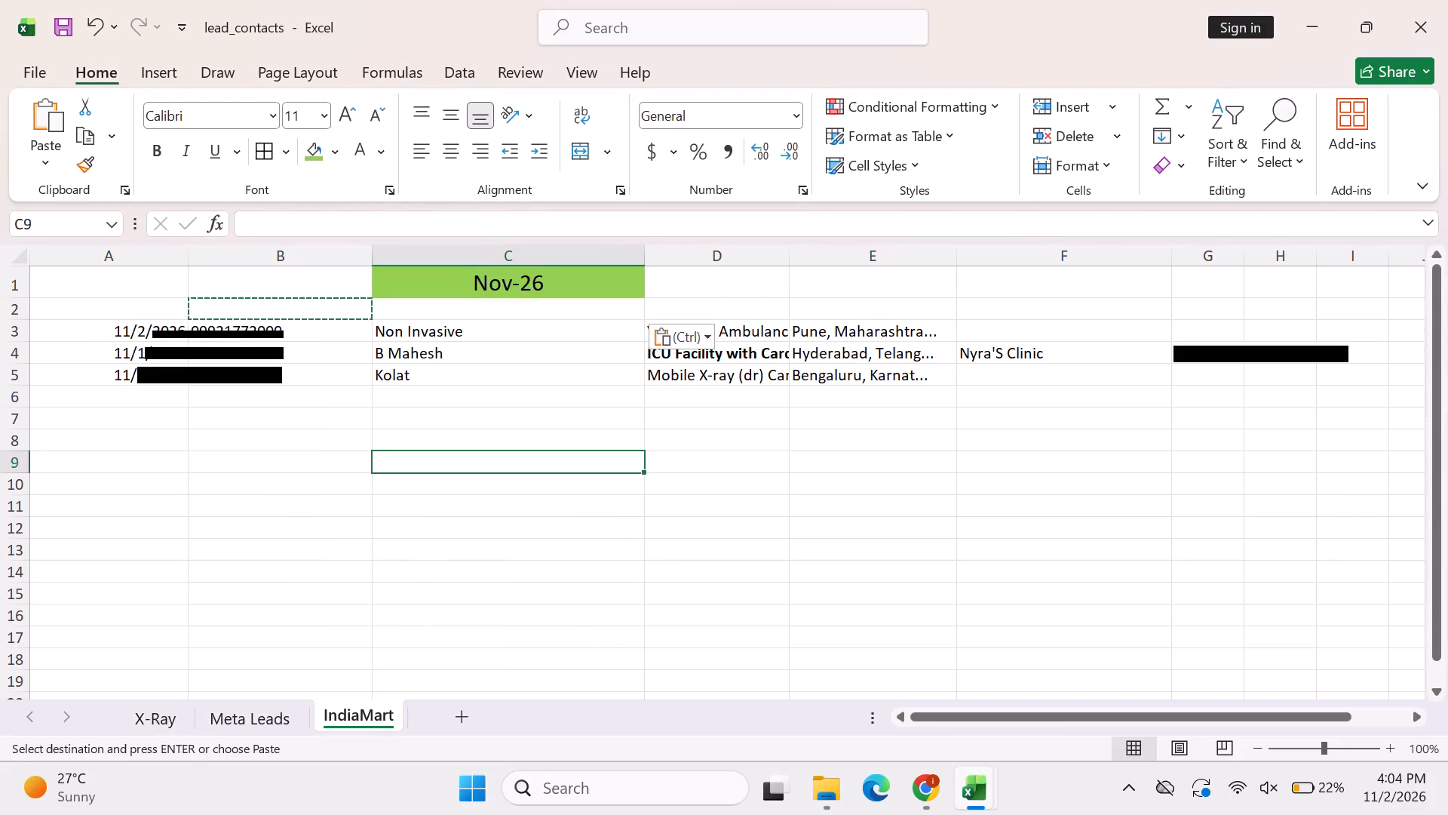
double_click(158, 314)
click(222, 503)
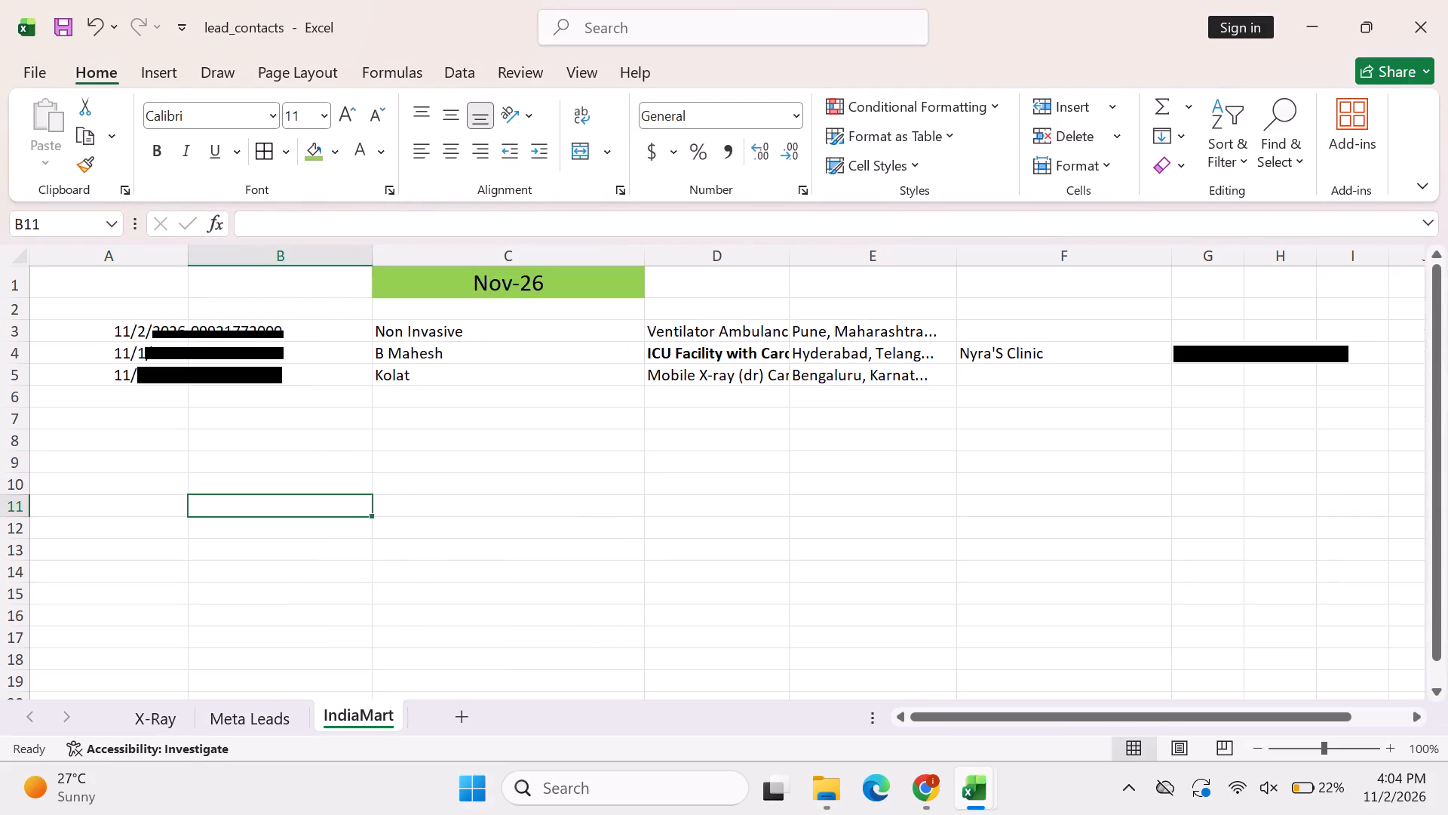
Enter the column headers Date, contact and name in cells A2, B2 and C2.
click(82, 316)
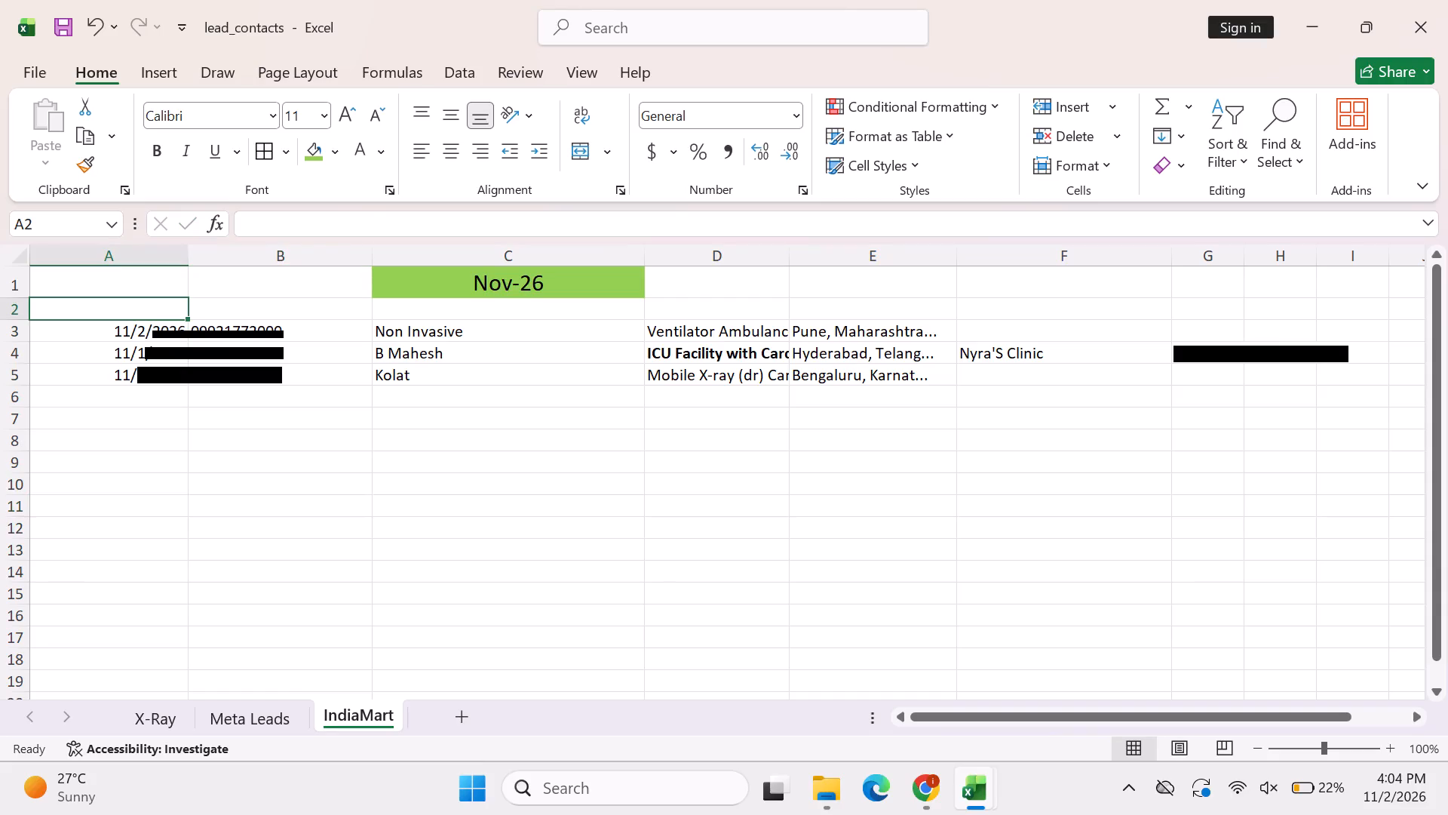
key(d)
text(ate)
key(space)
click(229, 315)
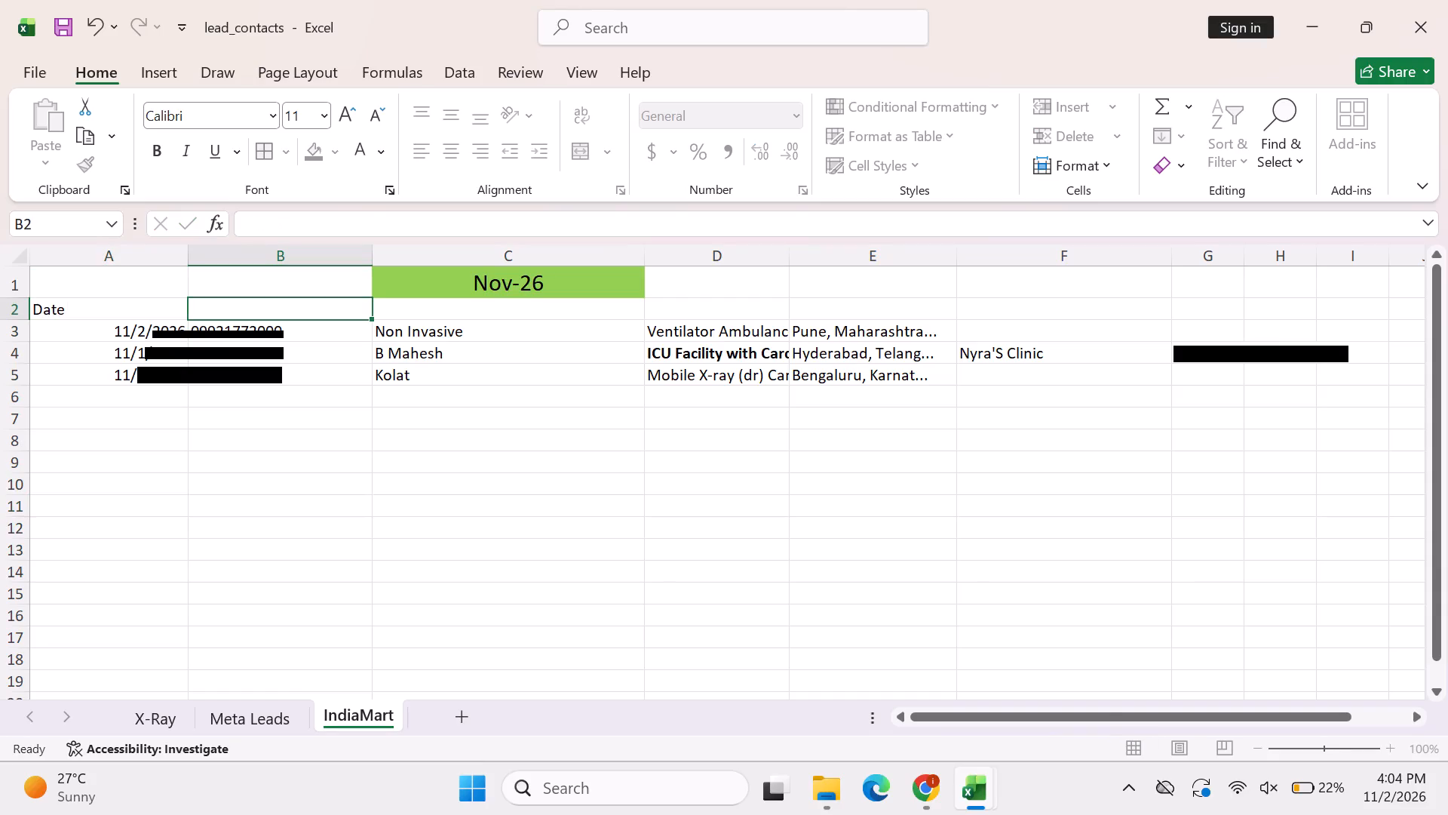
text(contact)
key(space)
click(424, 314)
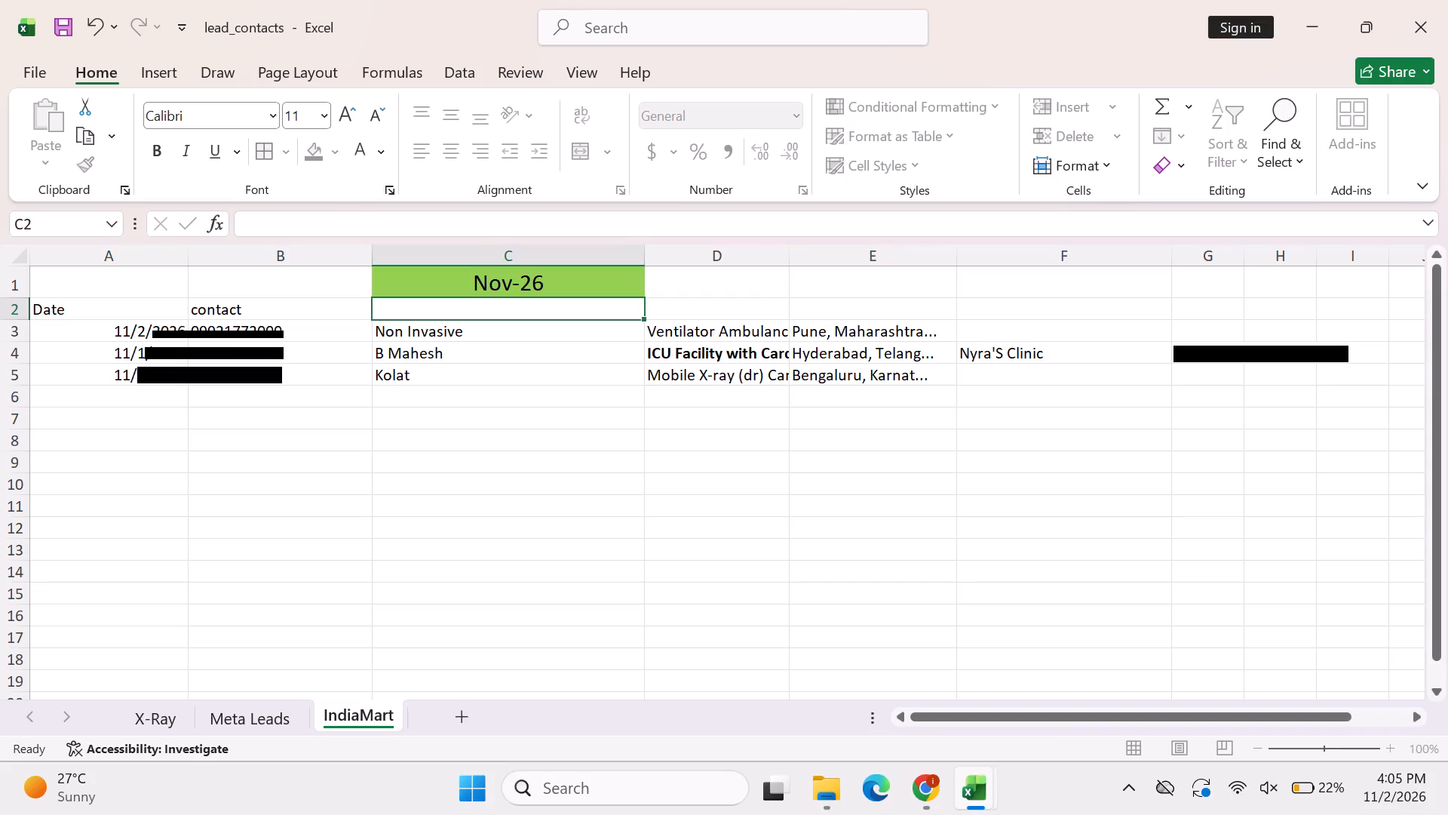
text(name)
key(space)
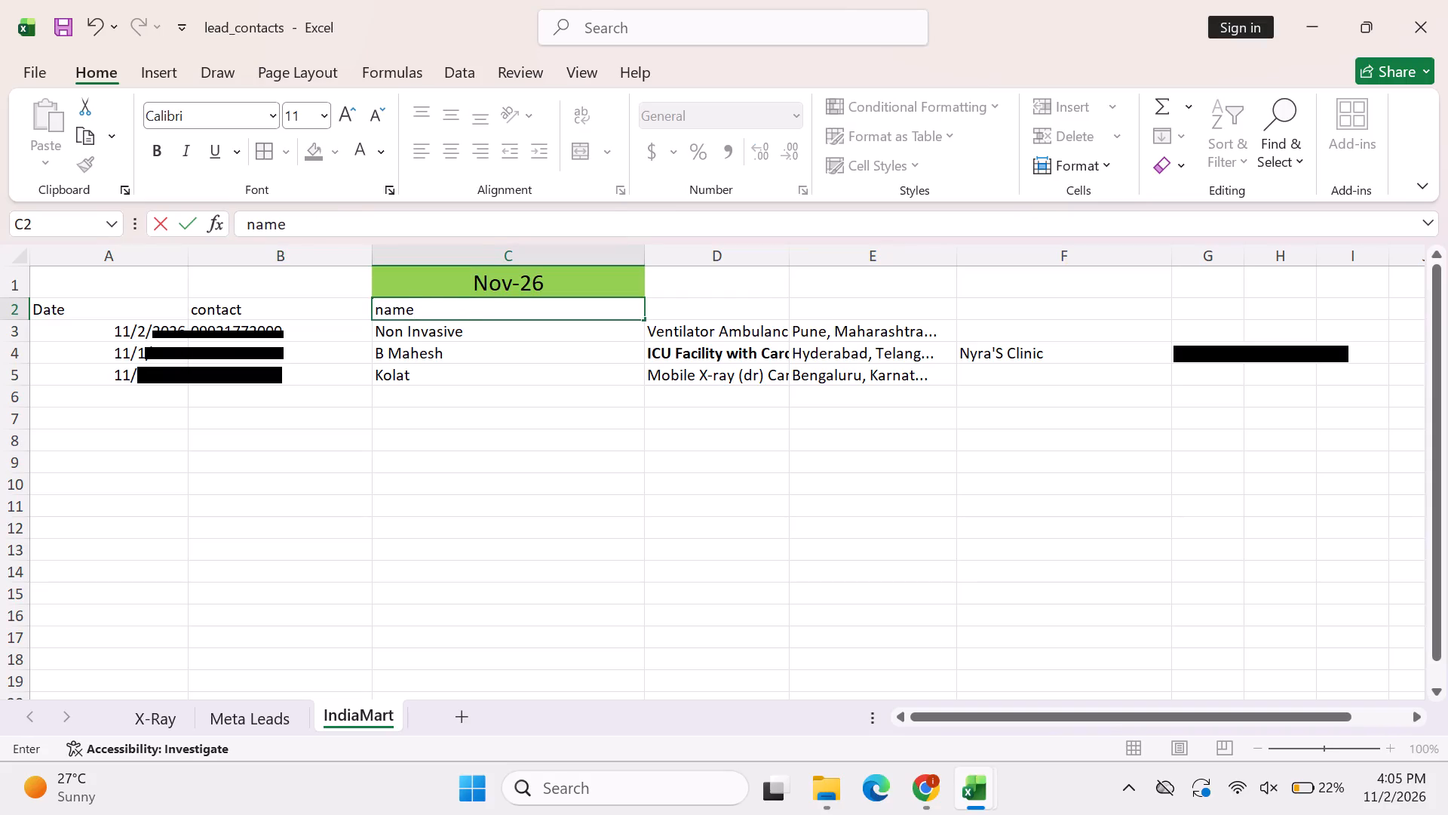
Enter the column headers requirement, location and Organization in cells D2, E2 and F2.
click(689, 315)
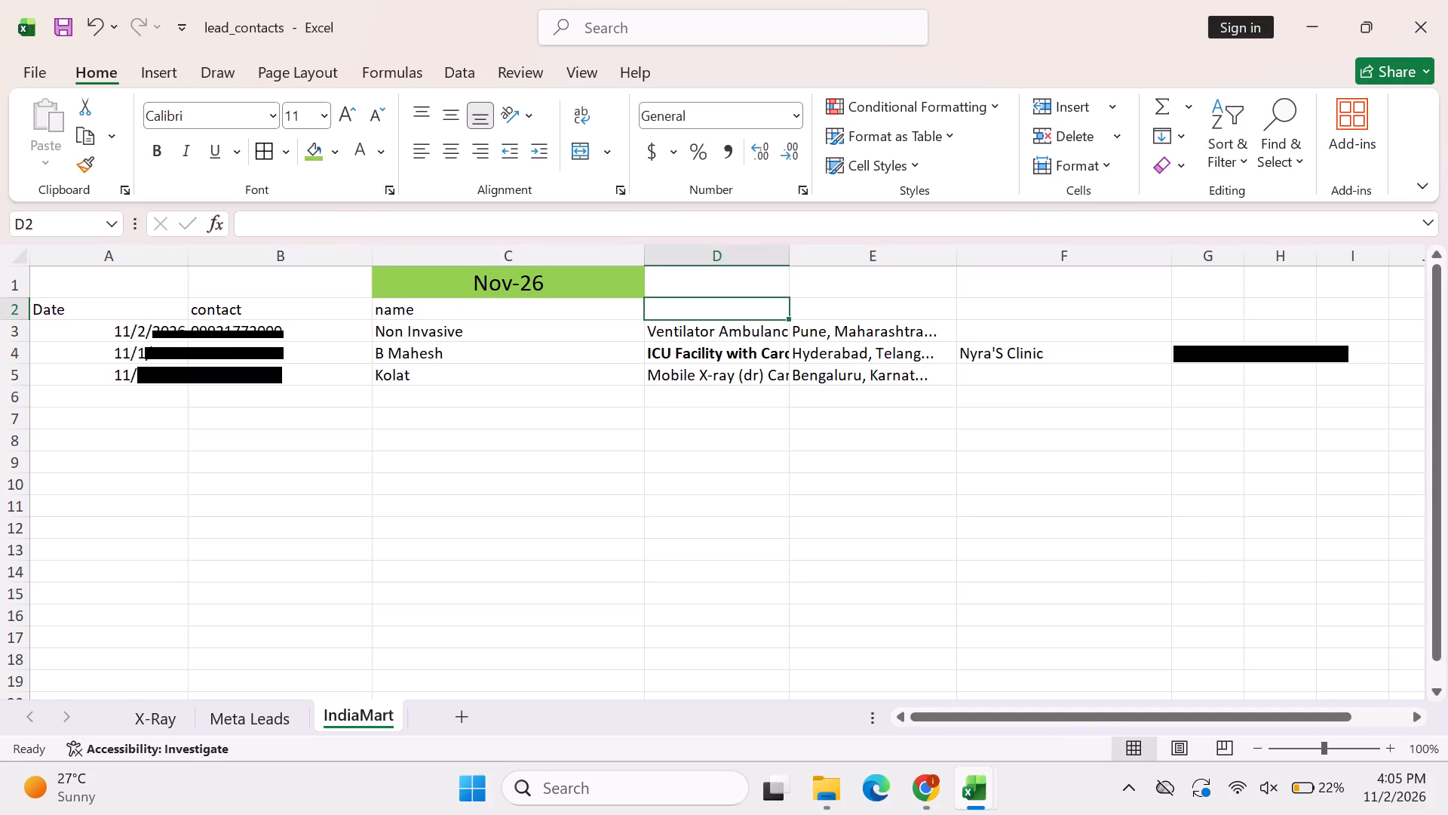
text(requirement)
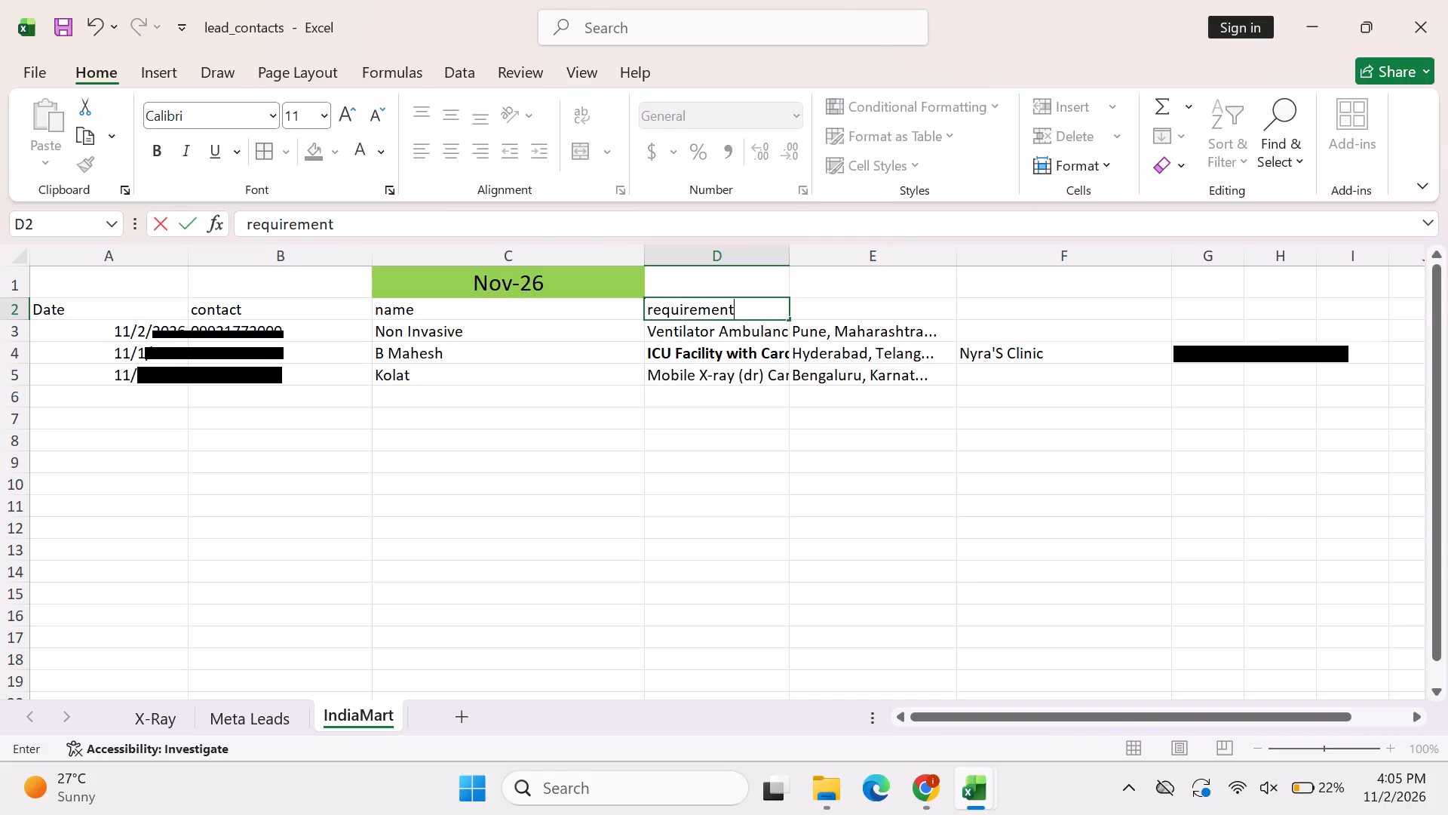
key(space)
click(872, 312)
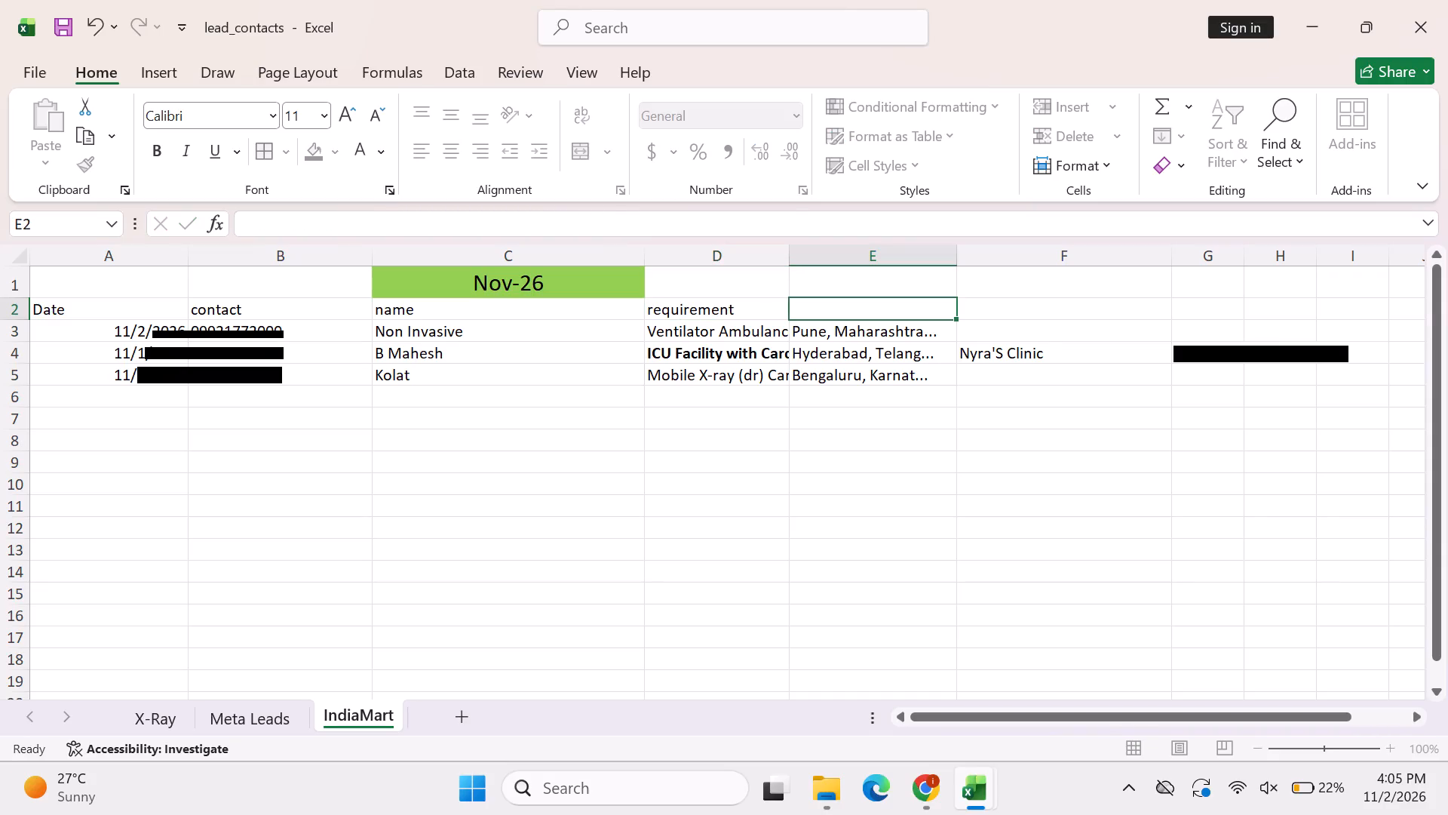
text(location)
key(space)
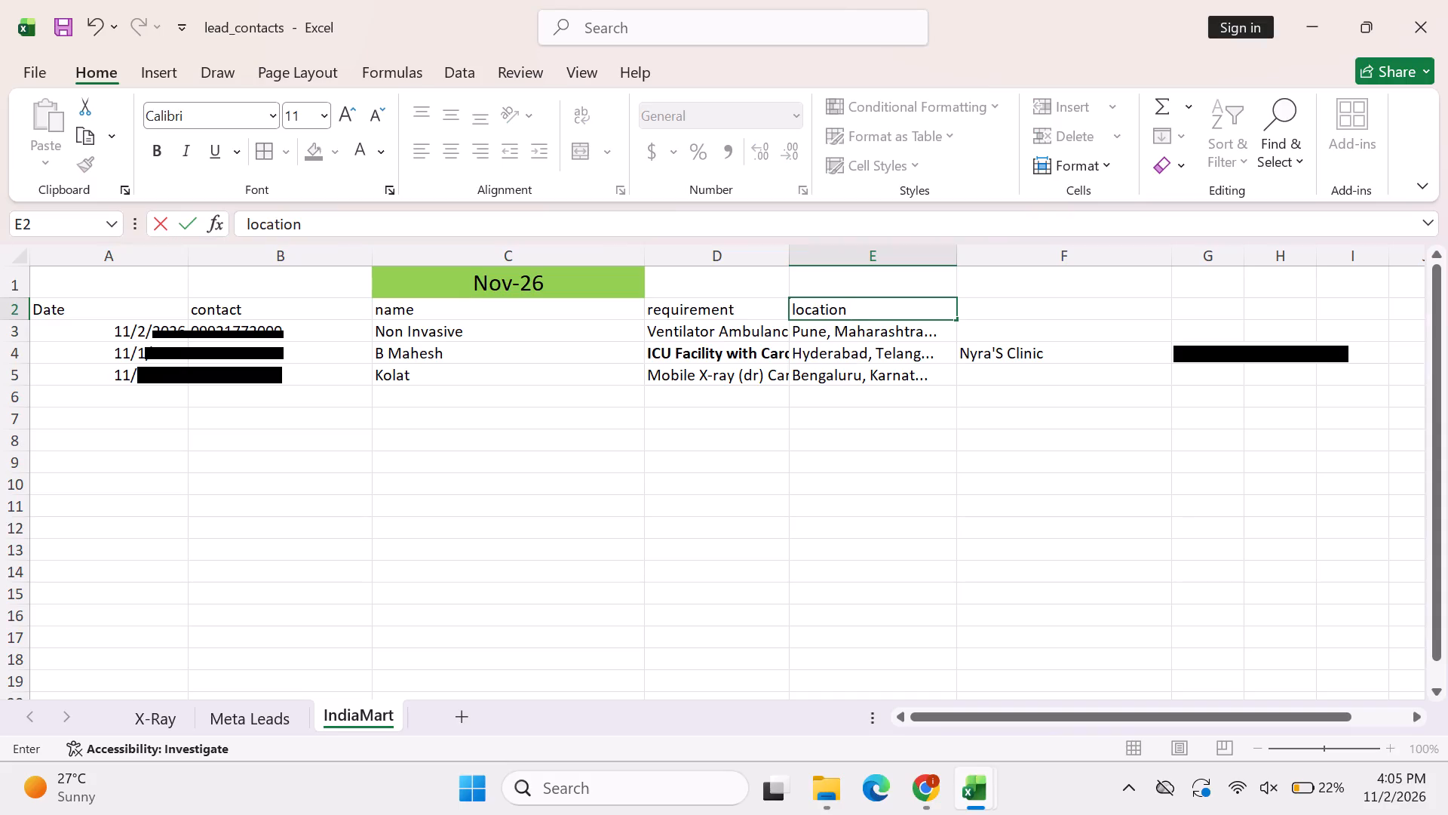
click(1024, 312)
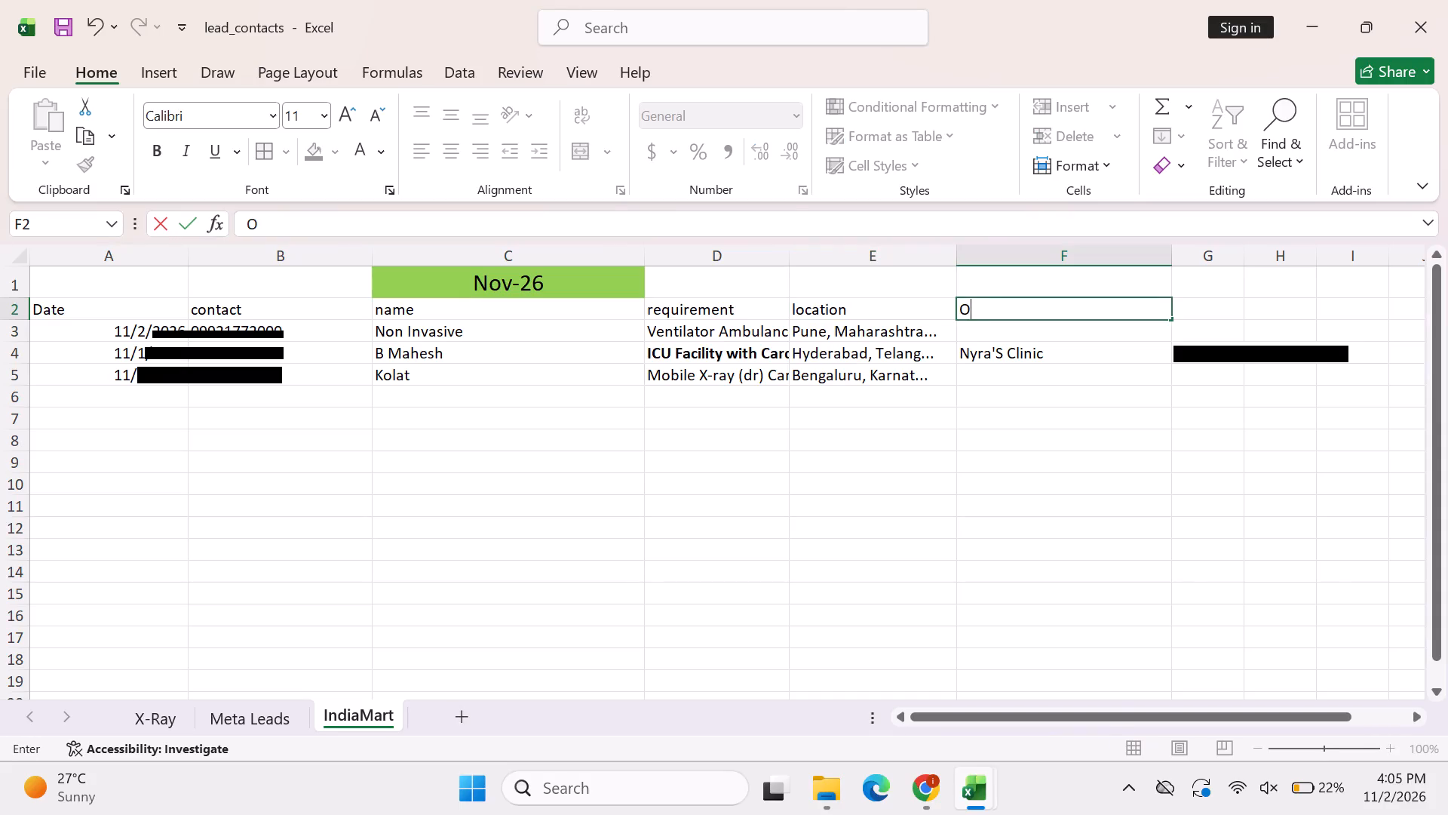
text(rga)
text(nization)
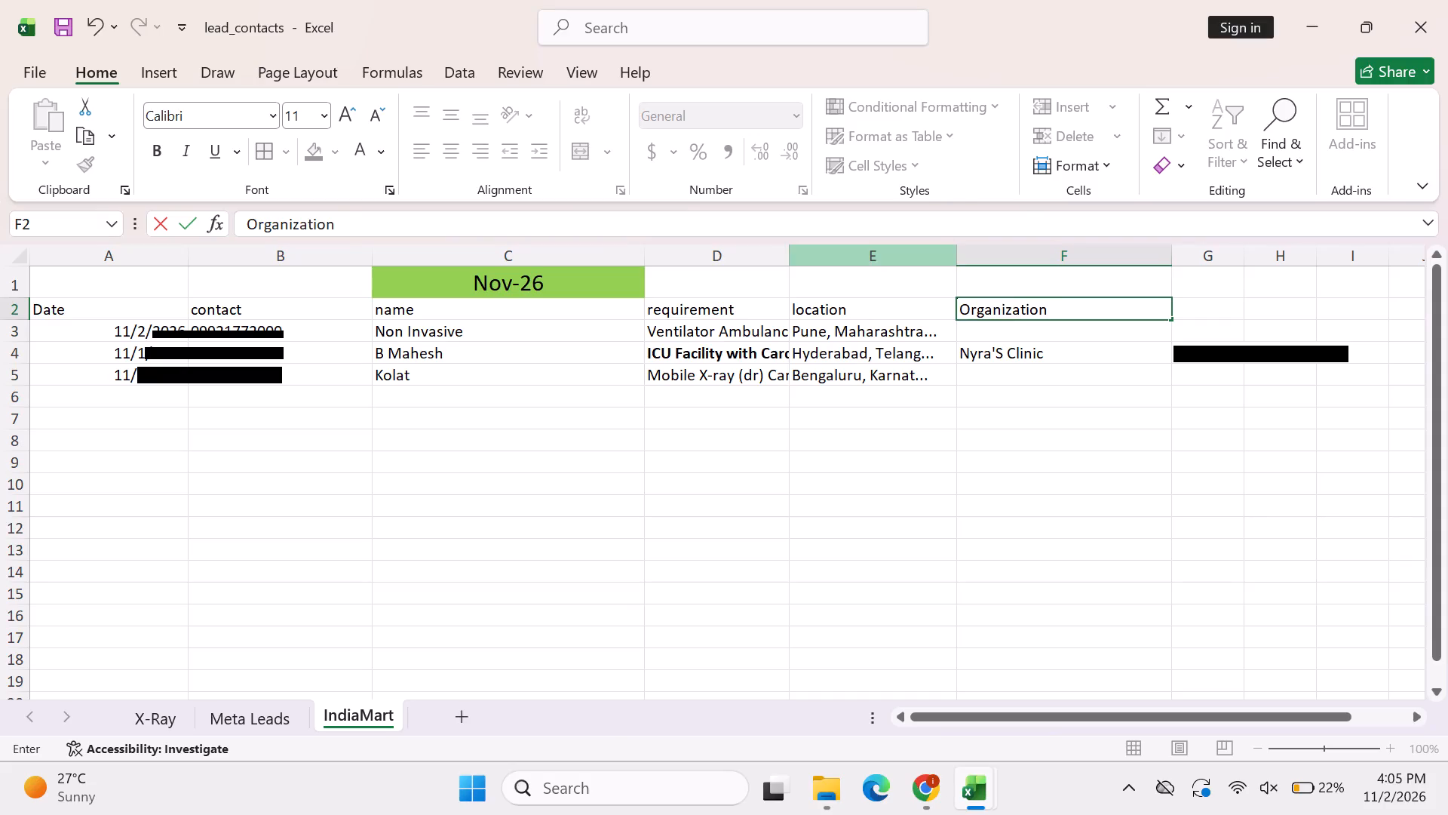
Capitalise the initial letters of the row 2 headers so they read Location, Requirement, Name and Contact.
double_click(799, 314)
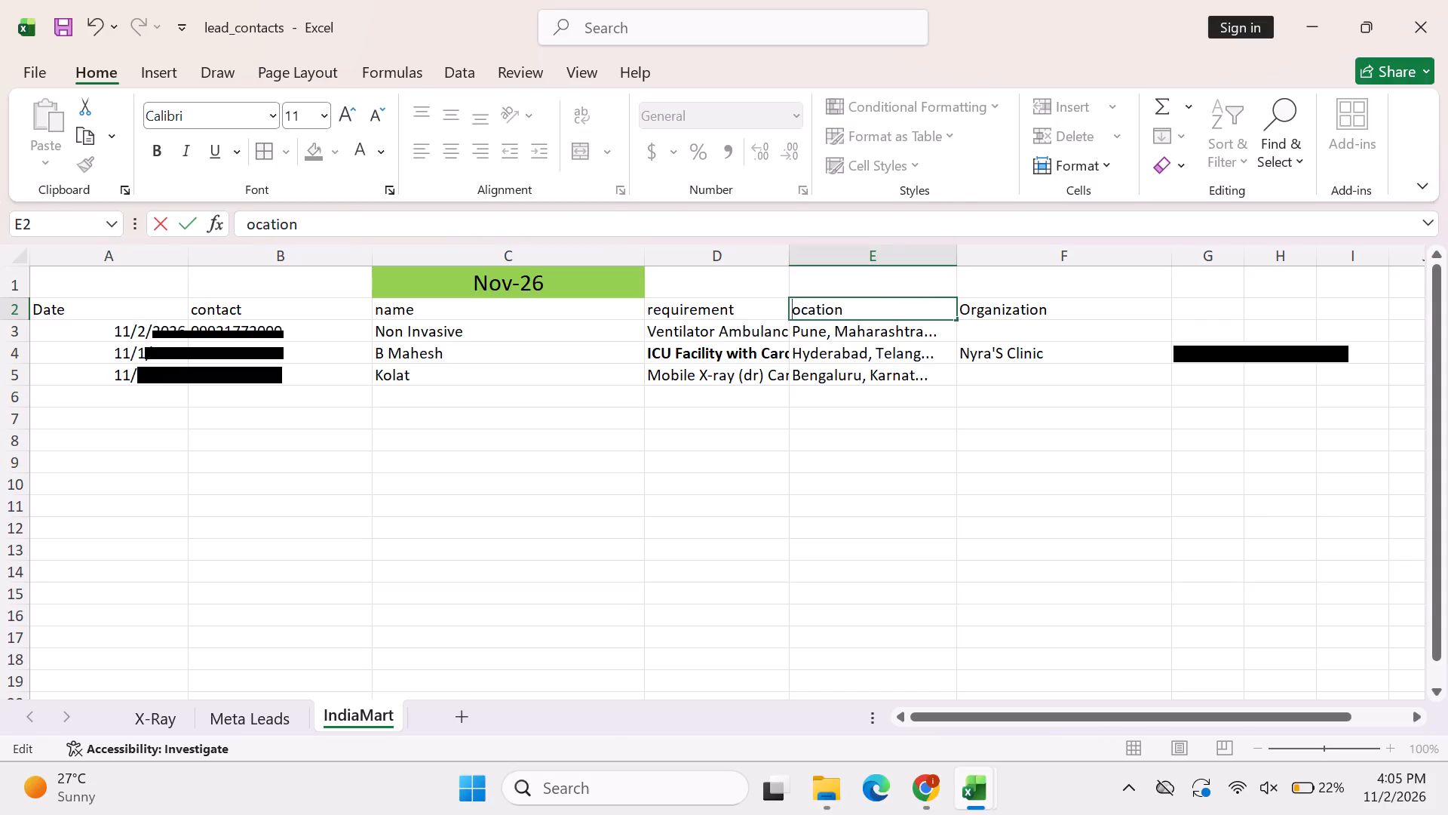
key(l)
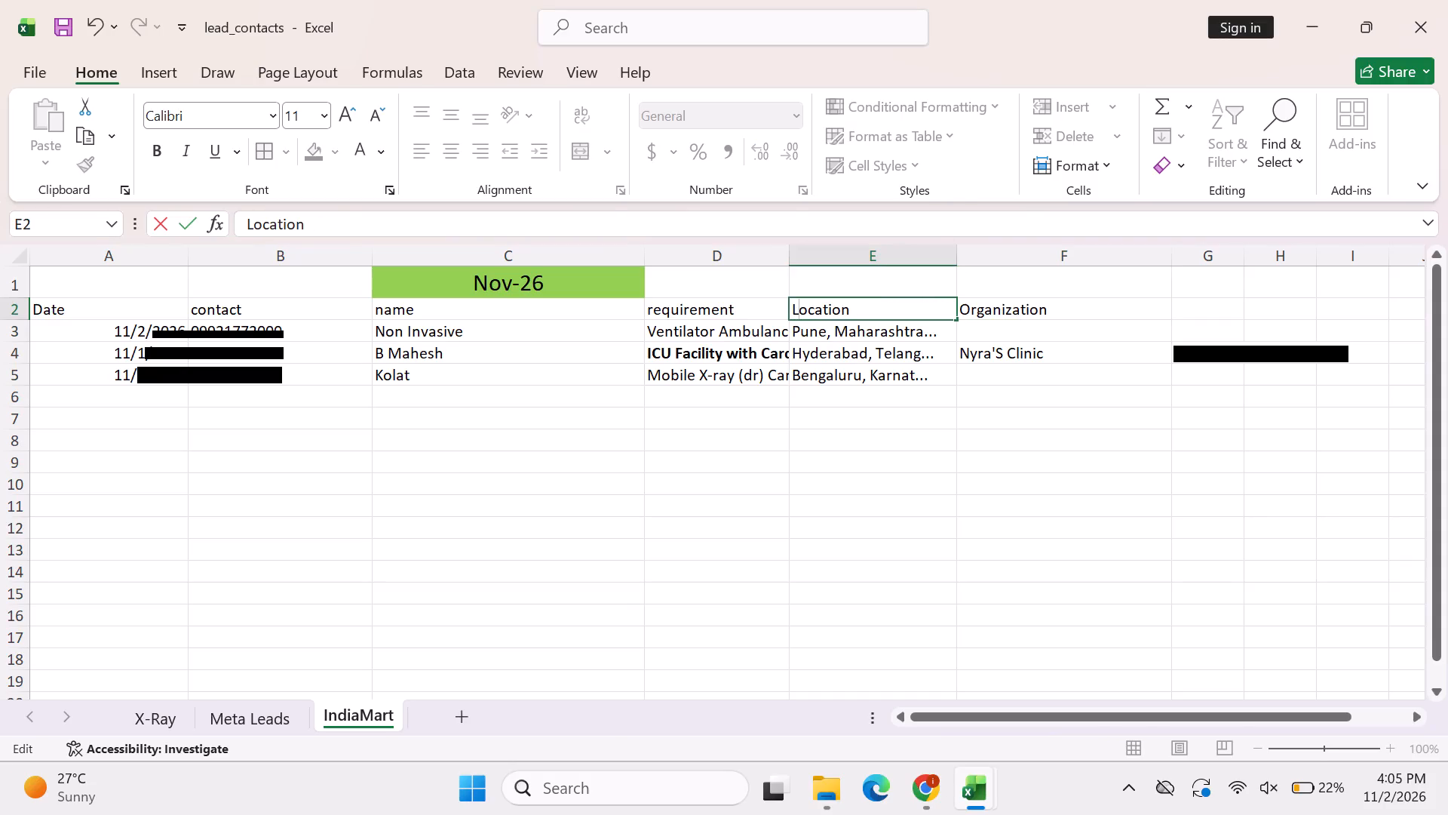
double_click(656, 312)
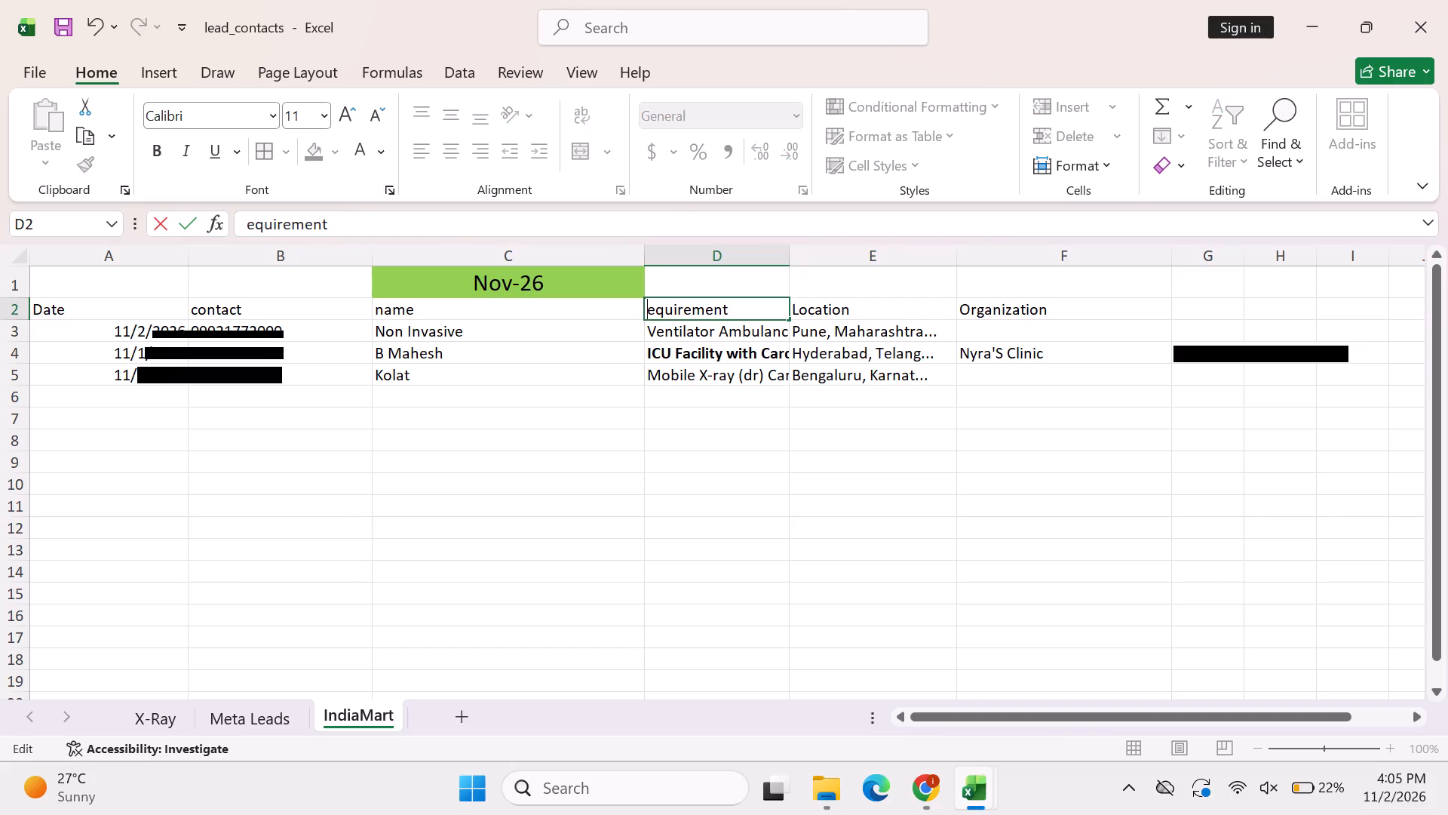
key(r)
key(r)
click(717, 406)
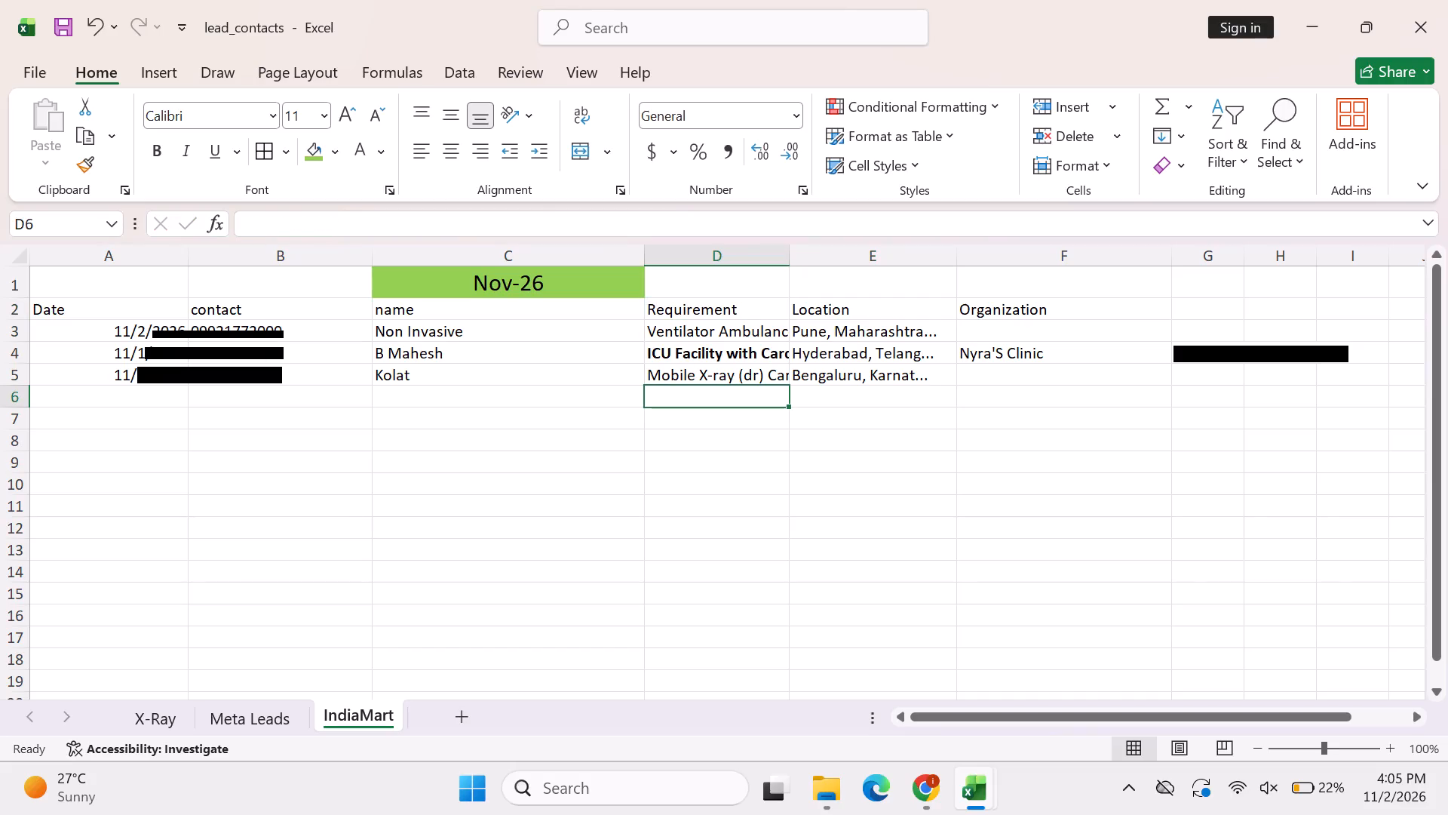
double_click(388, 311)
click(383, 312)
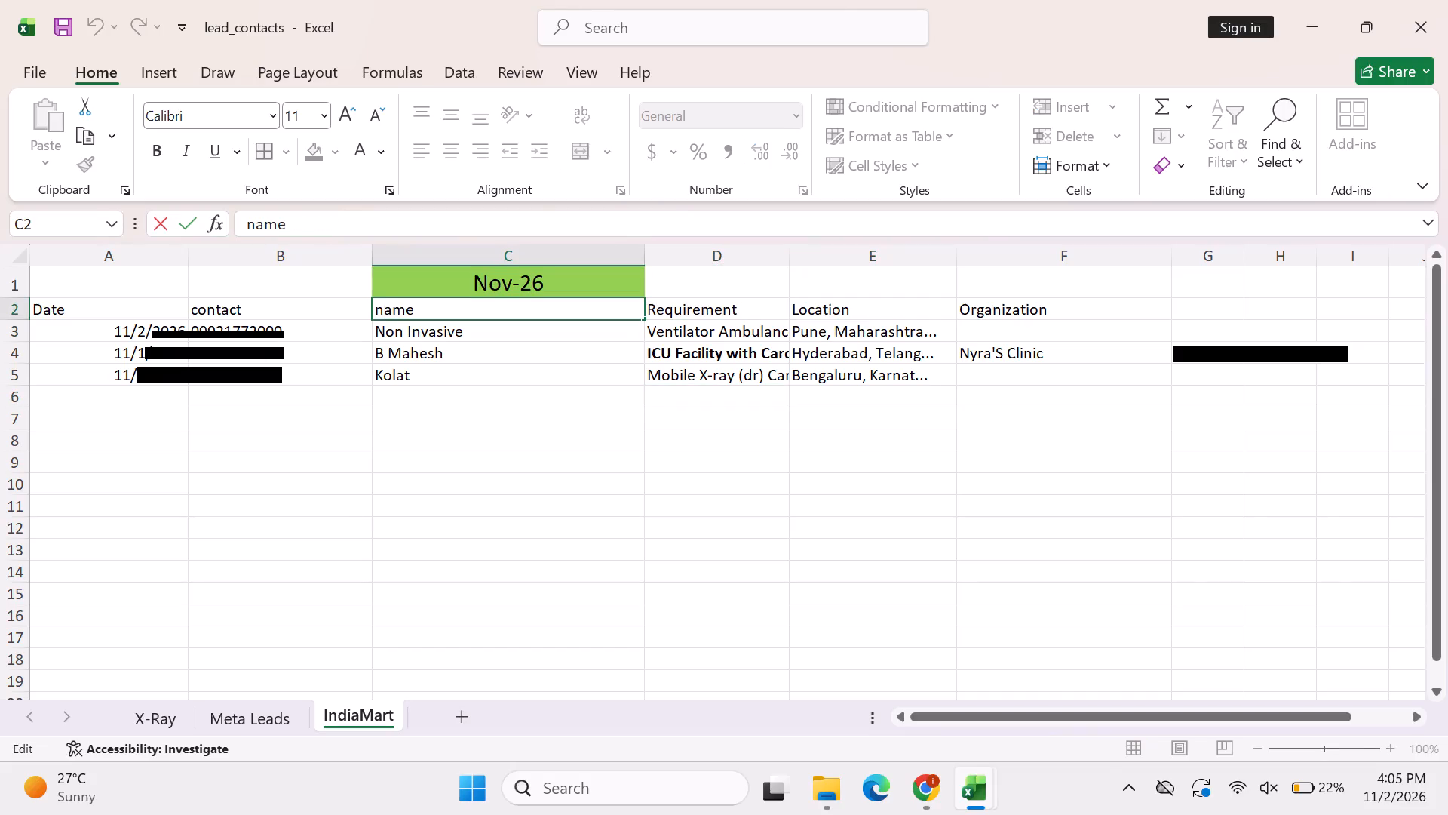
key(BackSpace)
key(n)
double_click(201, 312)
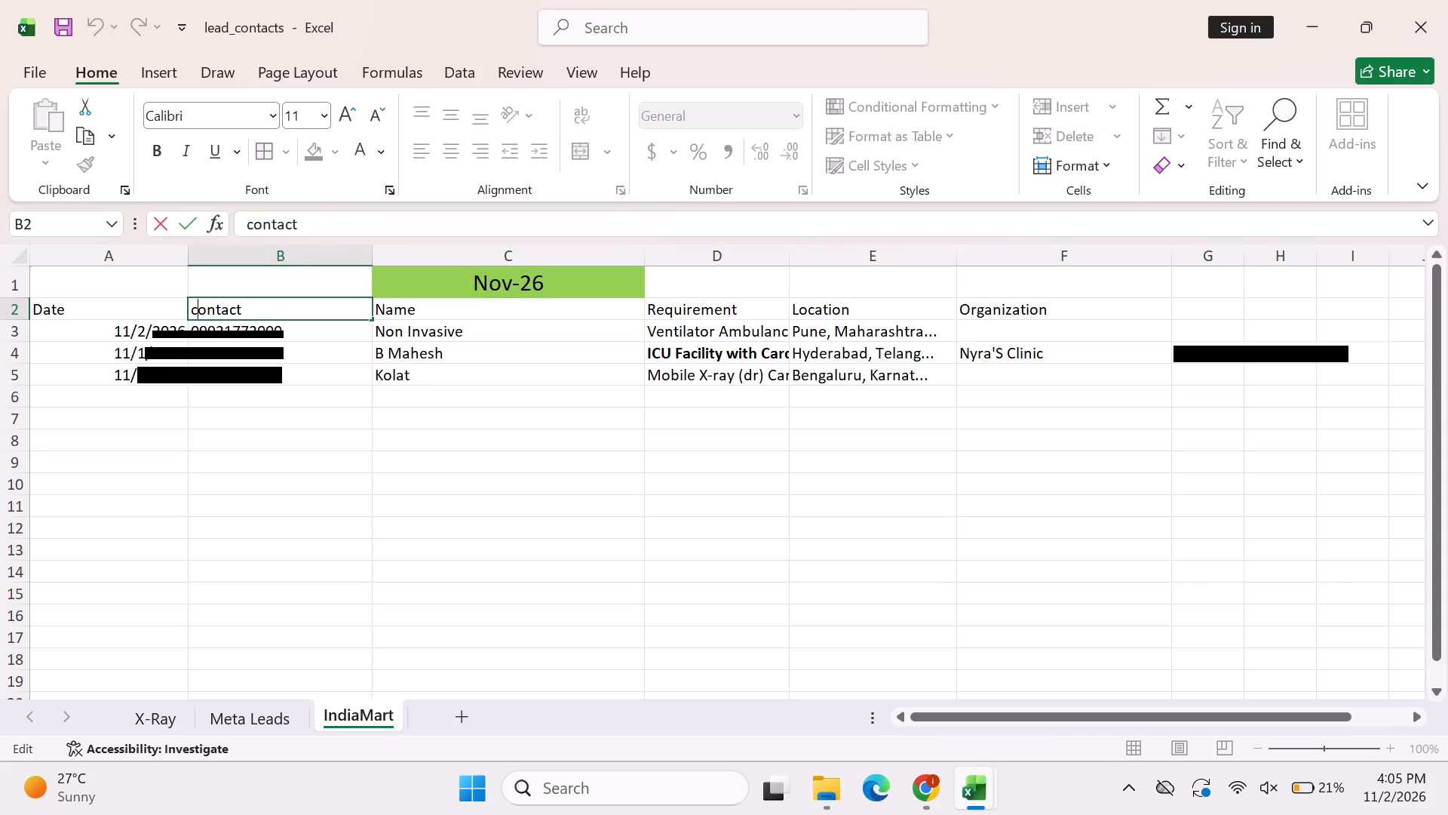
key(BackSpace)
key(c)
click(343, 465)
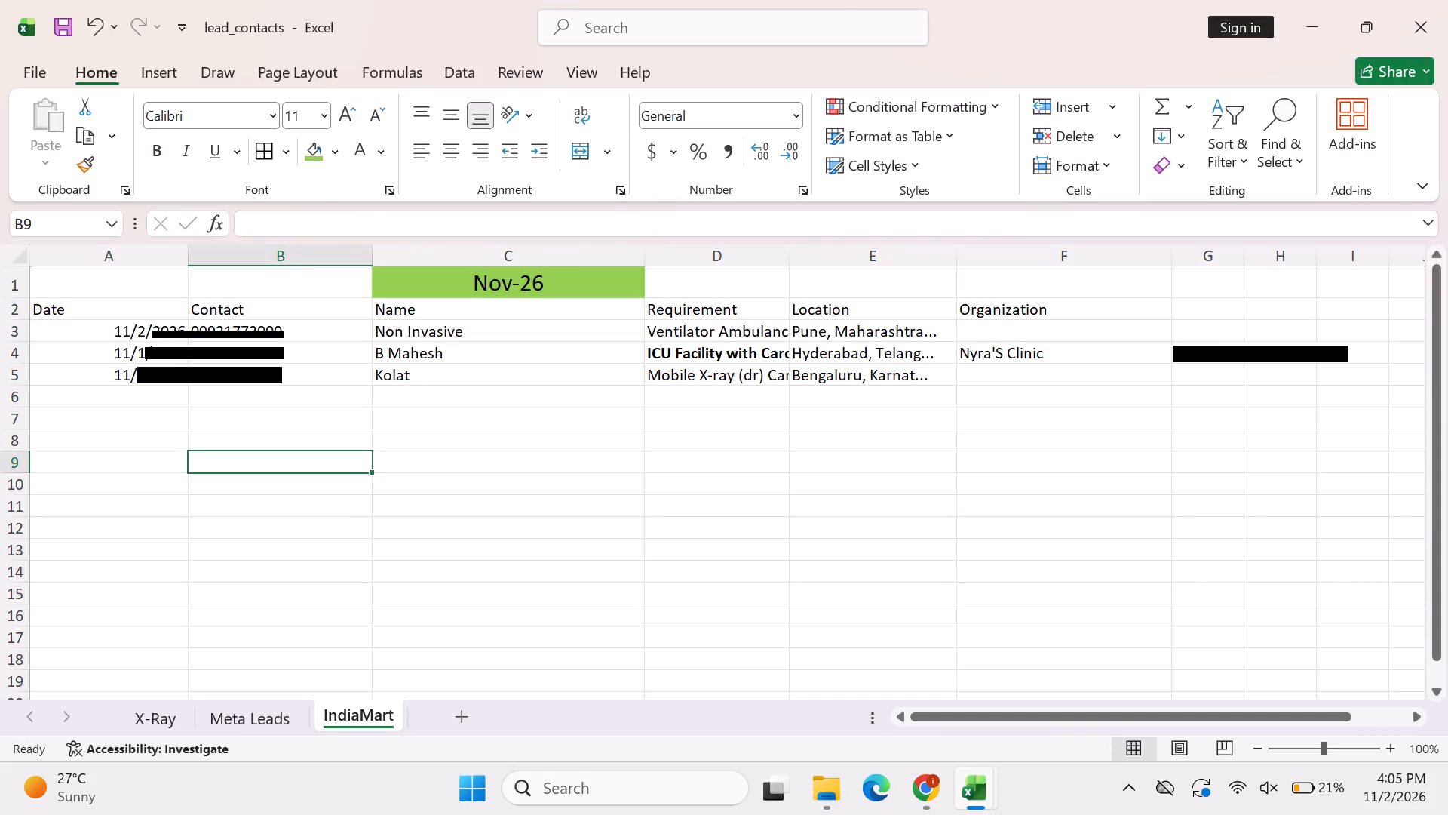
Enter the column header Email in cell G2.
click(1209, 314)
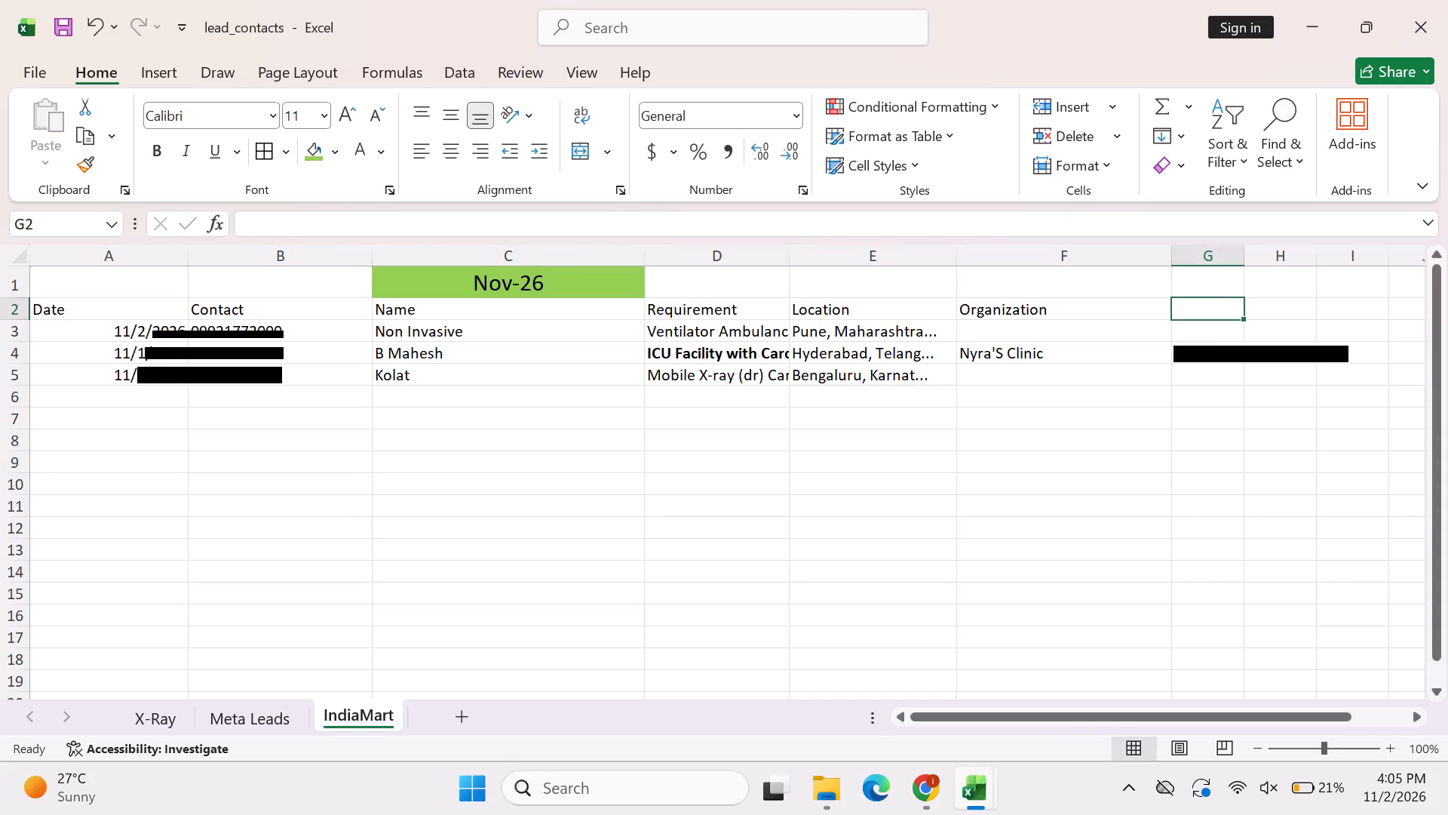
key(e)
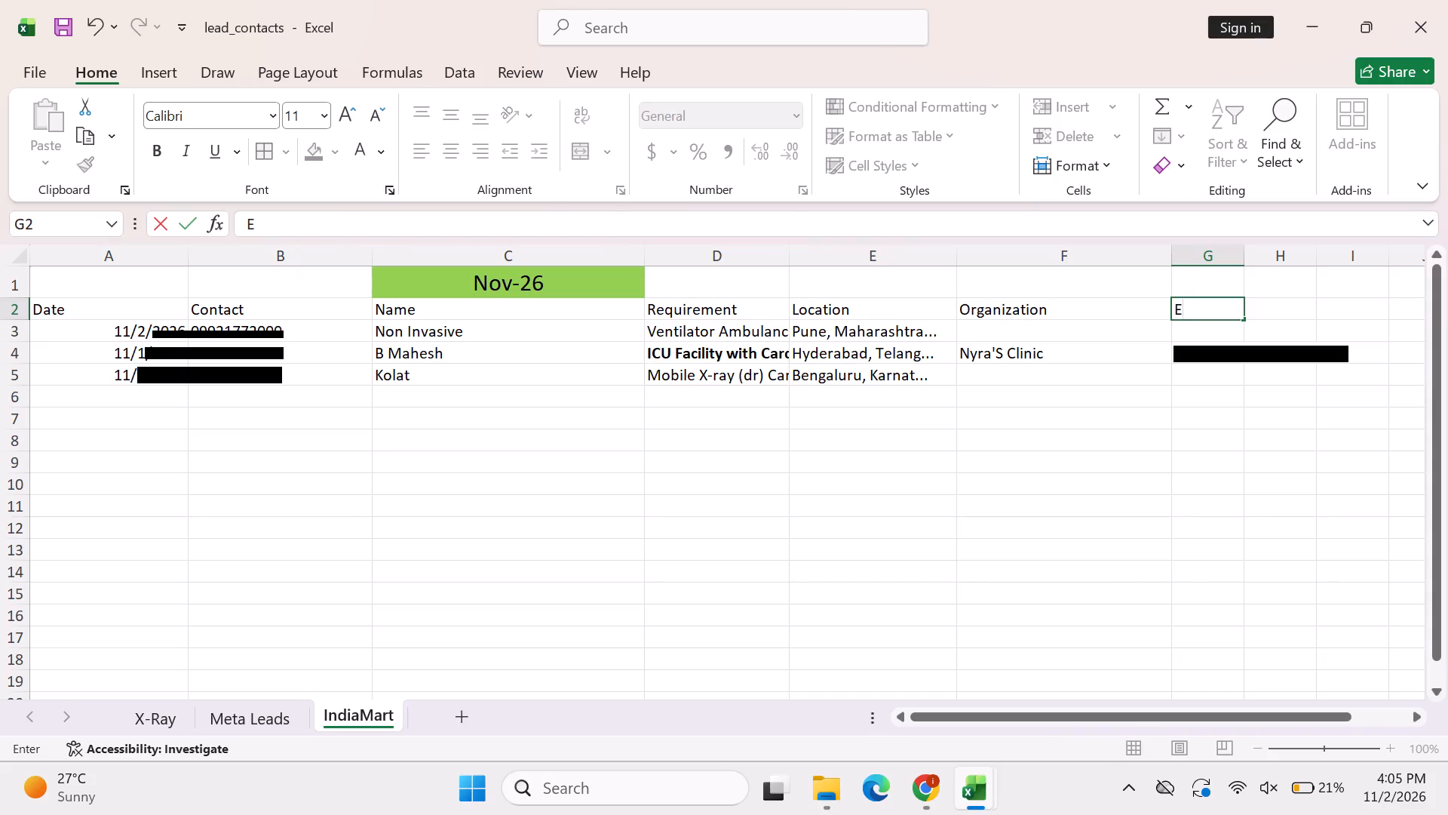
key(minus)
key(BackSpace)
text(mail)
Enter the column header Feedback/ review in cell H2.
click(1269, 311)
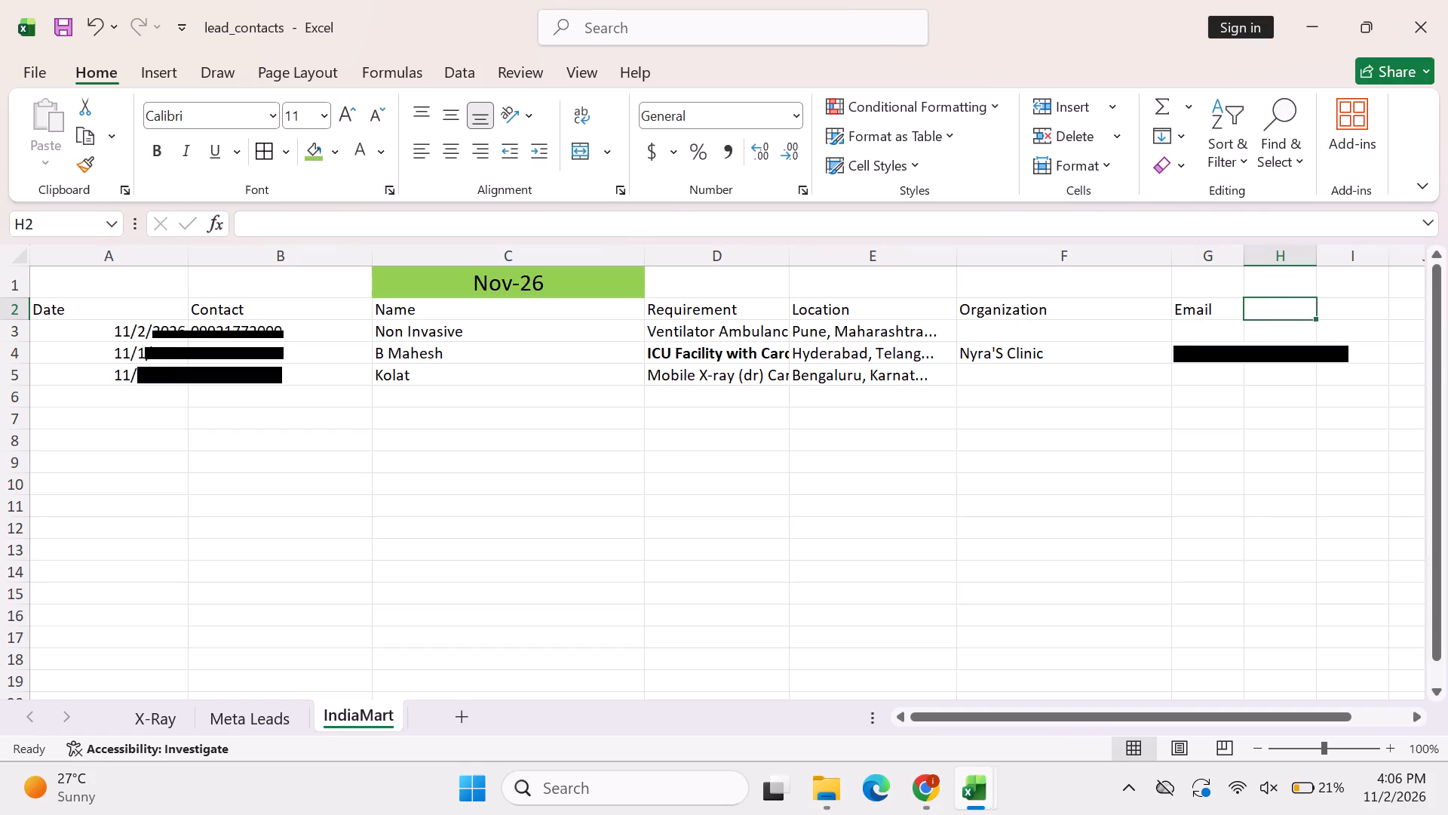
text(fe)
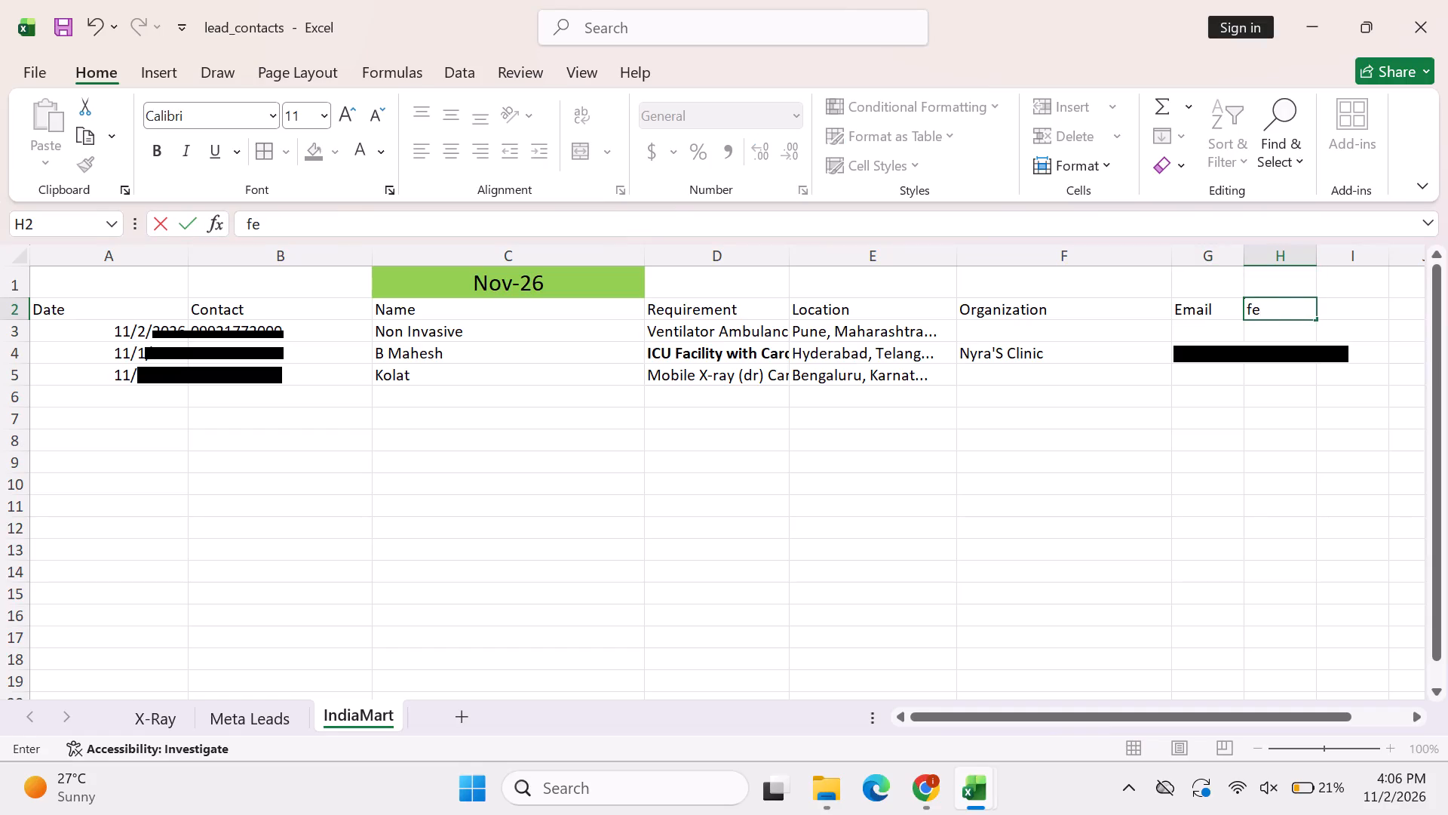
key(BackSpace)
key(BackSpace)
key(f)
text(eedback)
key(space)
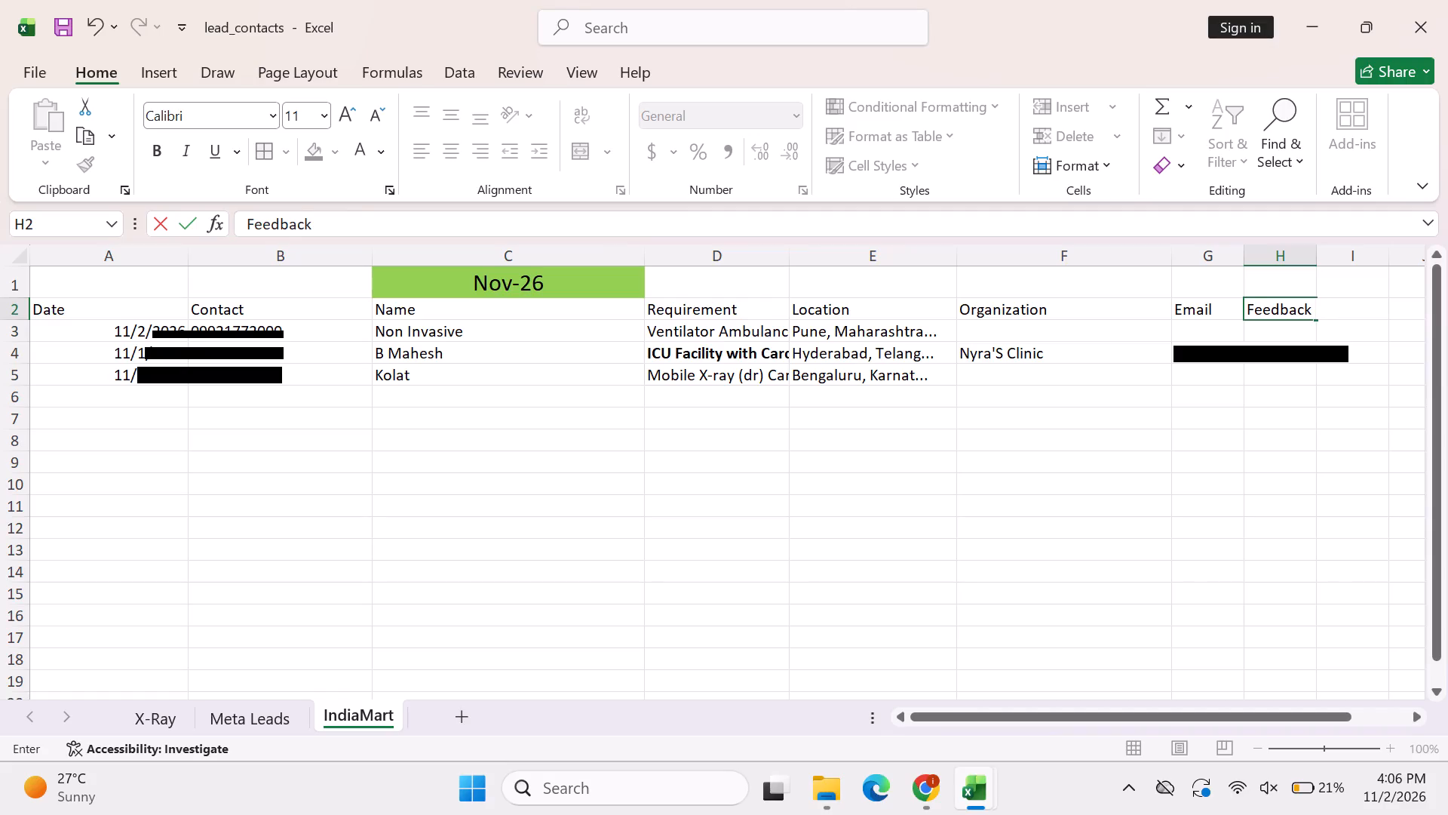
text(review)
click(1313, 306)
key(slash)
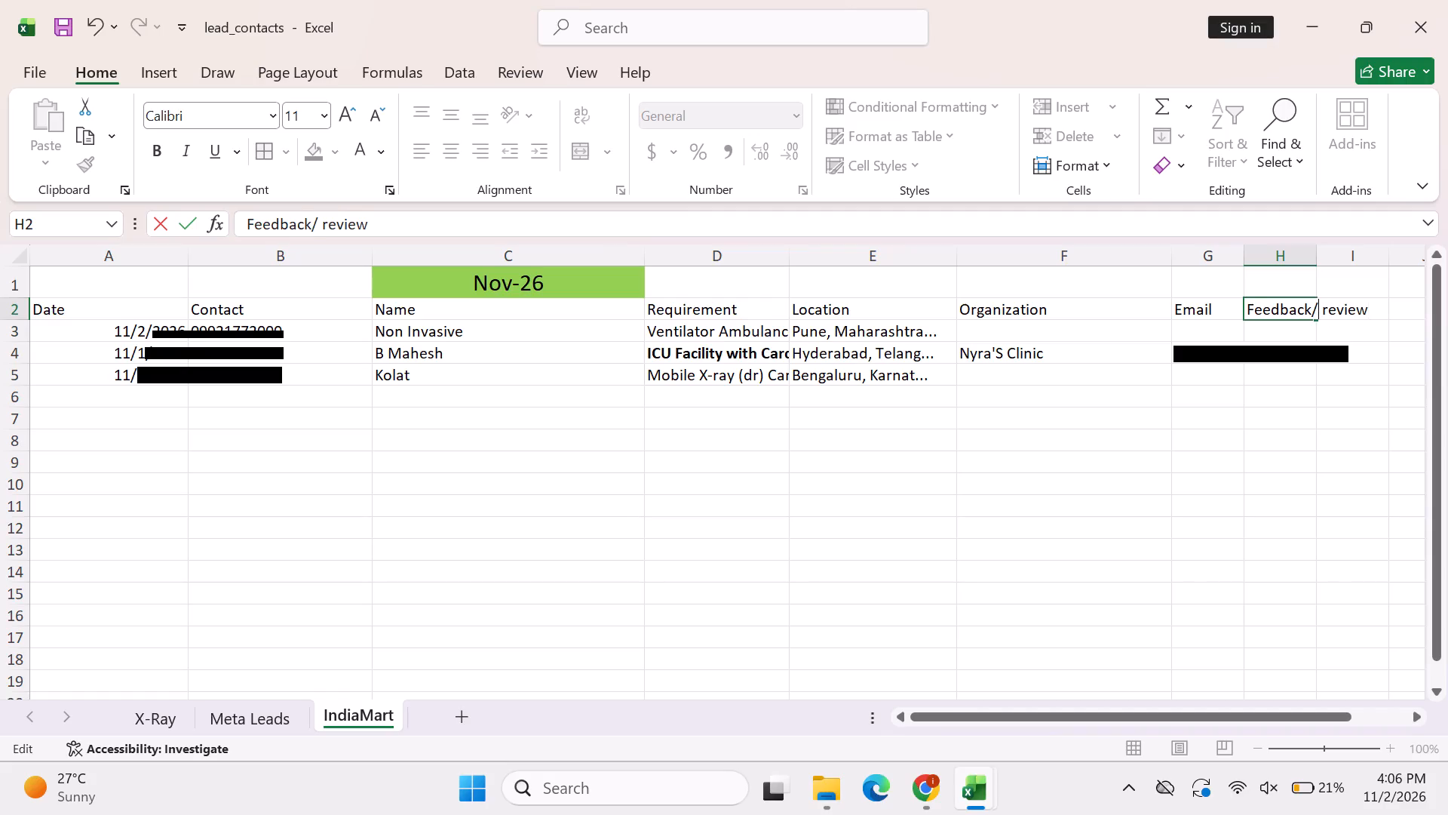
click(1325, 384)
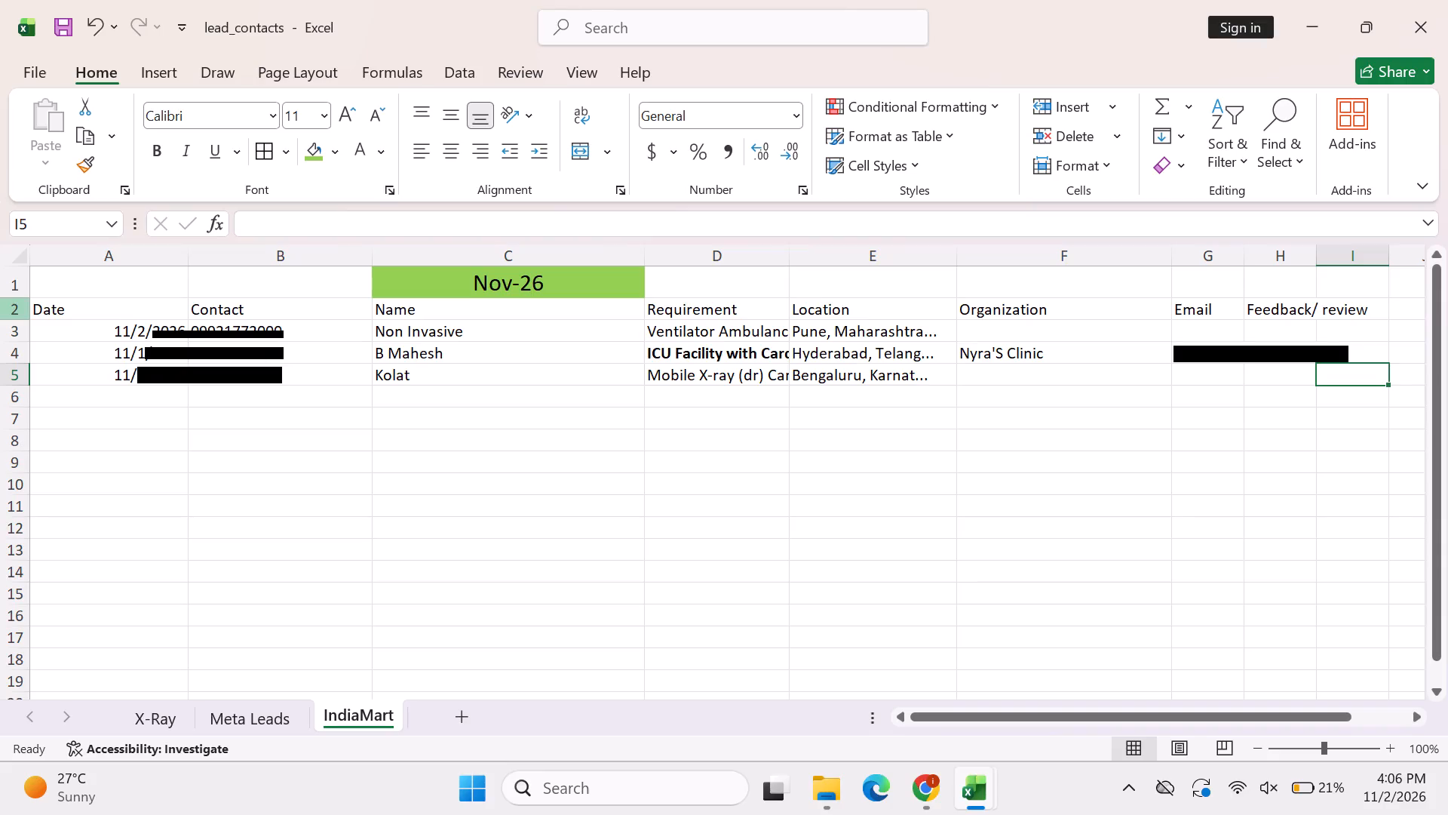
Fill the whole header row 2 with the darker blue theme colour.
click(11, 309)
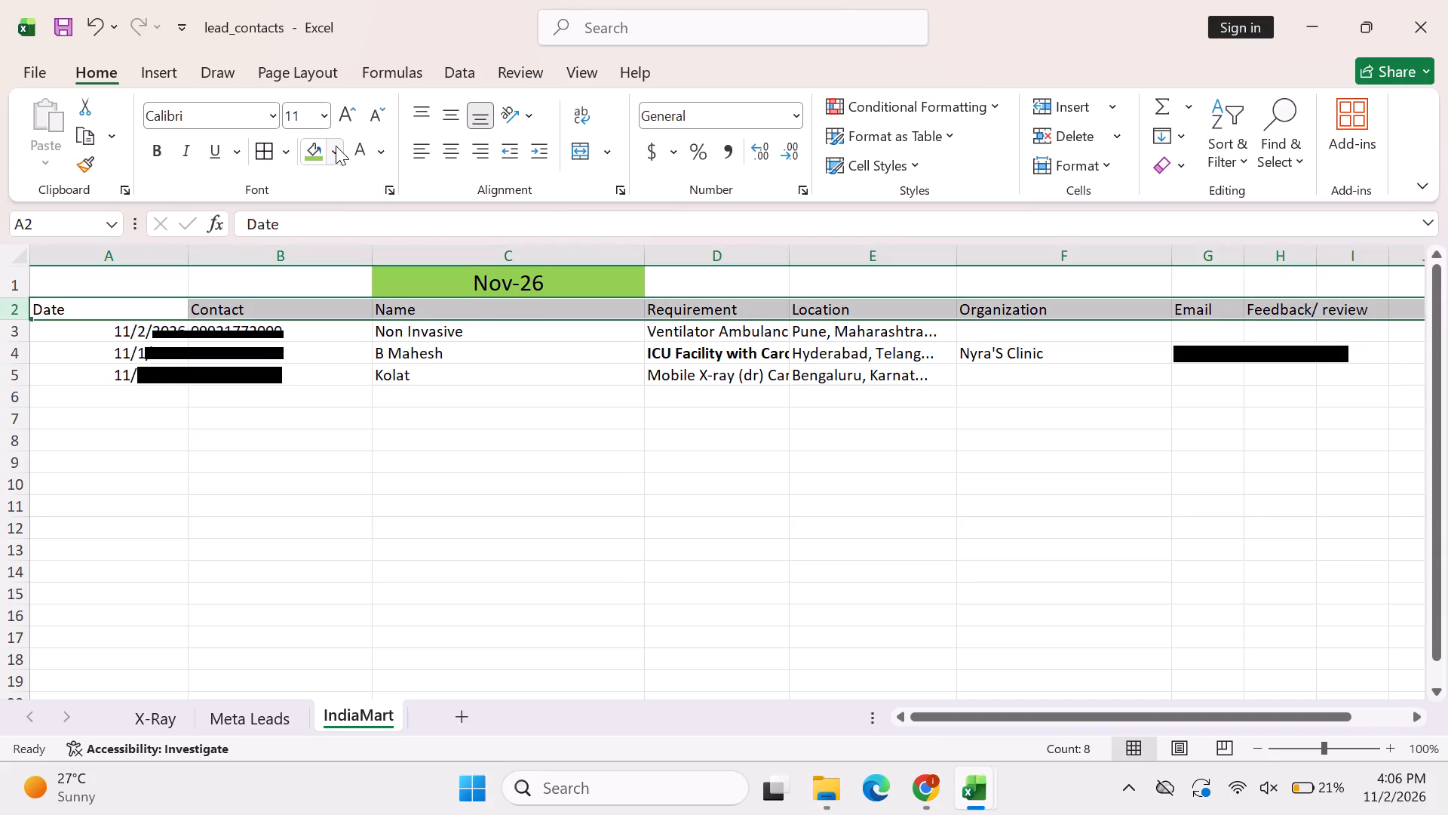
click(336, 146)
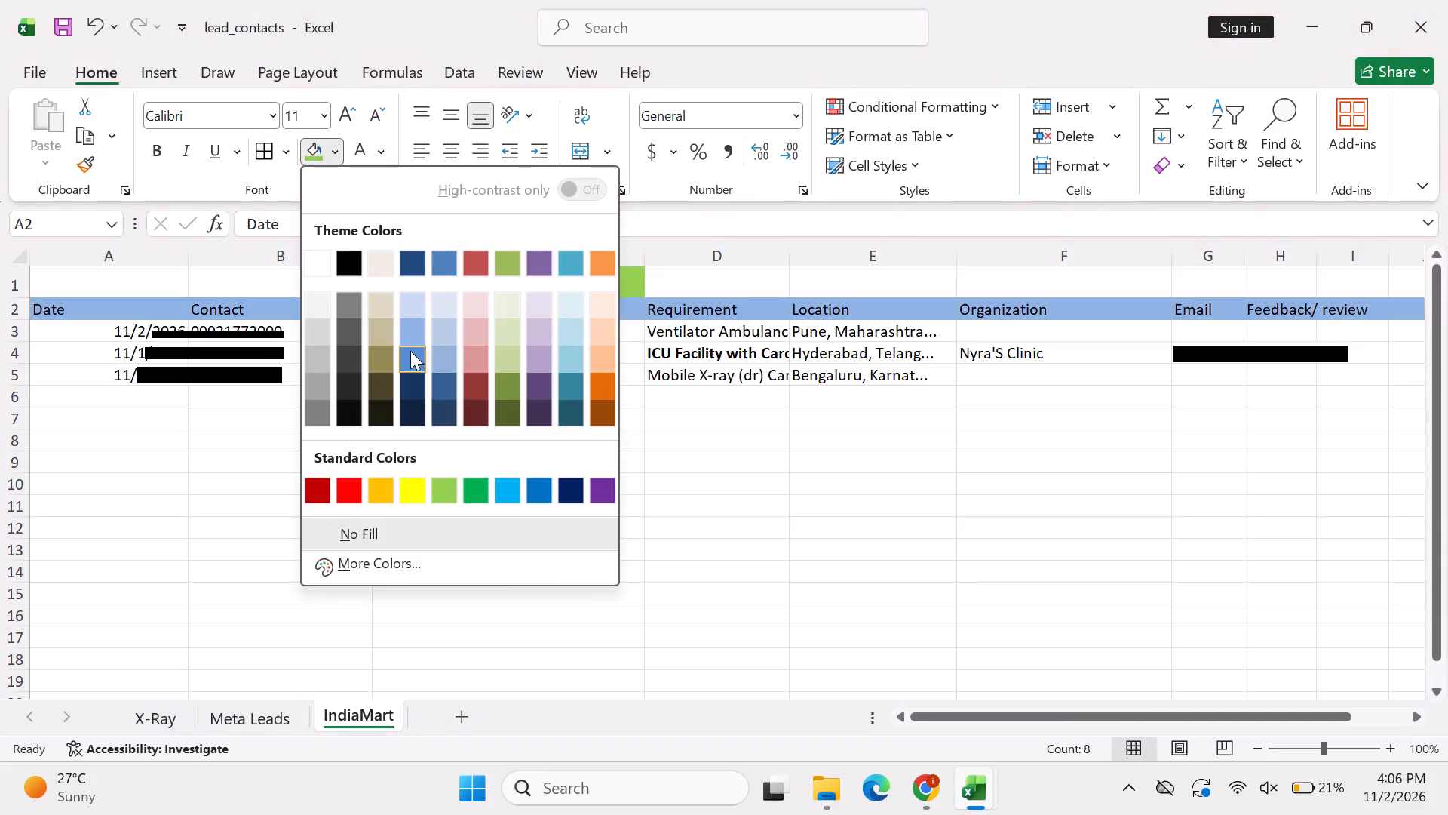
click(444, 381)
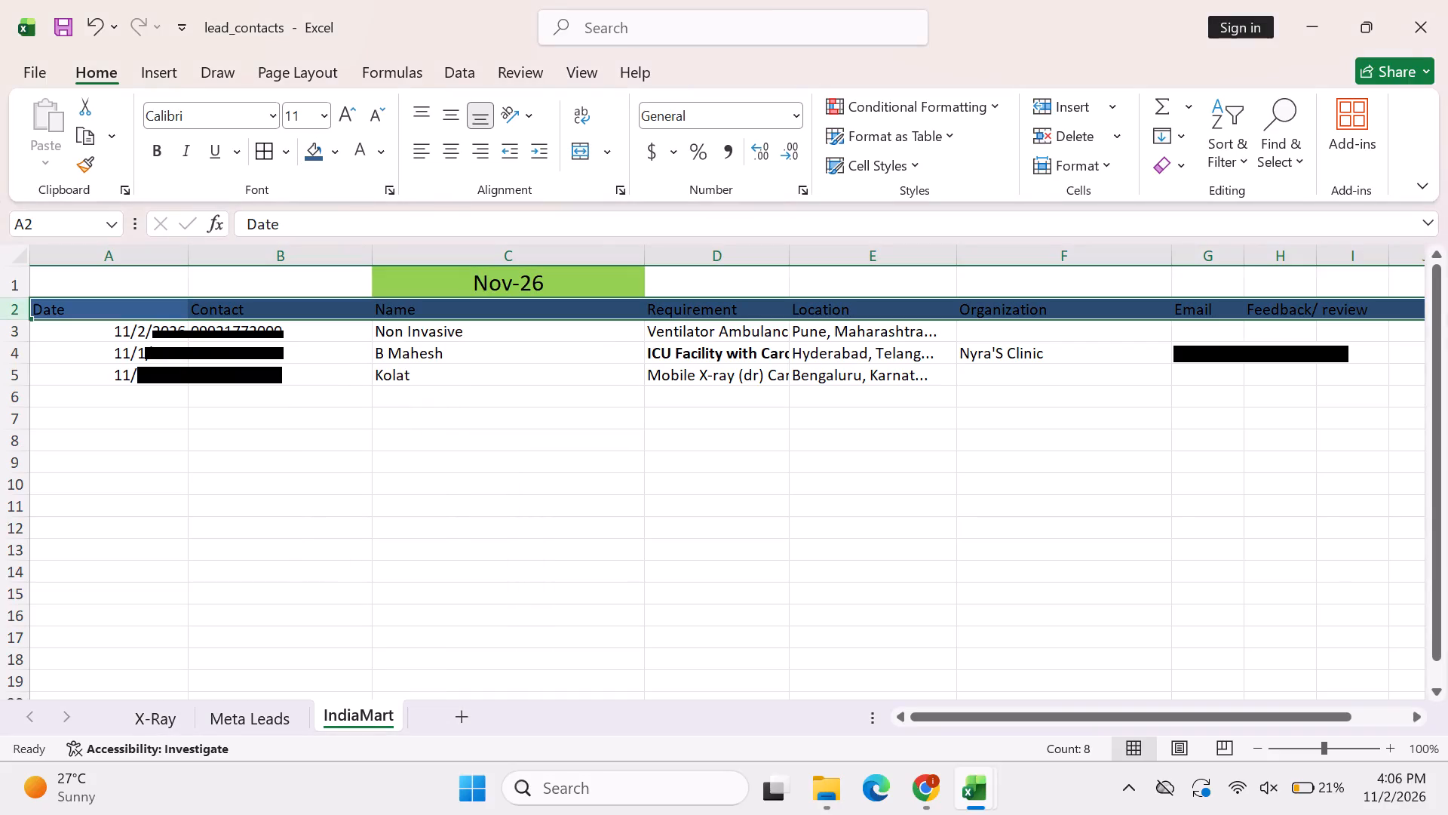
Make the header text throughout row 2 white and bold.
click(14, 309)
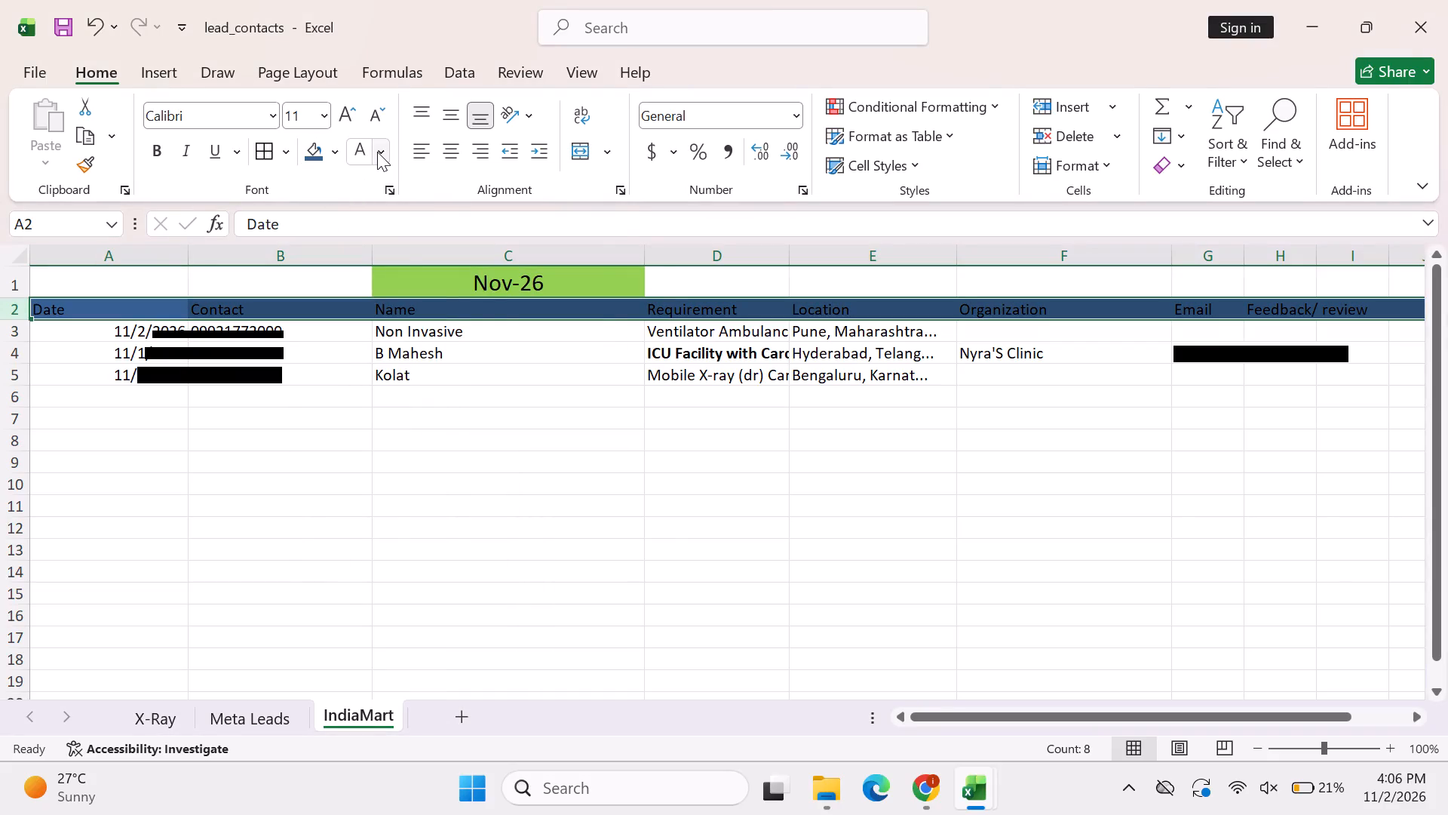
click(377, 152)
click(366, 301)
click(224, 490)
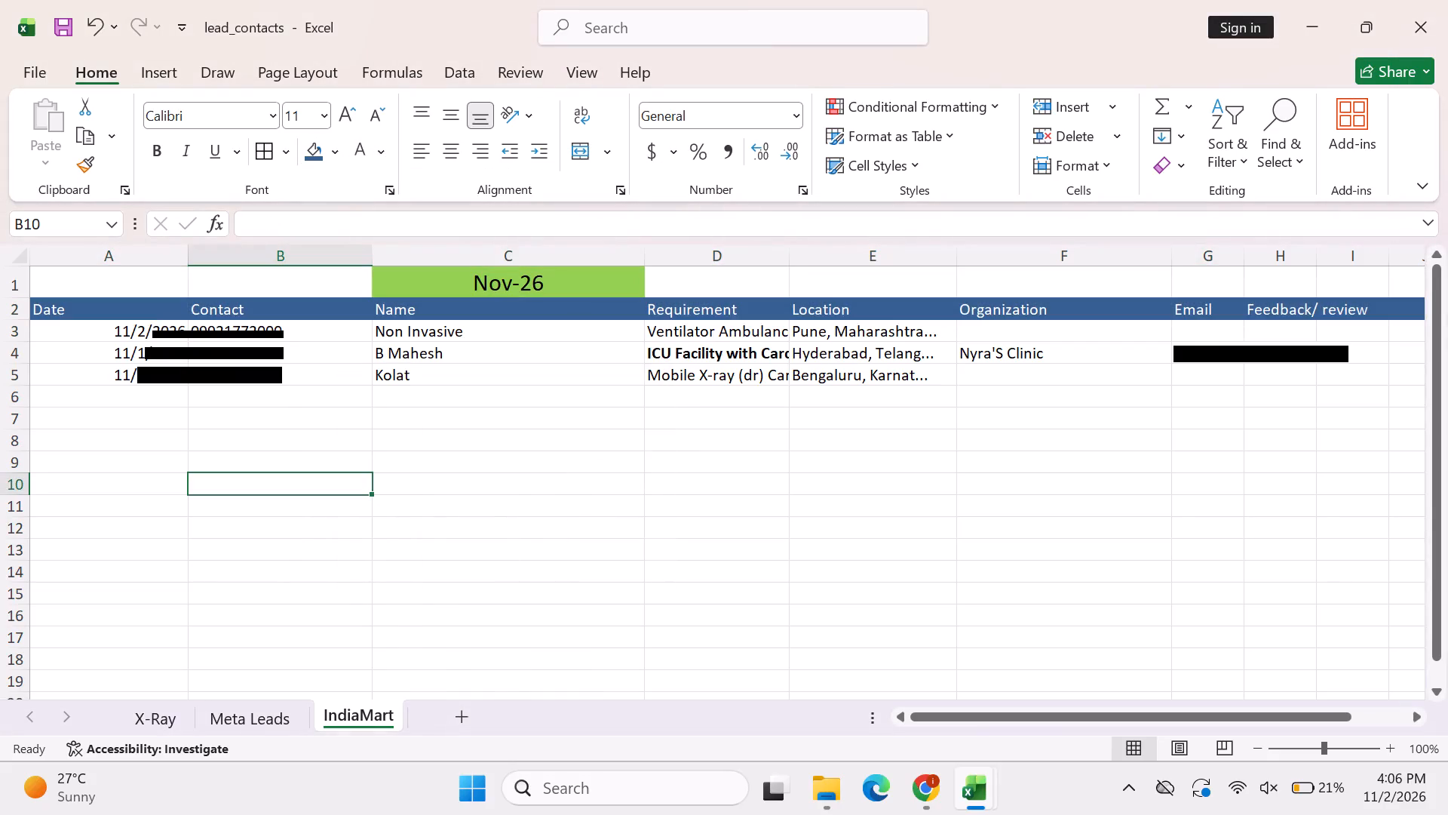
click(11, 309)
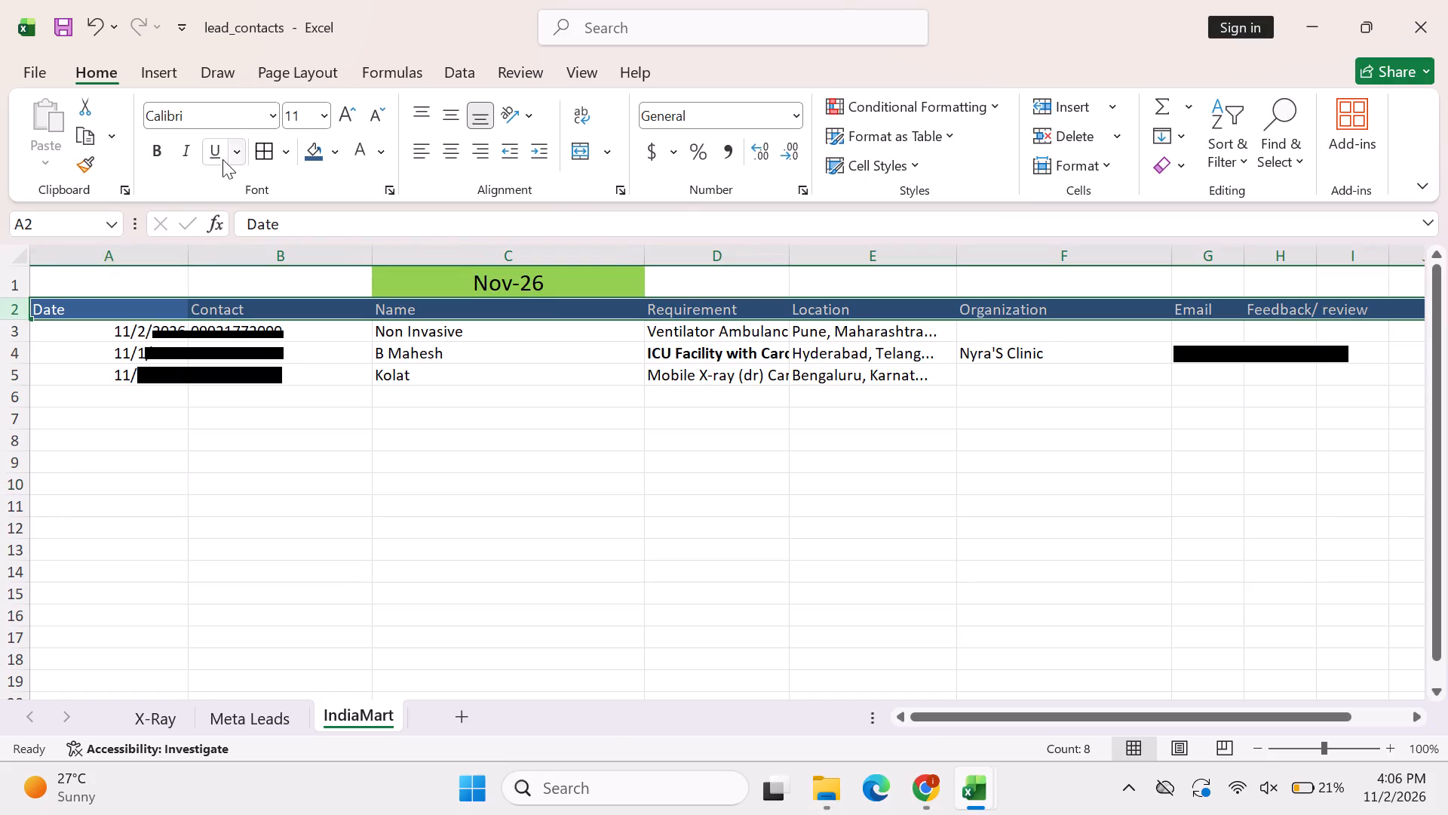
click(155, 149)
click(418, 467)
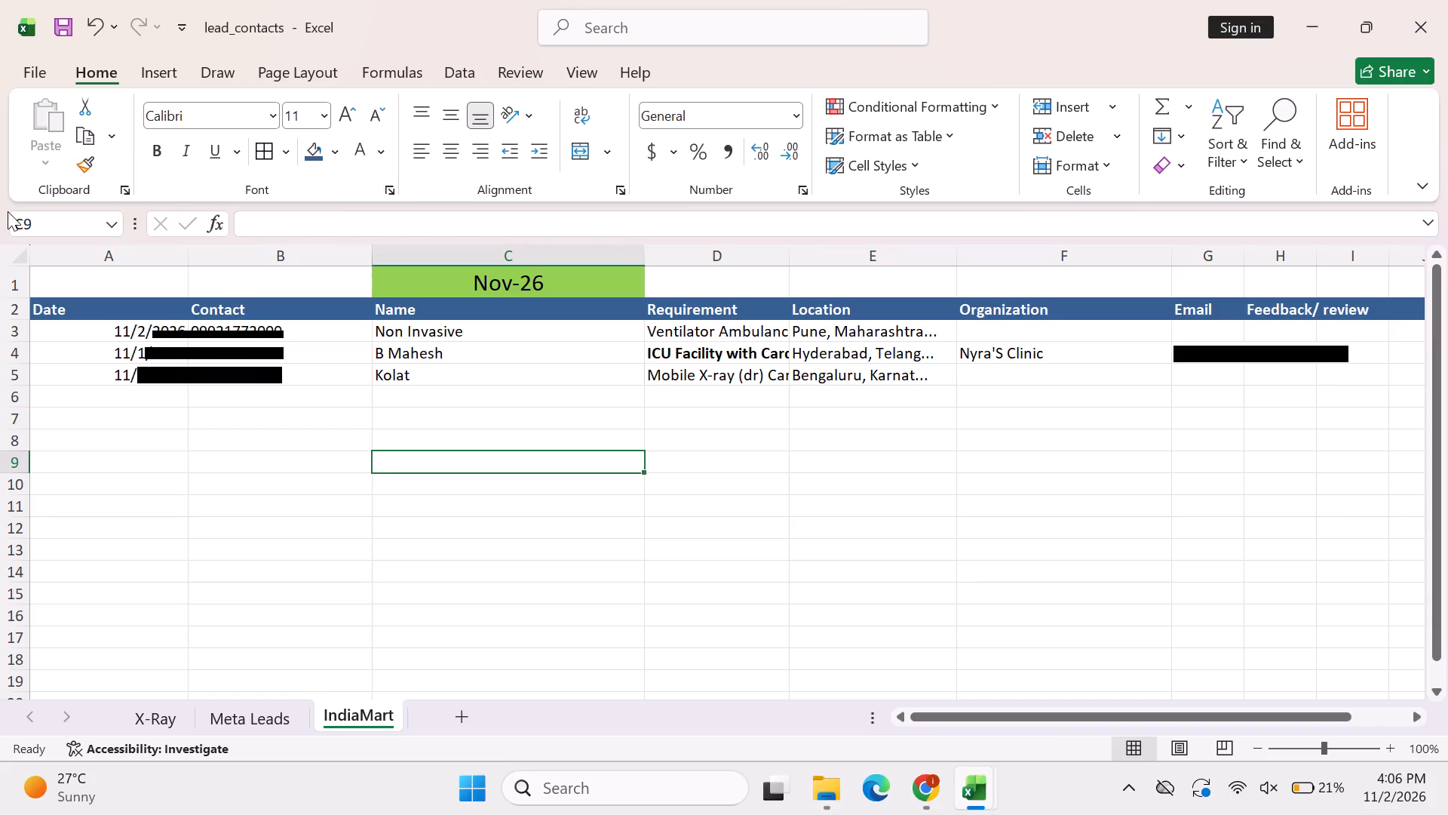
Narrow the Contact column B and the Date column A to fit their contents, with column A about 10 wide.
click(320, 258)
drag(375, 253, 309, 257)
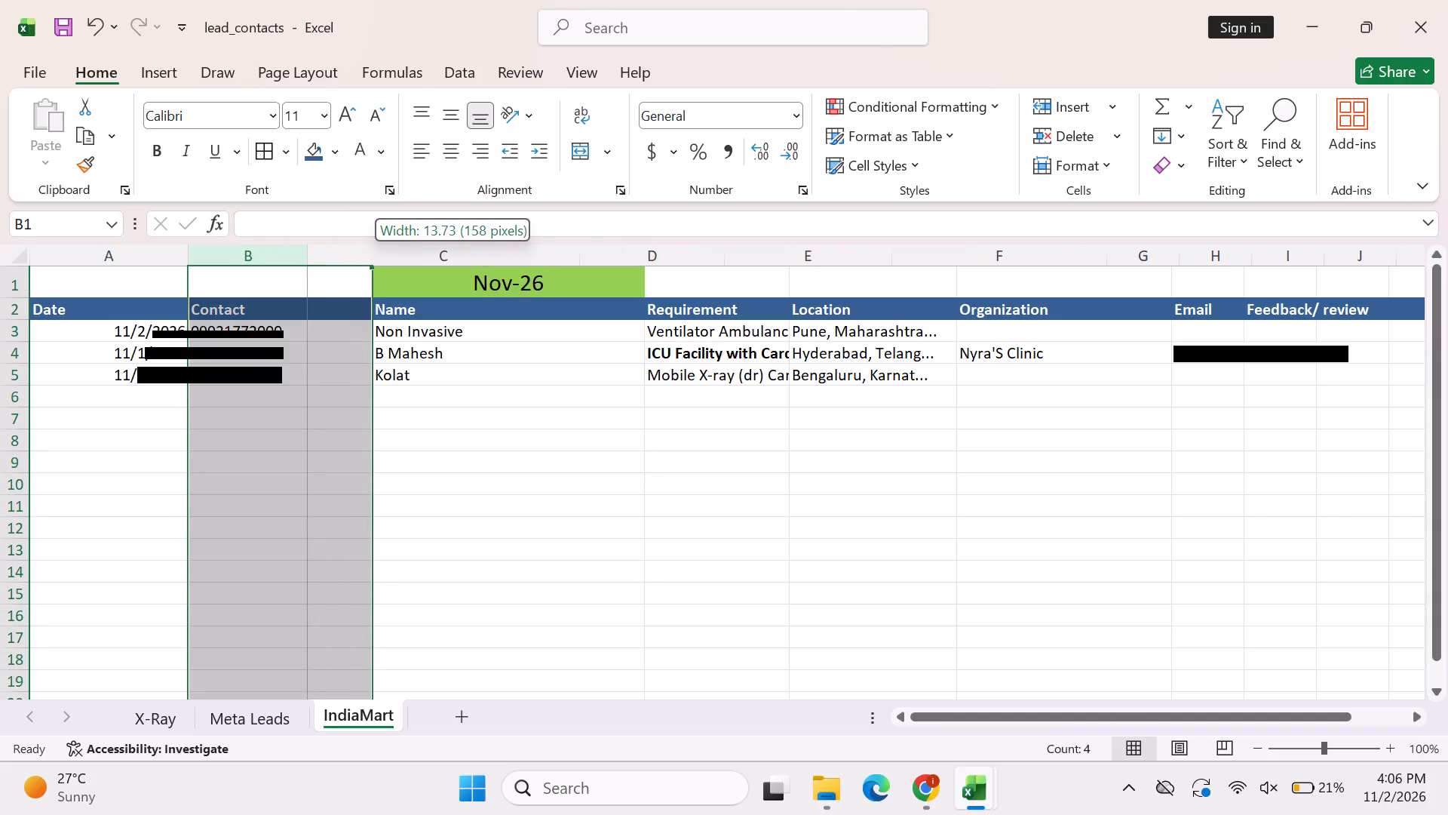
drag(309, 257, 295, 260)
click(154, 260)
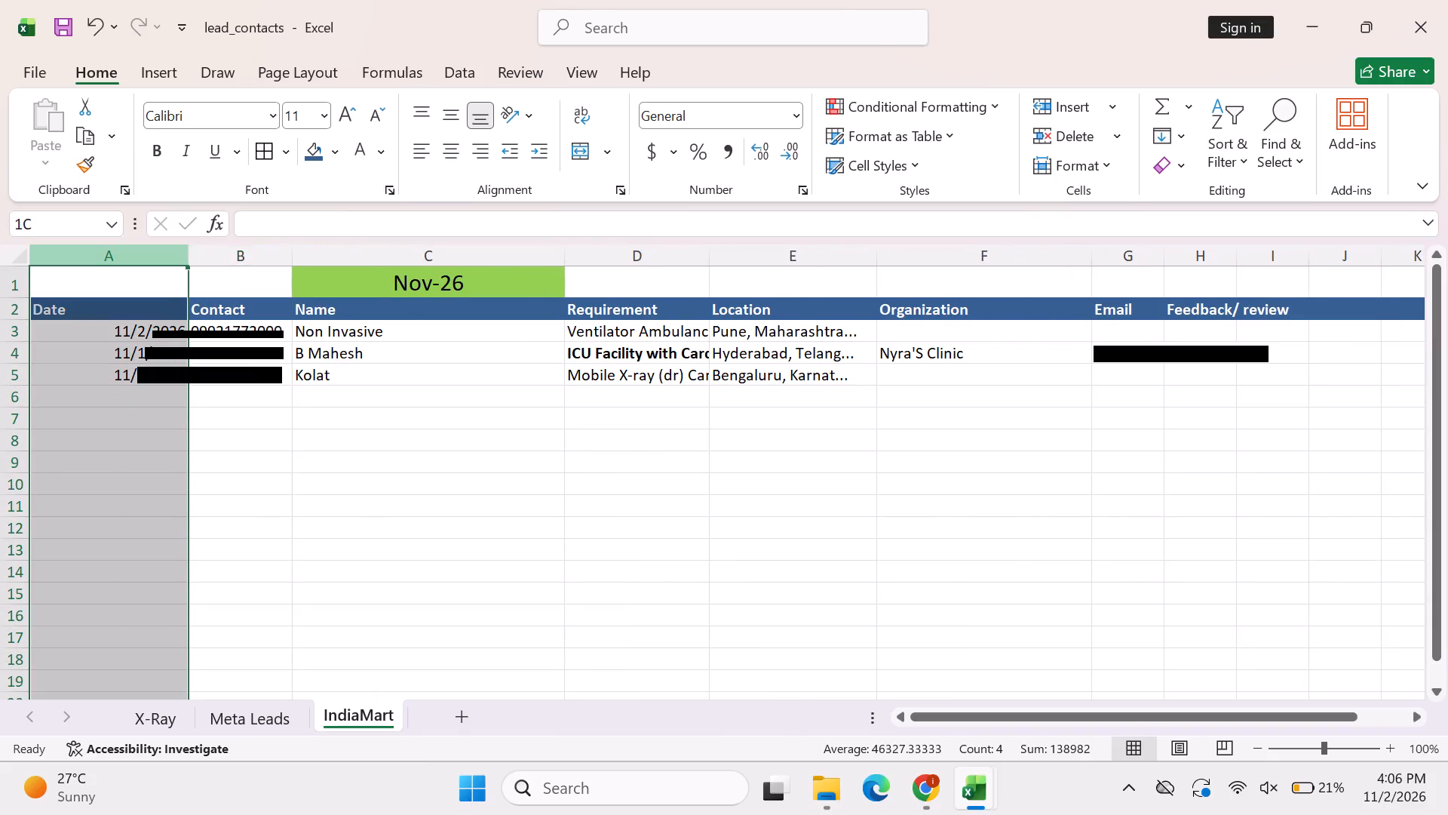
drag(186, 253, 116, 260)
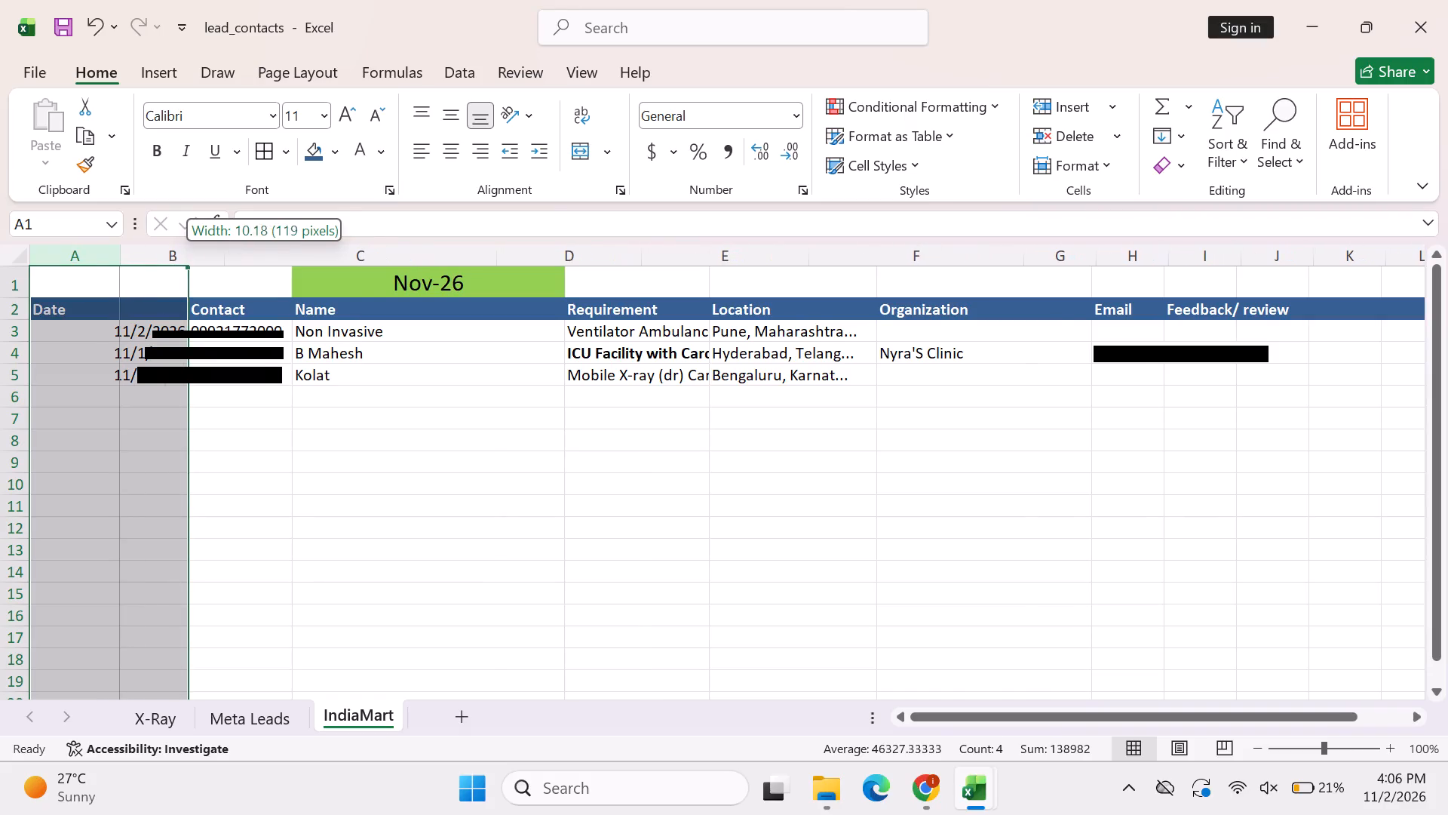
drag(116, 260, 116, 259)
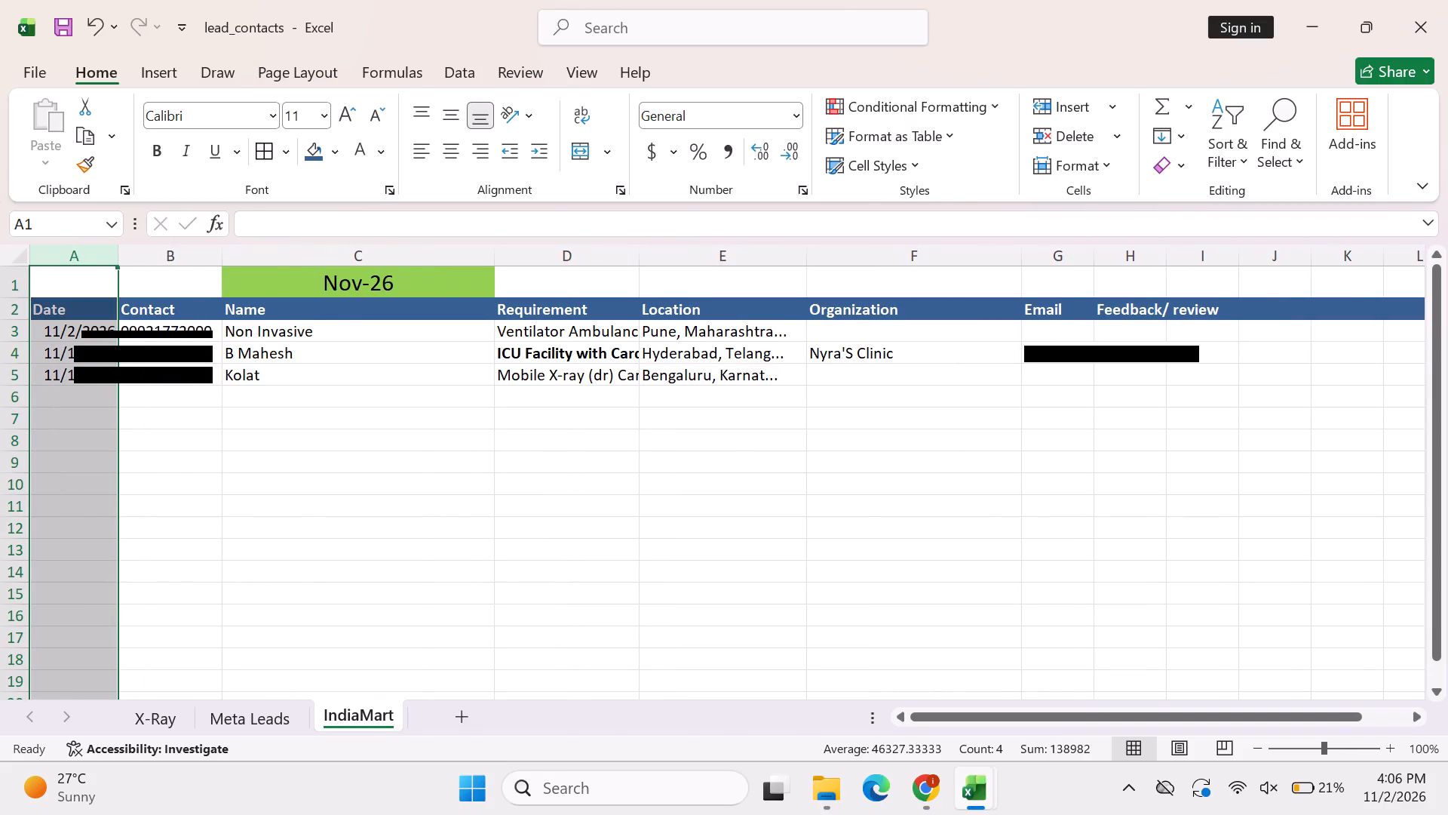
Widen the Requirement column D so that its longer entries fit.
click(608, 256)
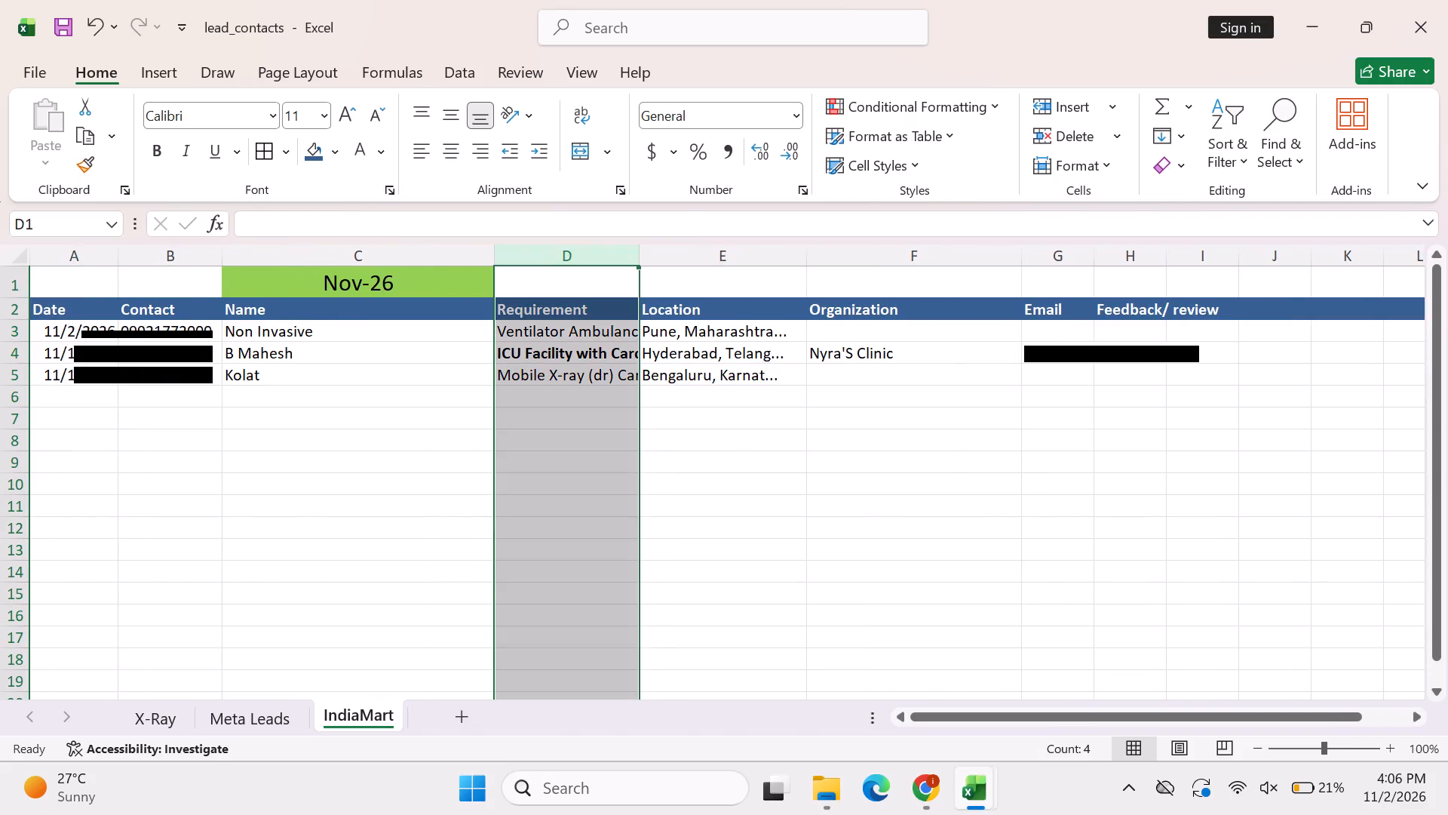
drag(637, 252, 715, 259)
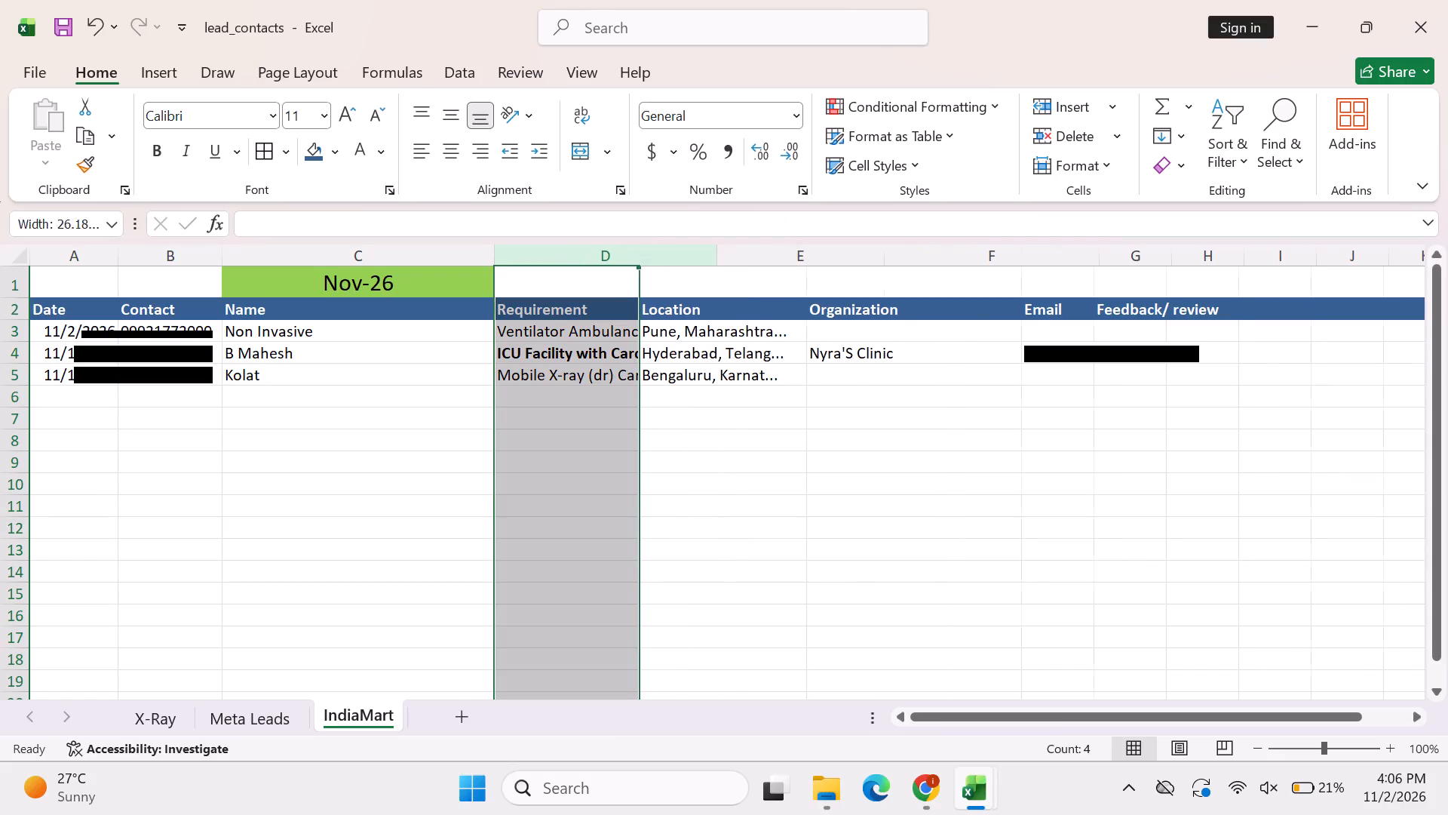
drag(715, 255, 777, 257)
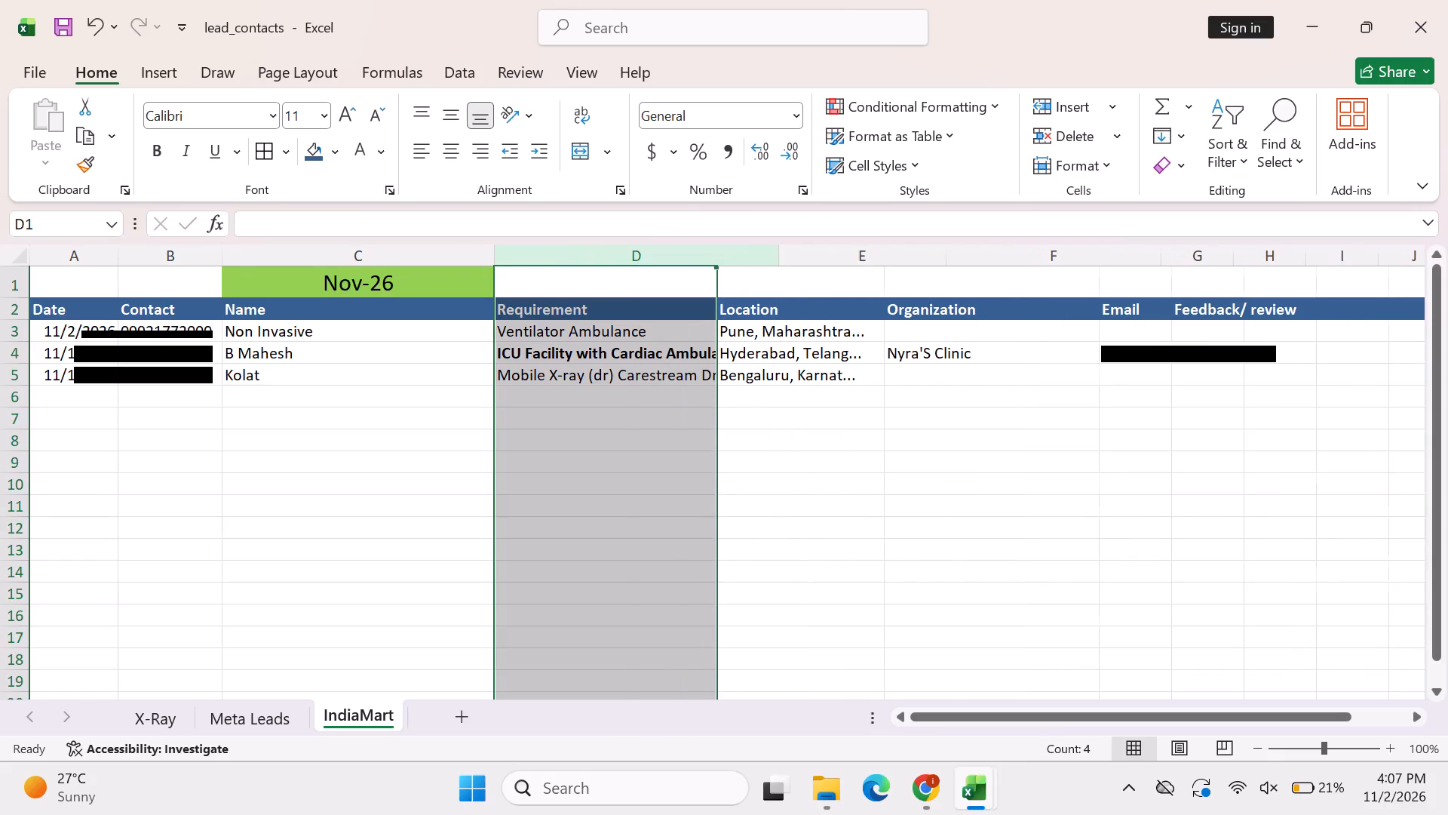
Narrow the Name column C to about two-thirds of its width, keeping the names and the Nov-26 title fully readable.
click(398, 257)
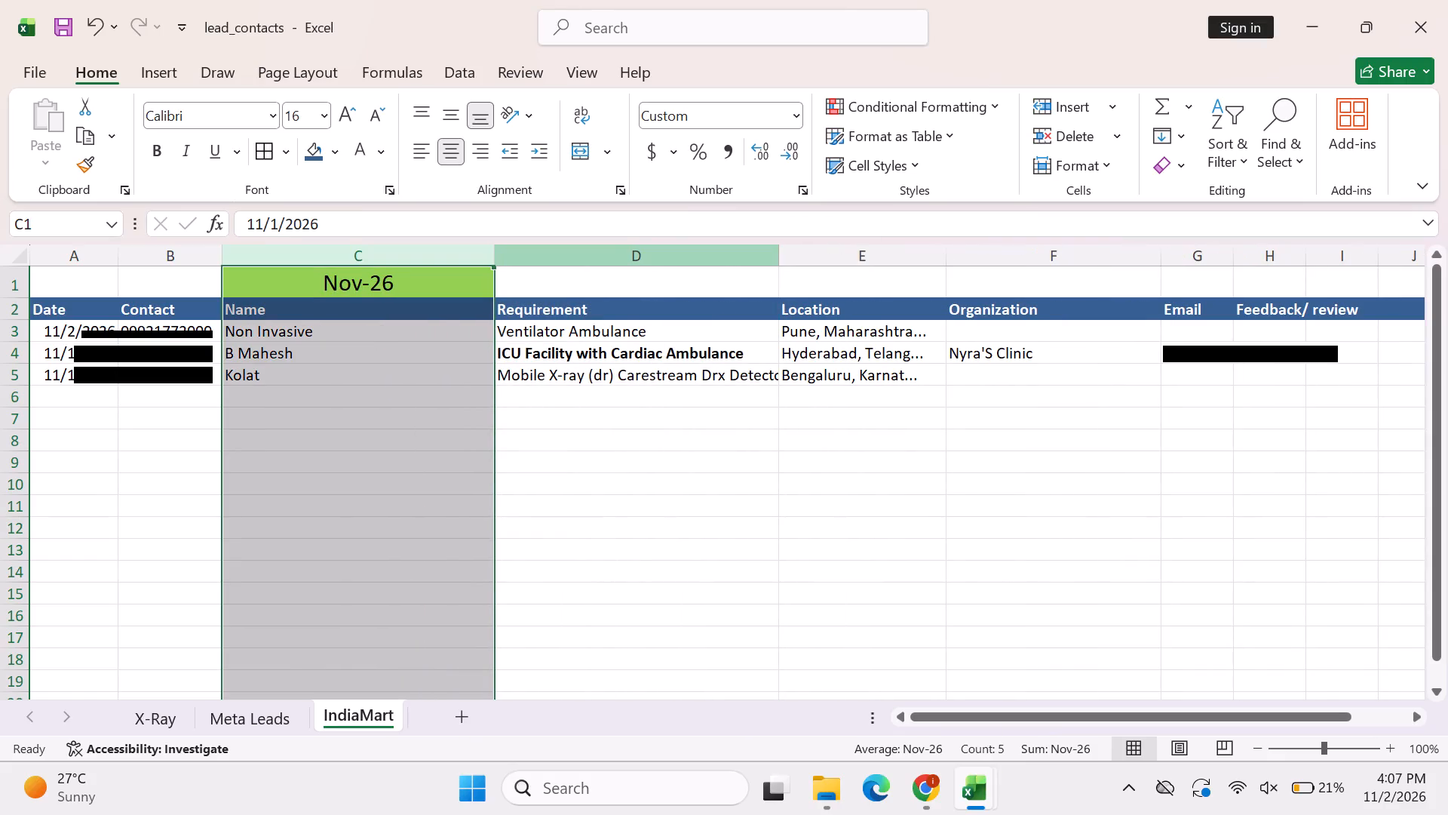
drag(494, 252, 409, 258)
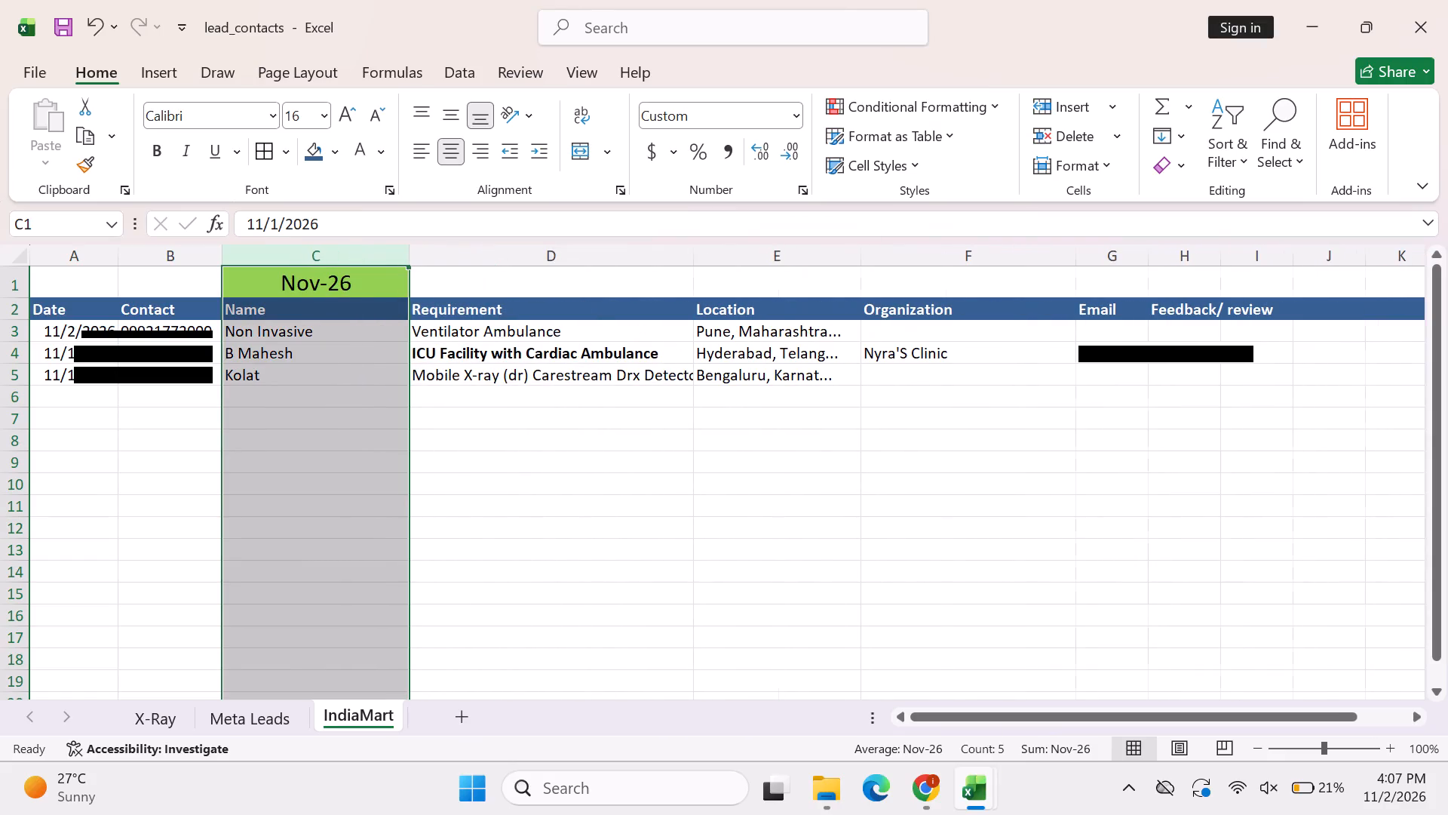
click(600, 454)
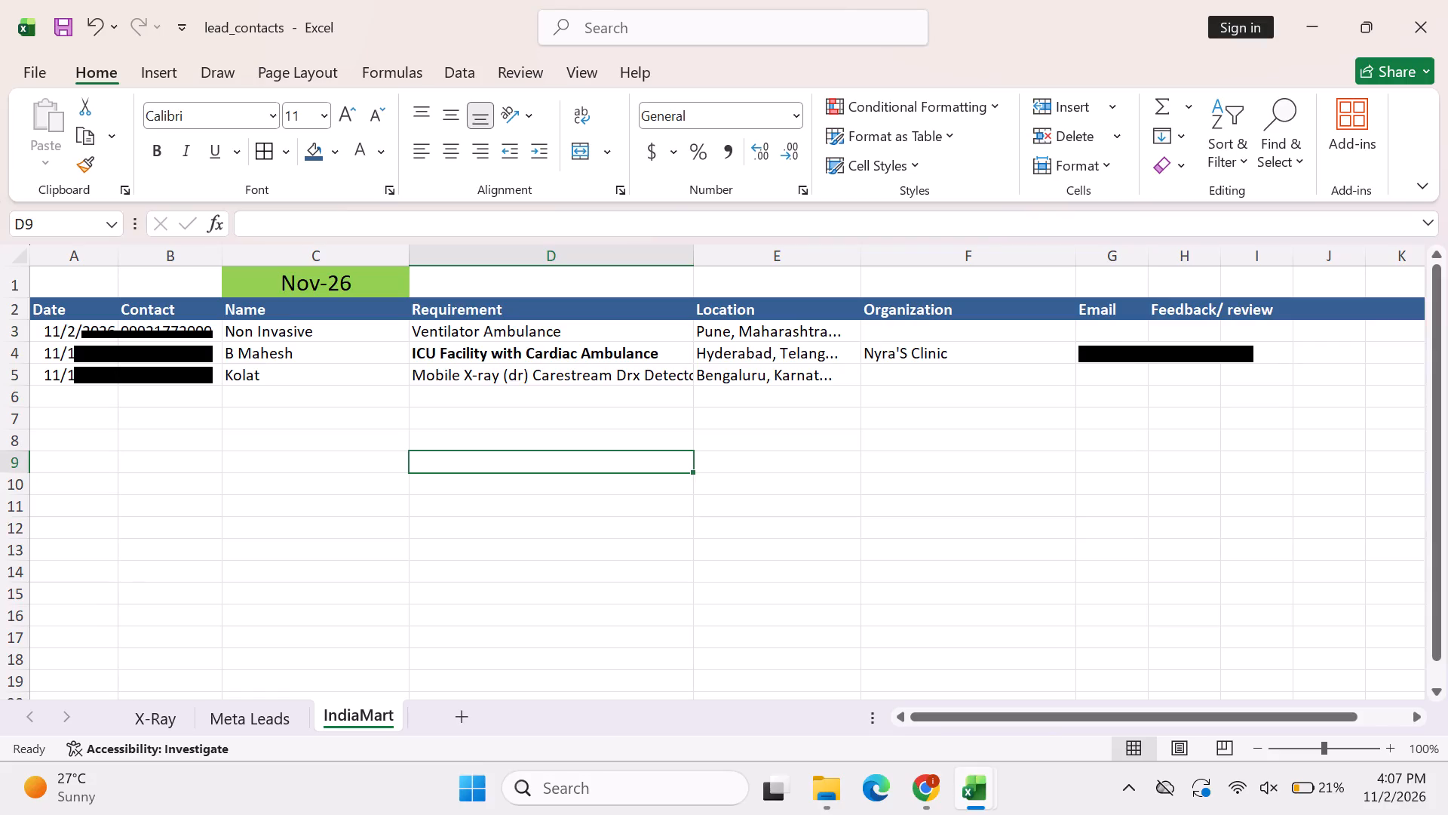
Rename the empty X-Ray sheet as TradeIndia.
click(132, 713)
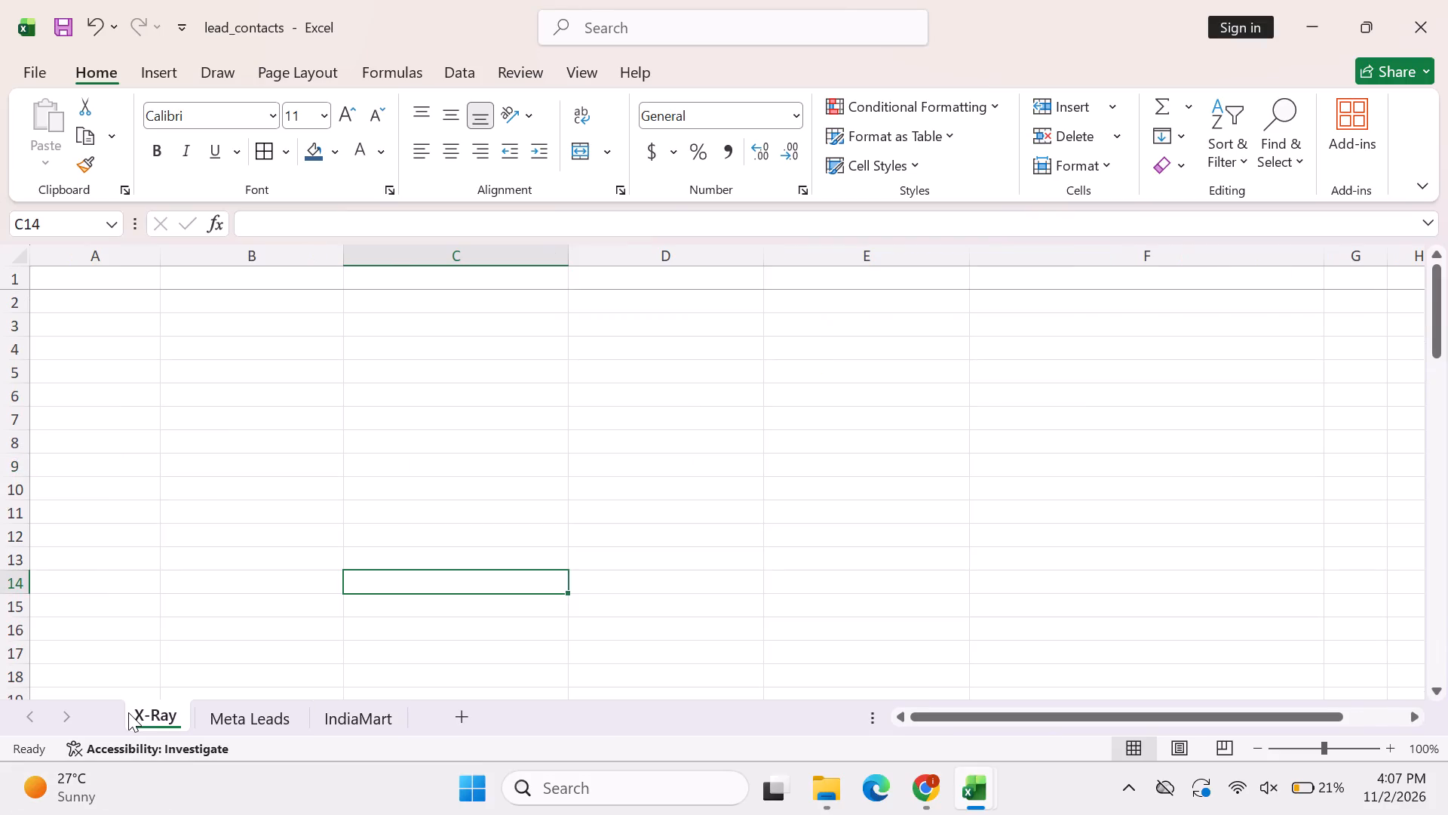
key(r)
key(BackSpace)
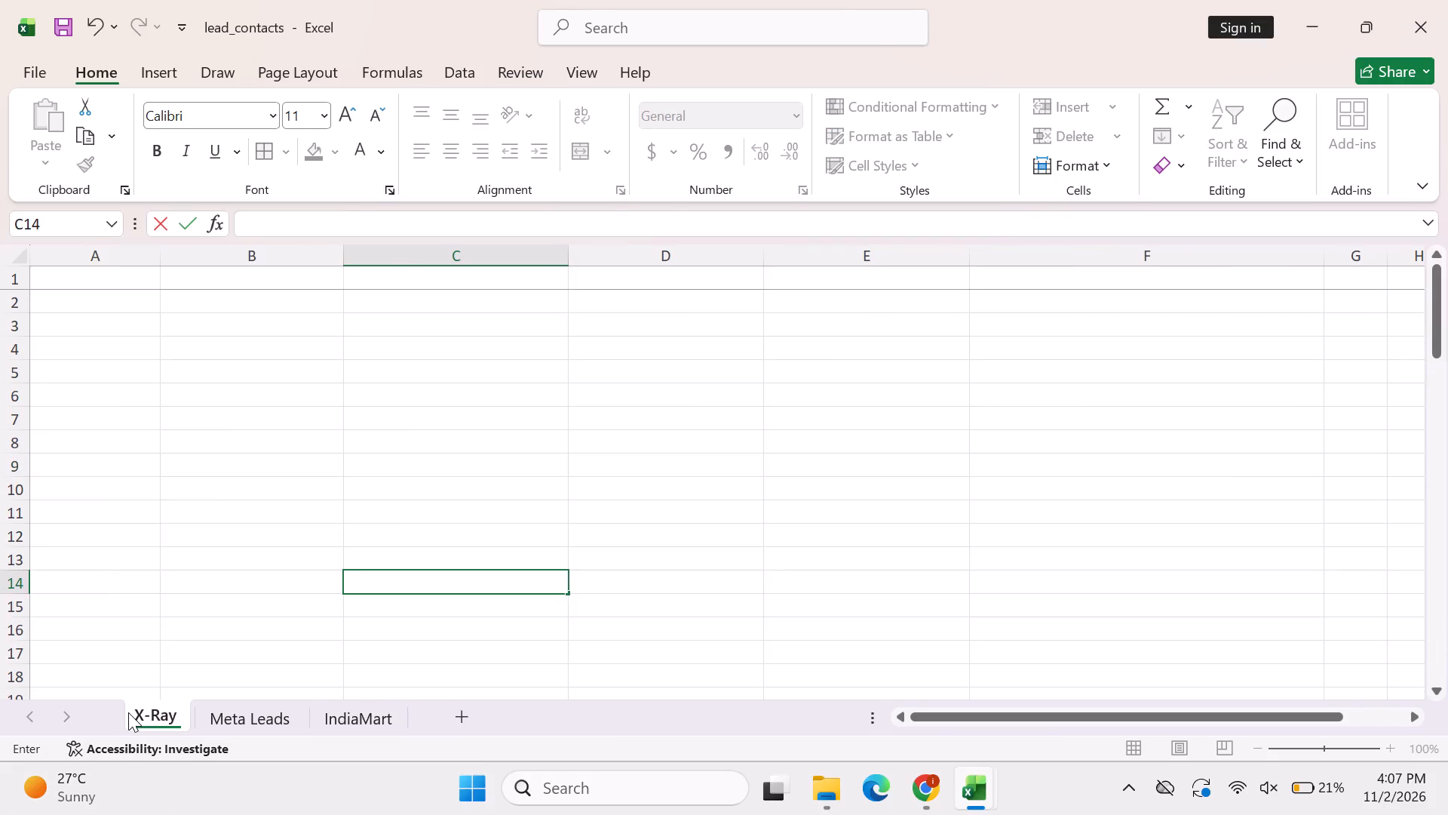
double_click(155, 715)
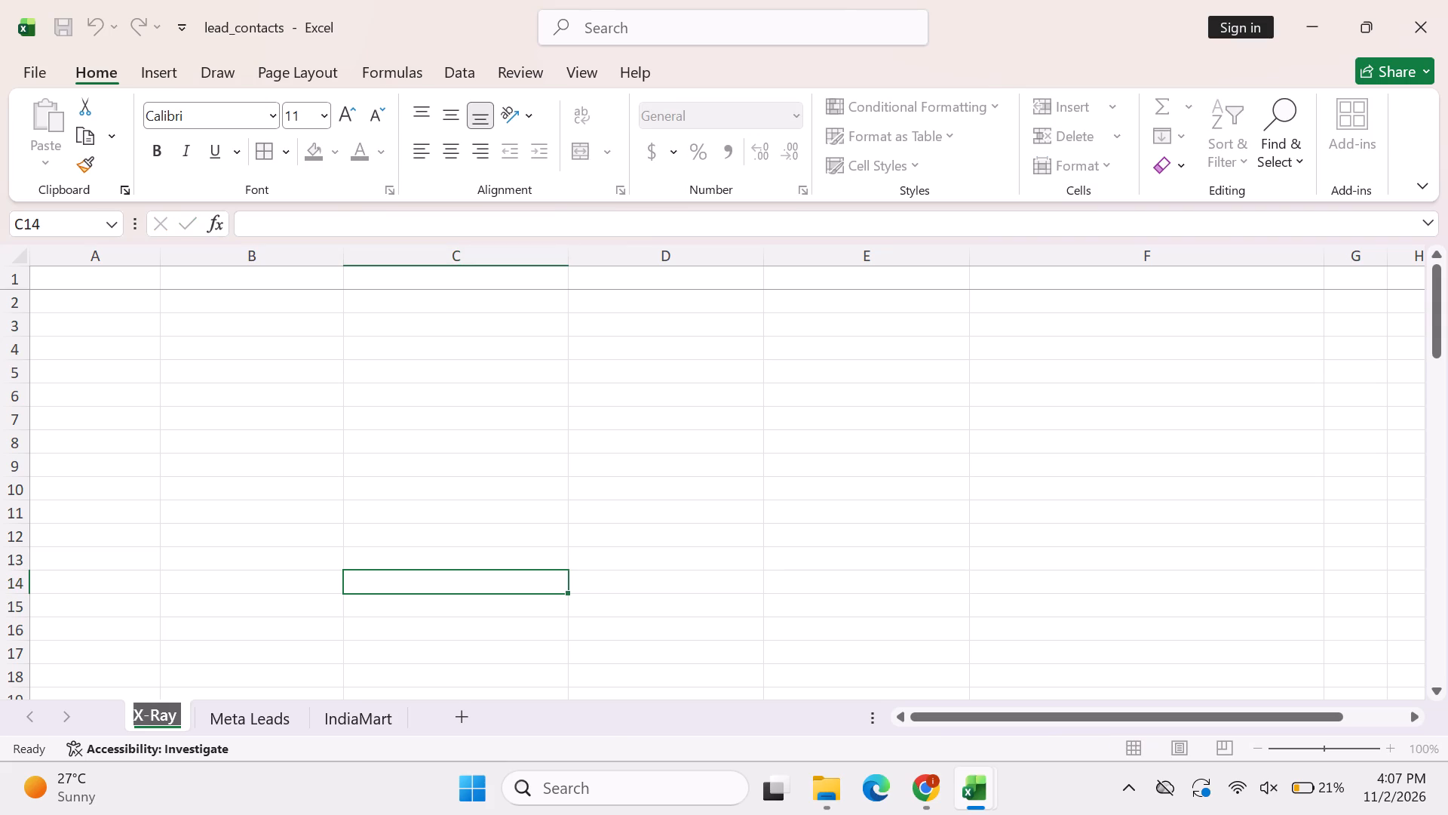
click(181, 714)
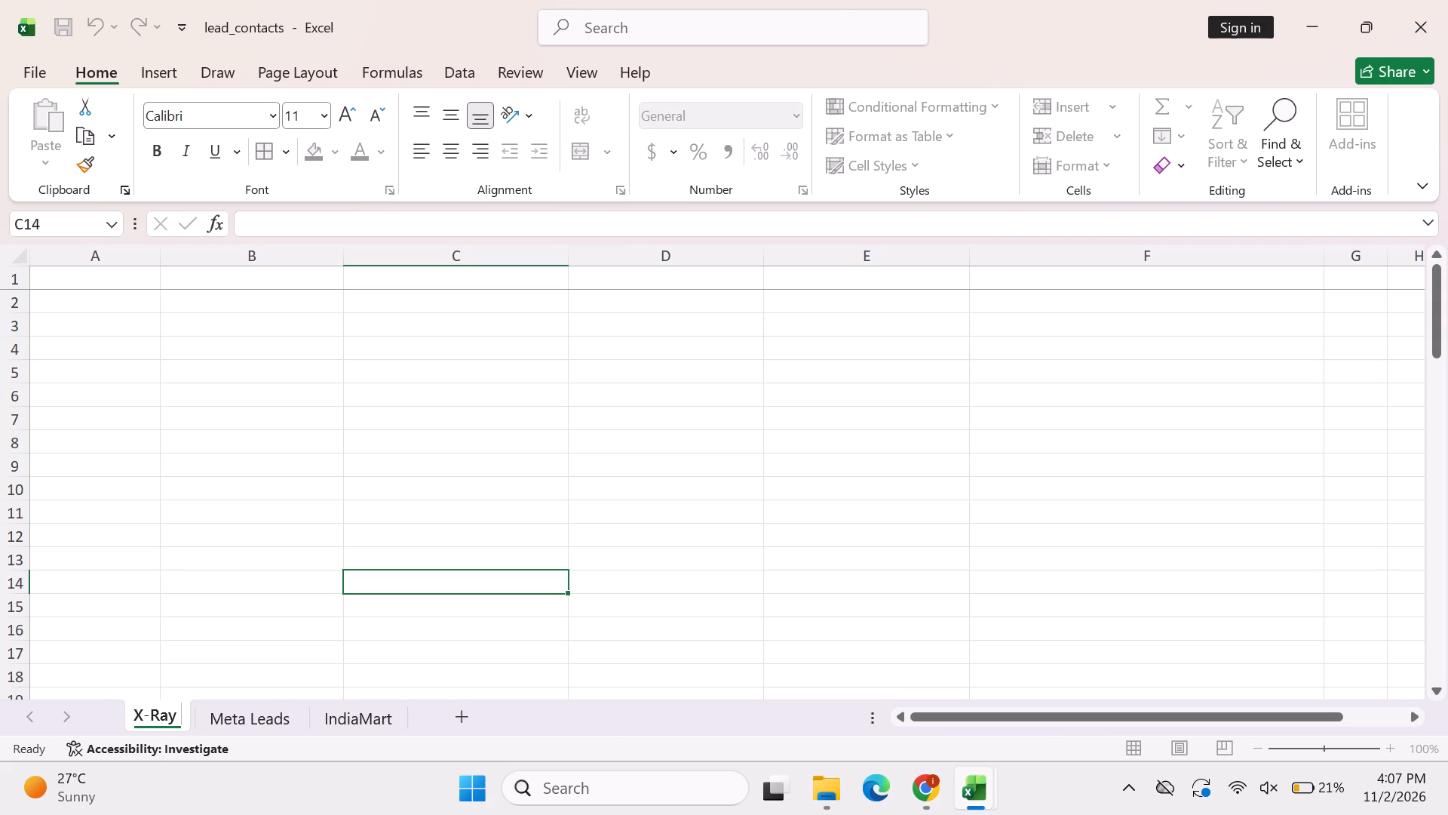
key(BackSpace)
key(BackSpace)
key(BackSpace)
key(BackSpace)
key(BackSpace)
key(BackSpace)
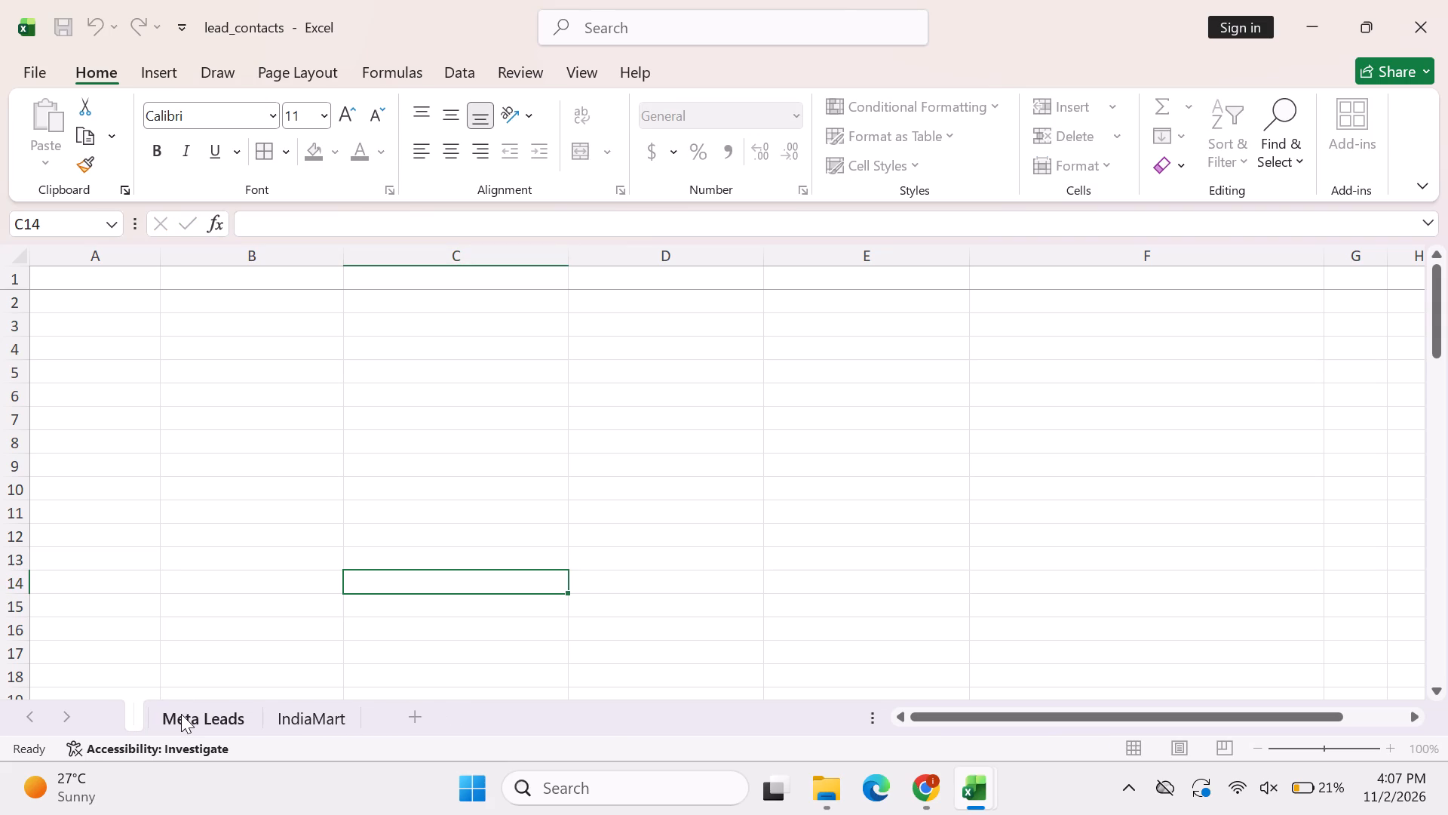
key(t)
text(rade)
key(space)
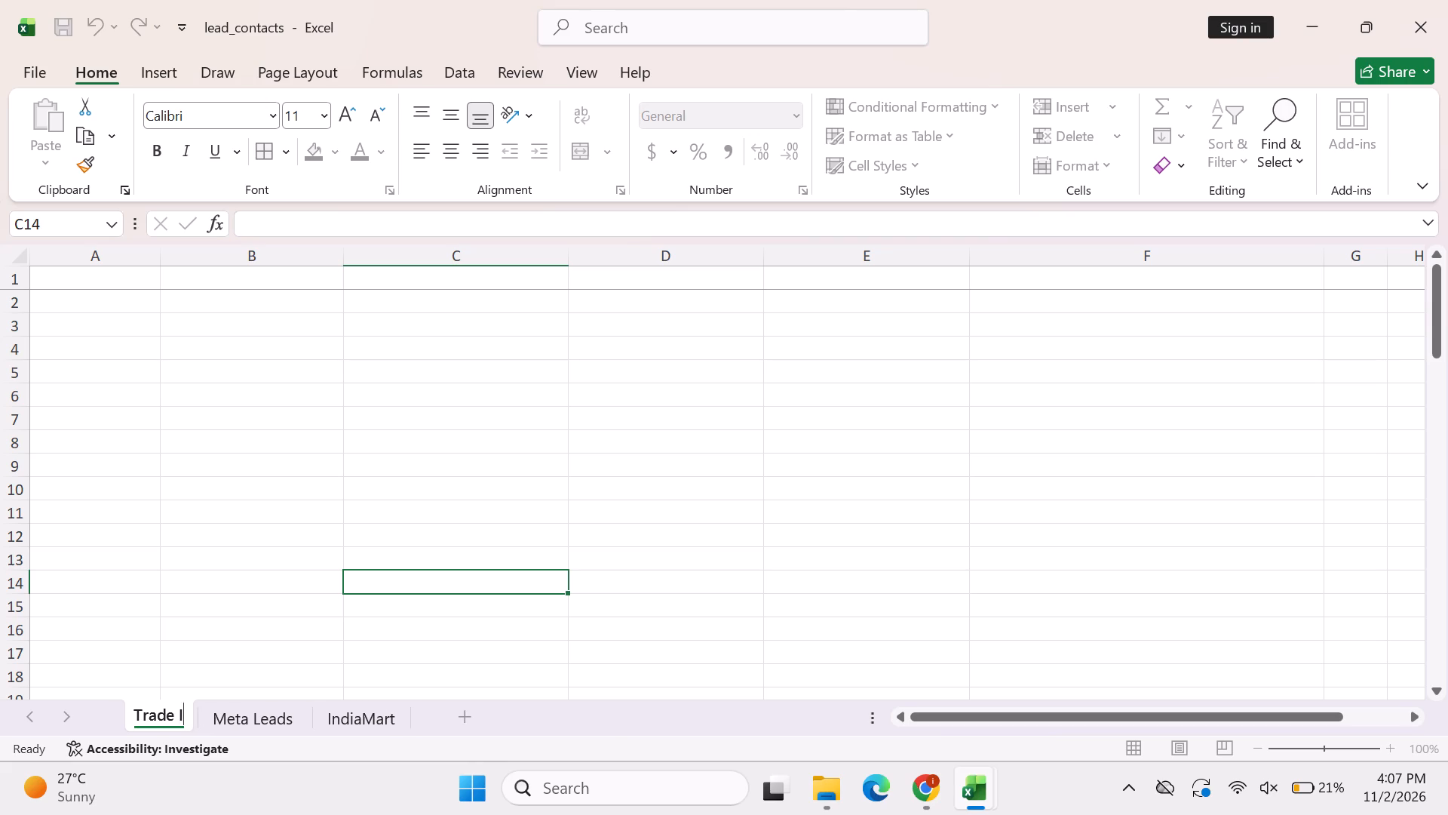
text(ndia)
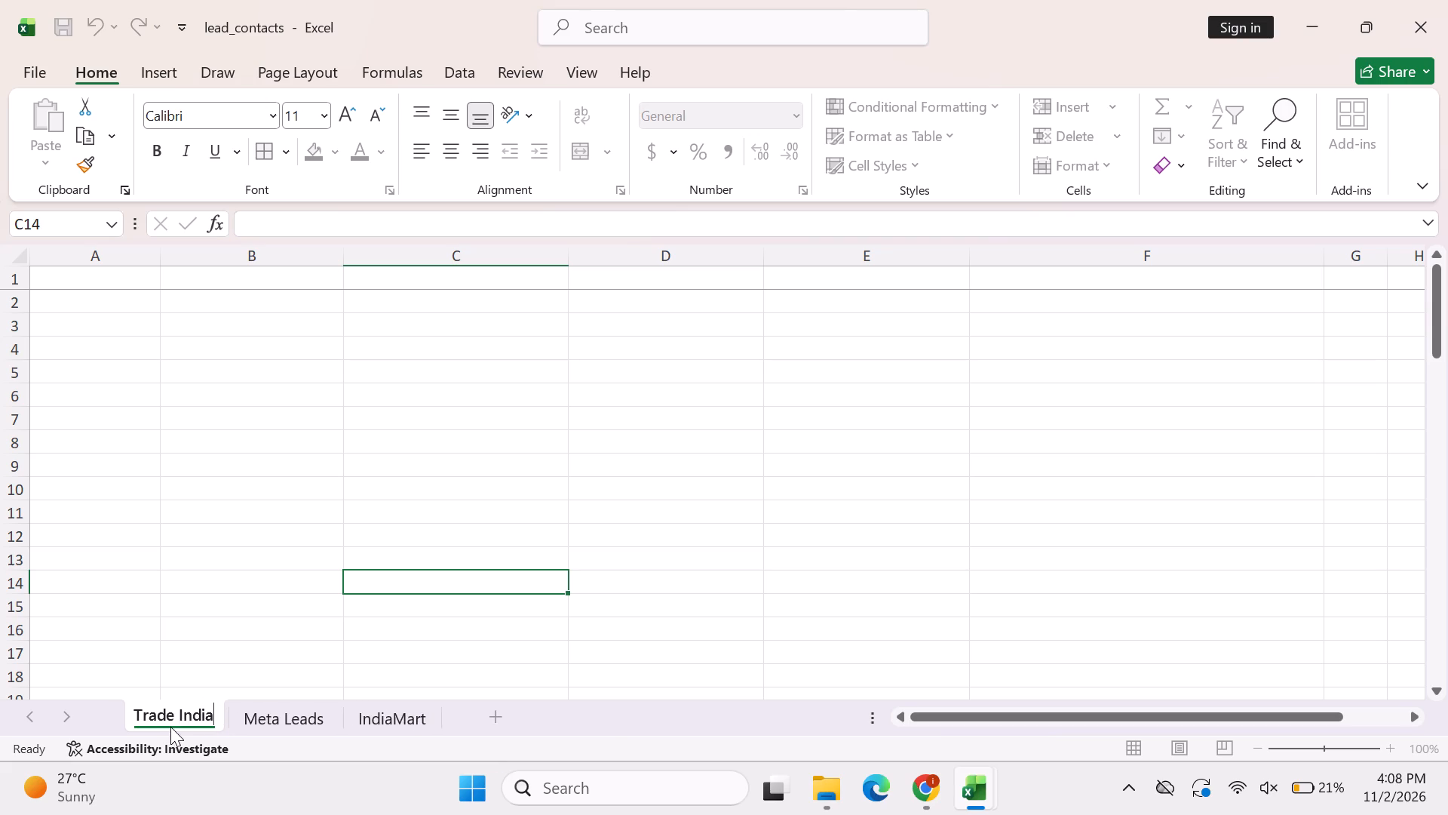
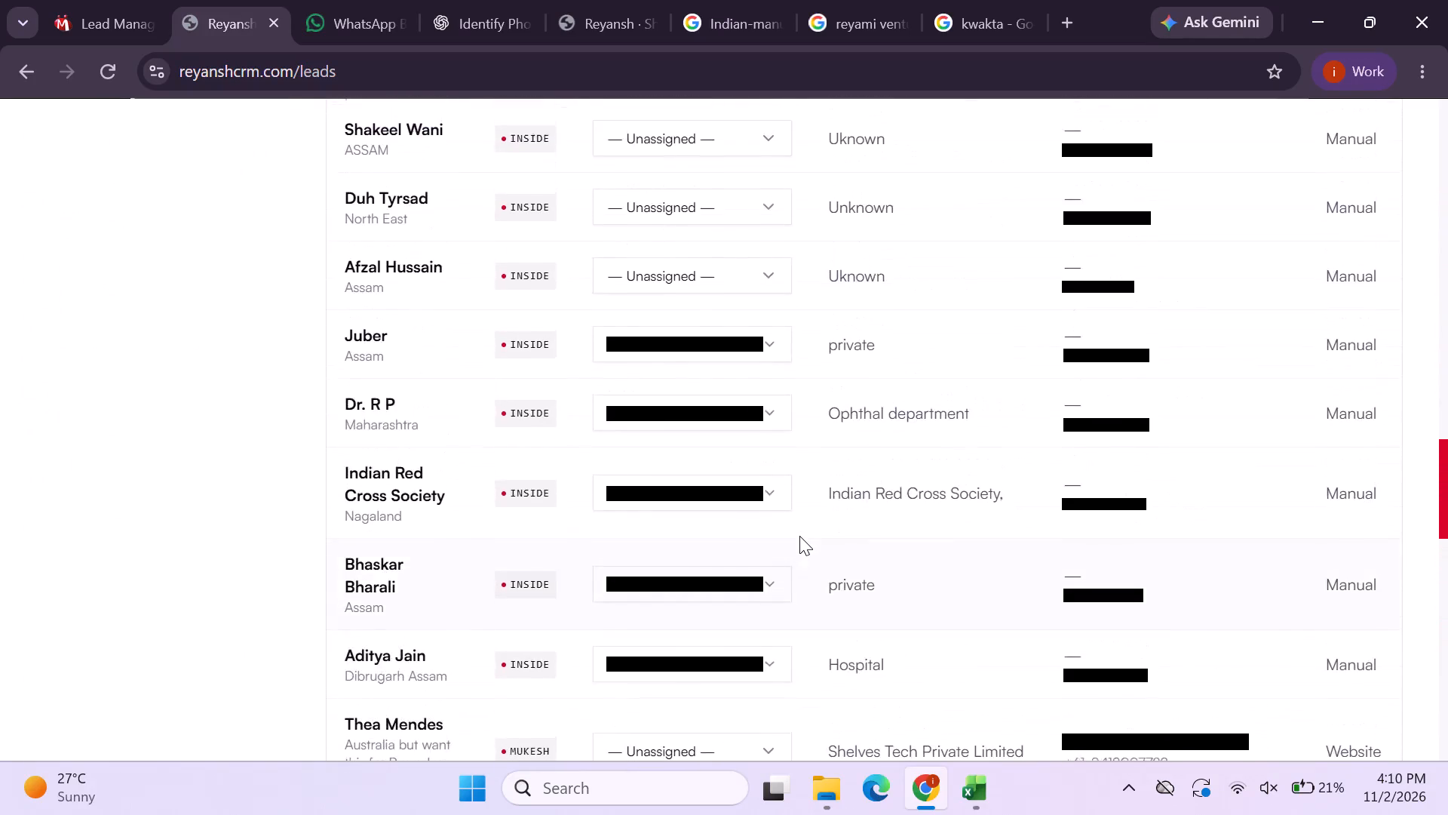
scroll(799, 536, up, 3)
scroll(804, 537, down, 5)
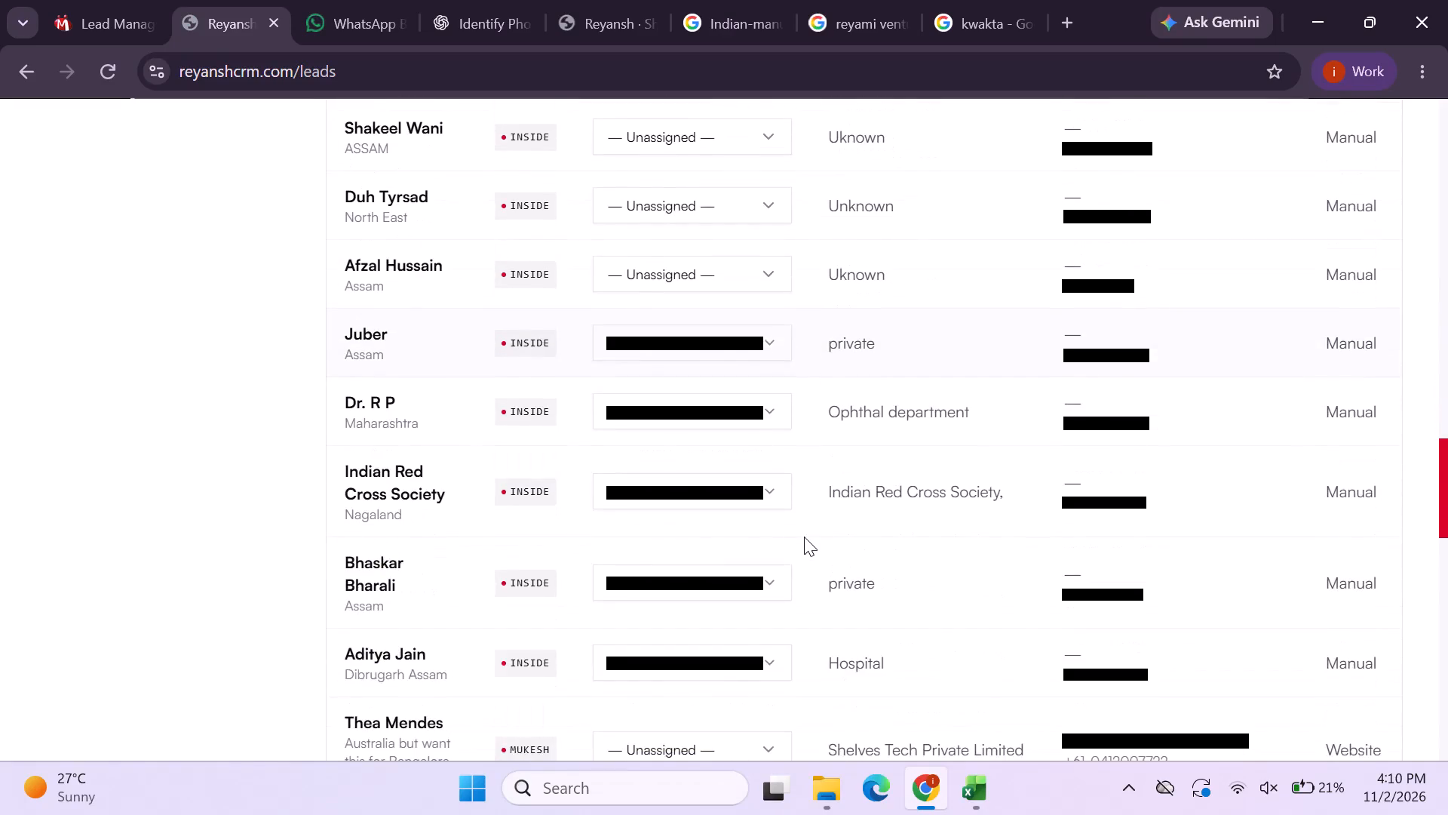
scroll(804, 537, up, 16)
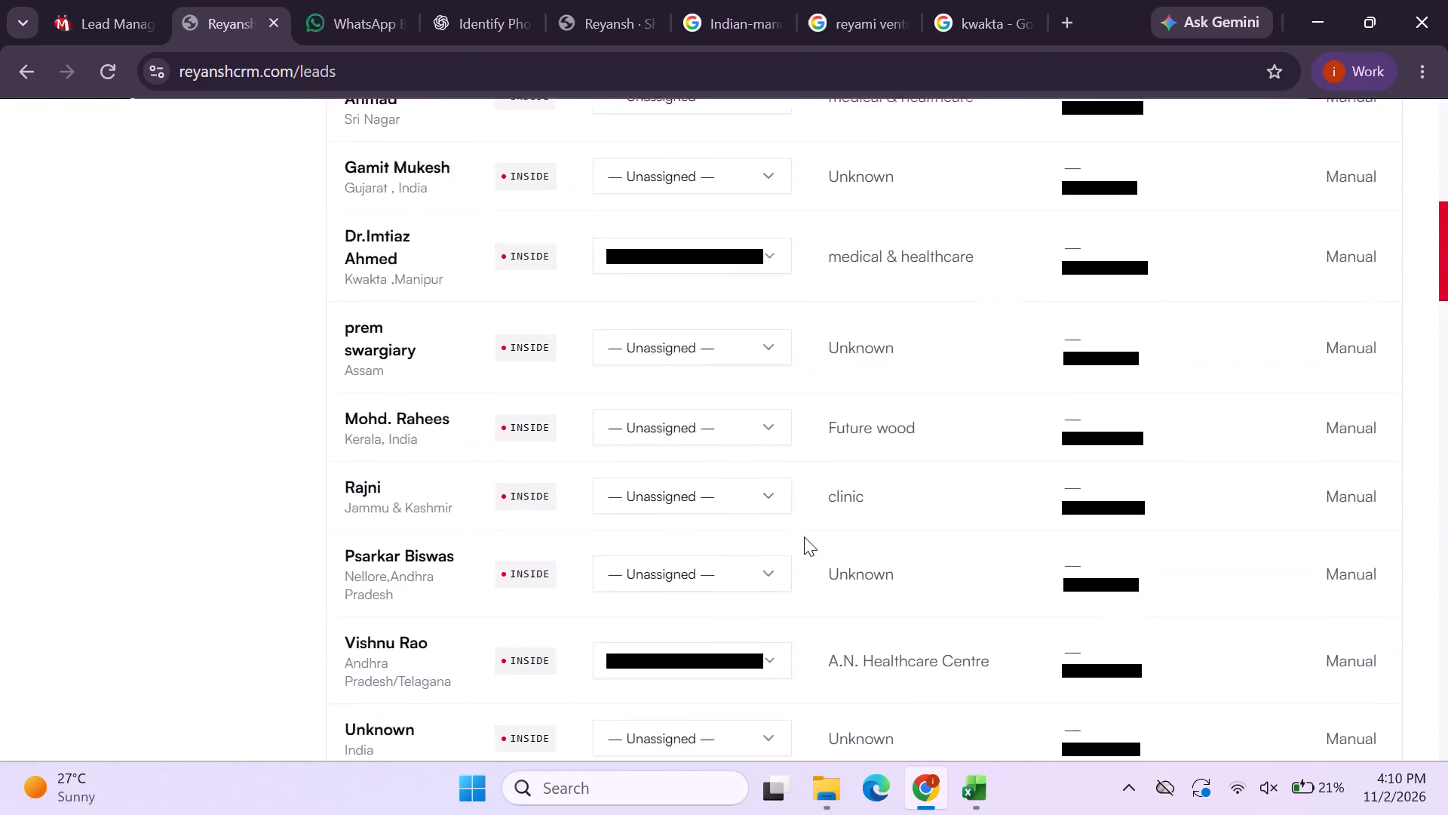
scroll(804, 537, up, 13)
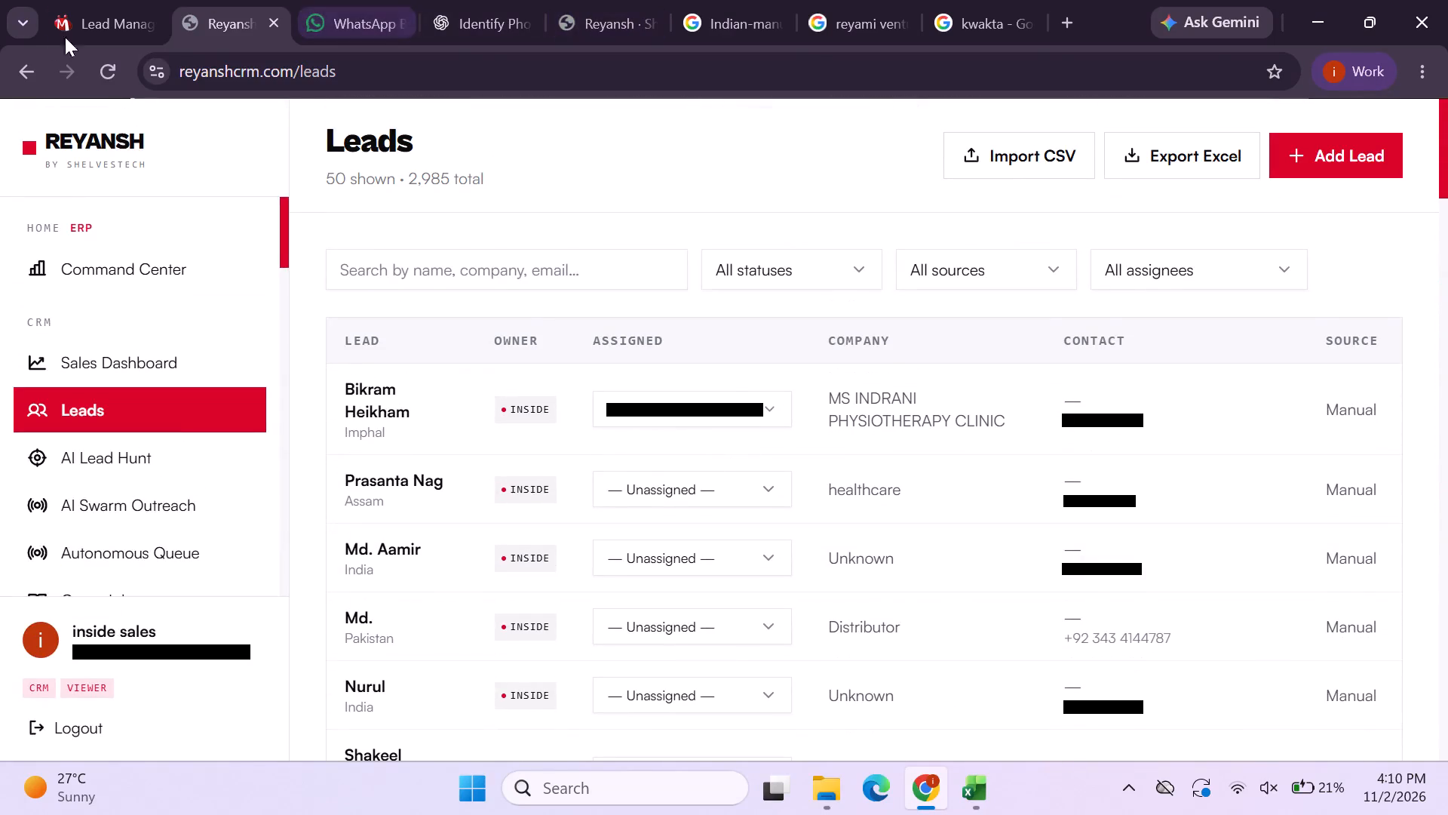
Check the IndiaMART Lead Manager, then switch to the lead_contacts workbook in Excel and open its Meta Leads sheet.
click(81, 23)
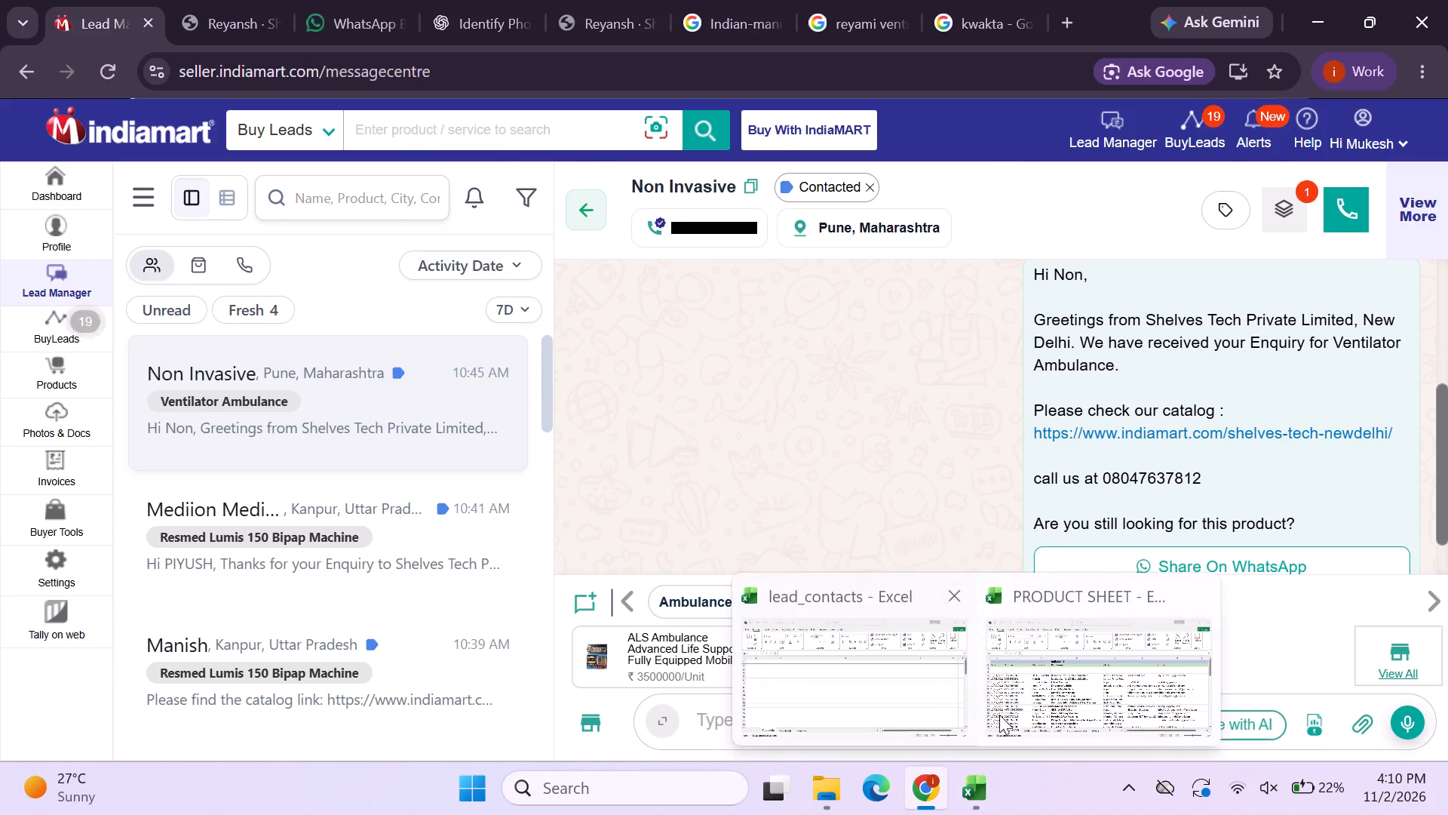
click(1026, 711)
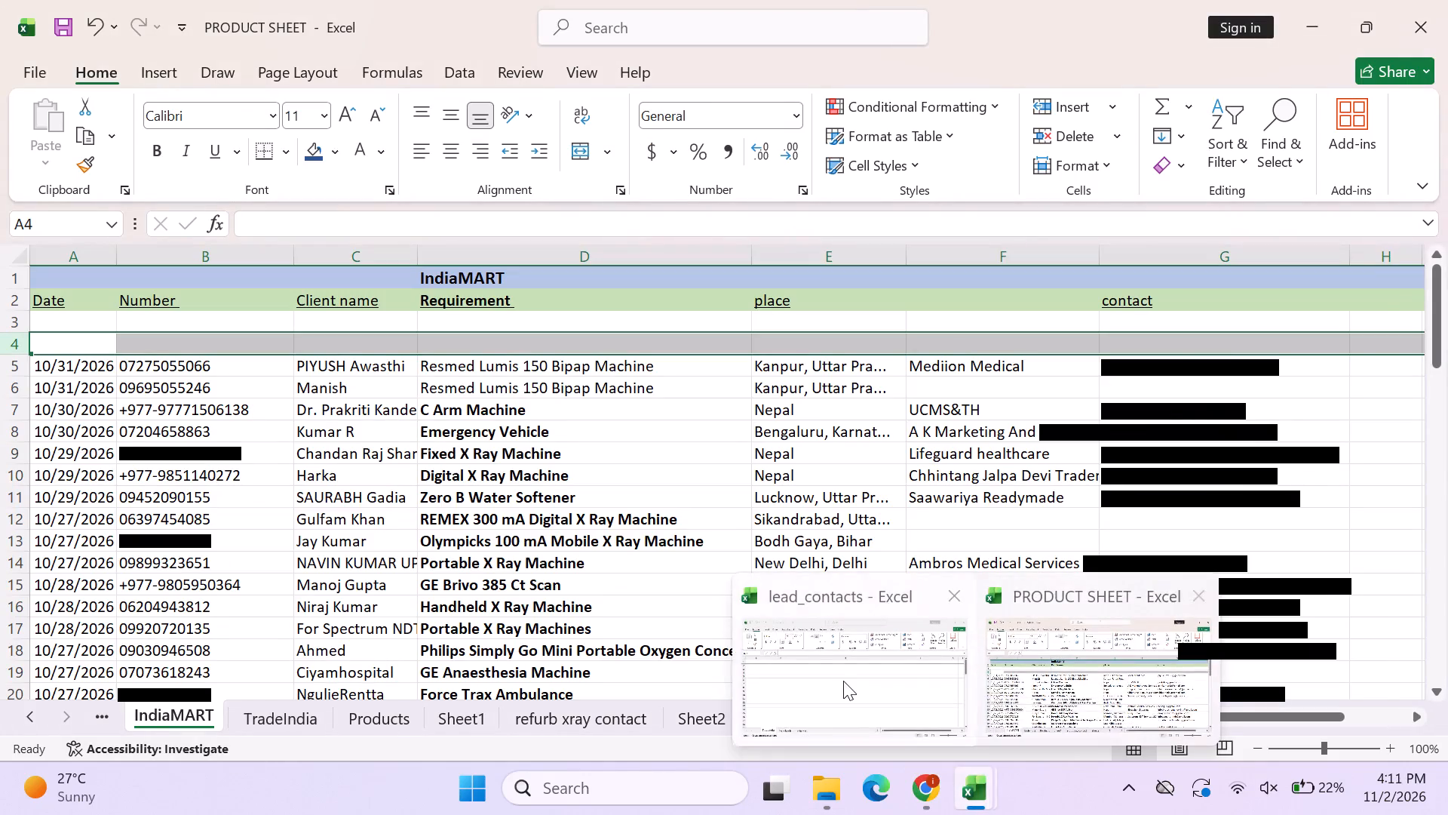
click(843, 680)
click(264, 722)
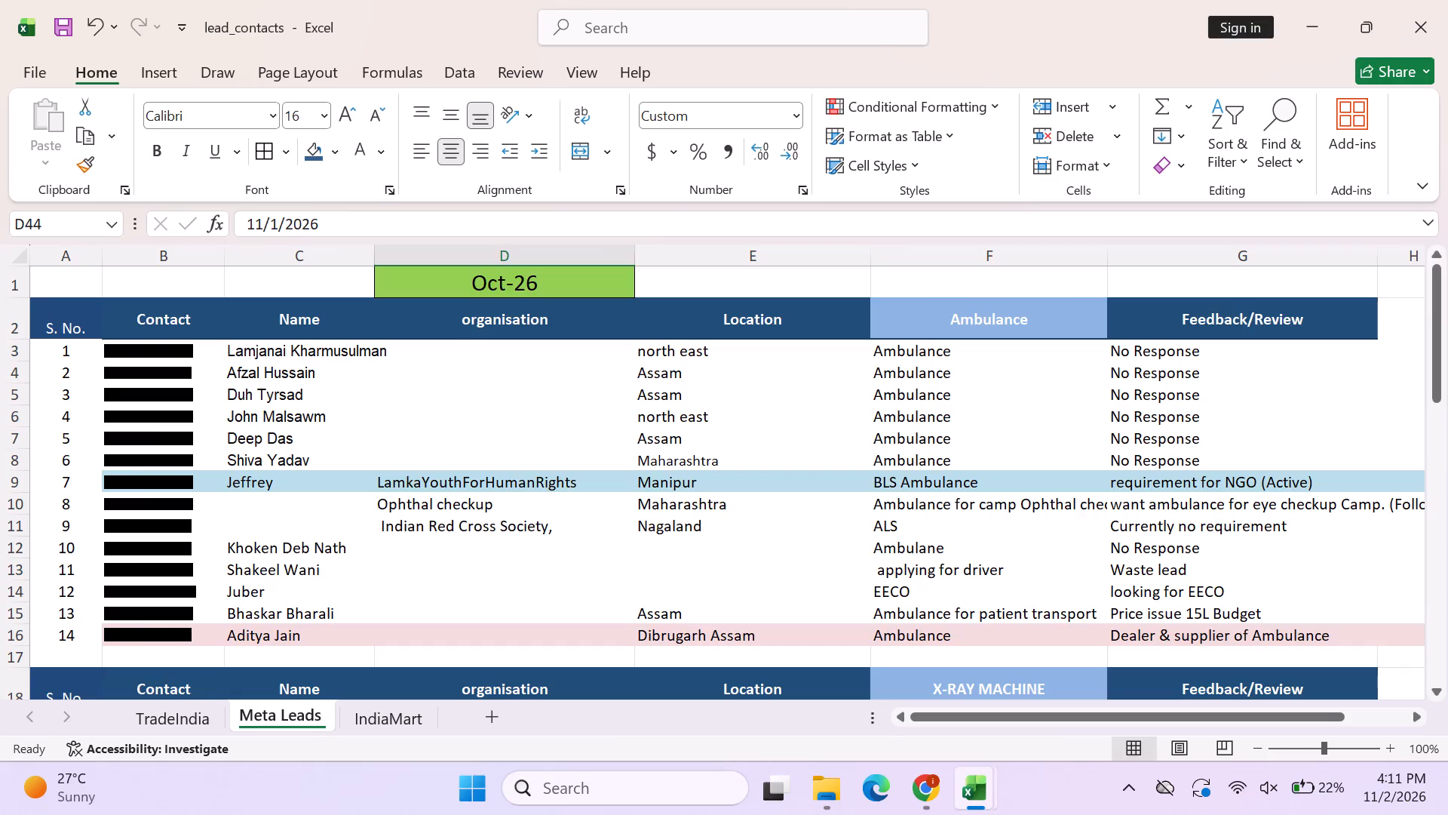
Fill the Dialysis Machine header cell F45 in the Nov-26 section with the darkest navy-blue theme shade.
click(942, 324)
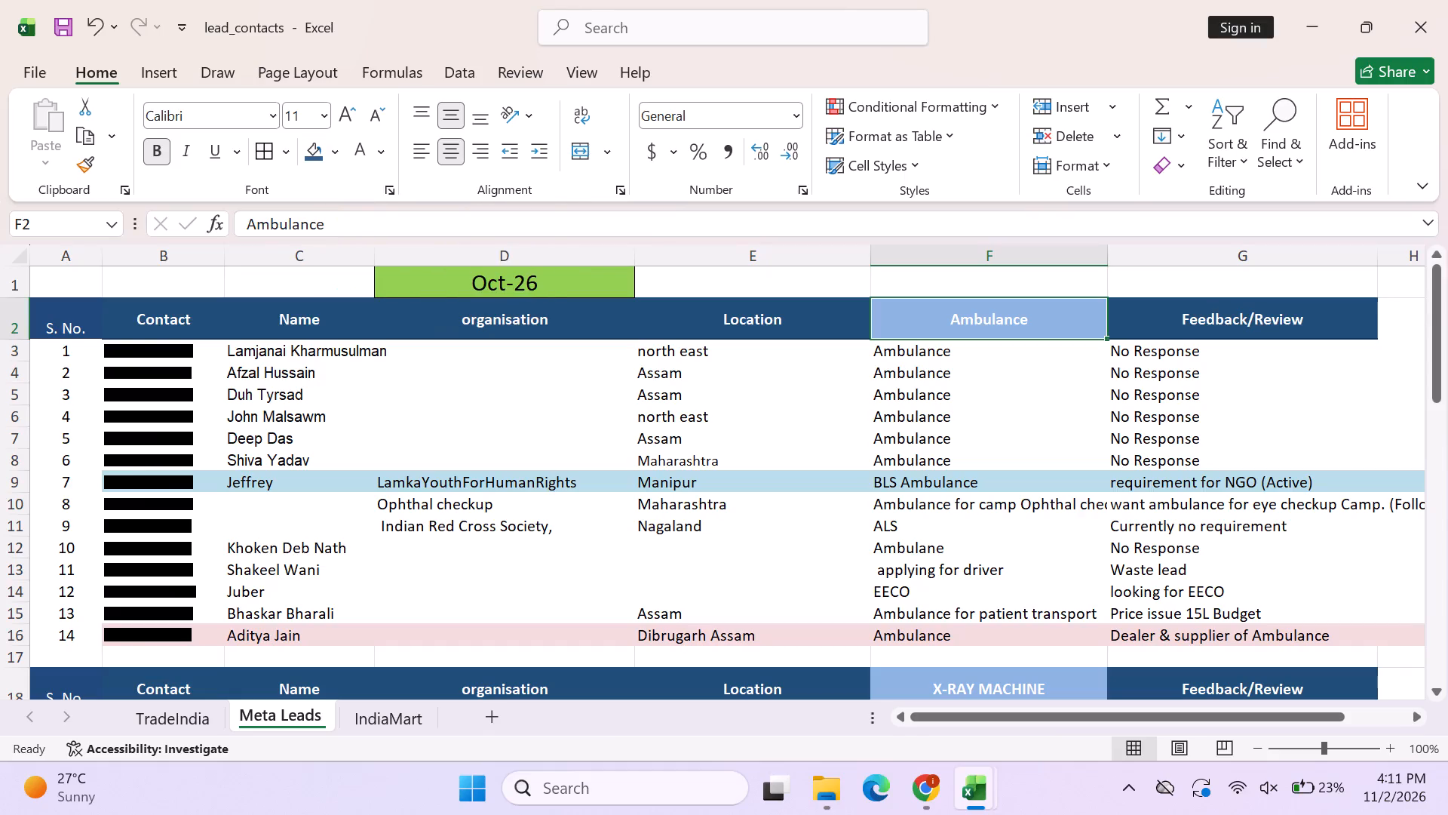
scroll(594, 529, down, 3)
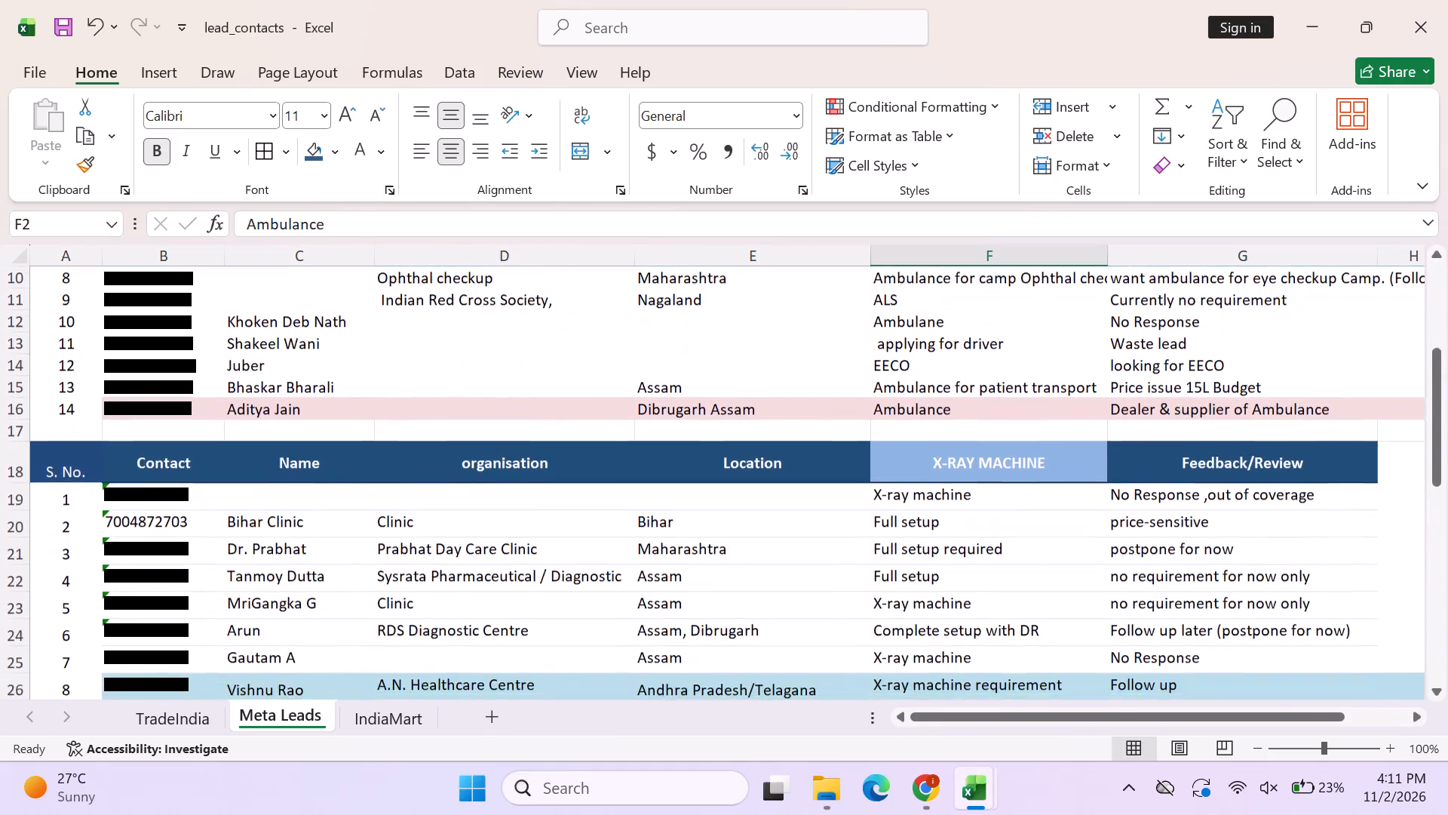
scroll(594, 529, down, 3)
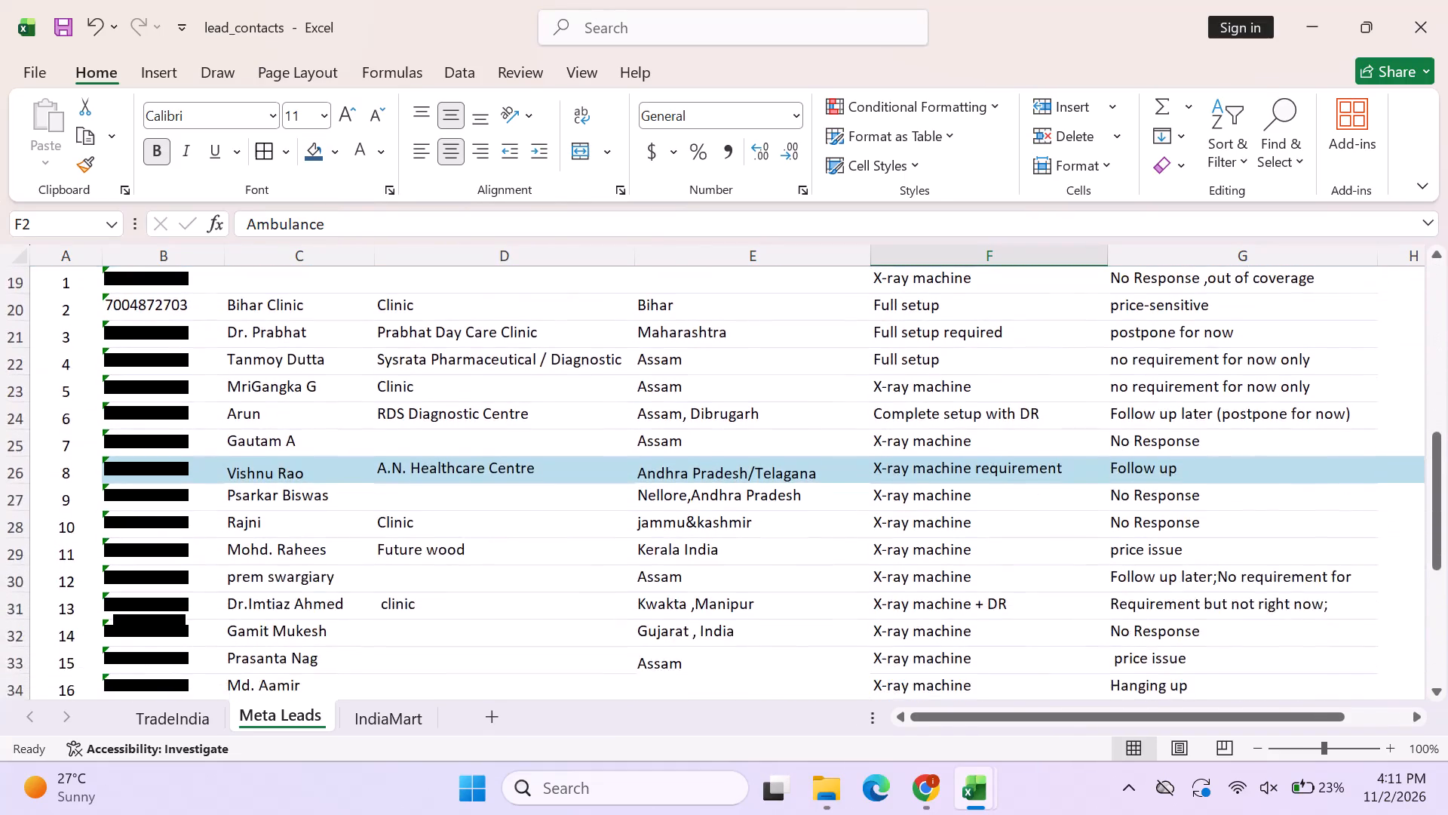
scroll(594, 529, down, 4)
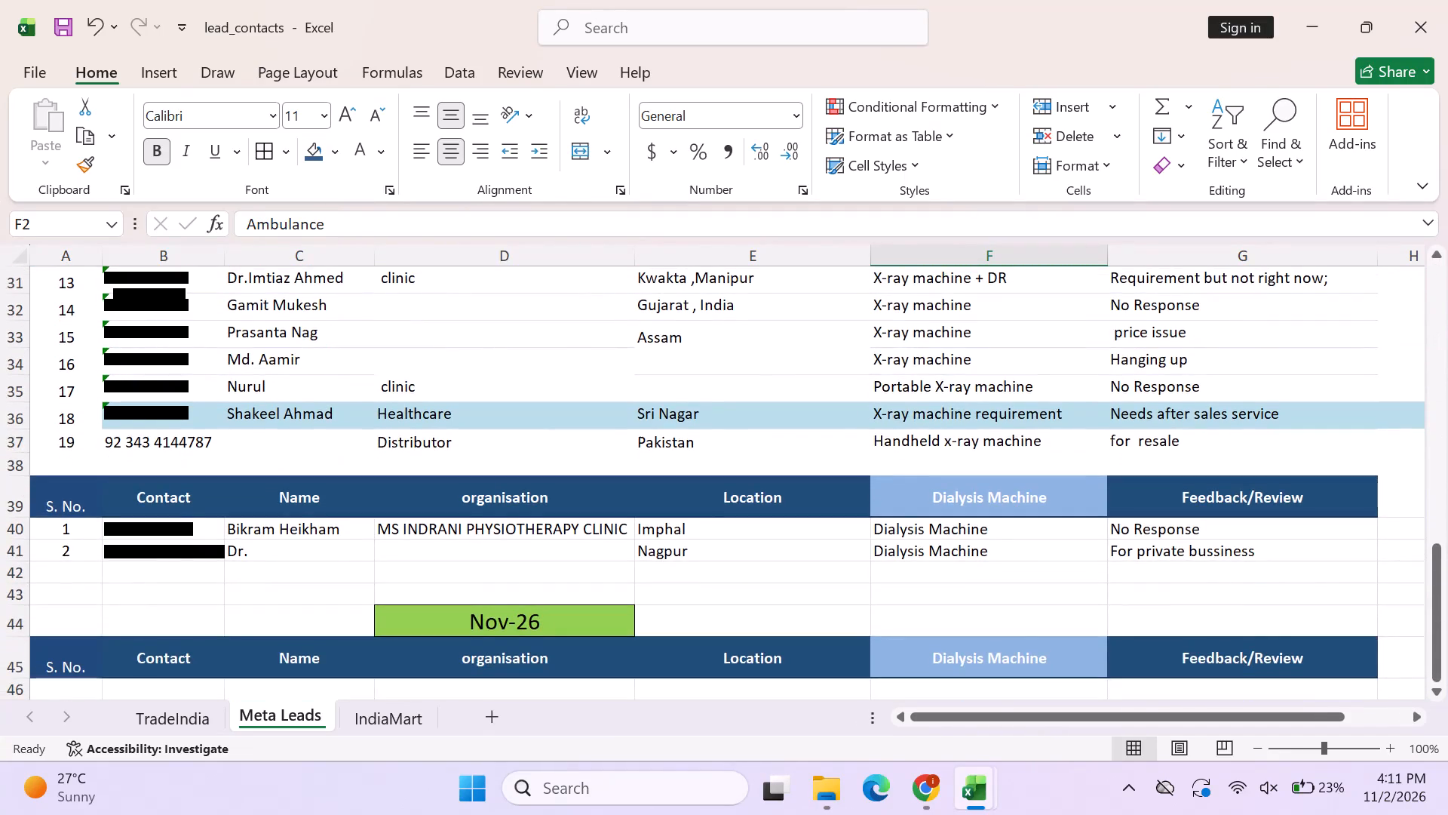
scroll(886, 613, down, 2)
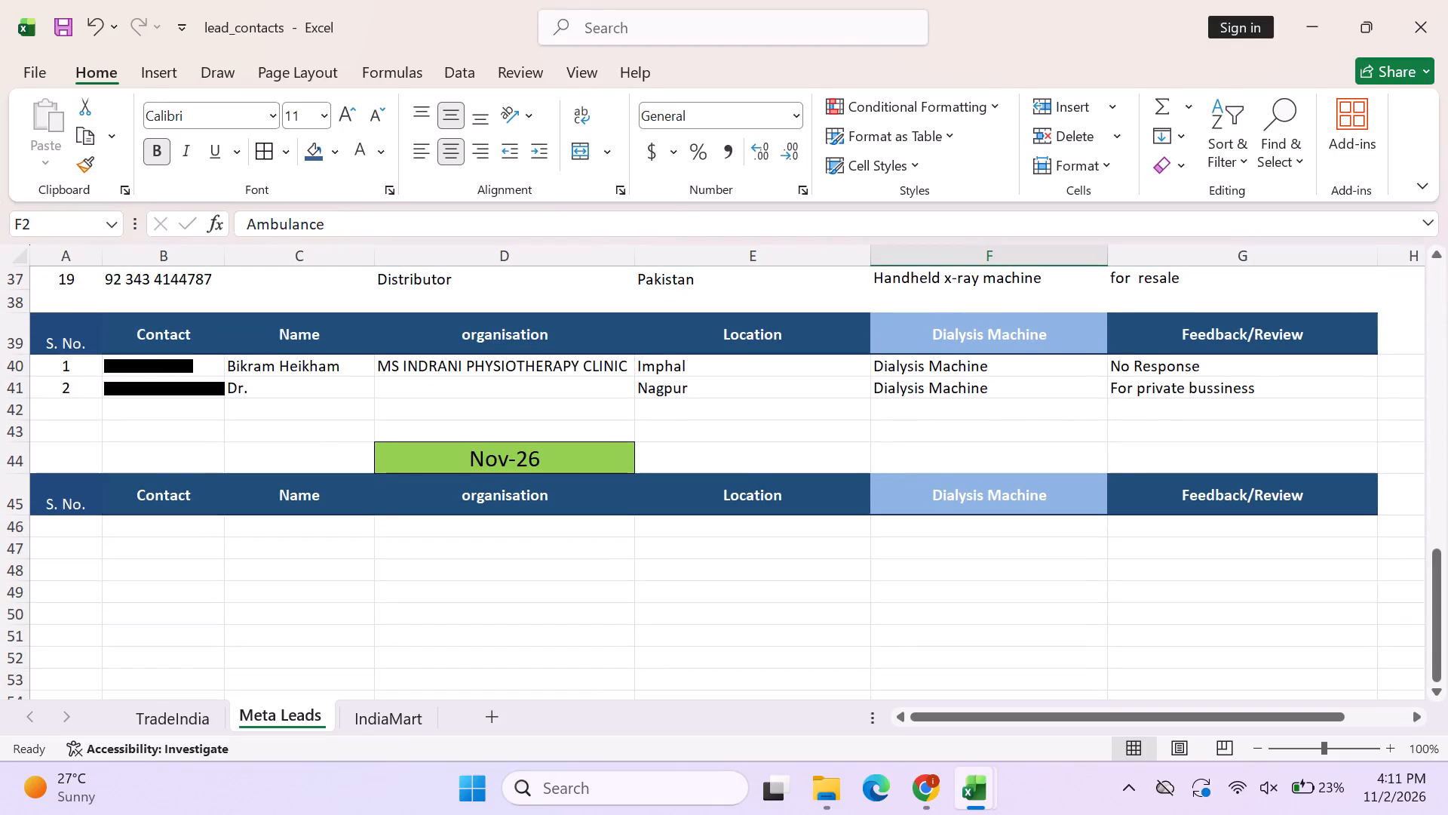
click(911, 493)
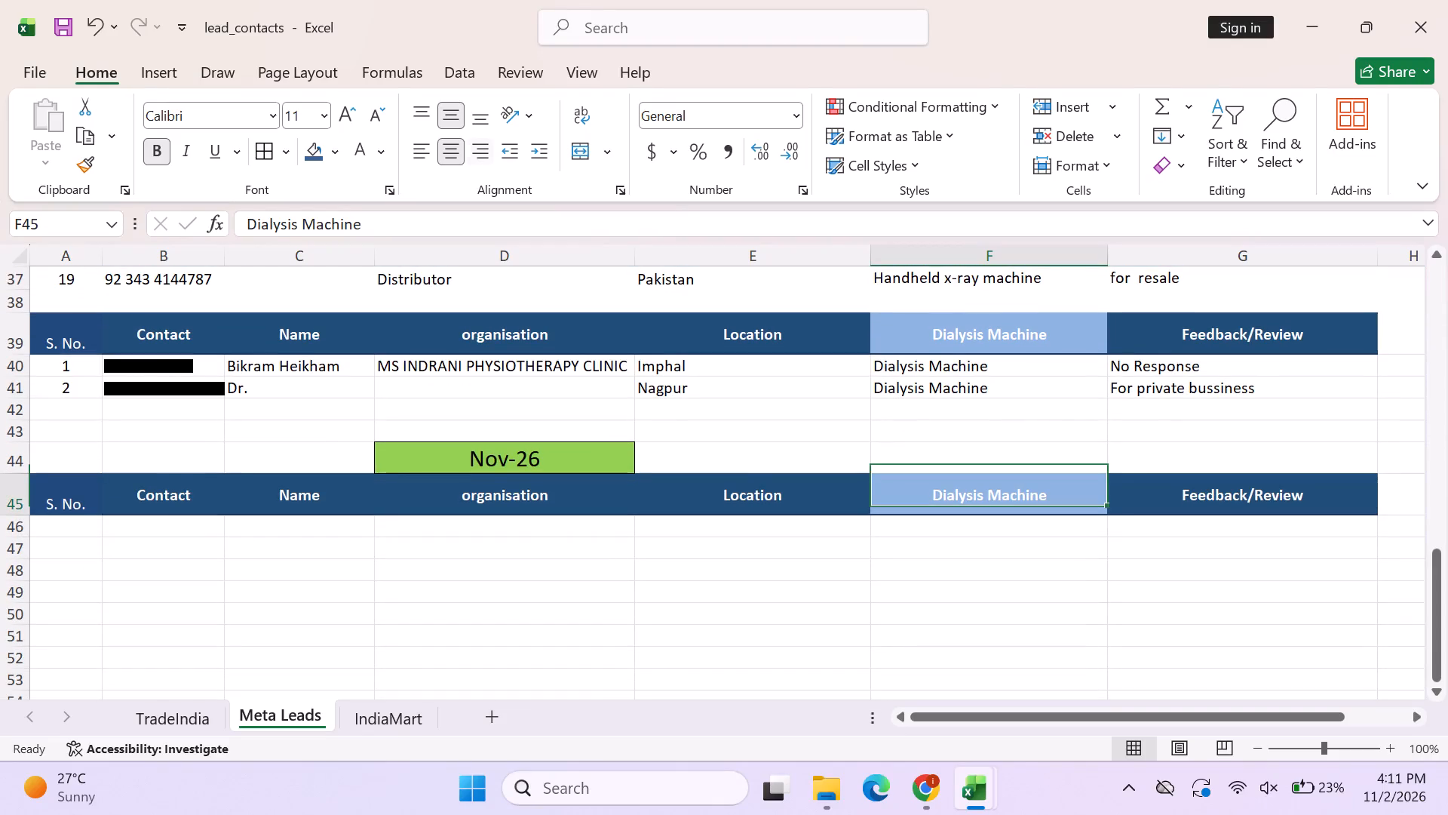
click(305, 154)
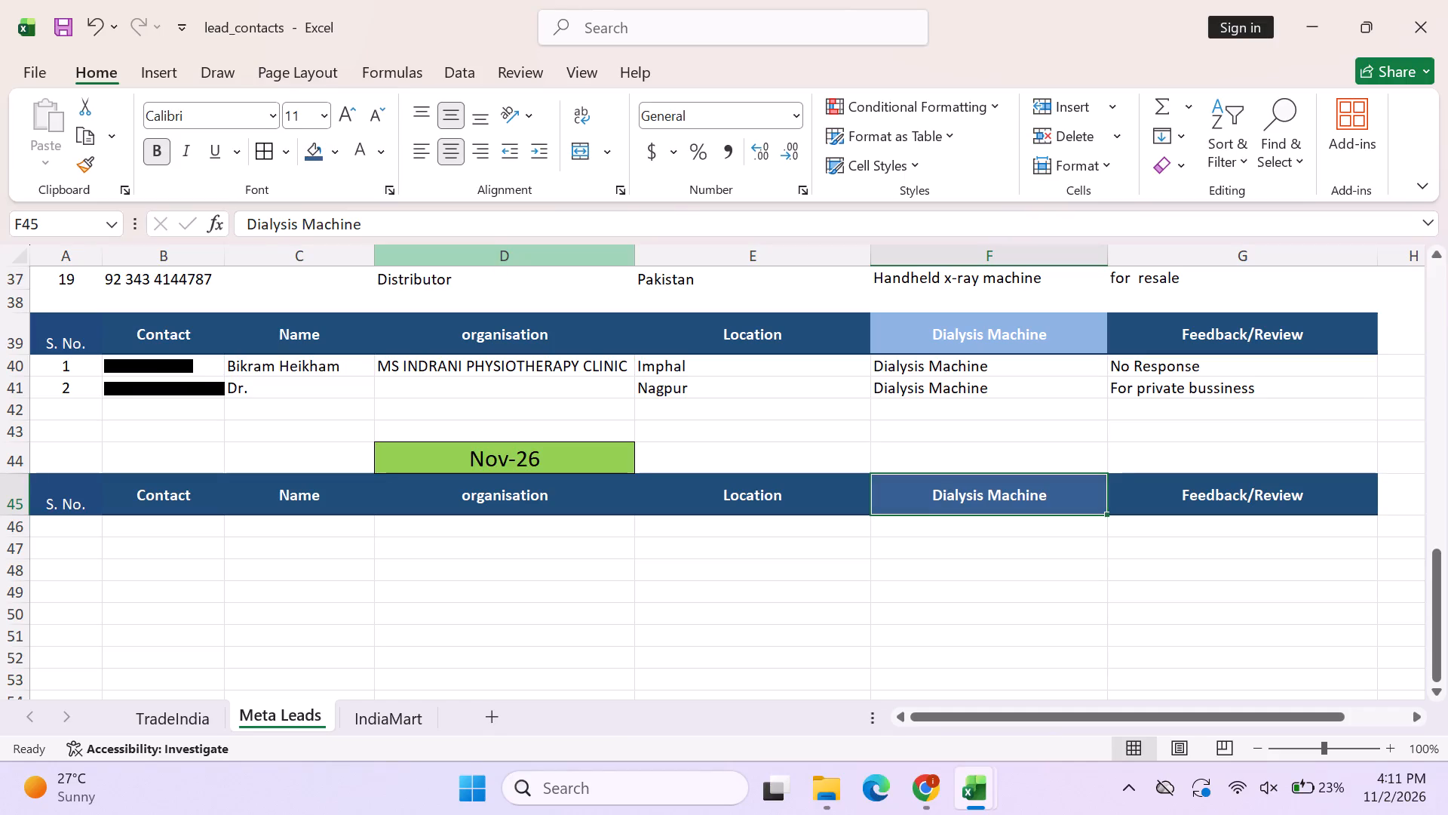
click(339, 152)
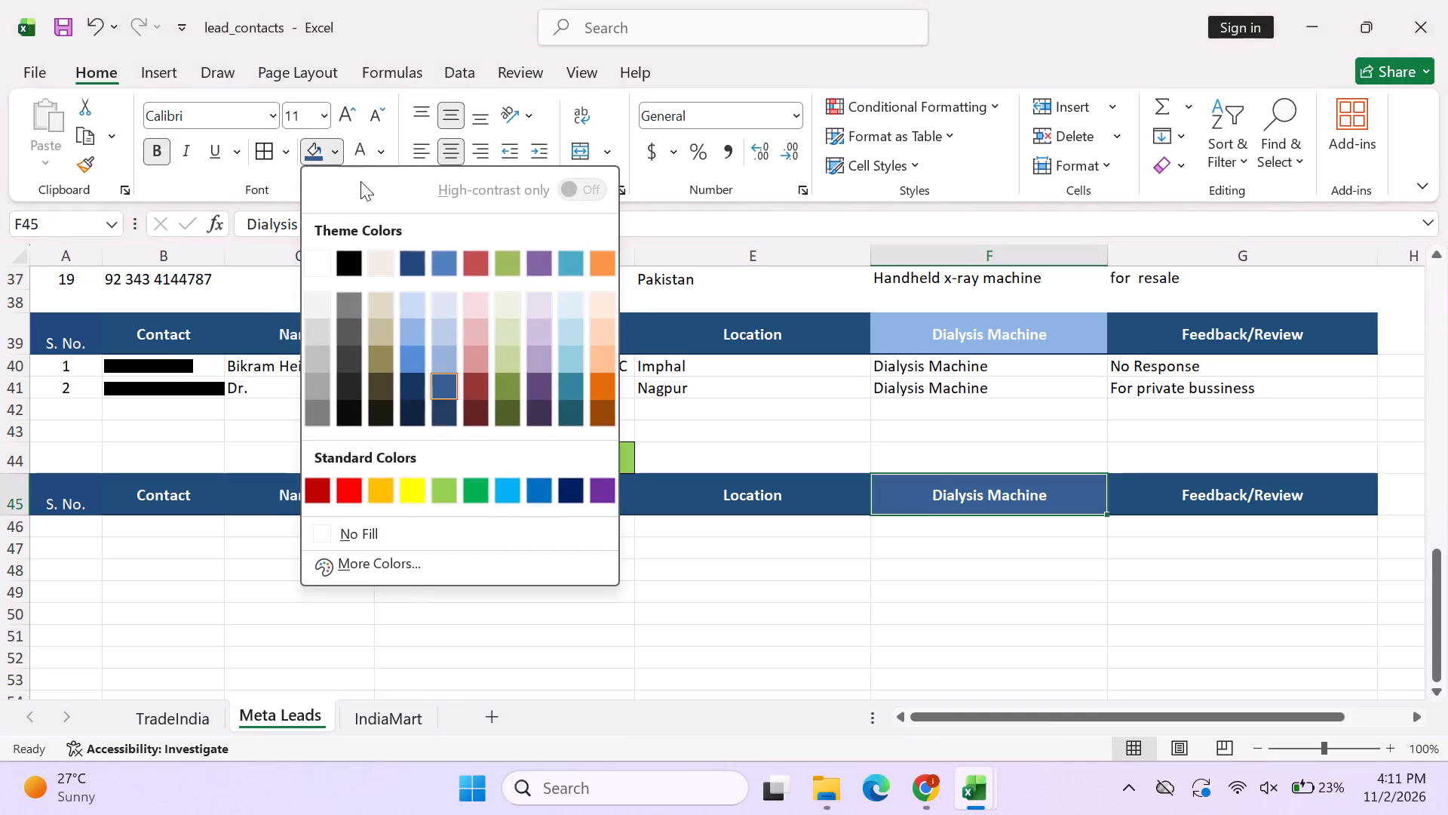
click(443, 407)
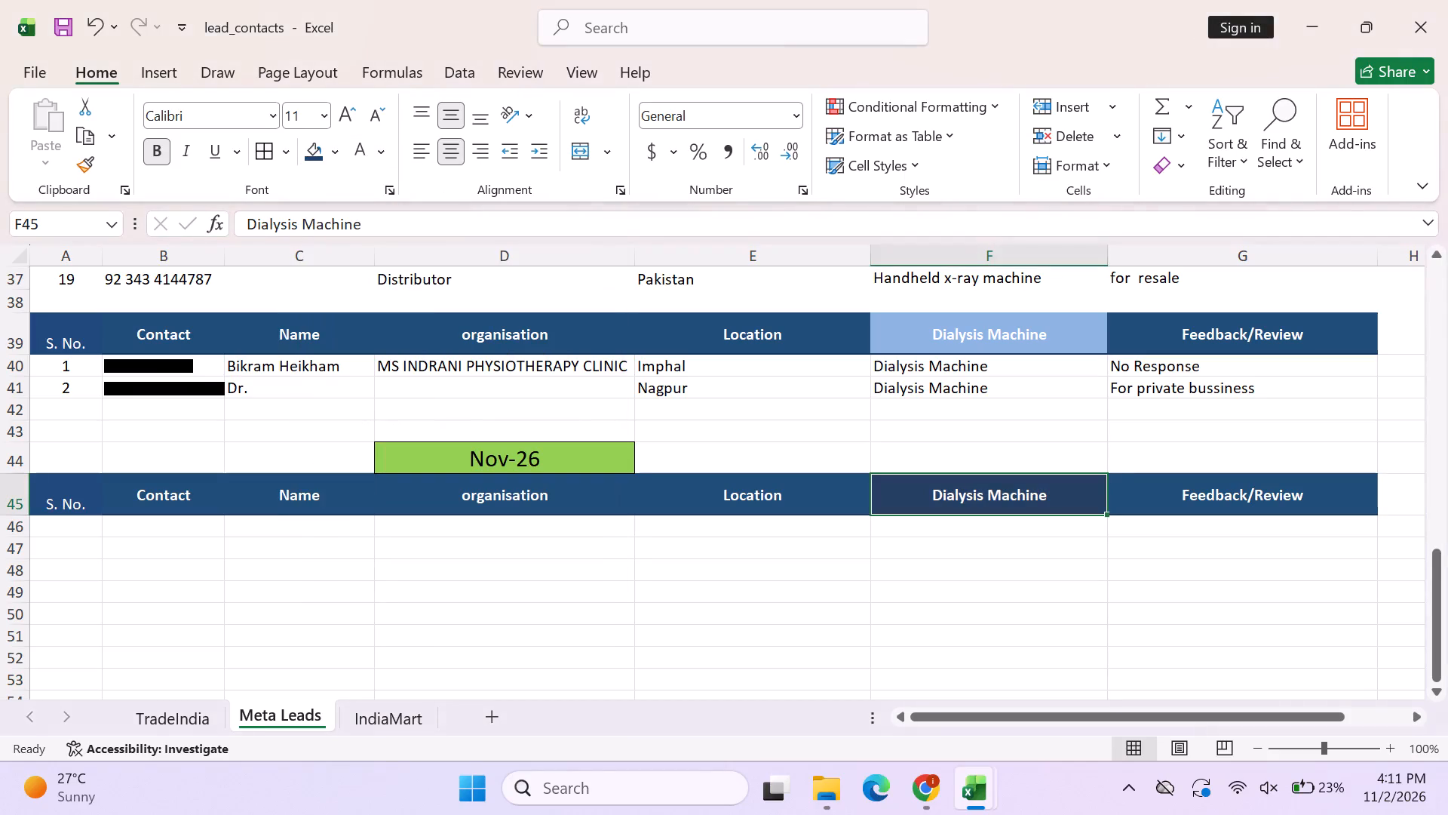
click(830, 608)
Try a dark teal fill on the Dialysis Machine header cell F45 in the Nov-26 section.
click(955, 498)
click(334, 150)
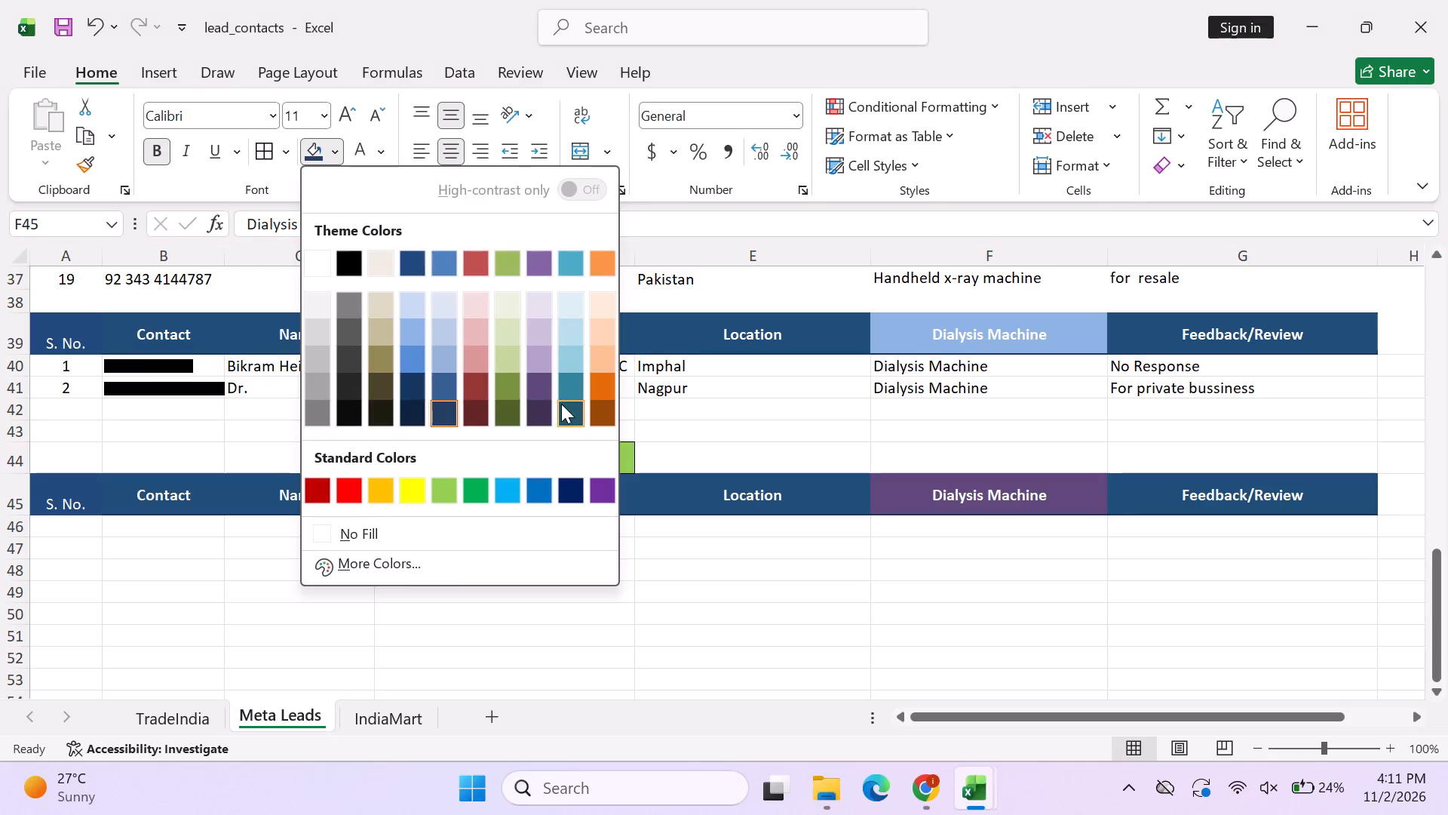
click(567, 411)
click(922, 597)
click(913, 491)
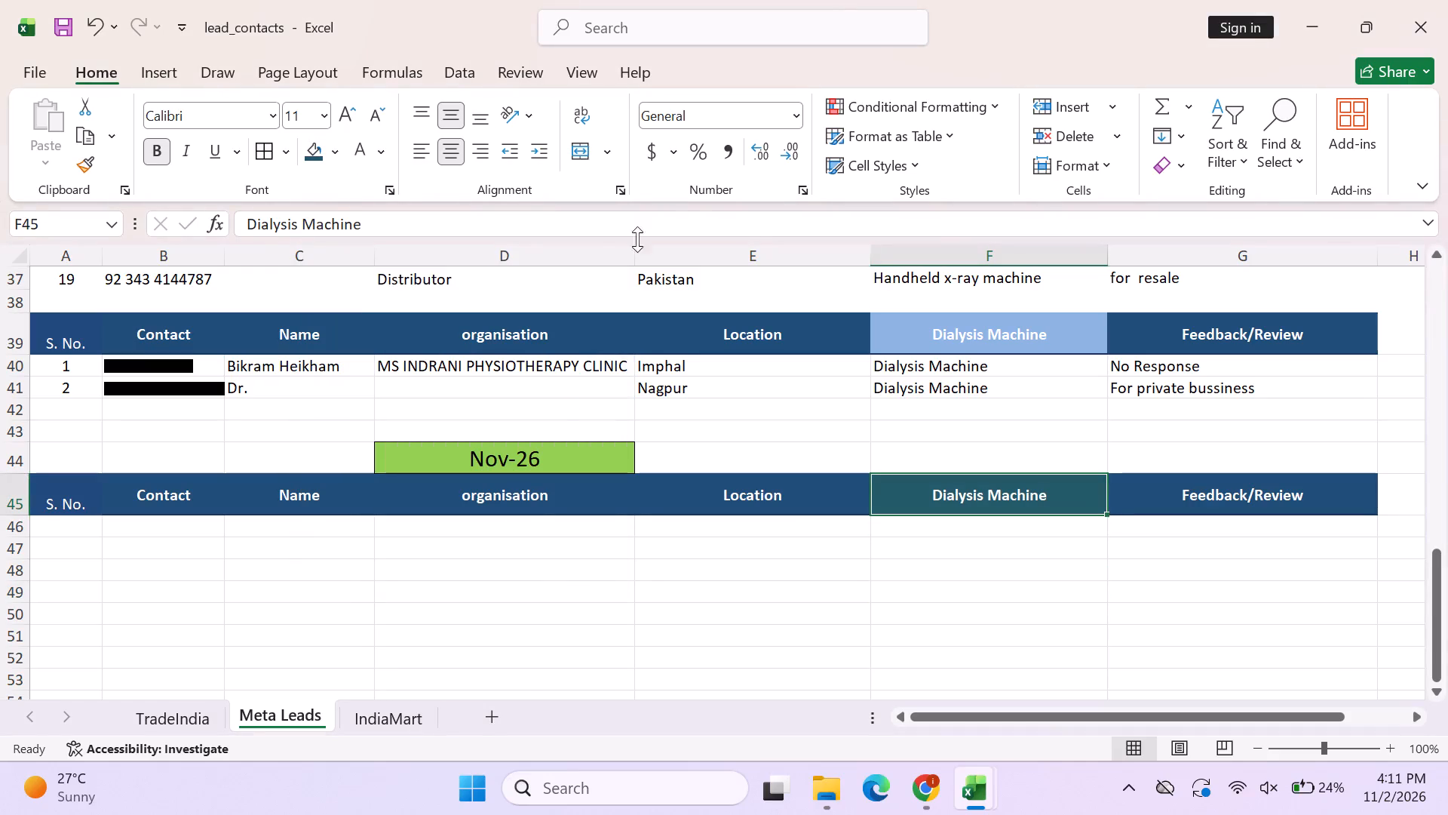
Set the fill of the Nov-26 Dialysis Machine header cell F45 back to the darkest navy-blue theme shade.
click(331, 147)
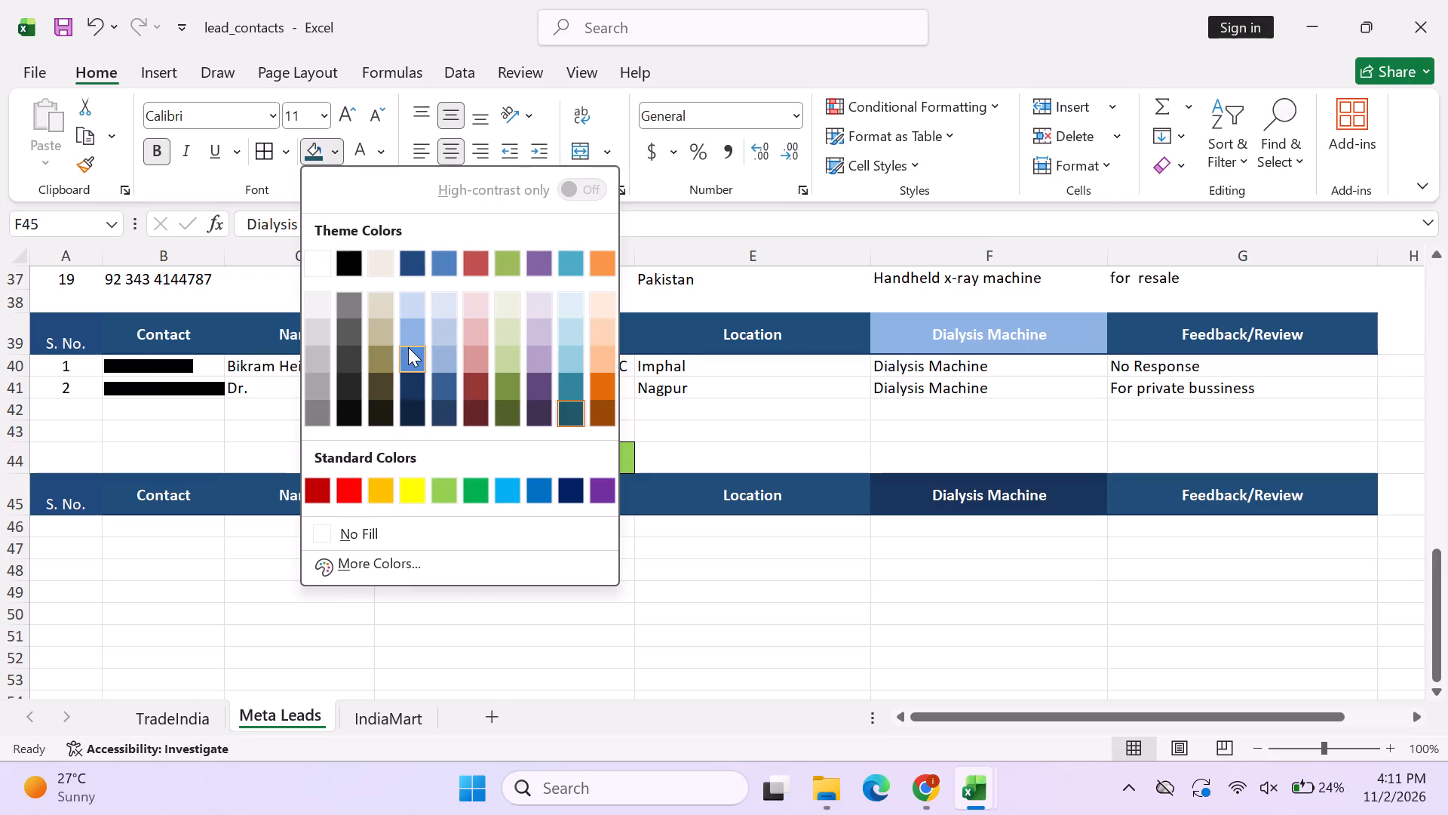
click(446, 411)
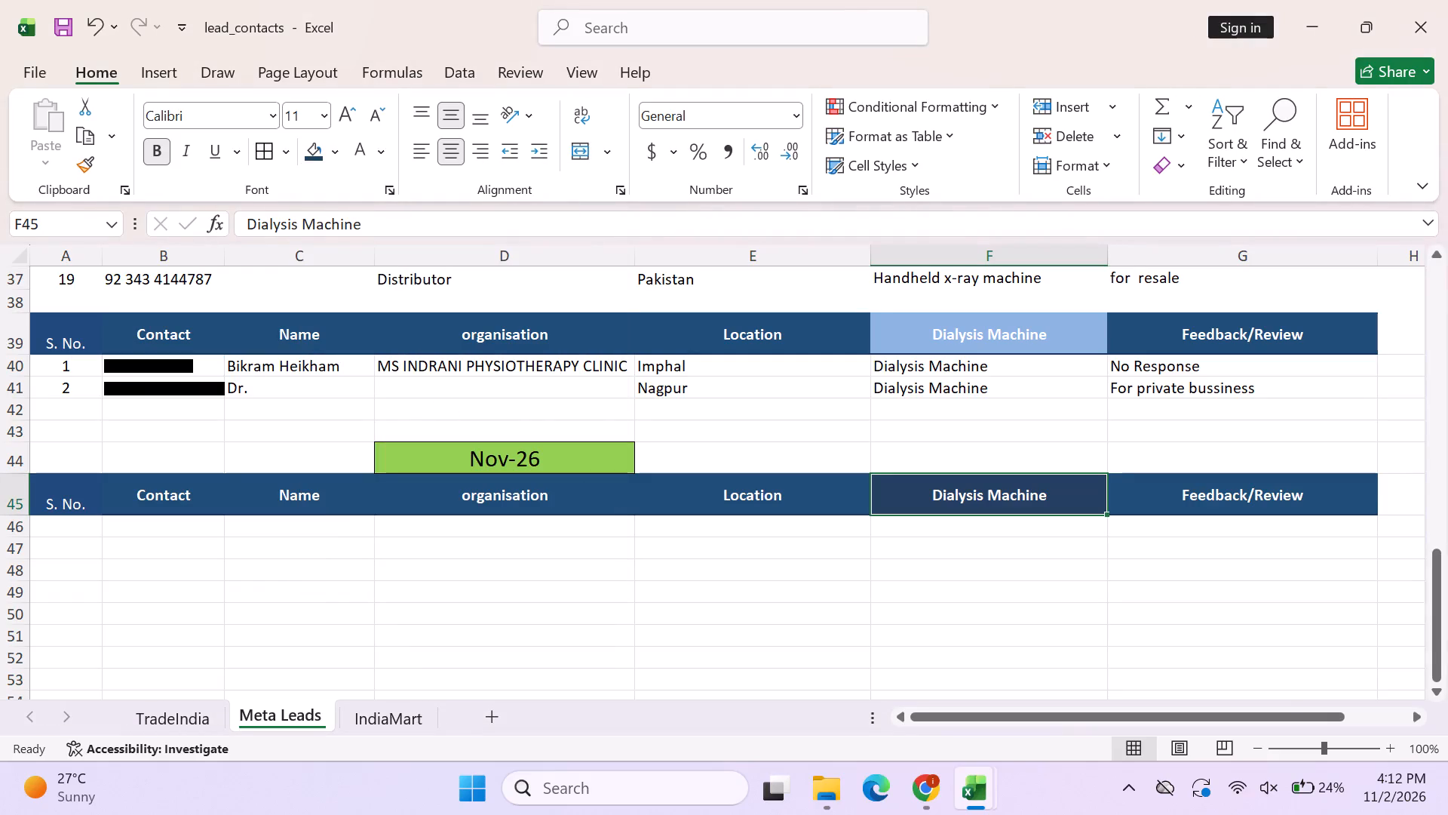
click(468, 592)
Look back through the Meta Leads sheet up to the Oct-26 Ambulance section.
scroll(329, 569, up, 2)
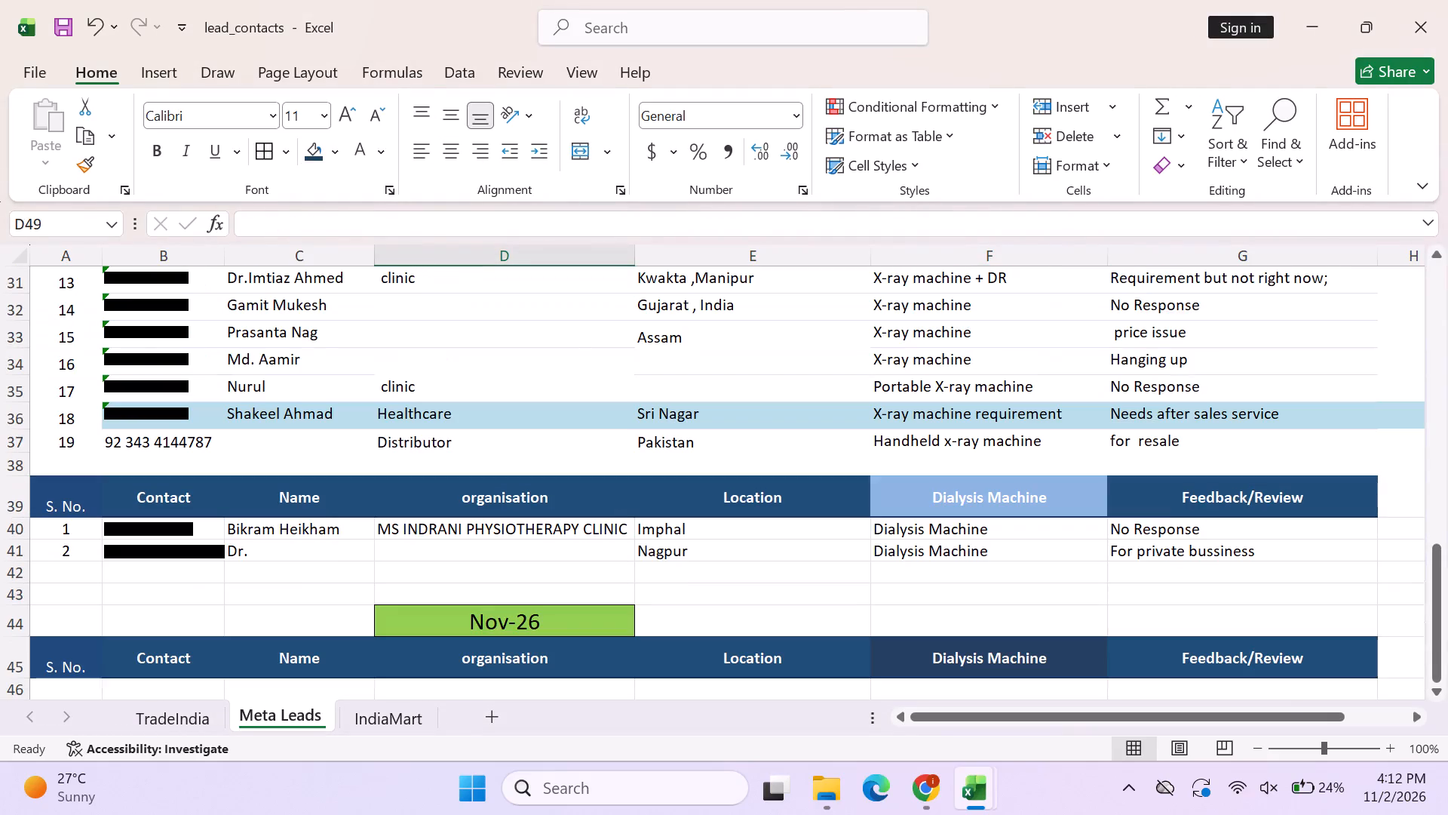
scroll(329, 570, up, 1)
scroll(410, 540, up, 3)
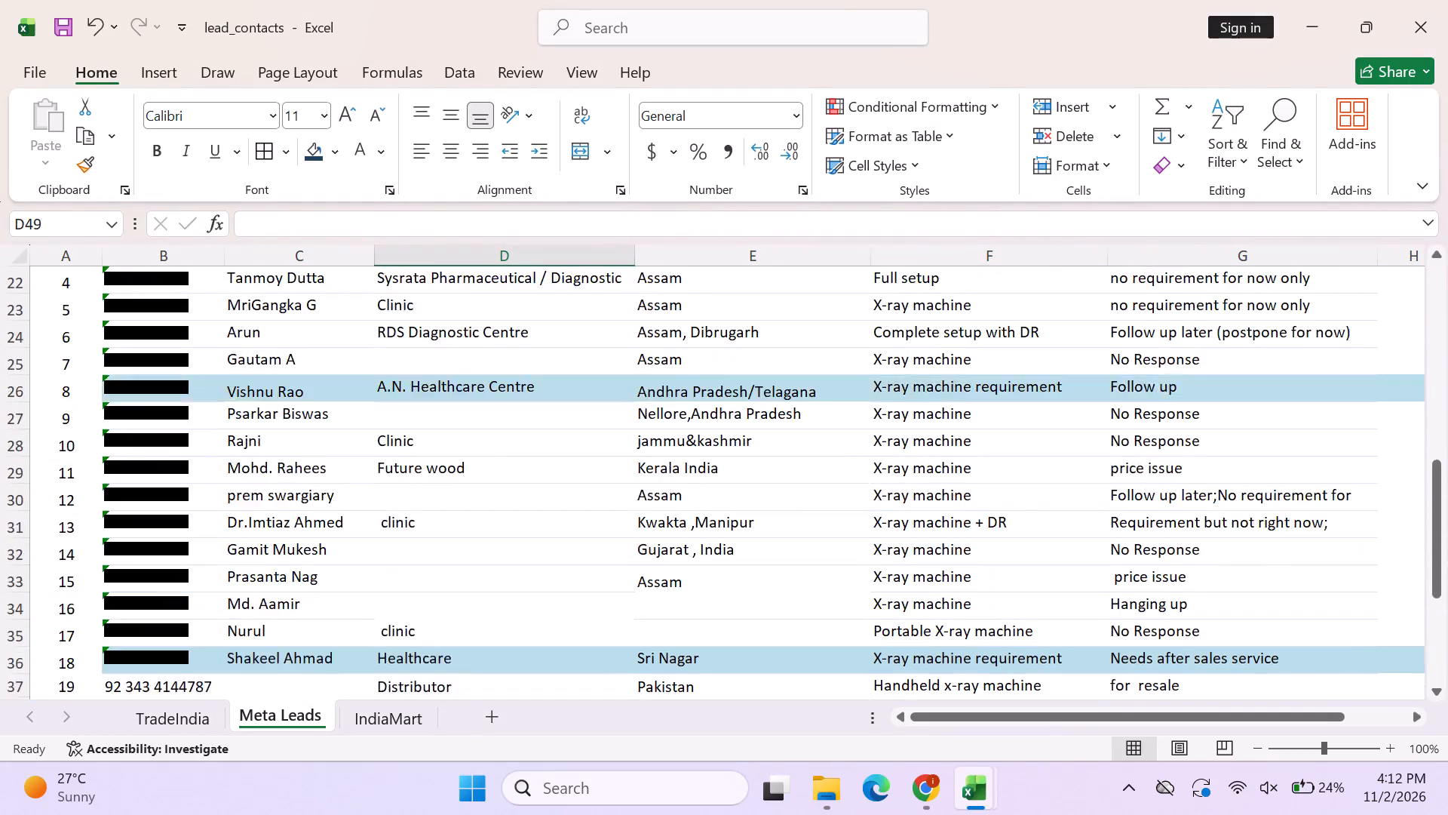
scroll(410, 540, up, 7)
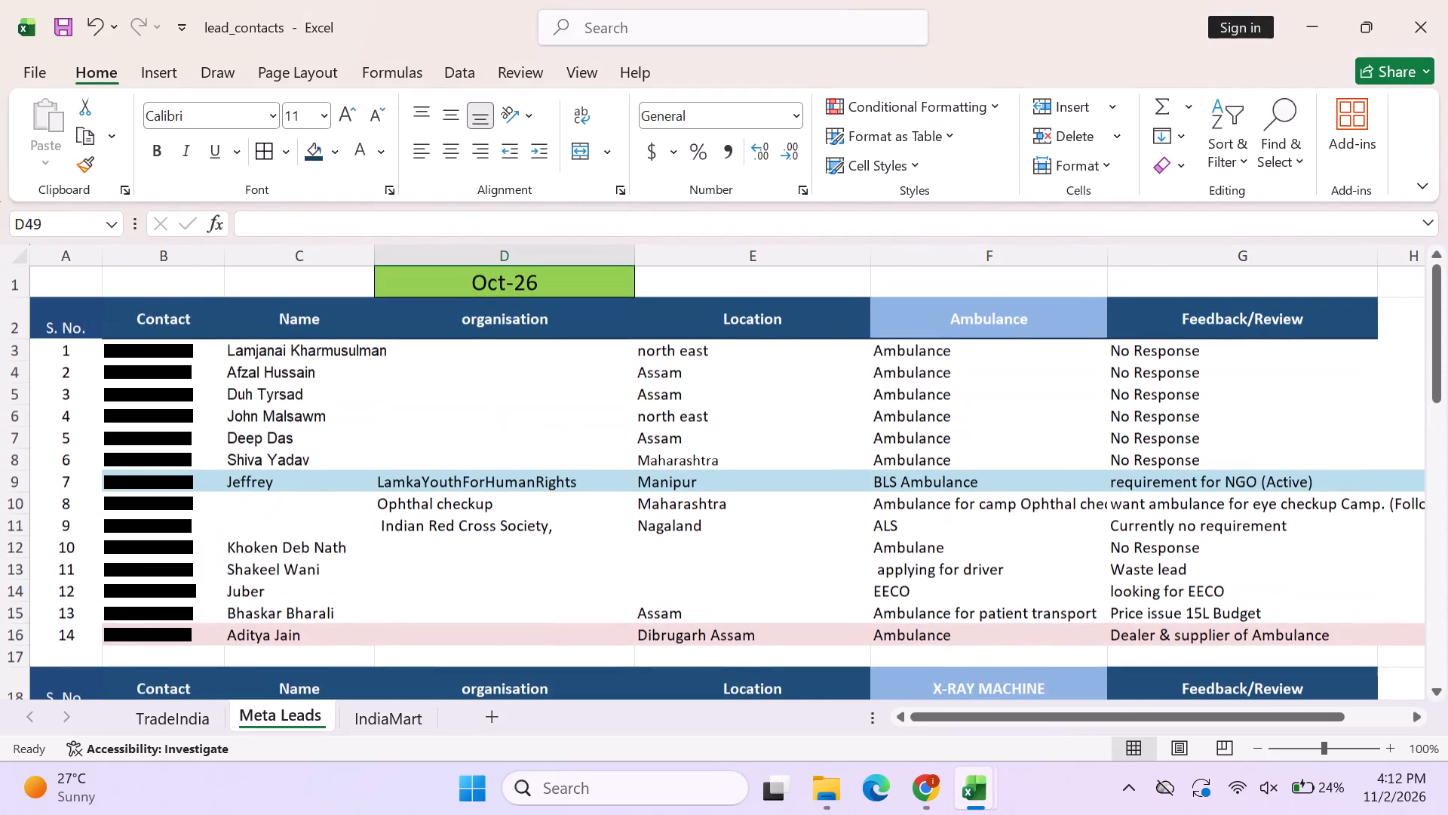
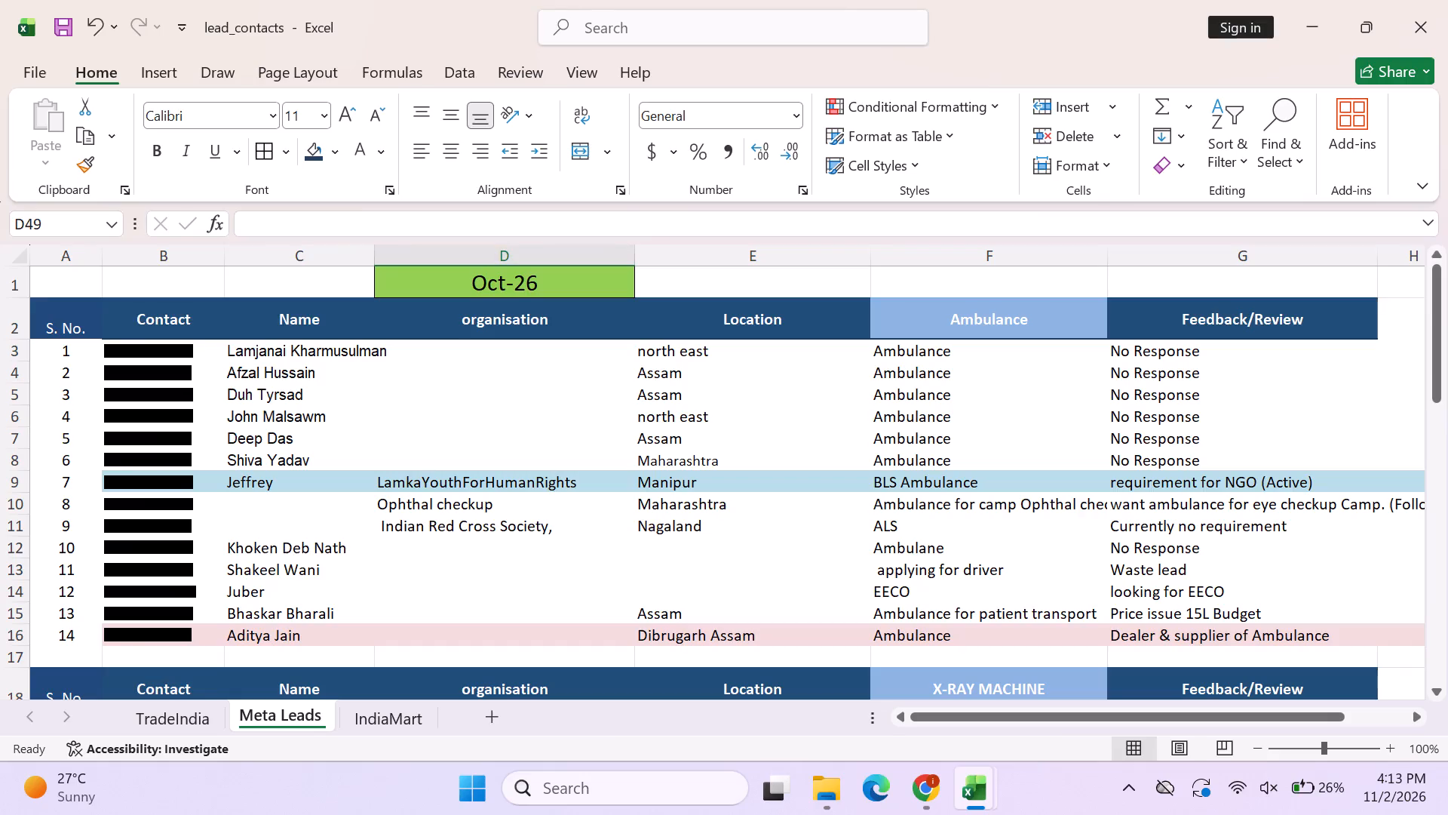
Review the Meta Leads sheet's sections from Oct-26 Ambulance through X-RAY MACHINE and Dialysis Machine to the Nov-26 header, returning to the start.
scroll(505, 334, down, 1)
scroll(447, 554, down, 3)
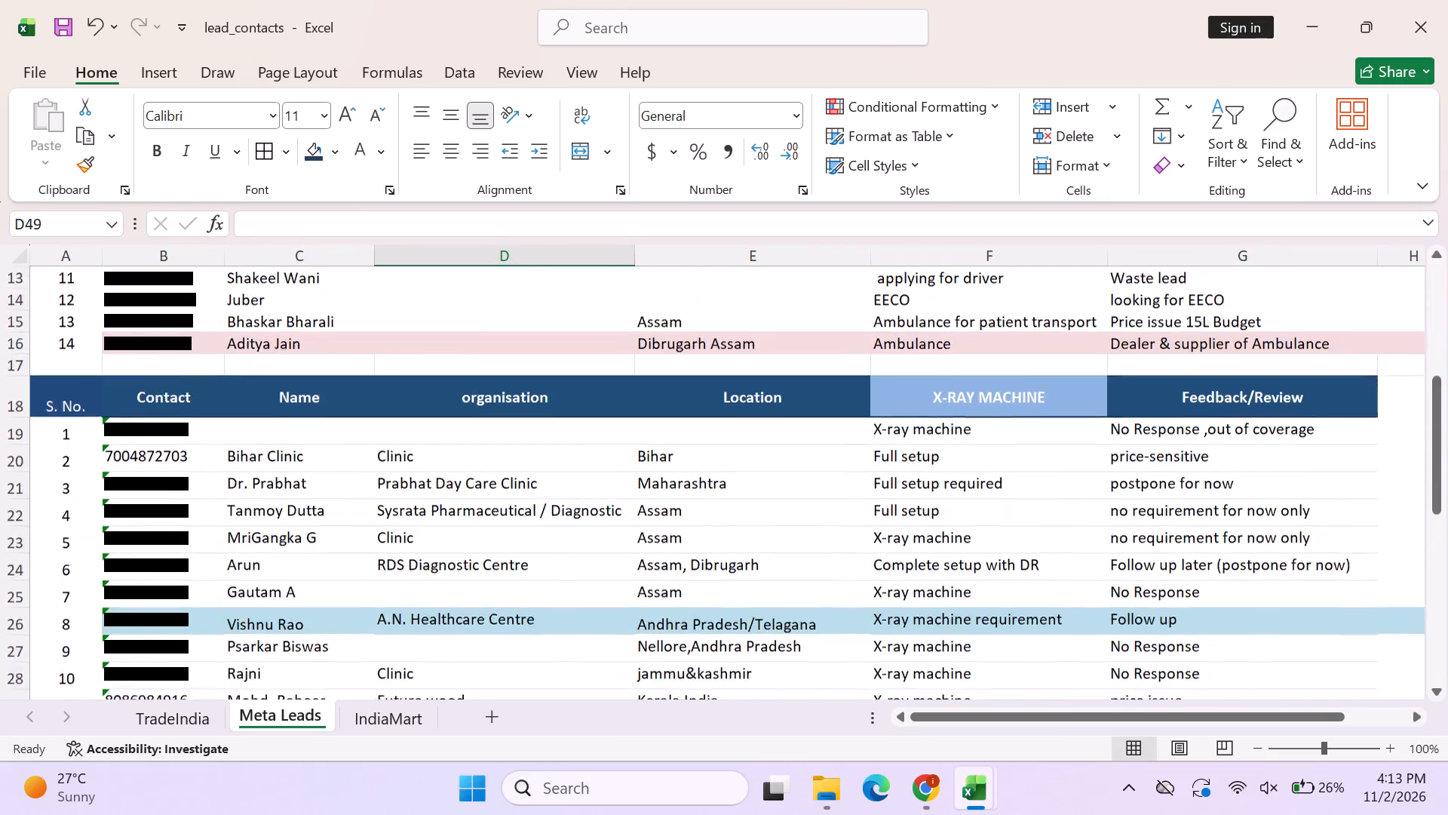
scroll(473, 540, down, 5)
scroll(559, 518, down, 3)
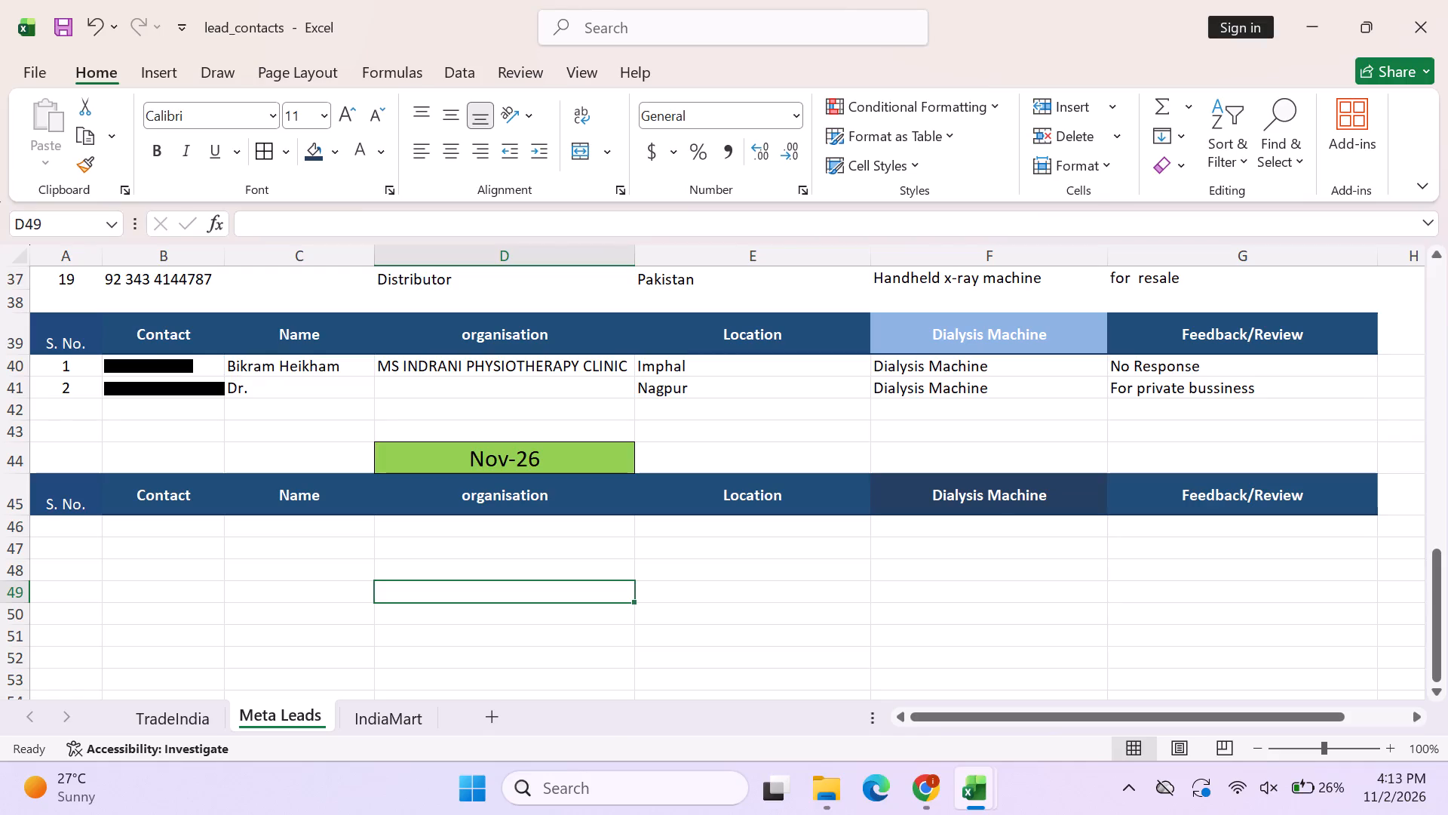
scroll(768, 529, up, 6)
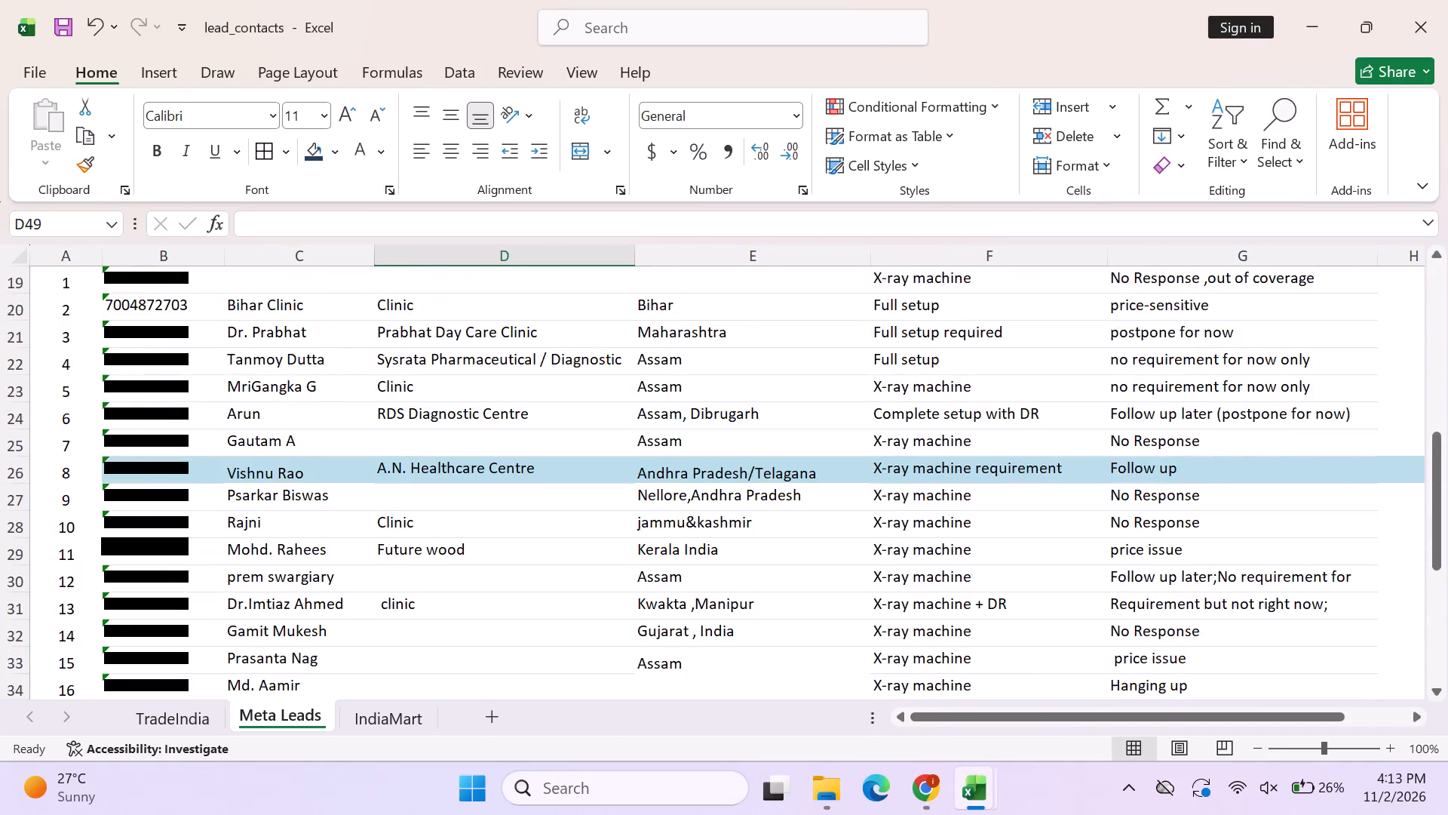
scroll(822, 541, up, 9)
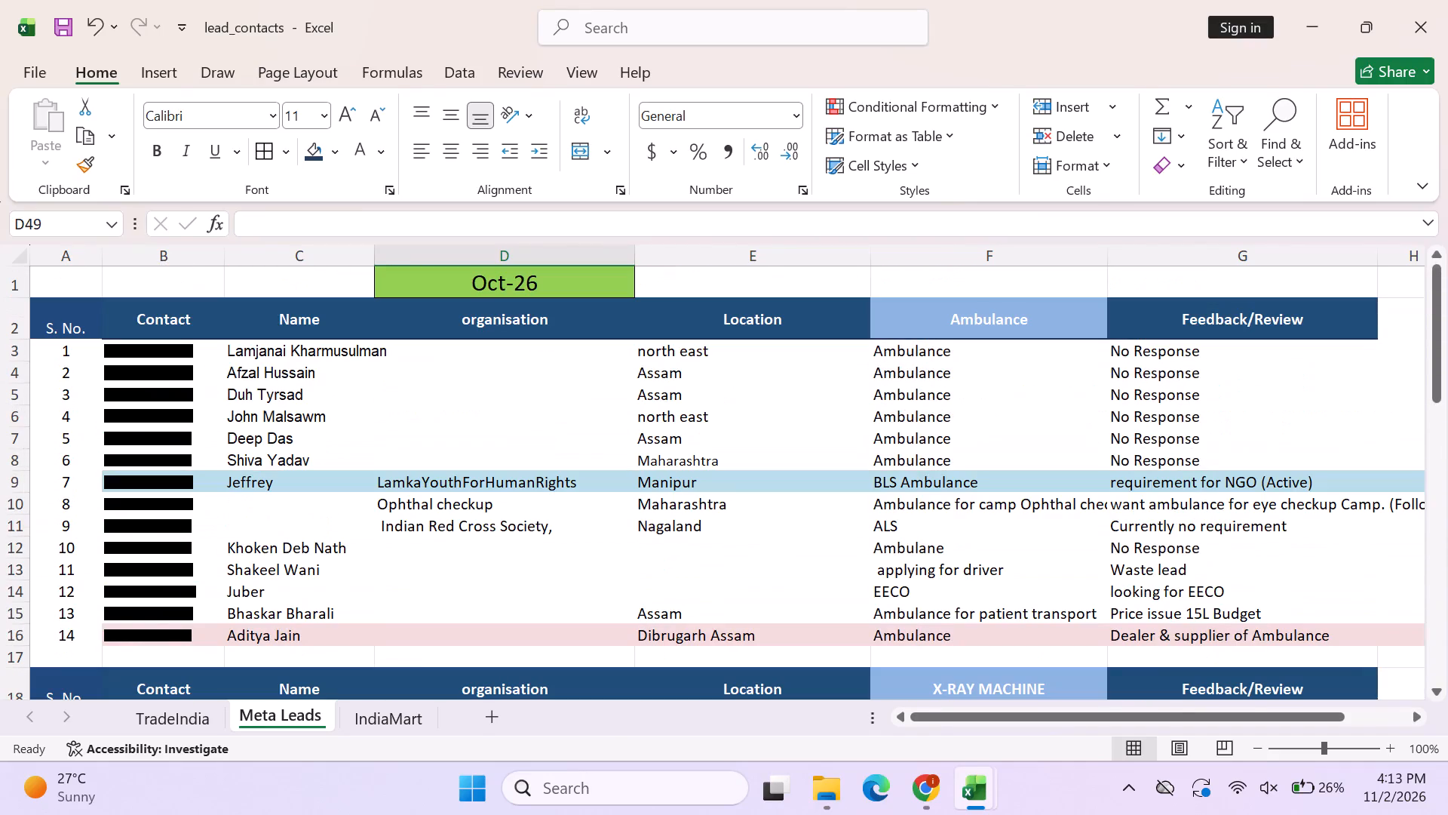
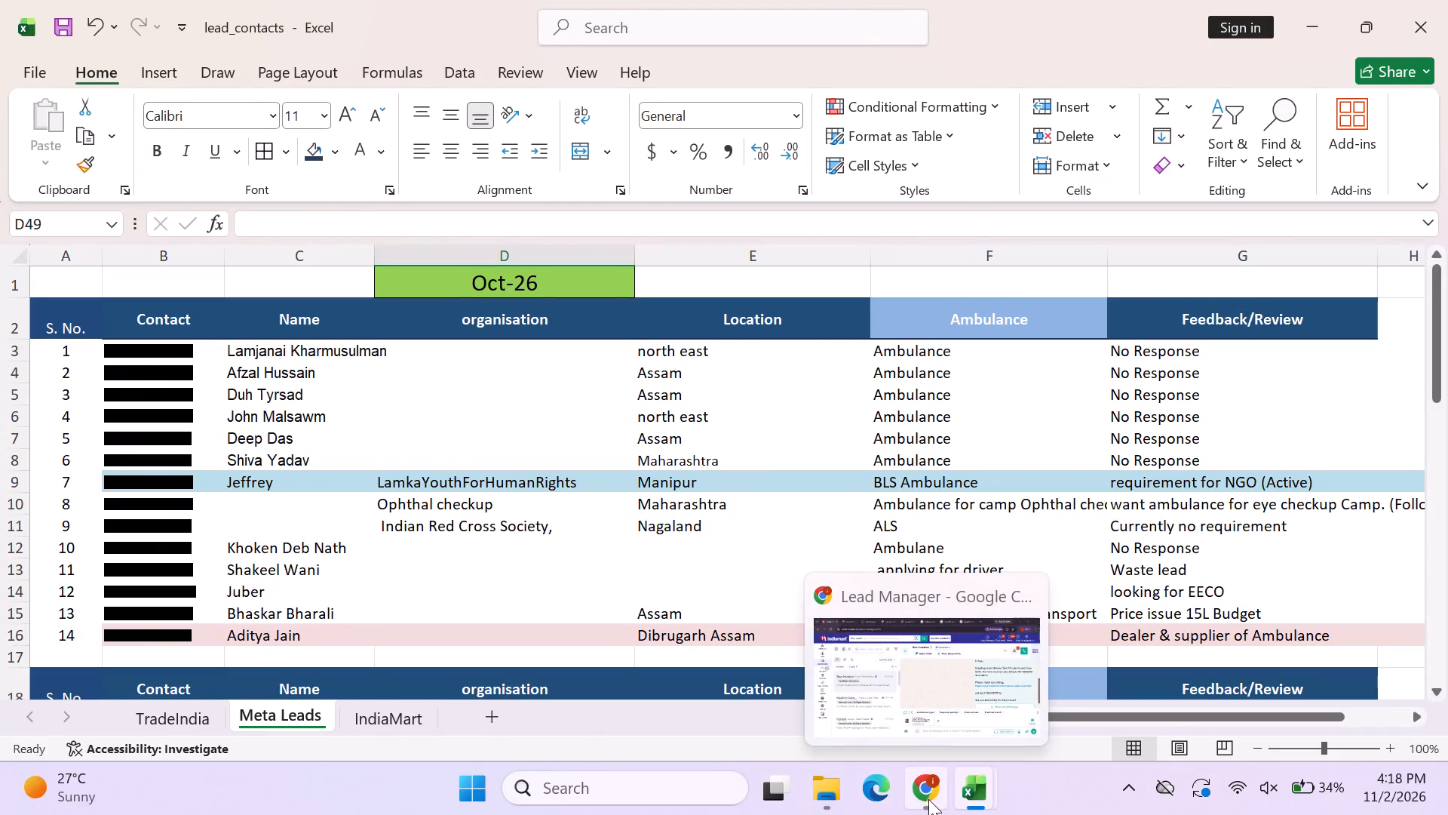
Switch to Google Chrome to view the IndiaMART Lead Manager.
click(867, 718)
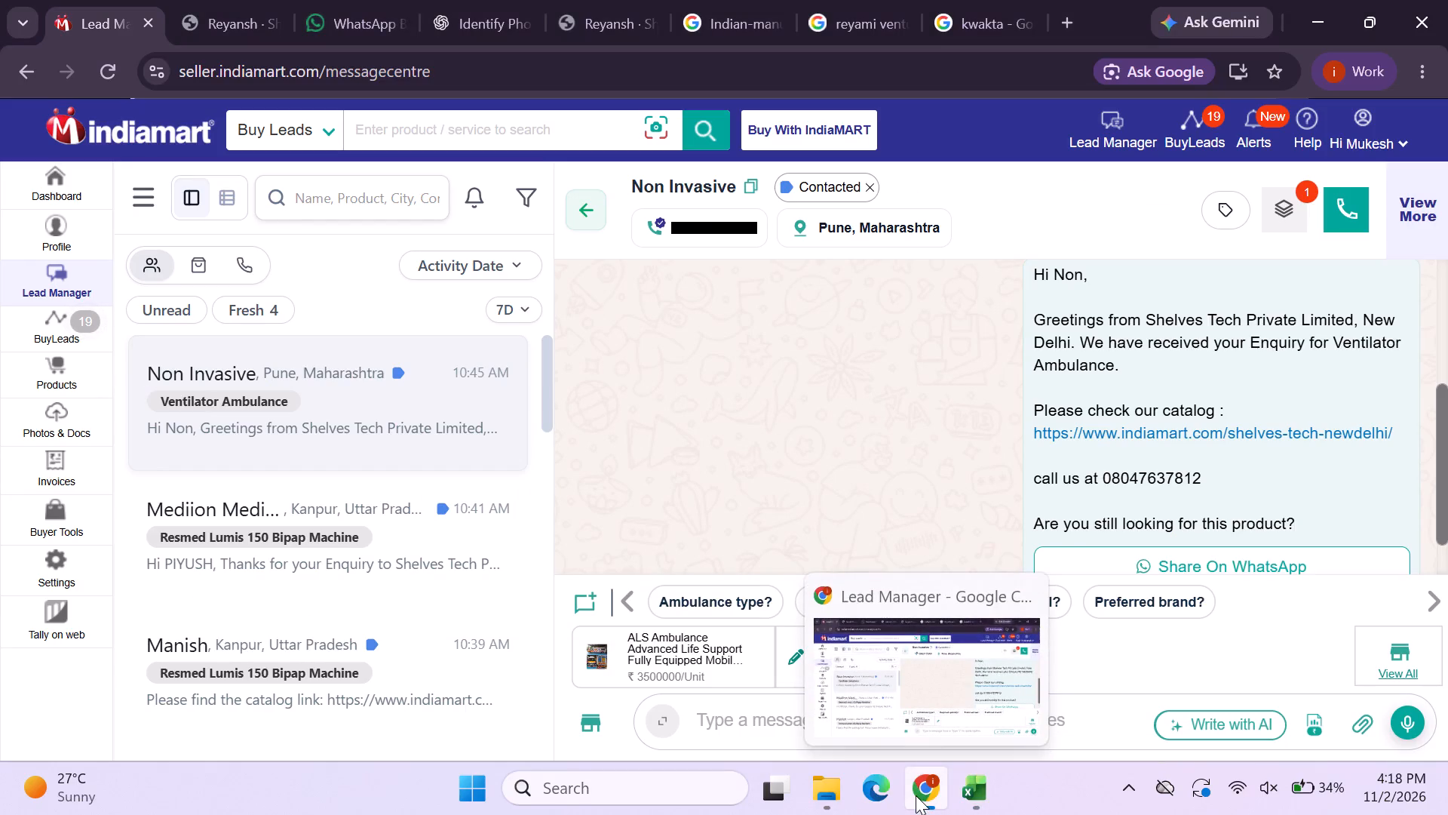
Check the most recent enquiries in the IndiaMART Lead Manager, including the Ventilator Ambulance enquiry from Pune.
click(882, 719)
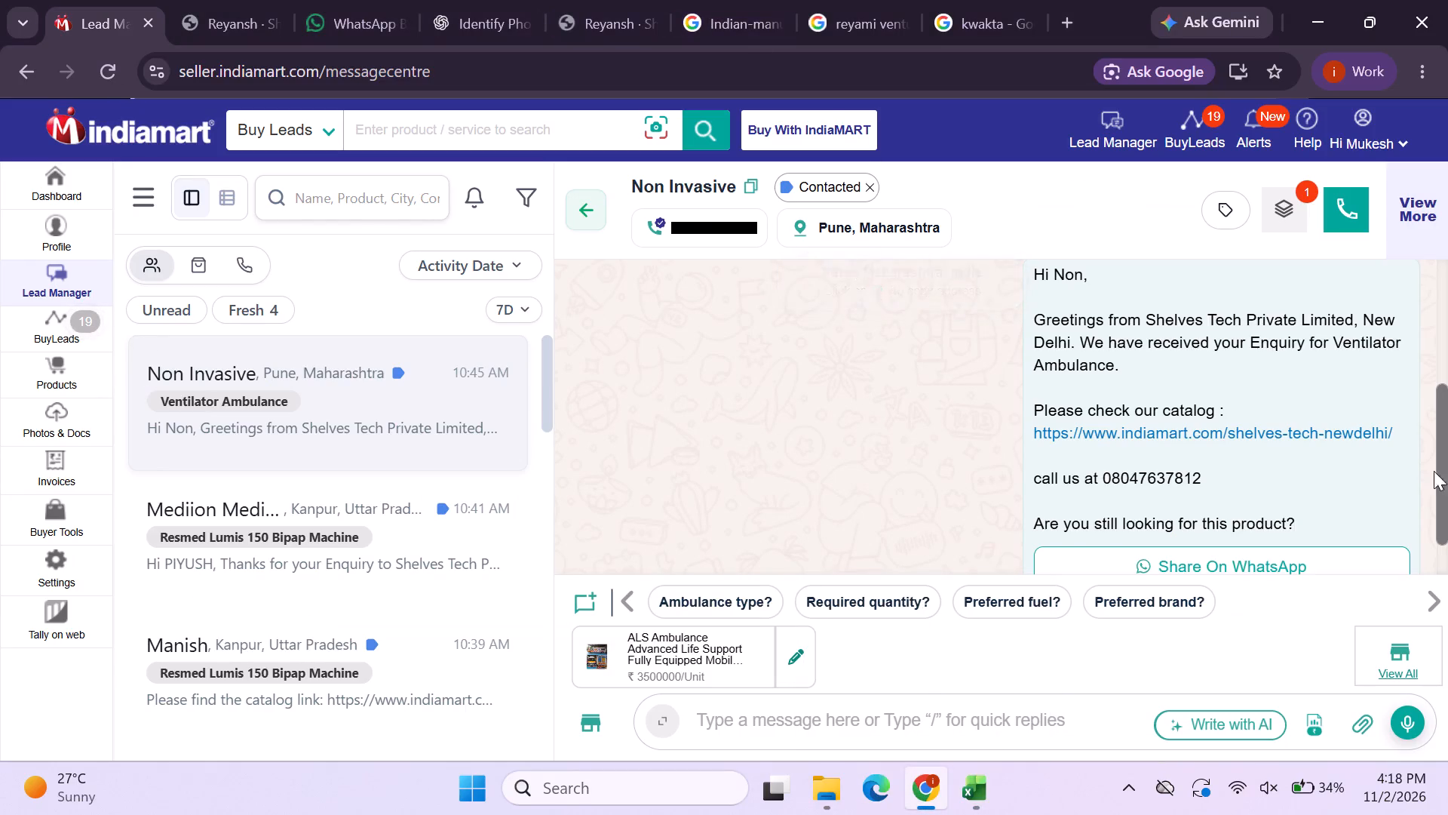
scroll(406, 455, up, 1)
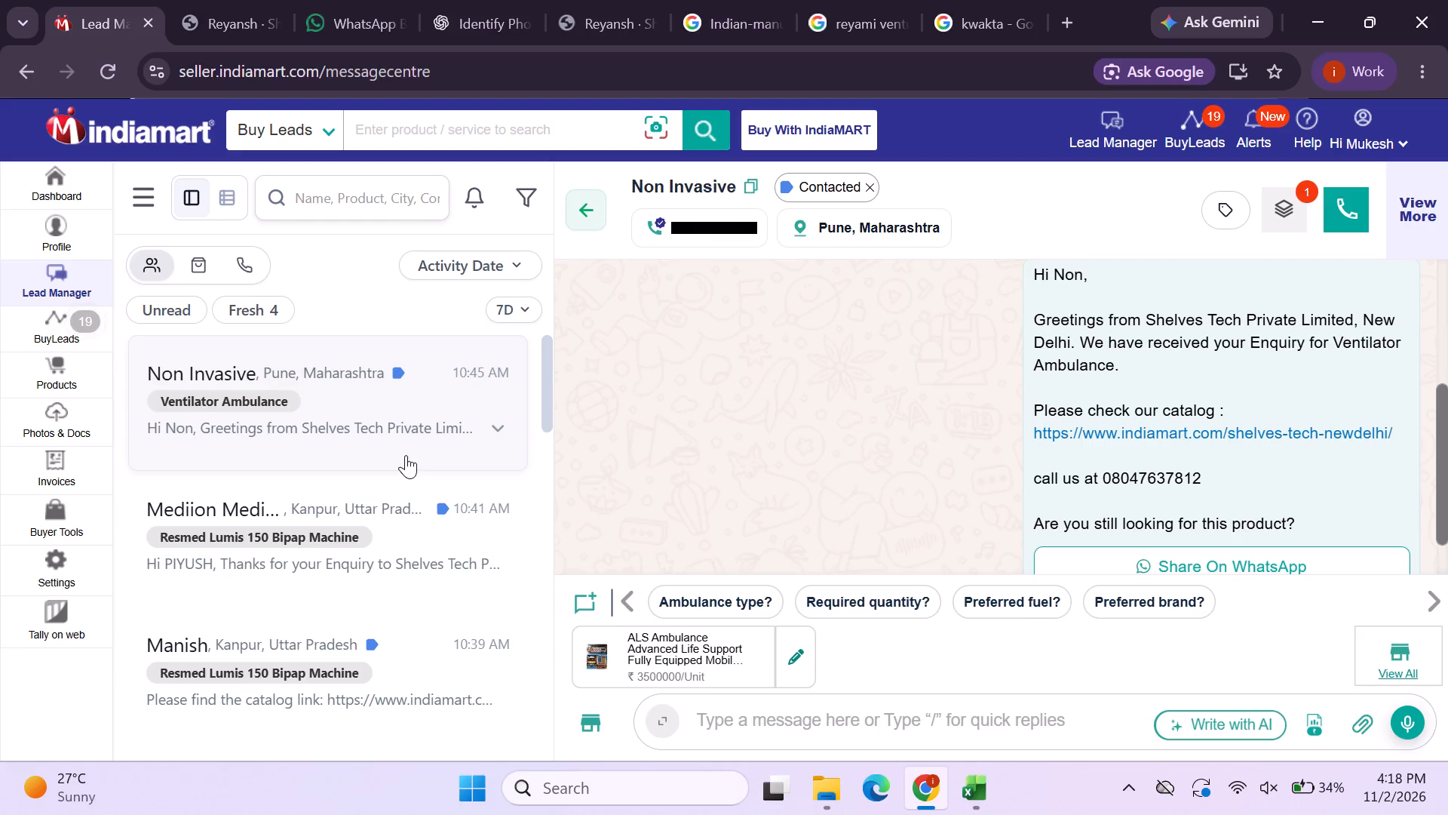
scroll(406, 455, down, 3)
scroll(406, 455, up, 6)
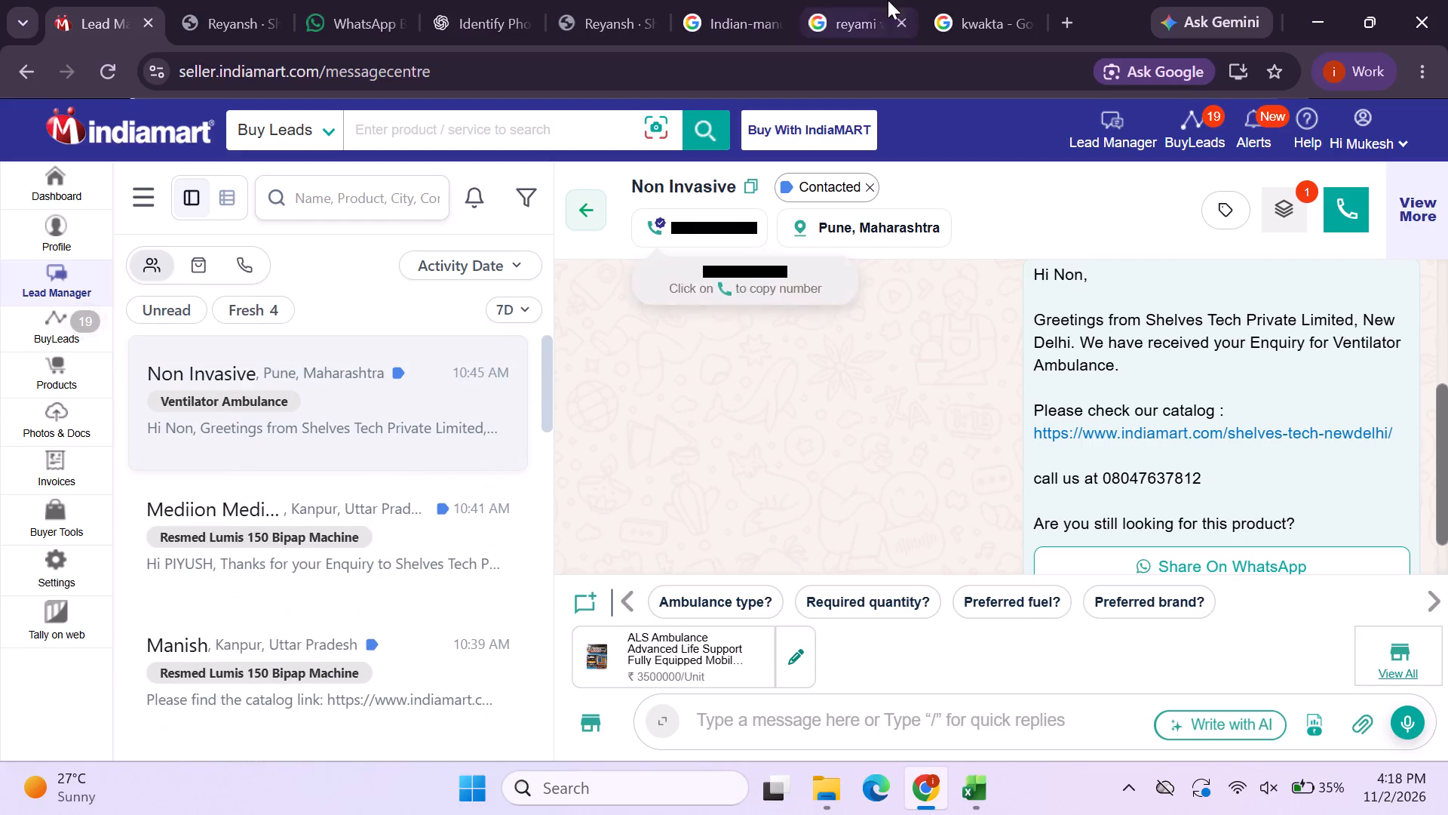
Open a new blank browser tab after the existing search tabs and activate its address bar.
click(860, 20)
click(967, 24)
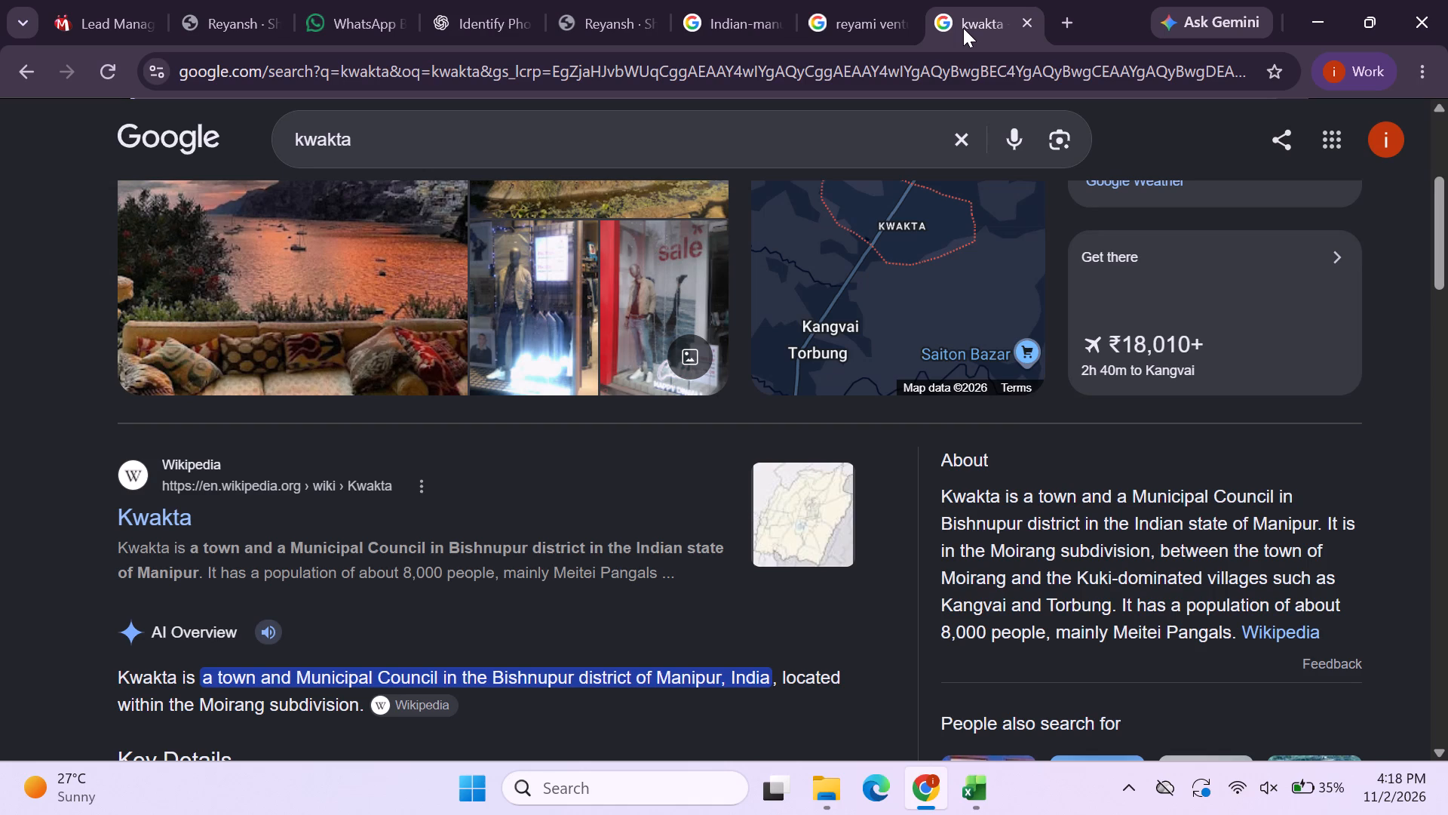
click(1060, 28)
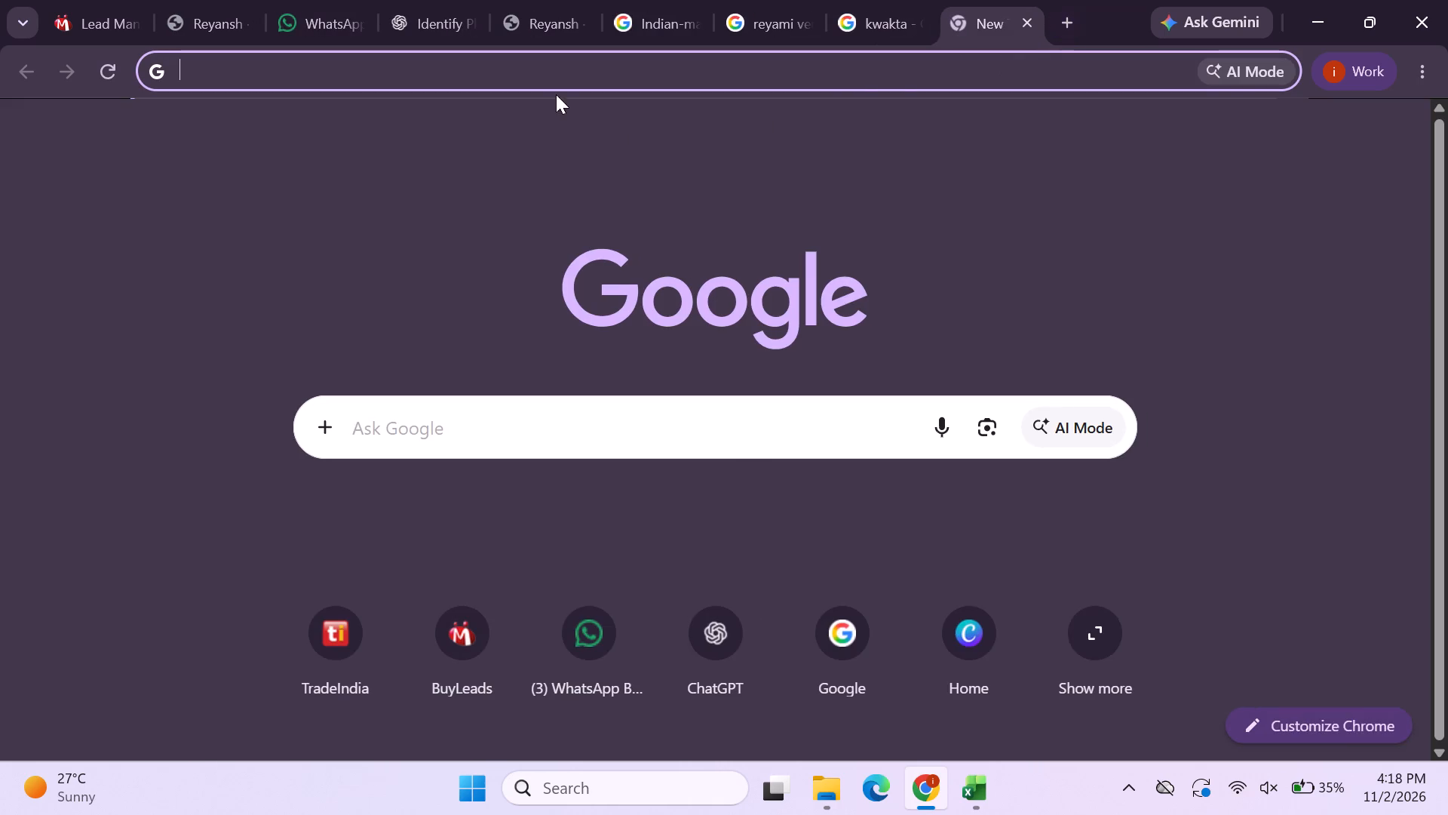
click(535, 75)
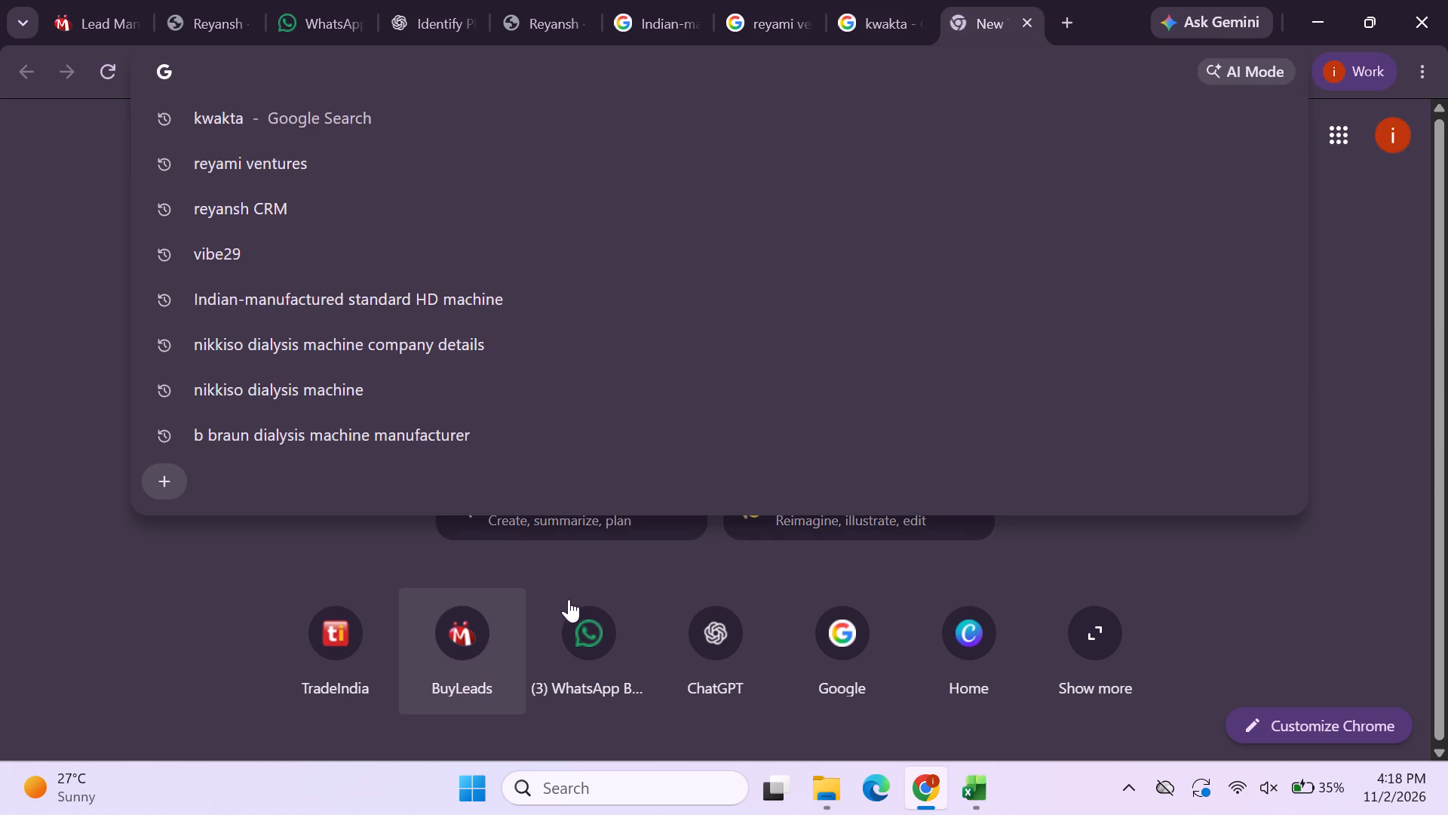
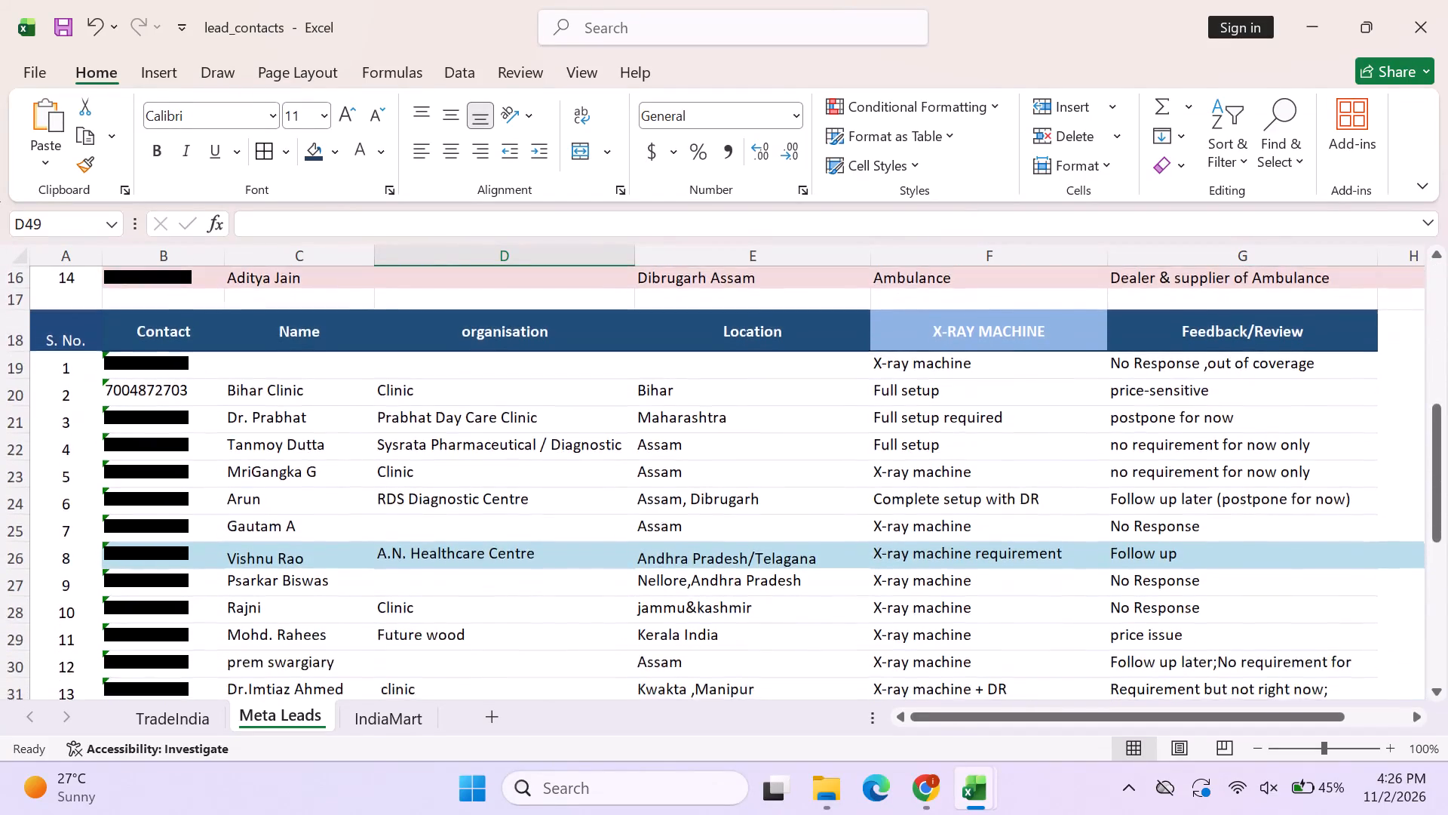
Review the lead rows of the X-RAY MACHINE section in the Meta Leads sheet, from its header to the Dialysis Machine header and back.
scroll(335, 489, down, 2)
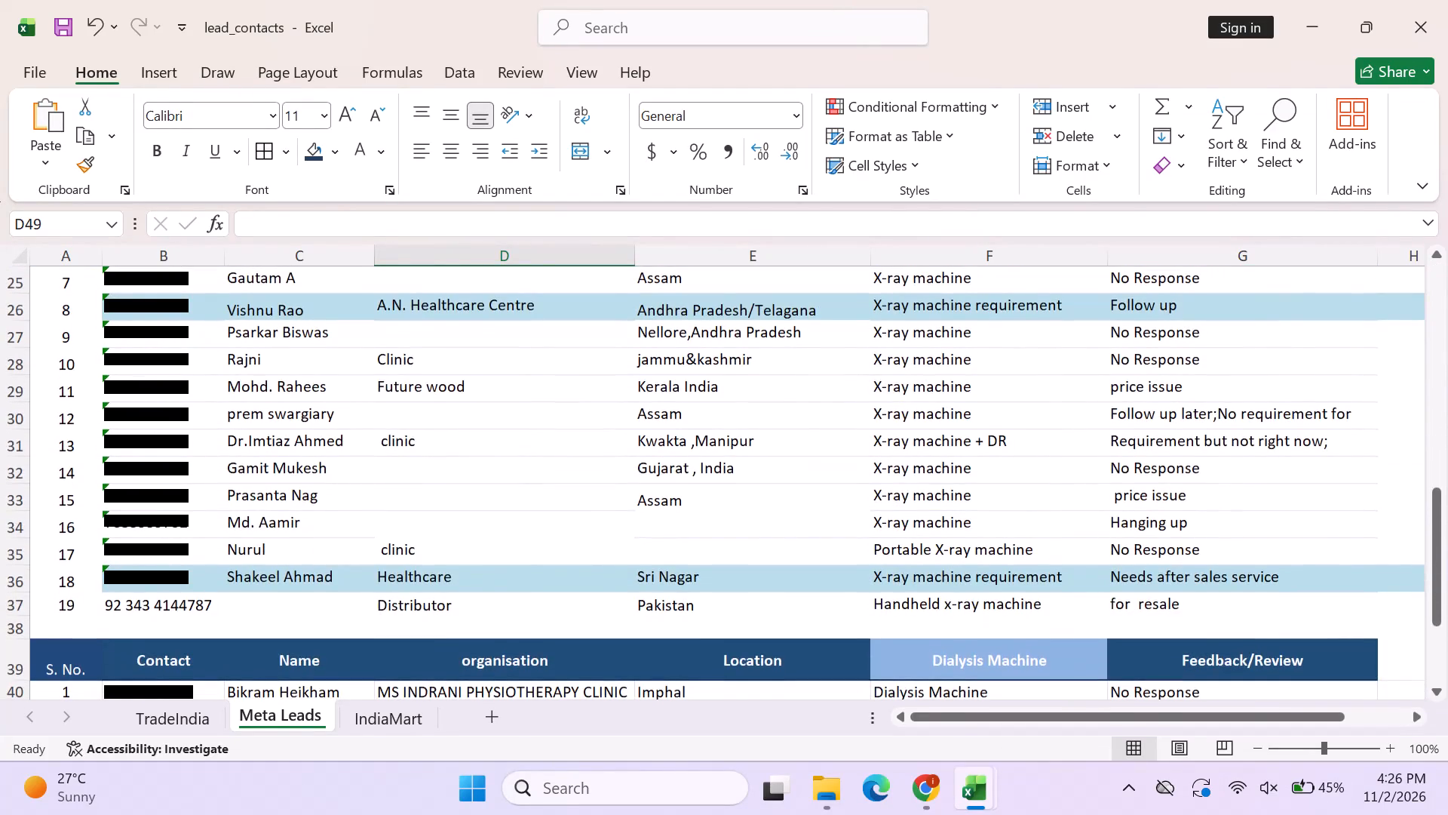
scroll(335, 489, up, 2)
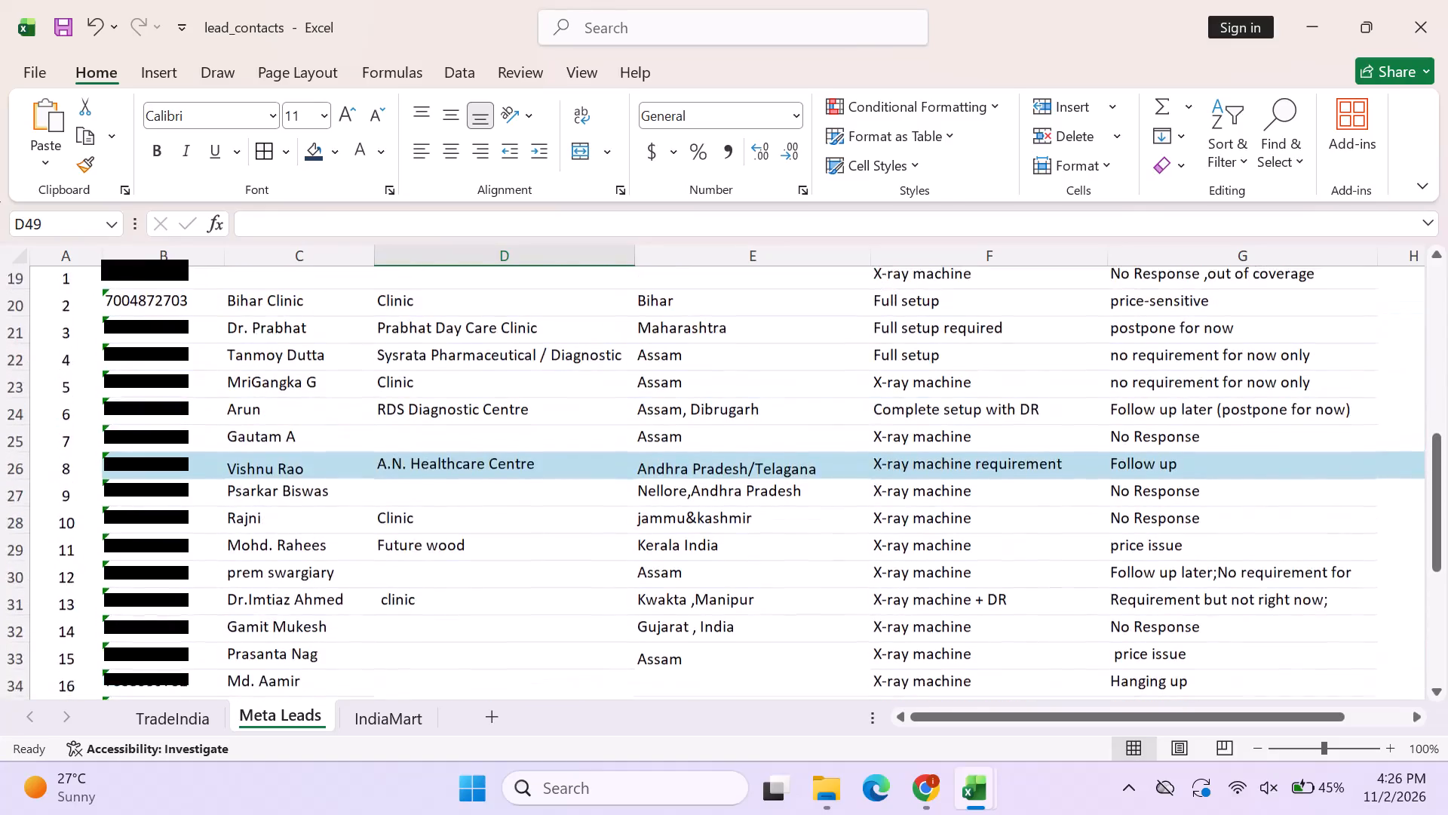
scroll(335, 489, up, 3)
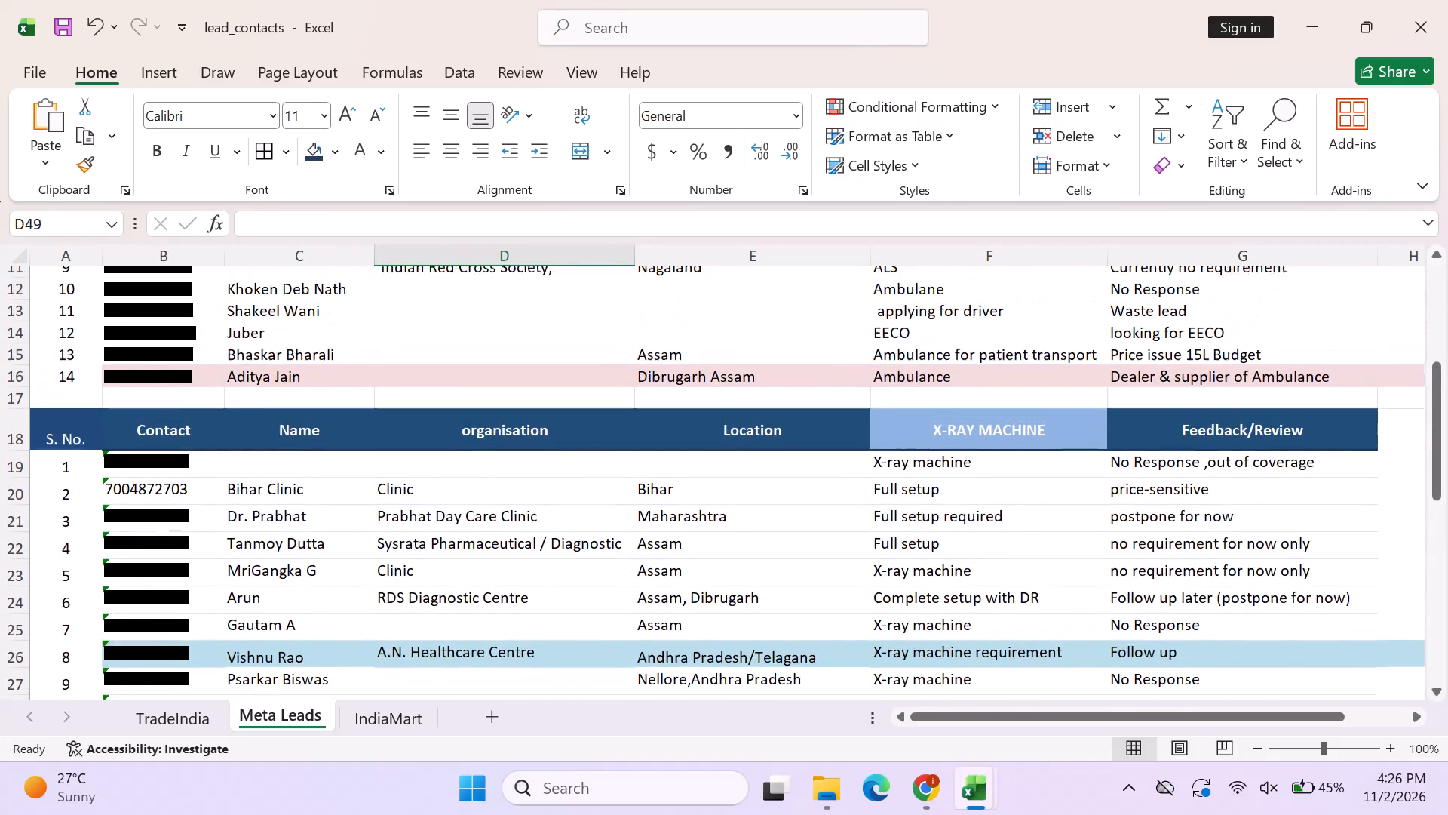
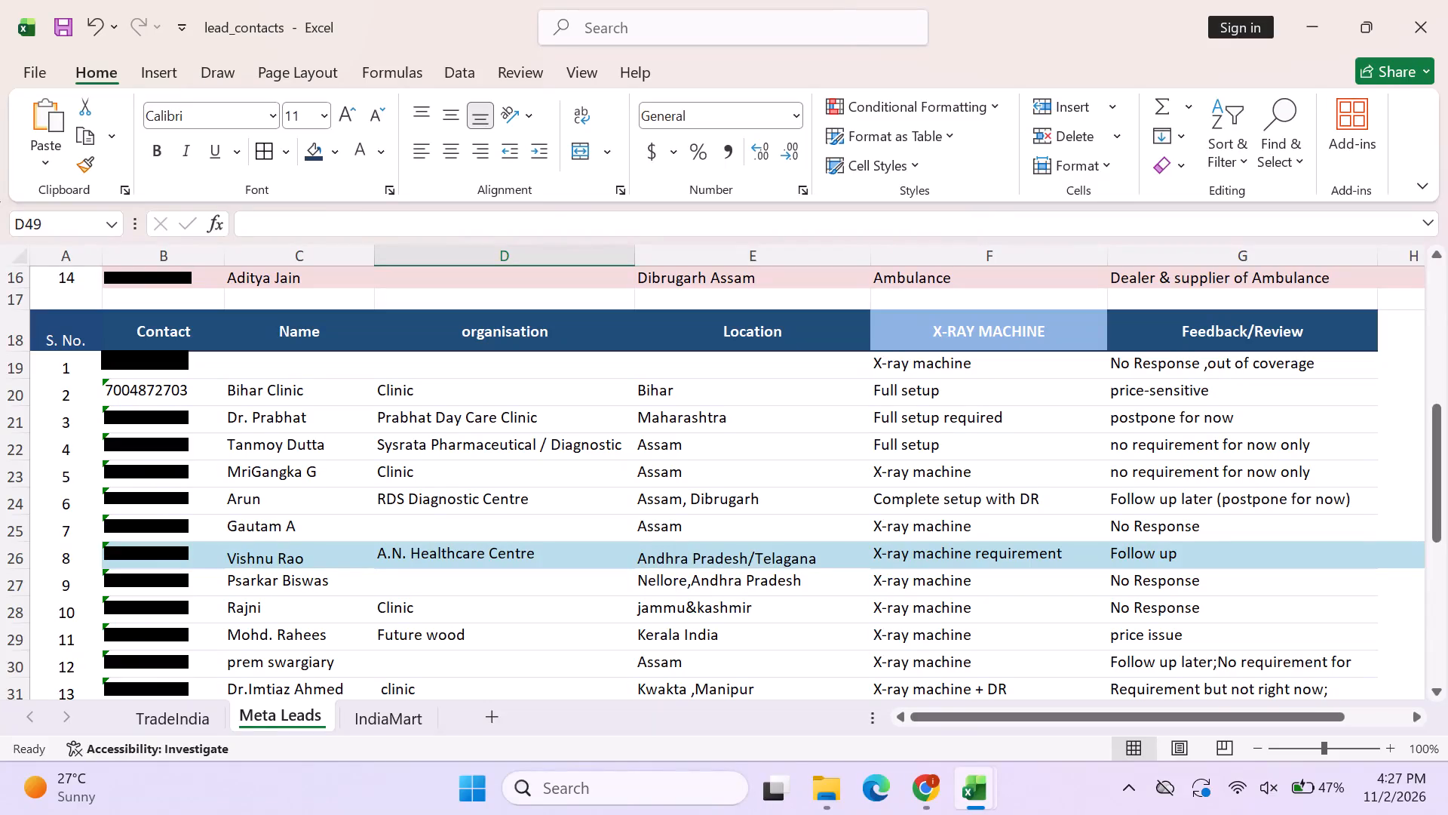
Look through the X-ray machine and dialysis machine lead tables on the Meta Leads sheet.
scroll(1027, 598, down, 3)
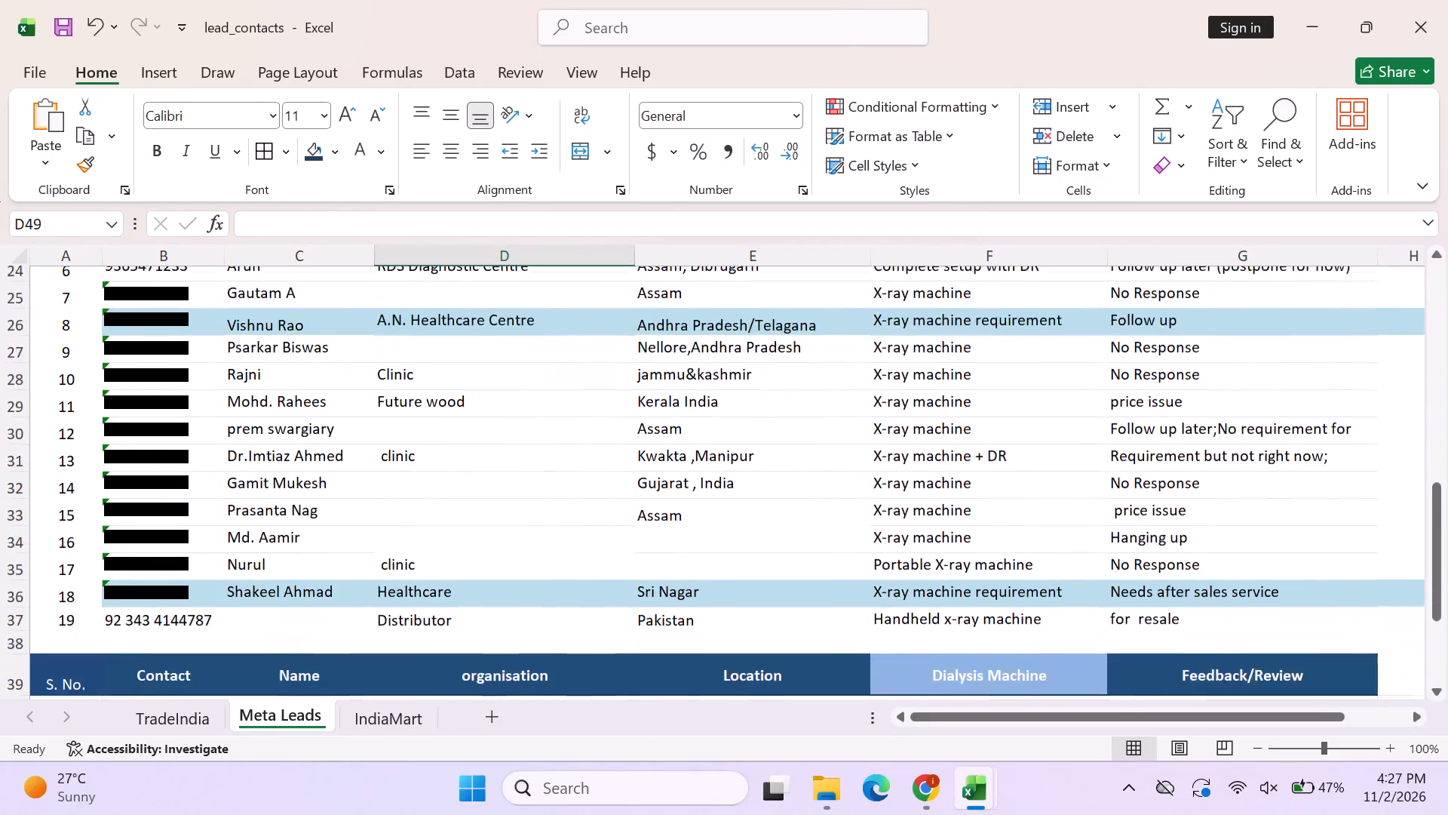
scroll(1027, 598, down, 1)
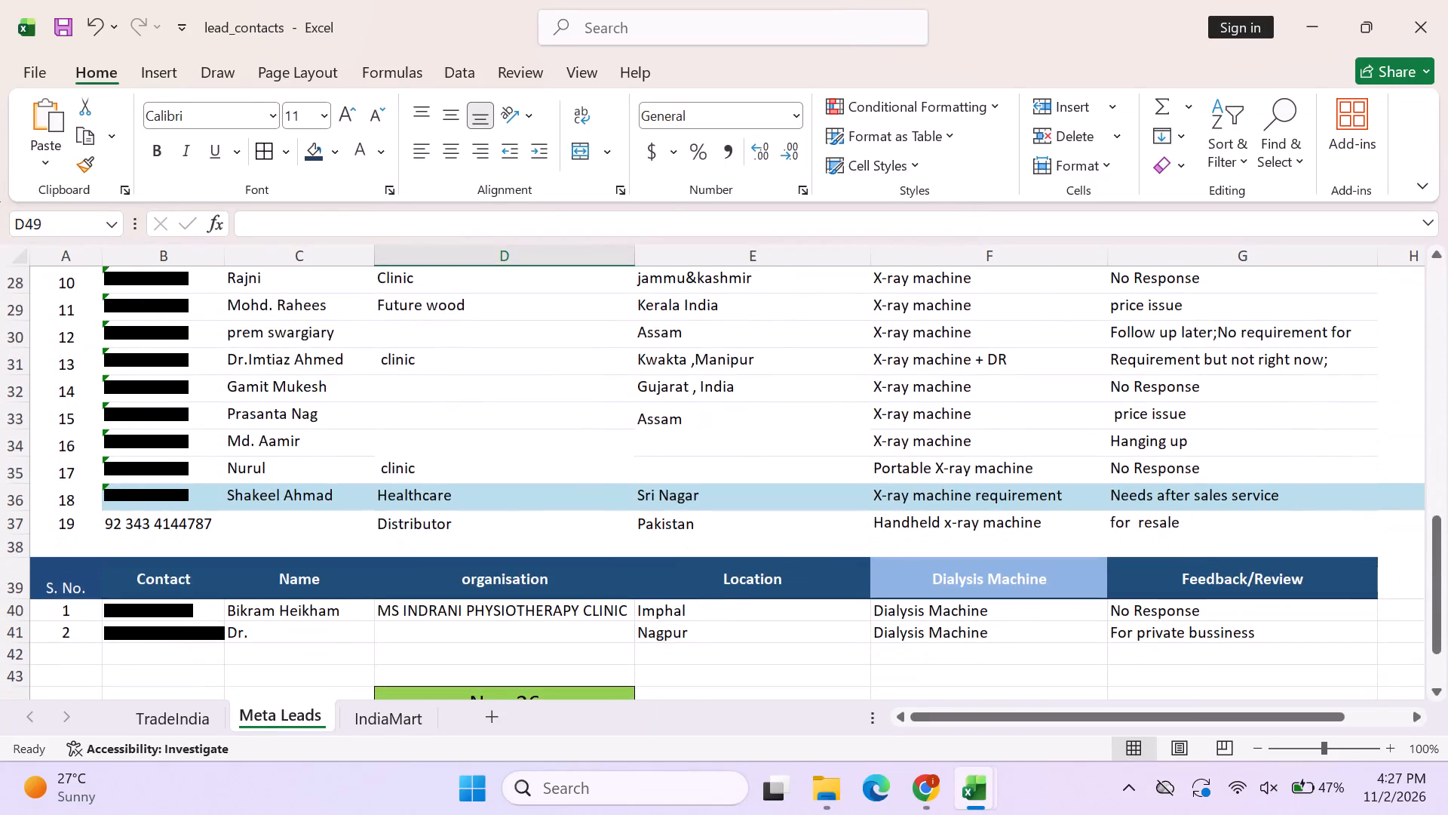
scroll(1027, 598, up, 2)
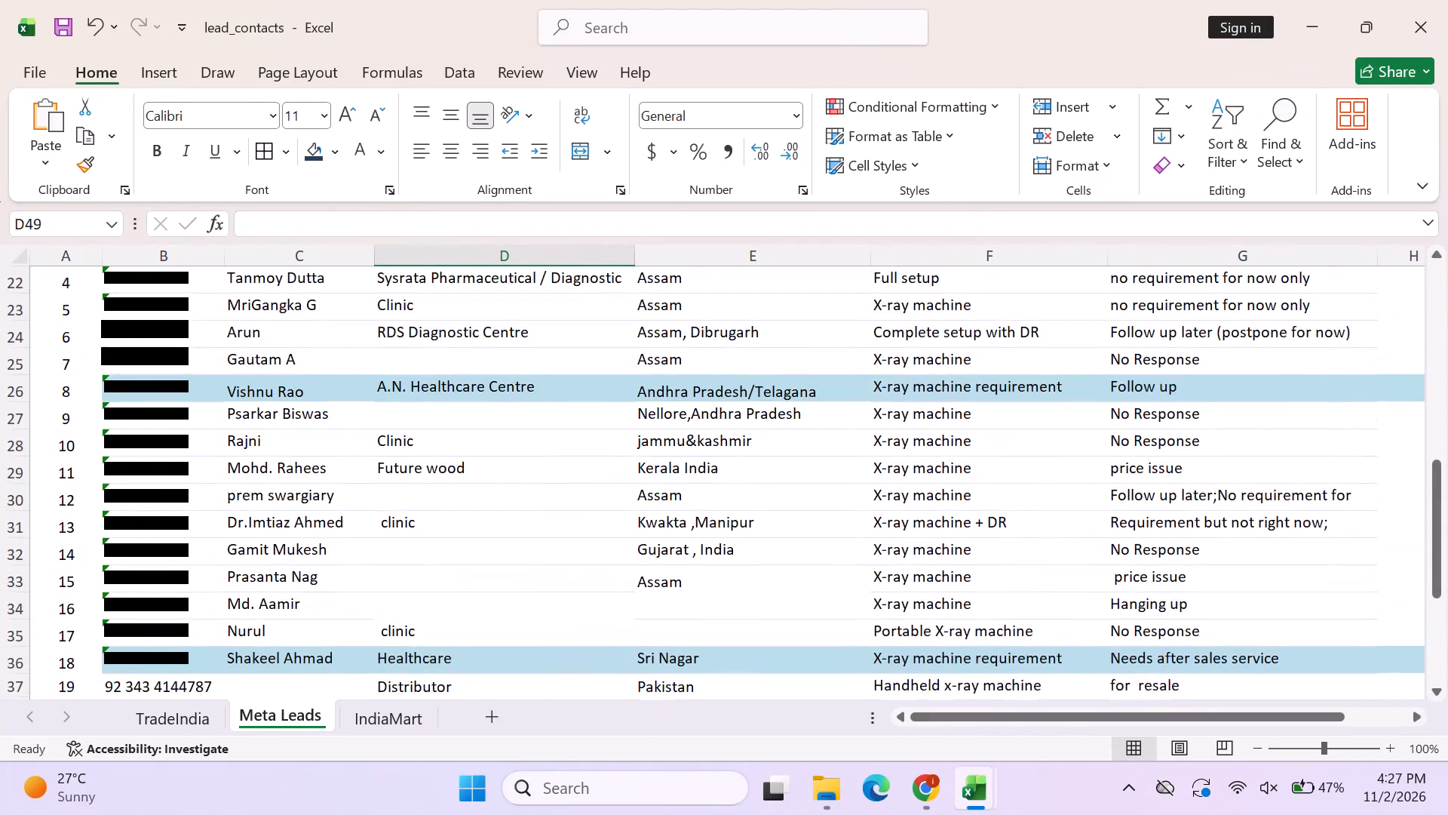
scroll(1027, 598, up, 1)
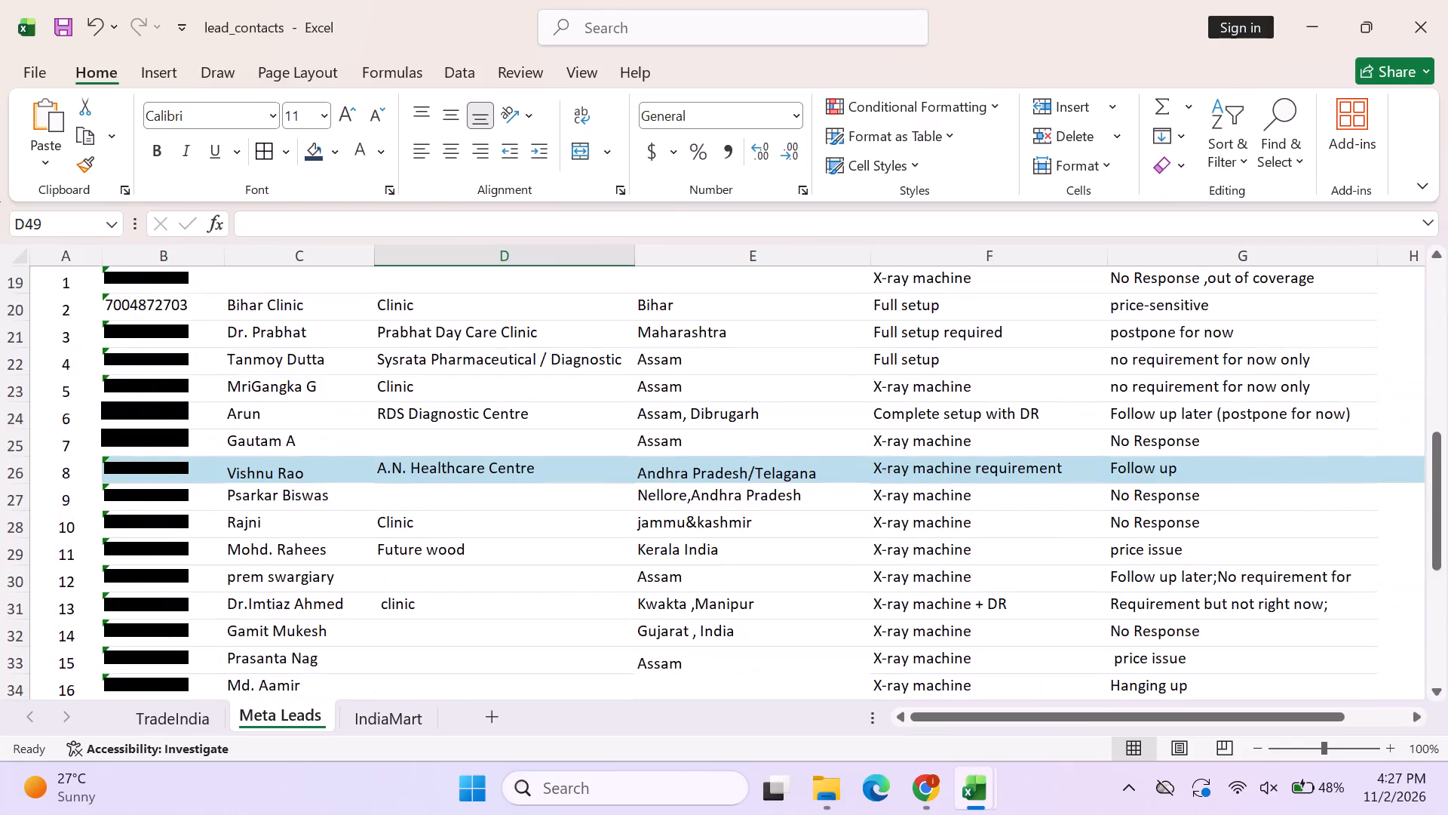
scroll(1027, 598, up, 1)
scroll(1027, 598, down, 1)
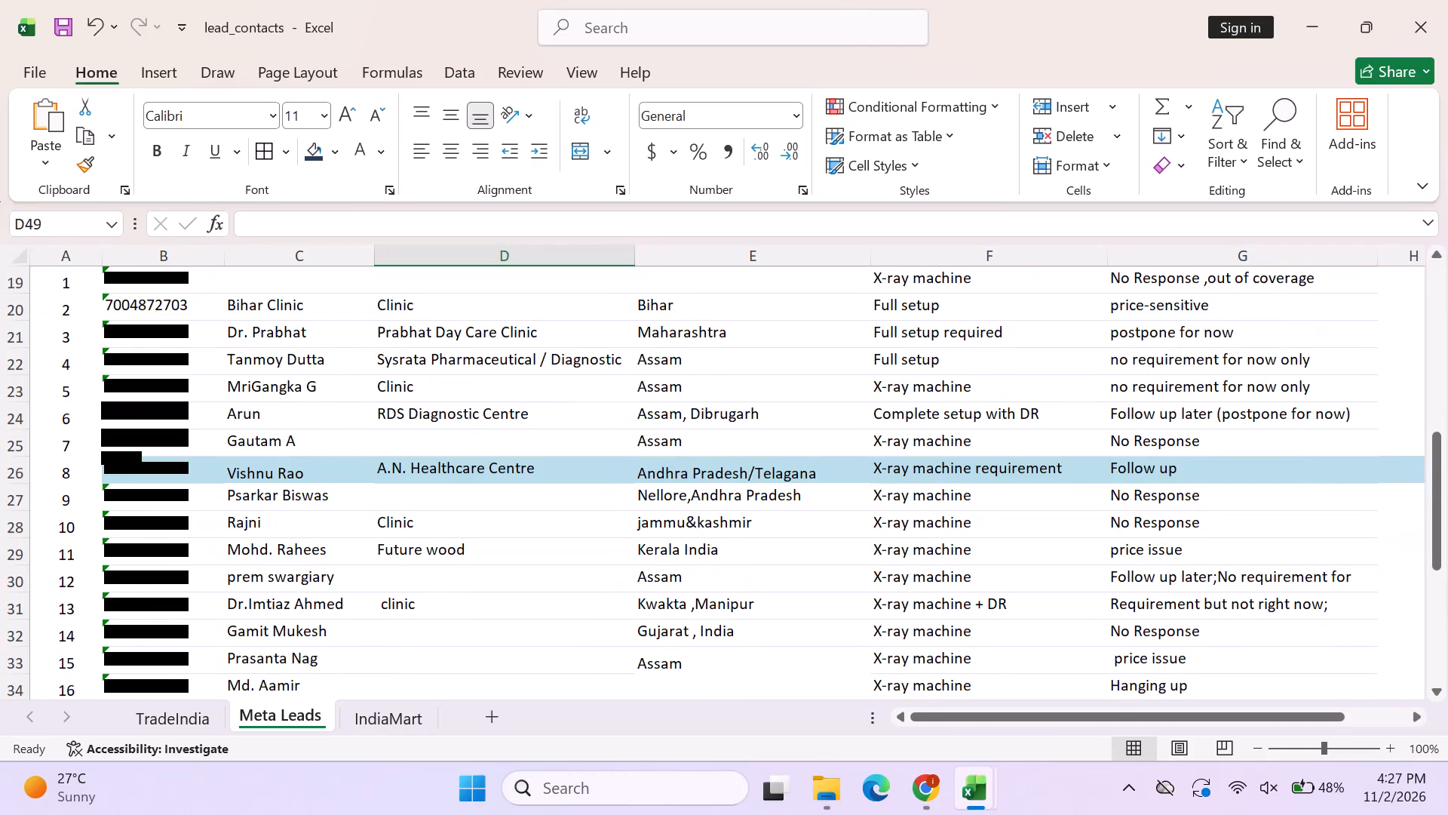
Check the full feedback text in cell G23 and widen the Feedback/Review column so the longer remarks fit.
click(1308, 392)
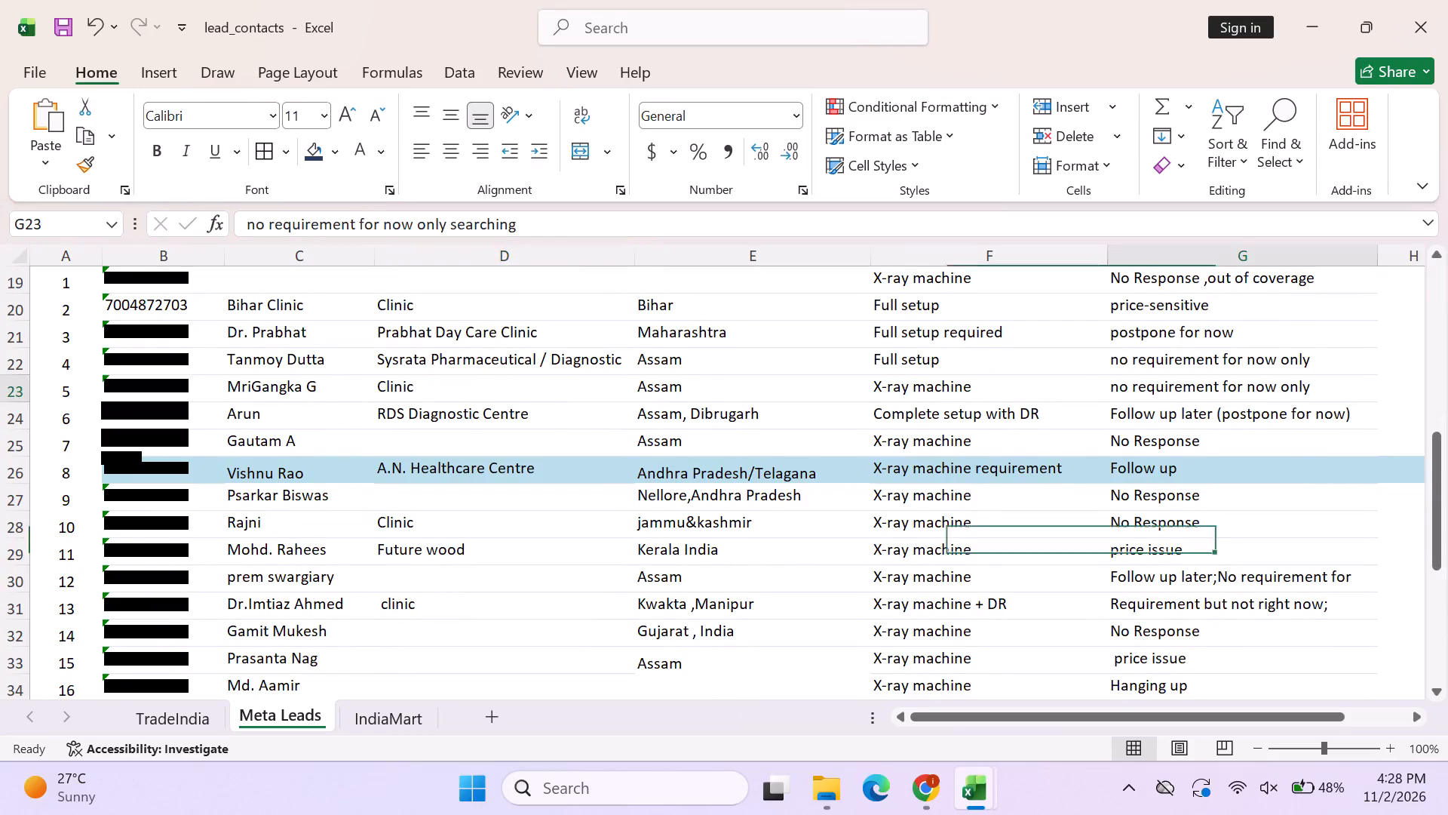
double_click(1308, 392)
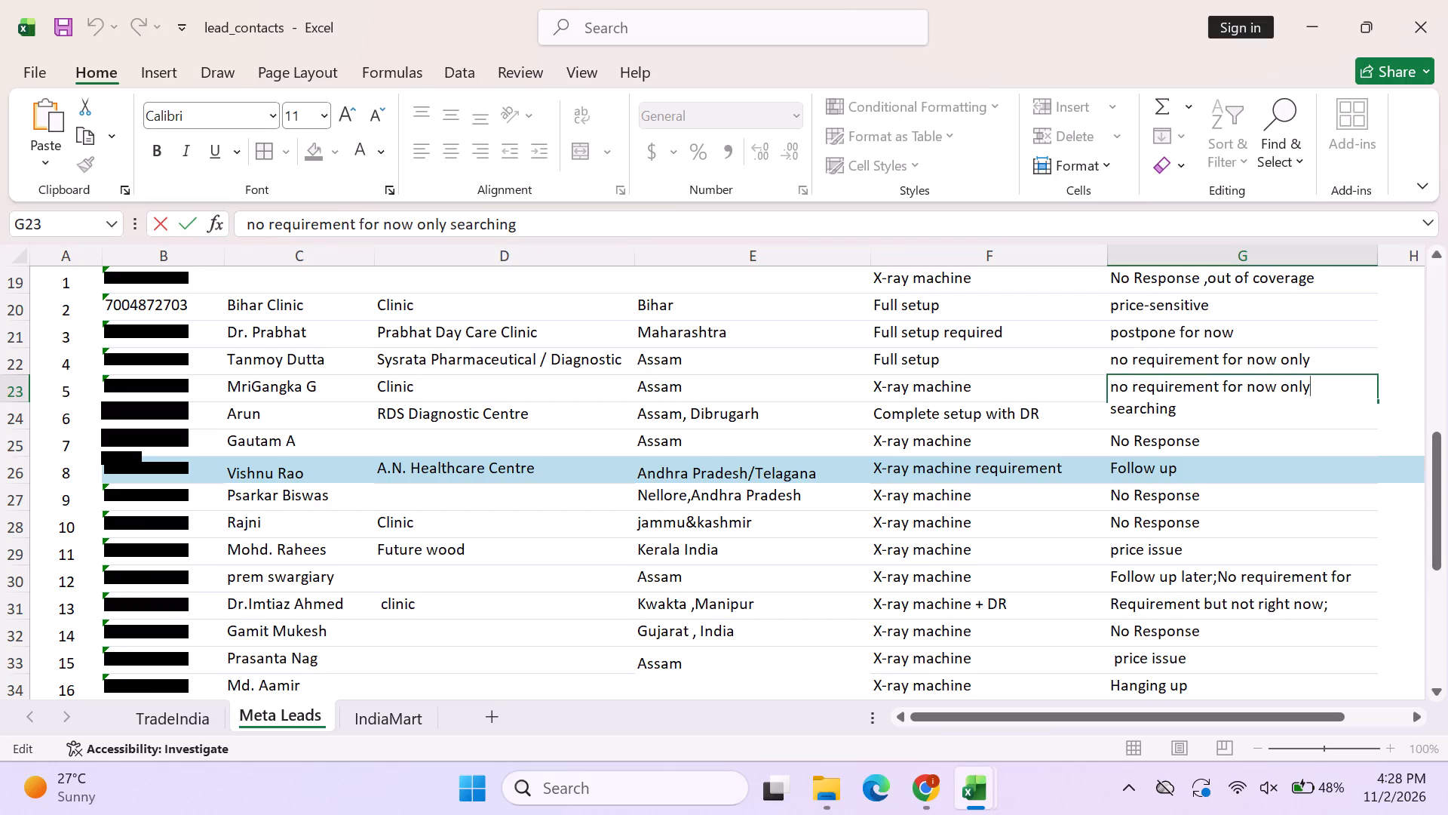
click(651, 505)
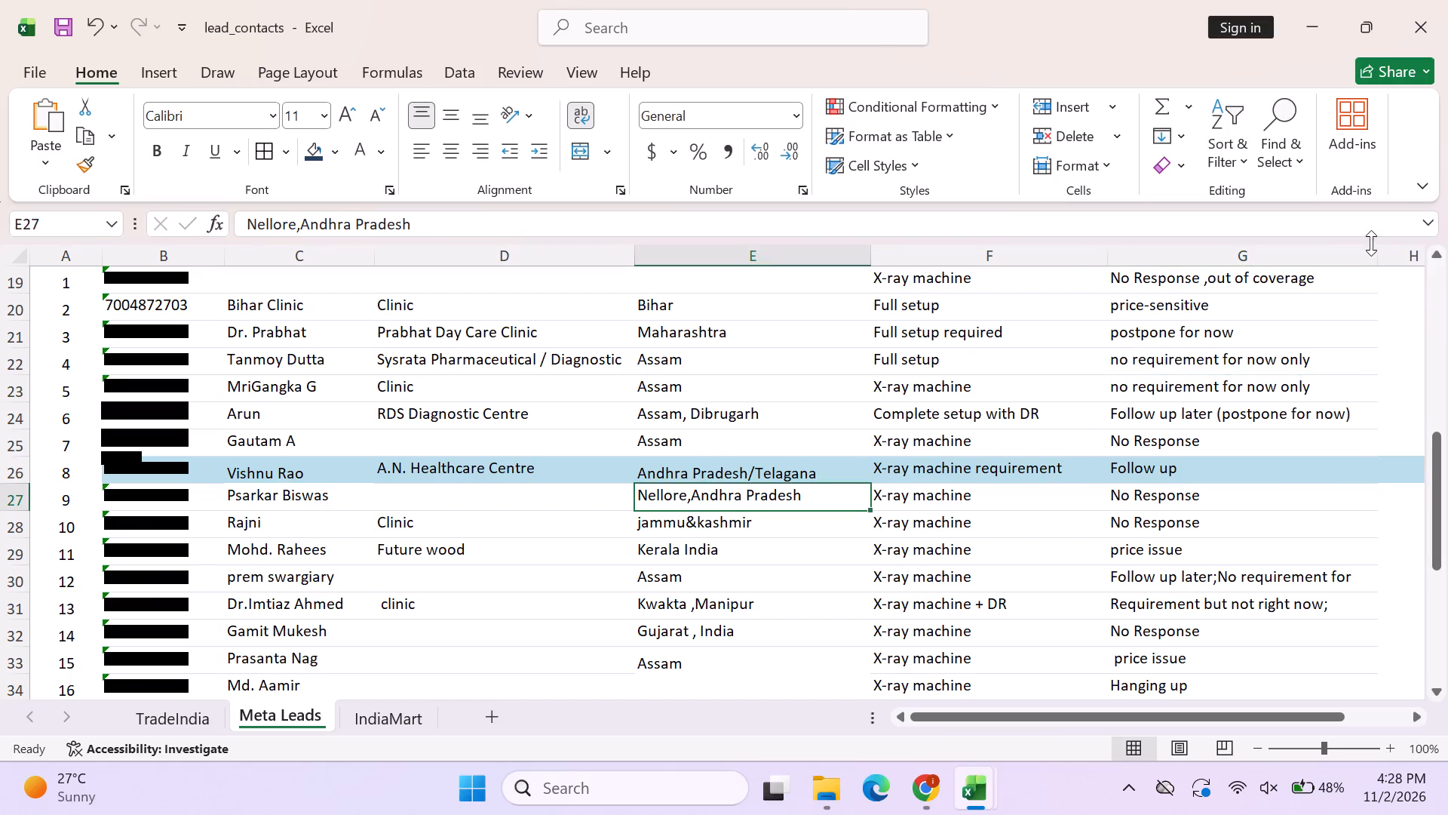
click(1354, 257)
drag(1378, 255, 1422, 257)
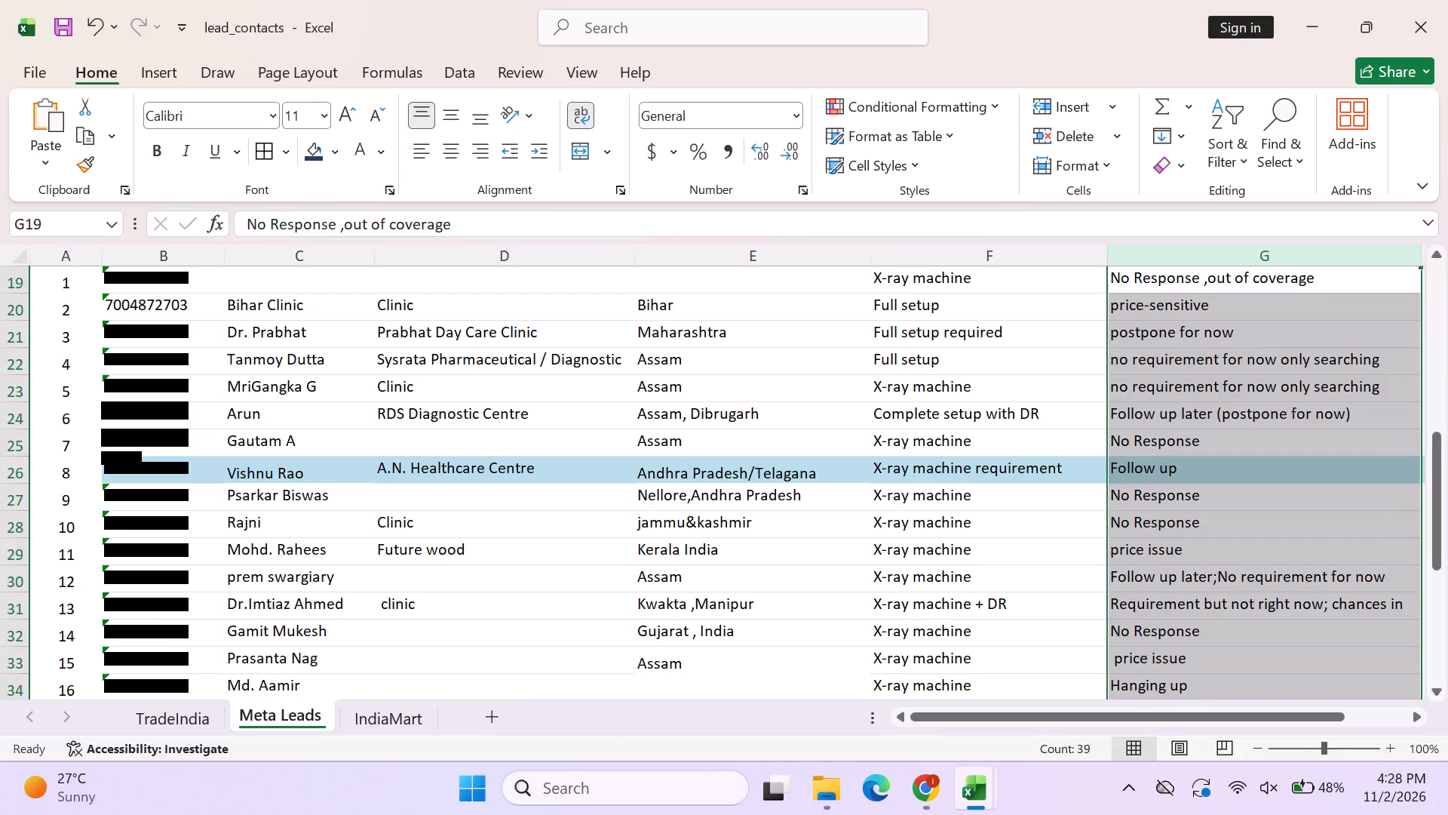
Narrow the machine requirement column F, Location column E and, slightly, organisation column D to fit the X-ray leads' text.
click(989, 532)
click(1031, 258)
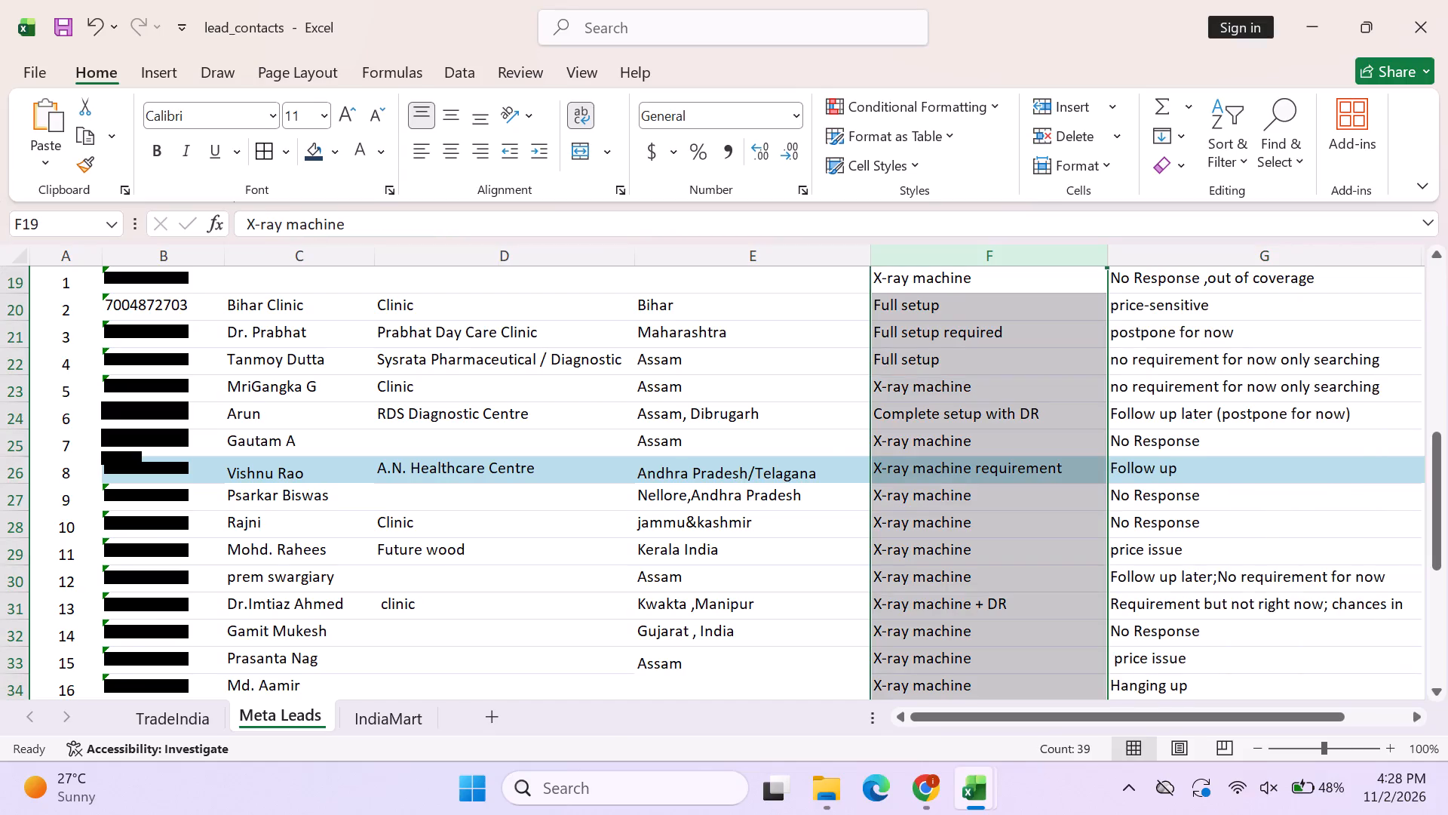
drag(1110, 252, 1063, 251)
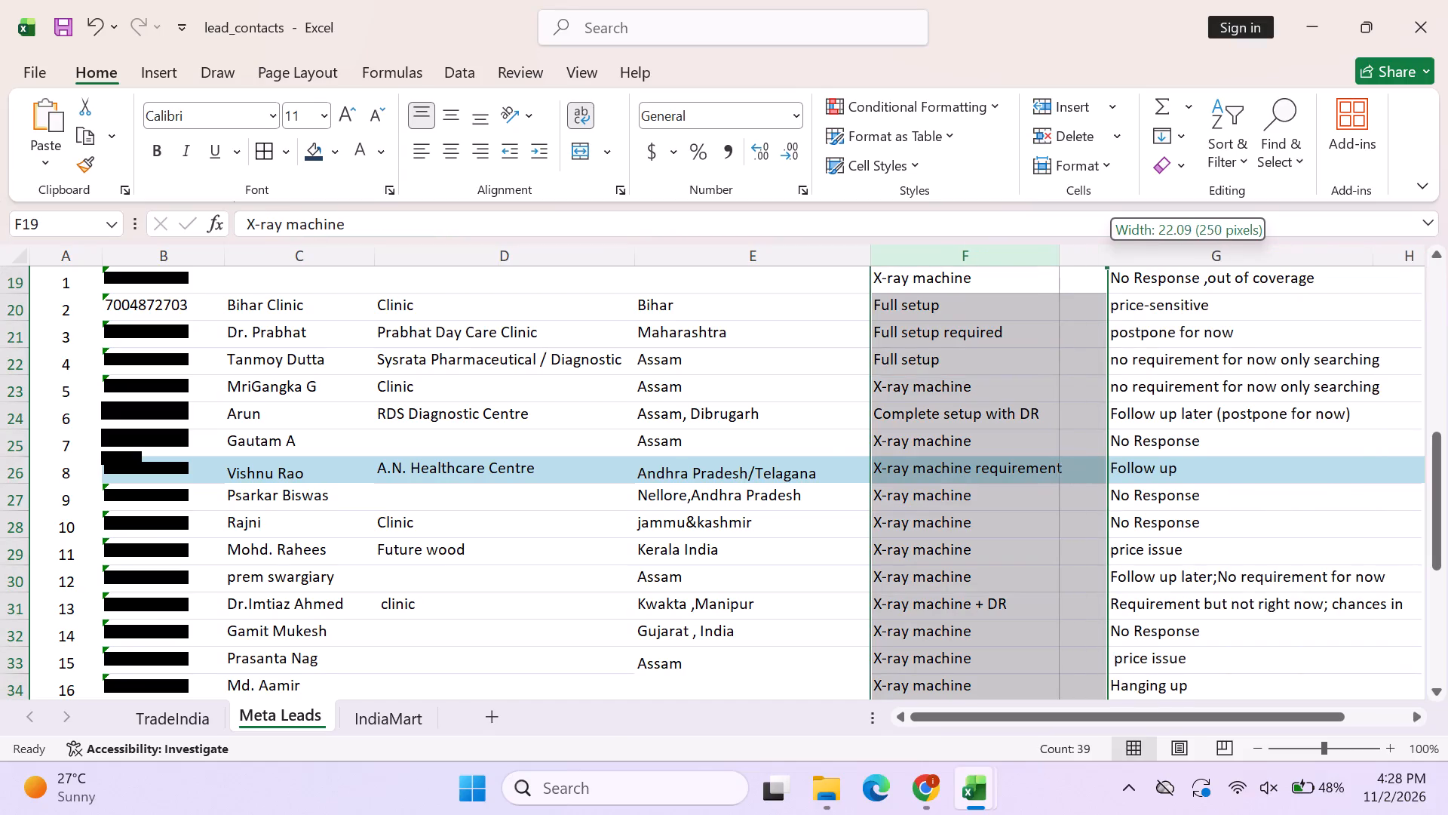
drag(1063, 251, 1067, 251)
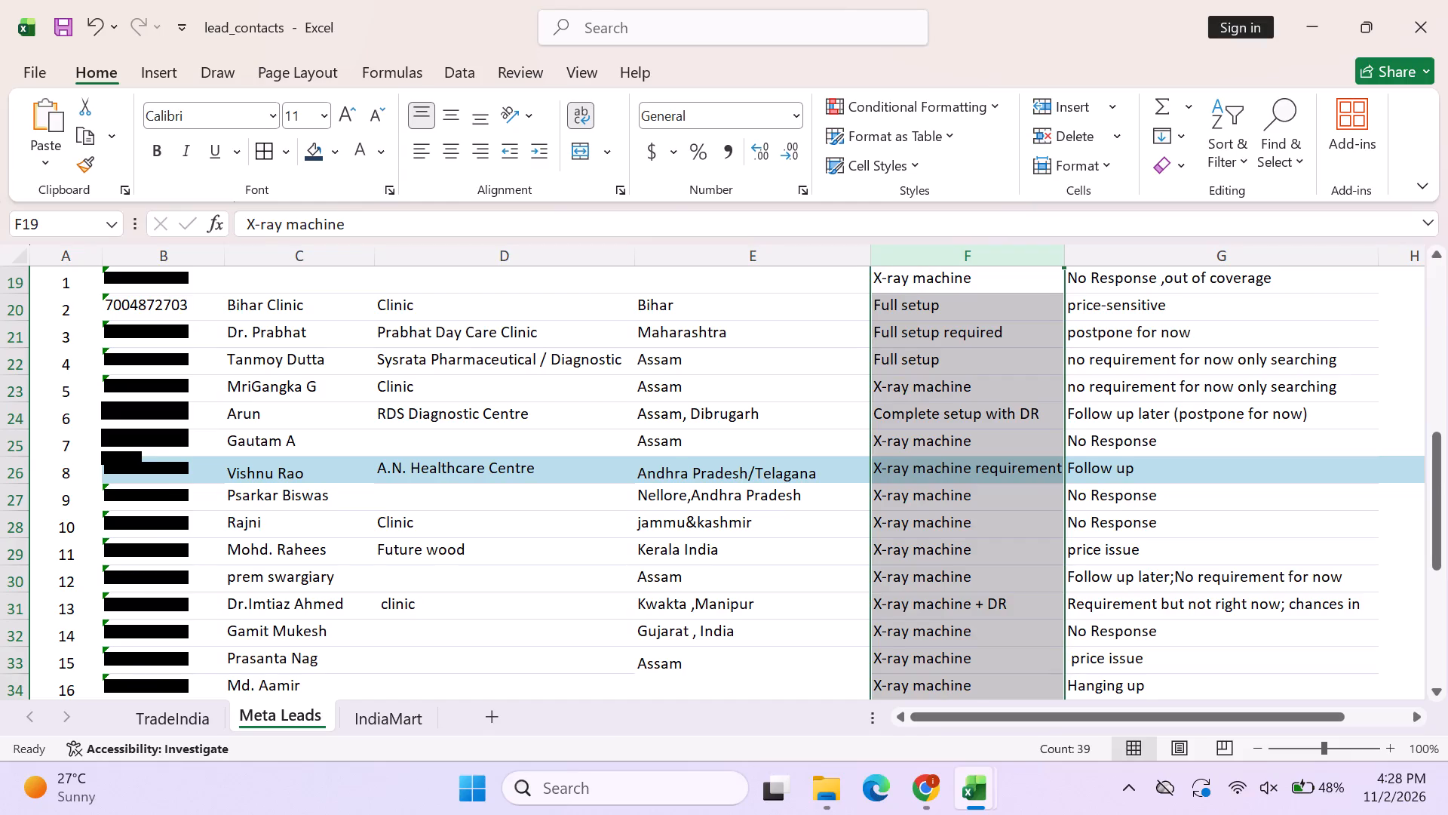
click(735, 253)
drag(869, 245, 814, 239)
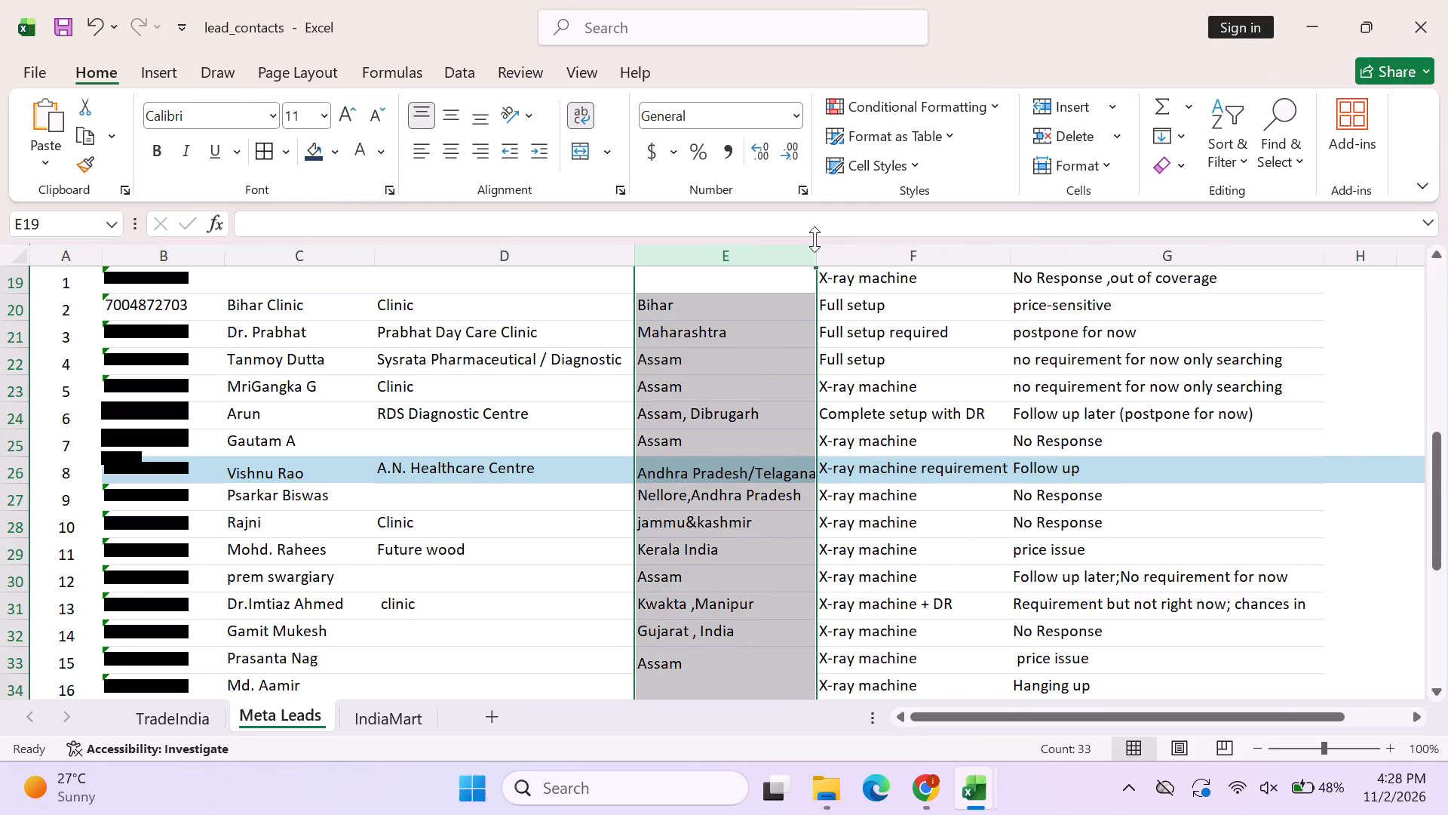
click(560, 257)
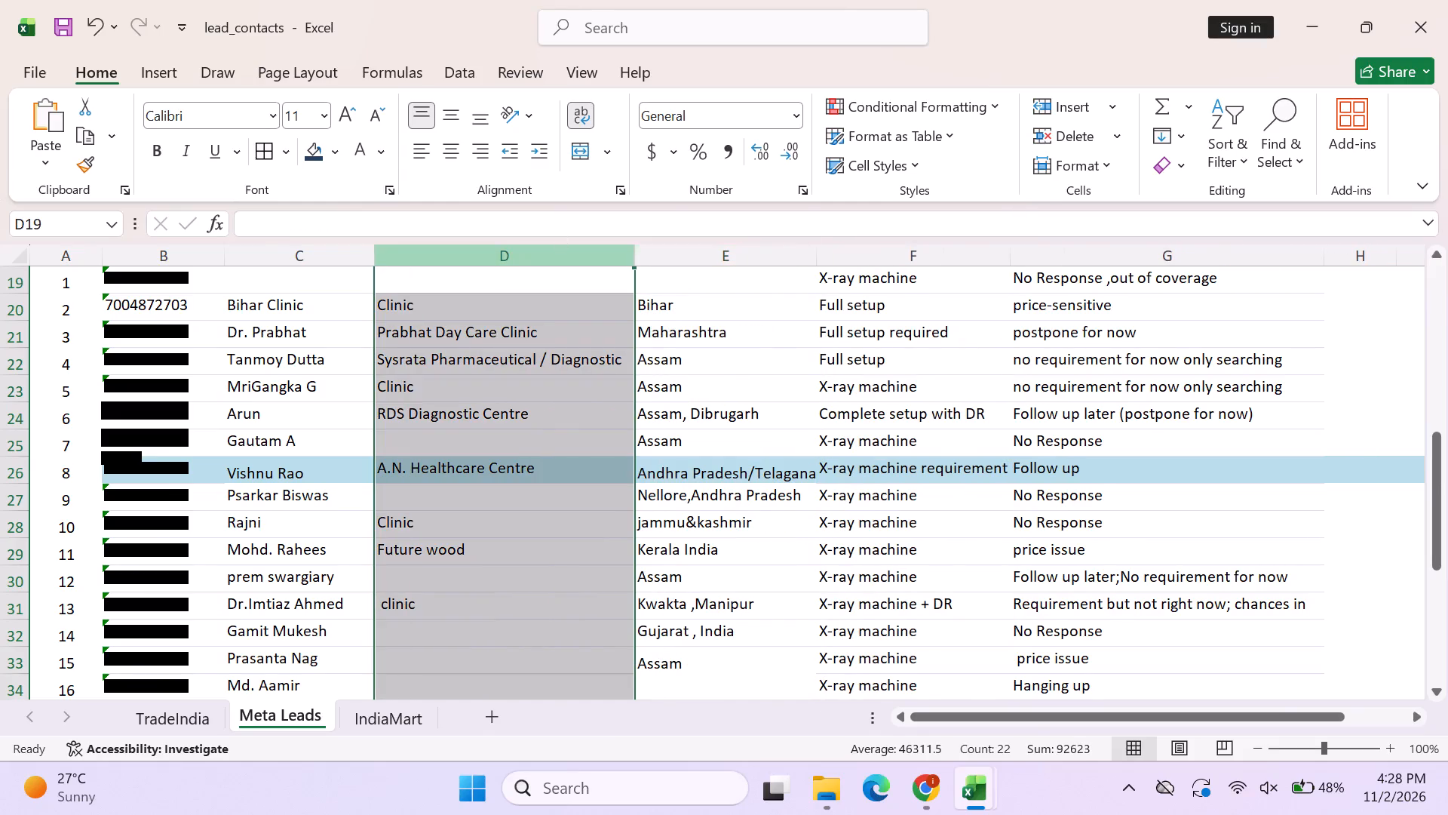
drag(633, 252, 628, 253)
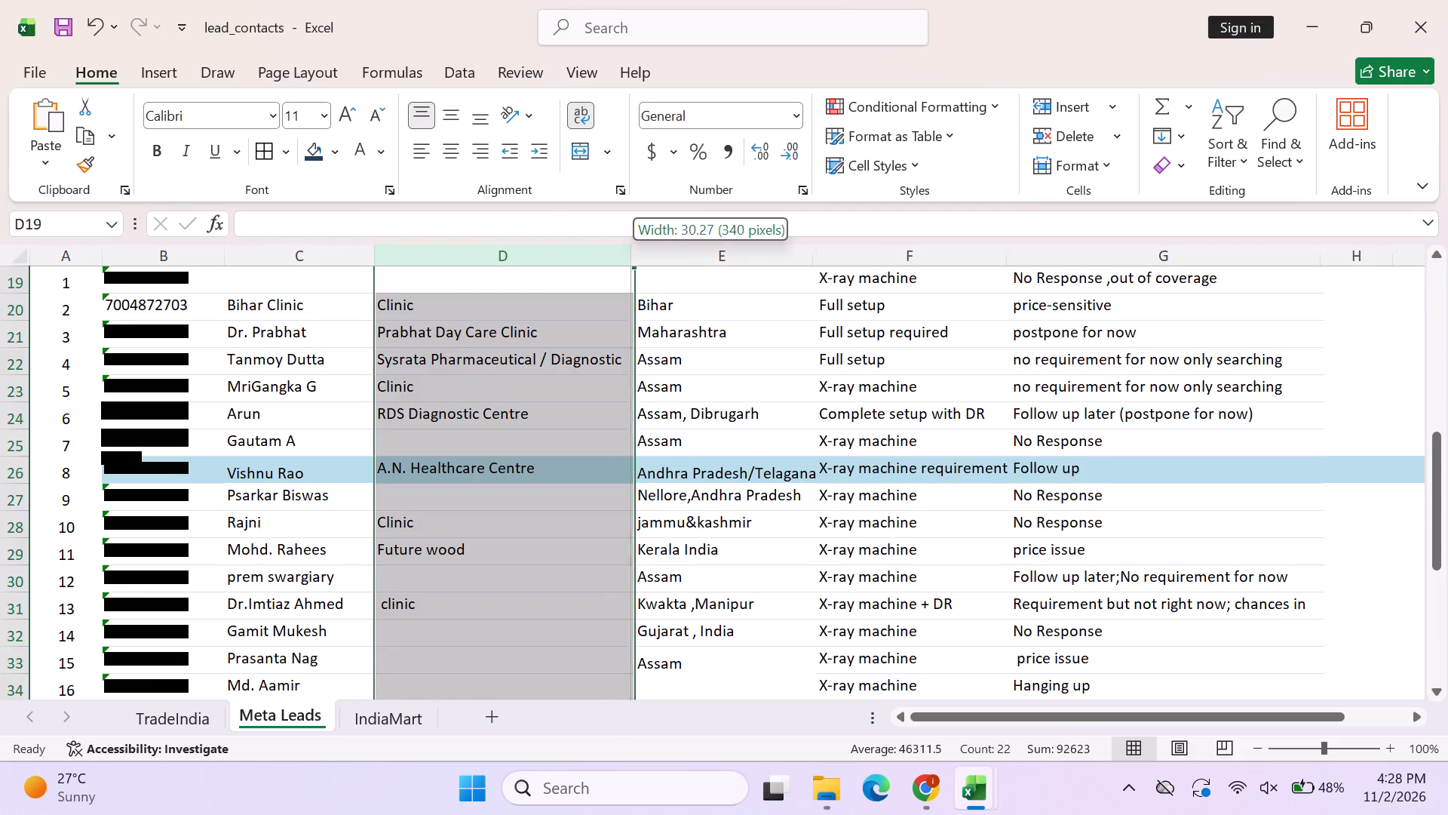
drag(628, 253, 624, 254)
click(755, 454)
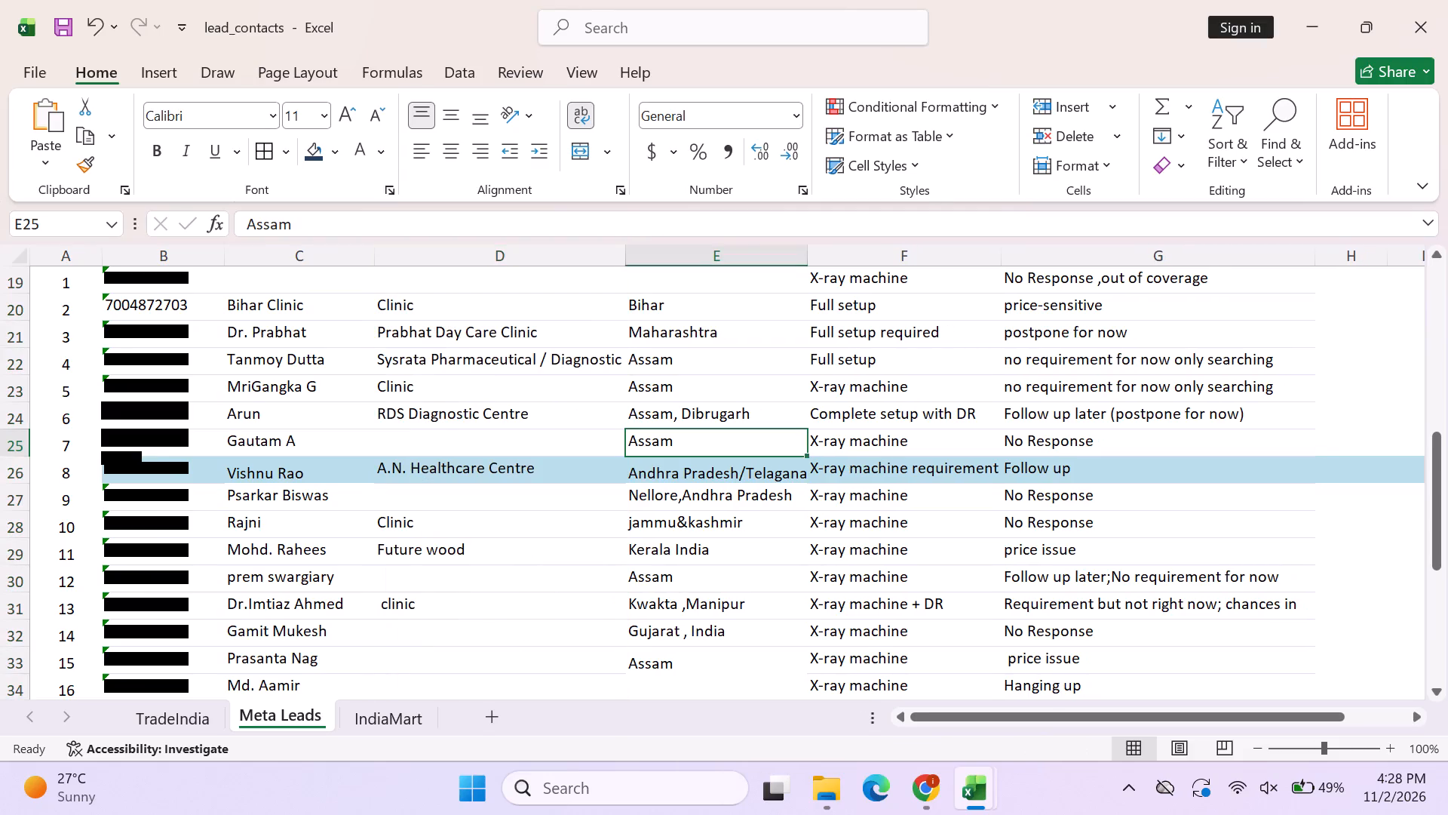
Review the resized column layout across the ambulance, X-ray, dialysis and Nov-26 tables on the Meta Leads sheet.
scroll(436, 433, up, 4)
scroll(461, 445, down, 4)
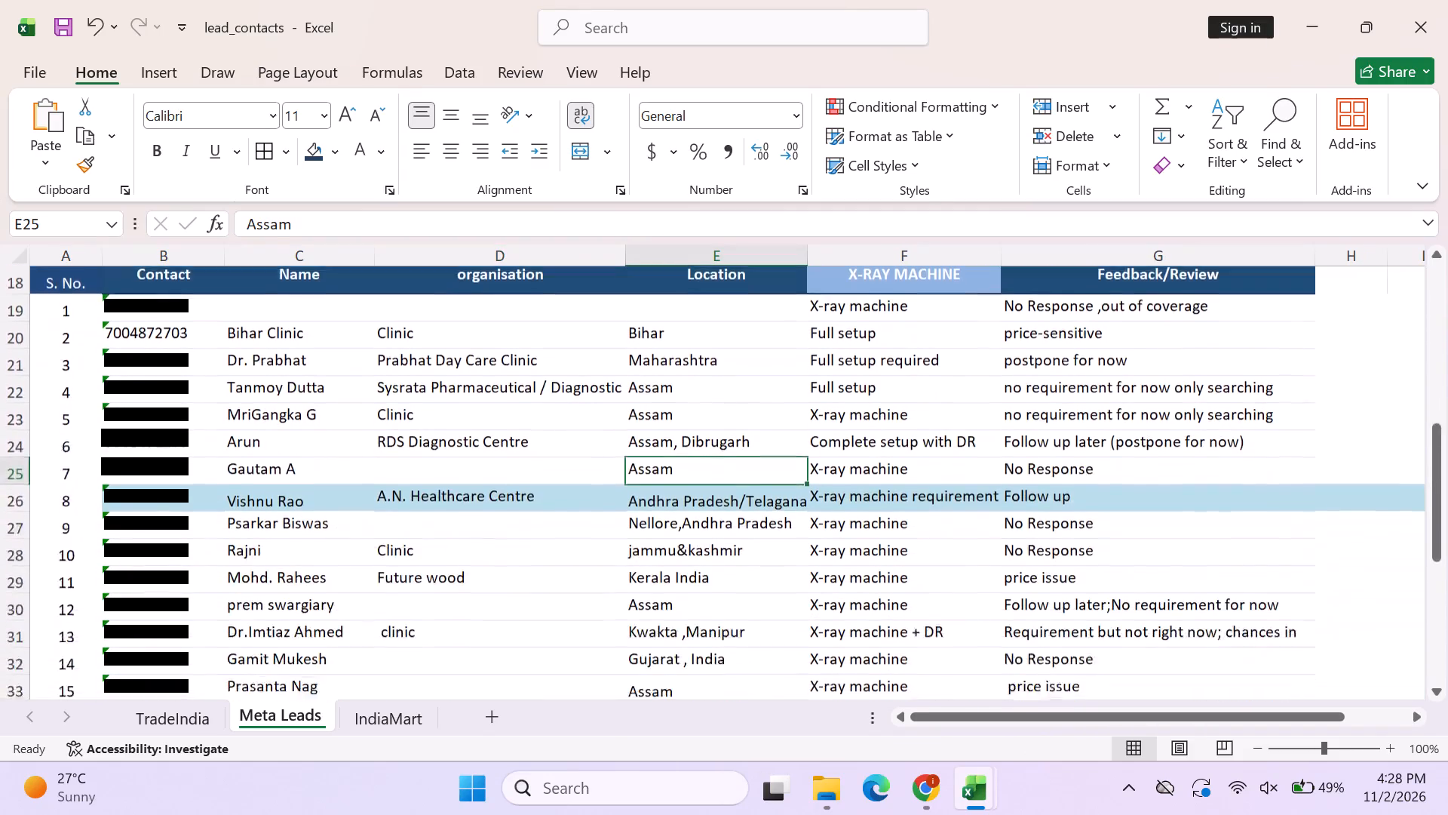
scroll(462, 445, down, 6)
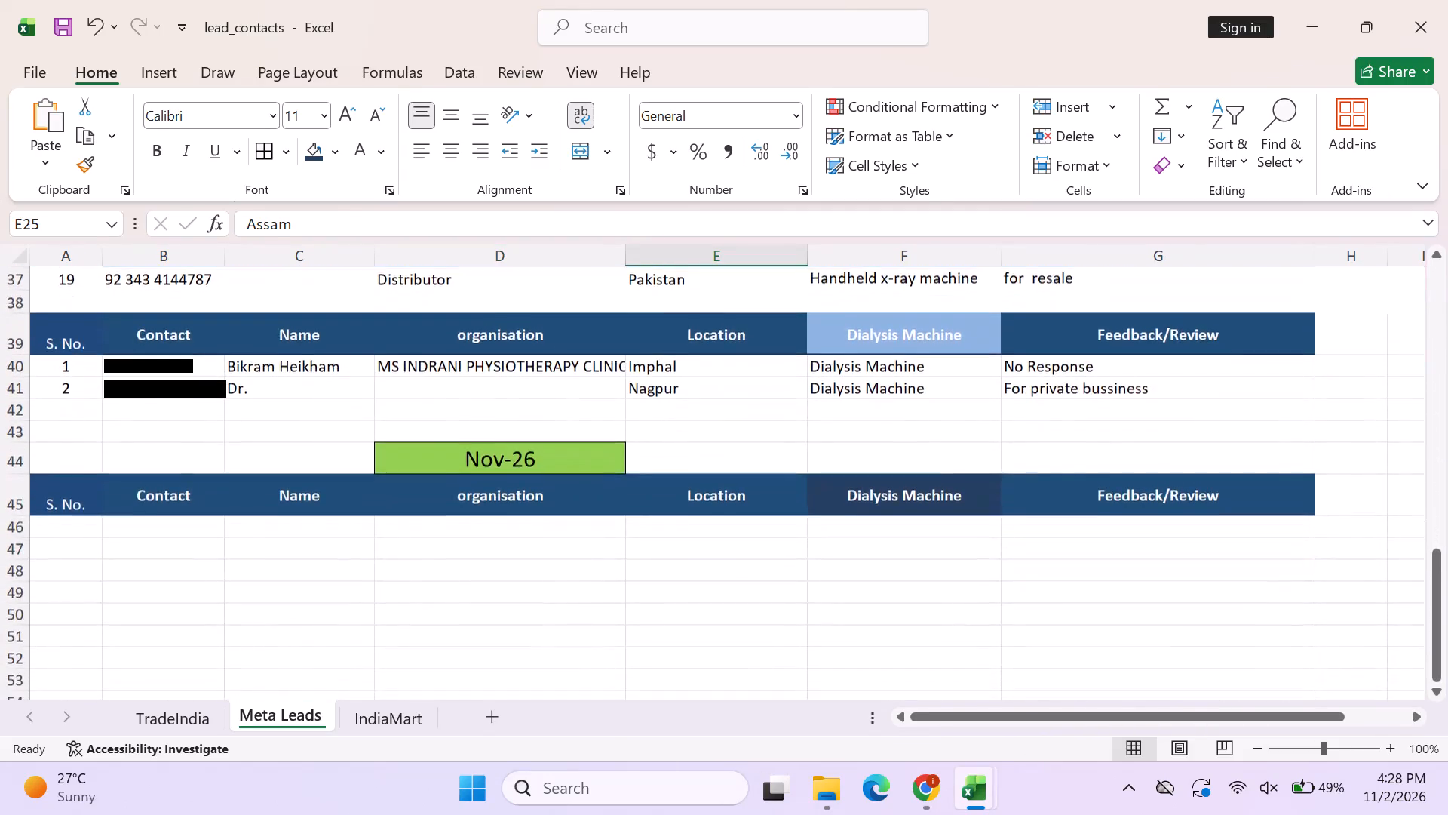
scroll(462, 445, down, 1)
scroll(462, 445, up, 3)
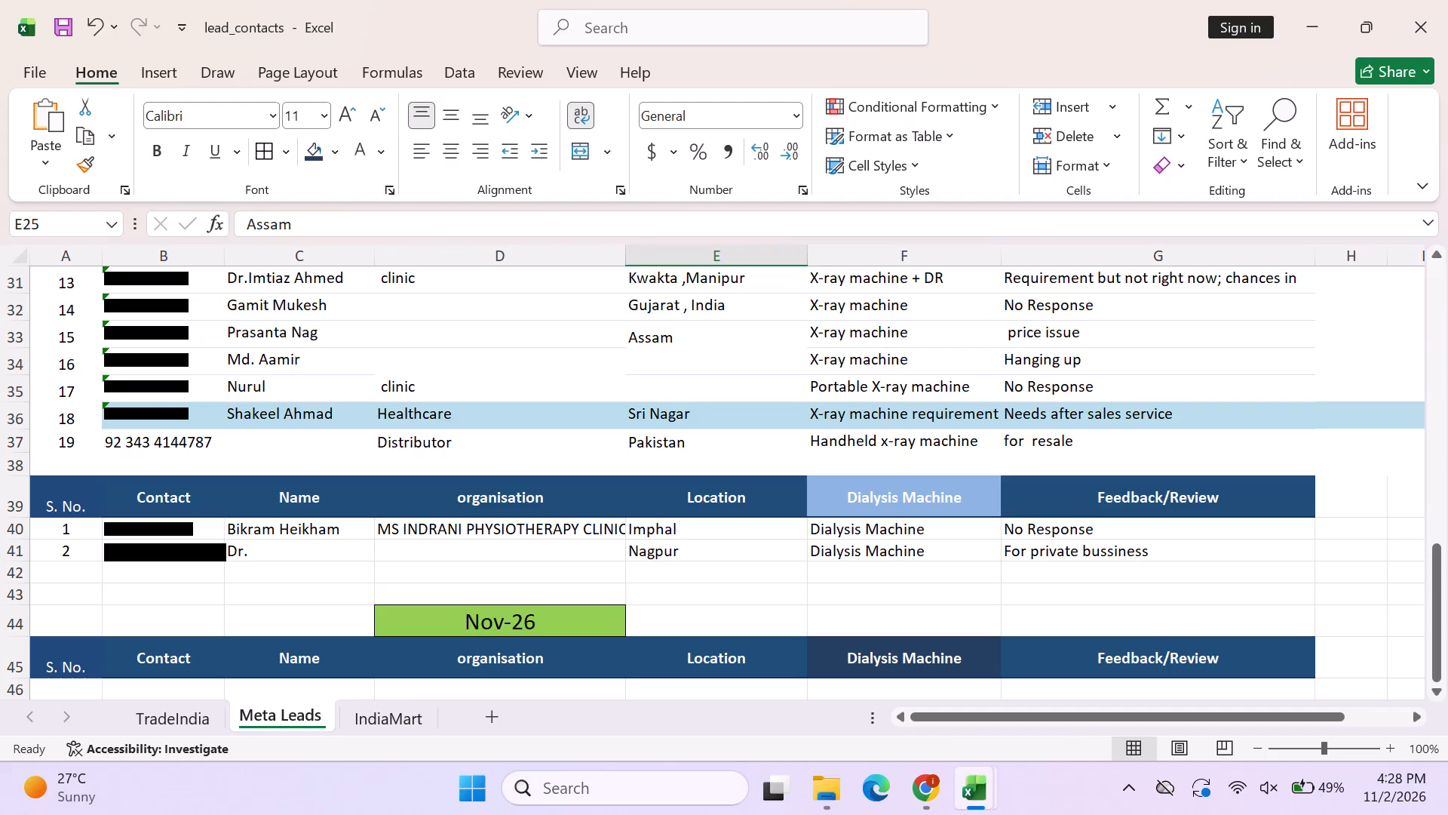
scroll(462, 445, up, 8)
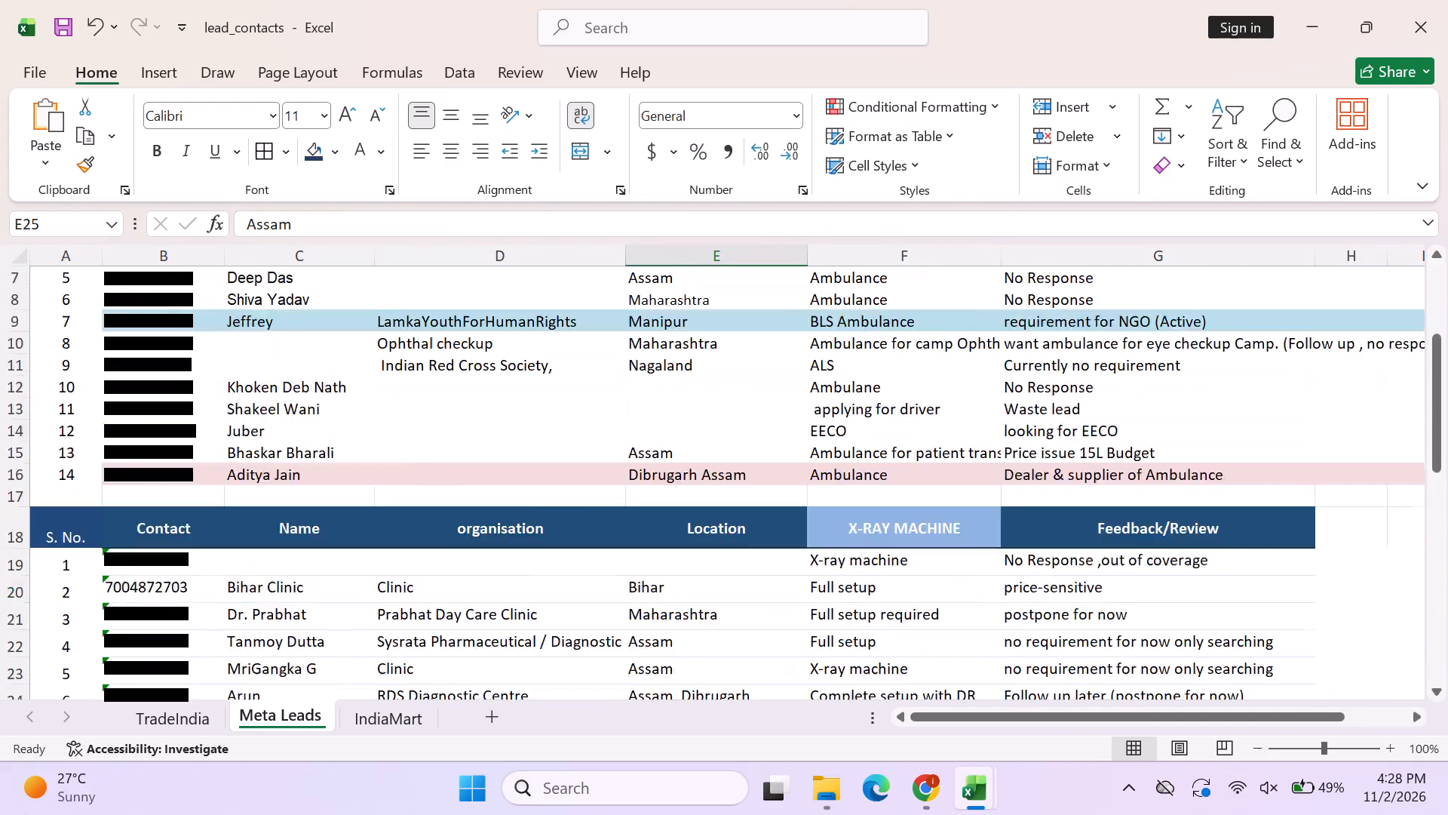
Review the Meta Leads sheet's columns and its ambulance, X-ray, dialysis and Nov-26 tables from top to bottom.
scroll(462, 445, up, 4)
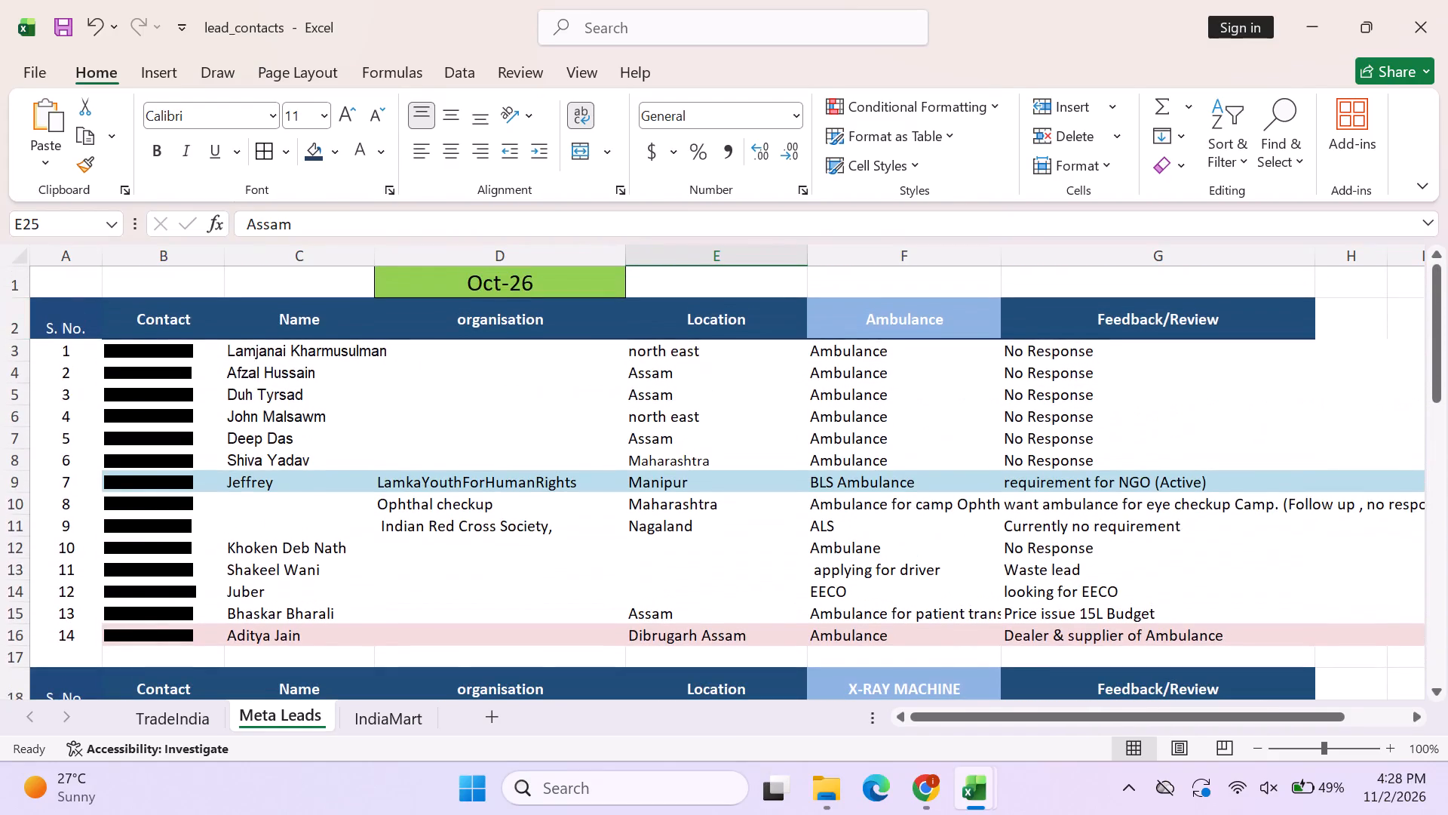
click(149, 250)
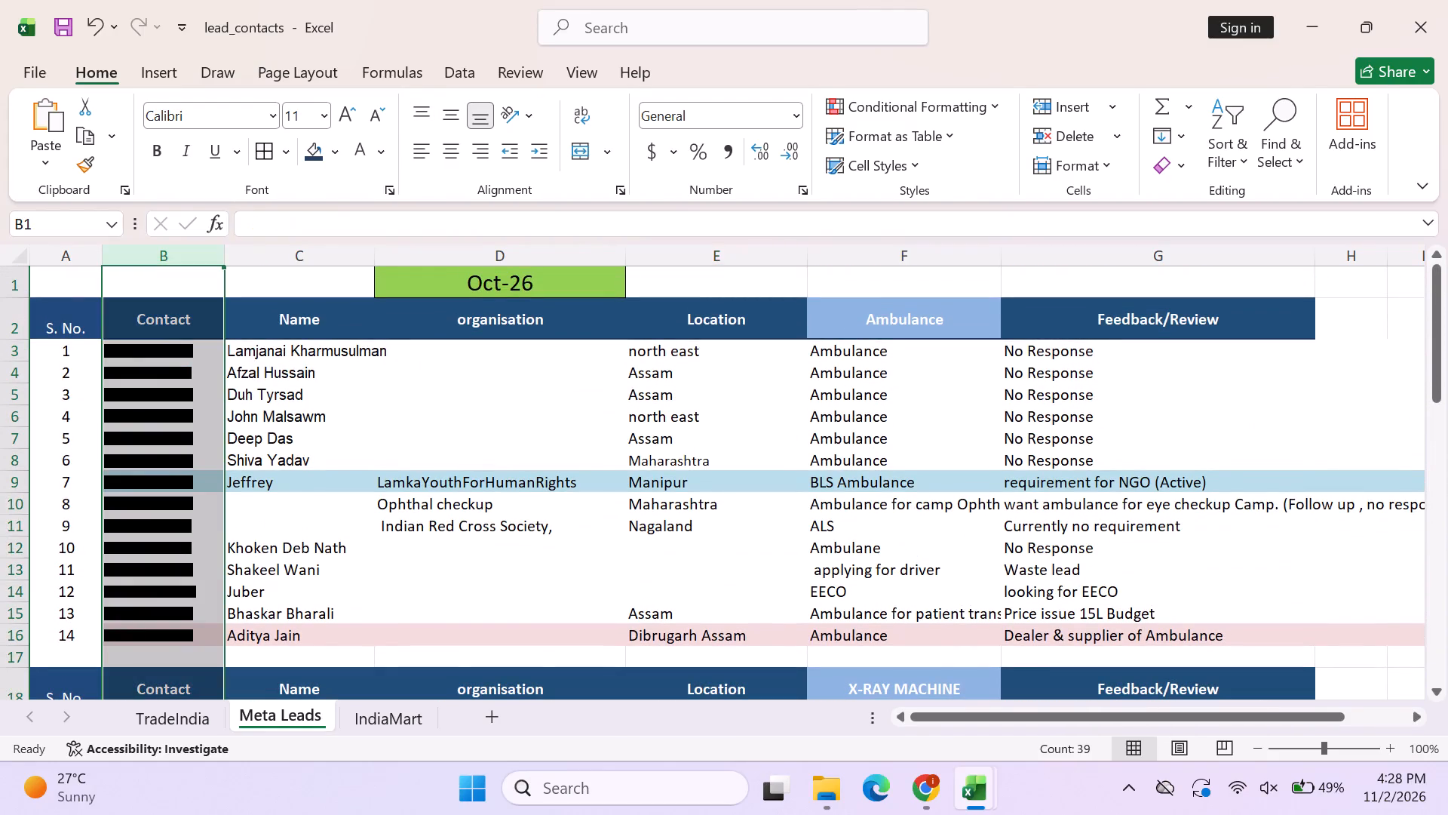
click(54, 252)
click(311, 259)
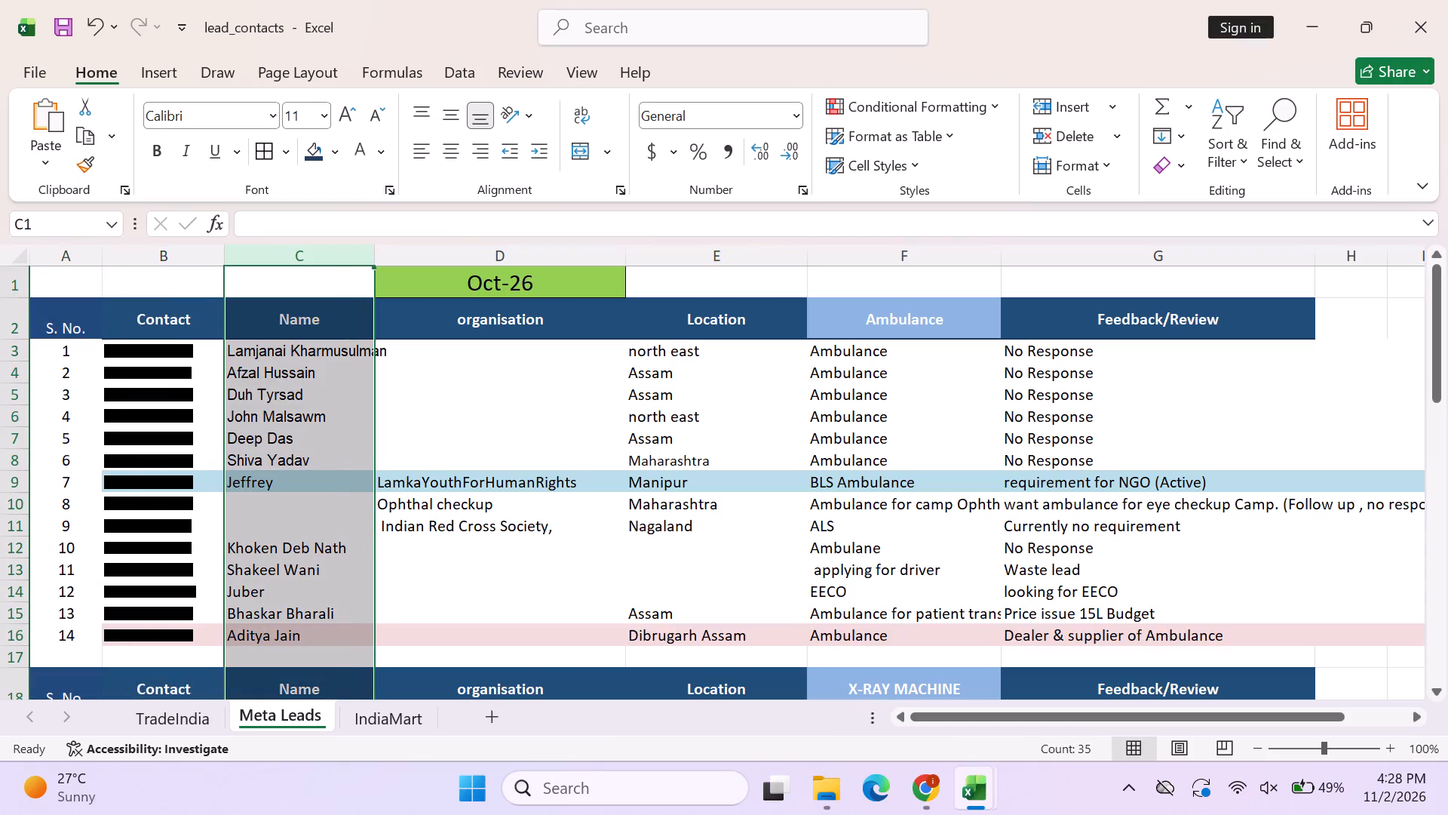
click(478, 257)
click(777, 505)
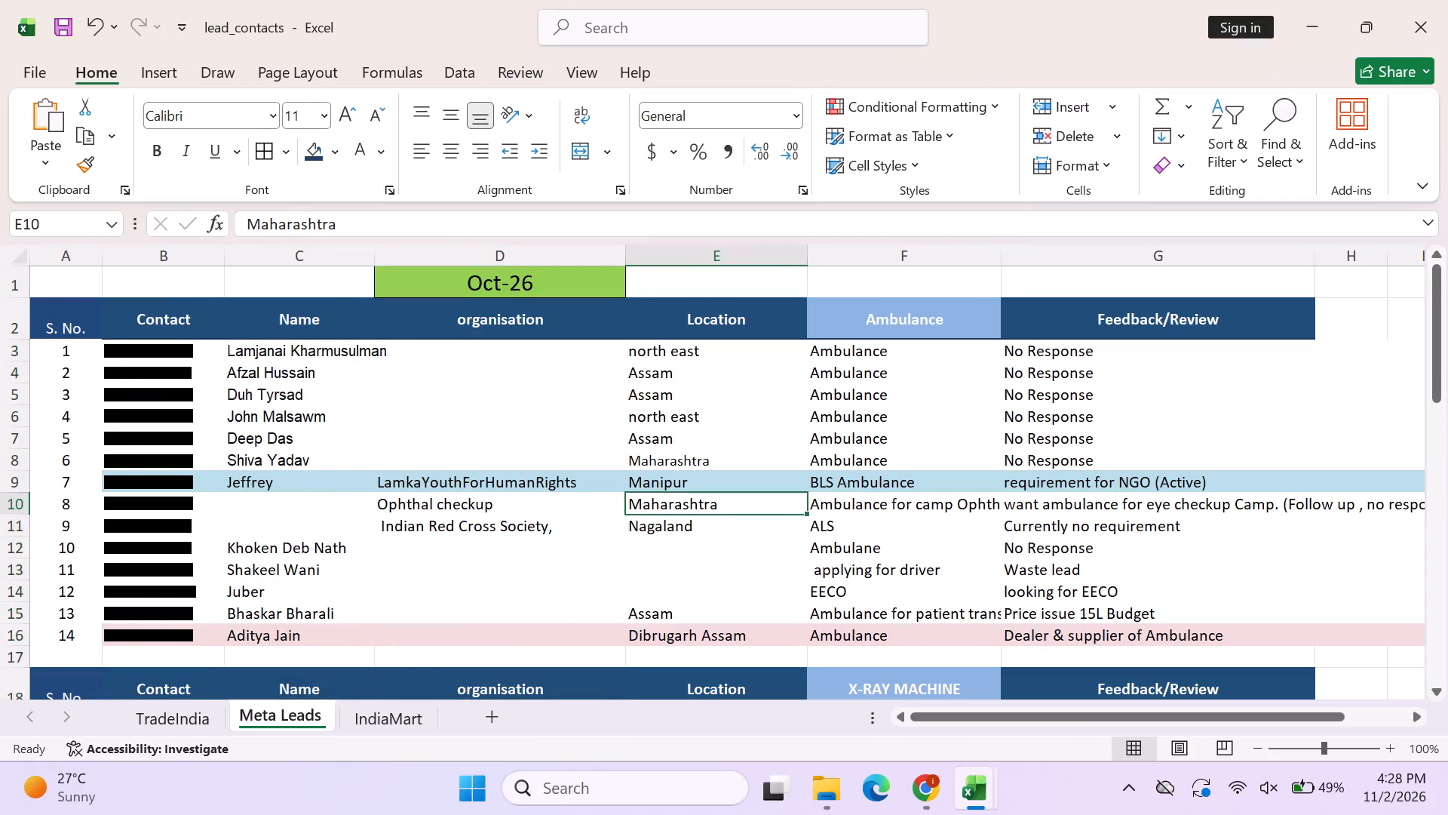
scroll(777, 505, down, 10)
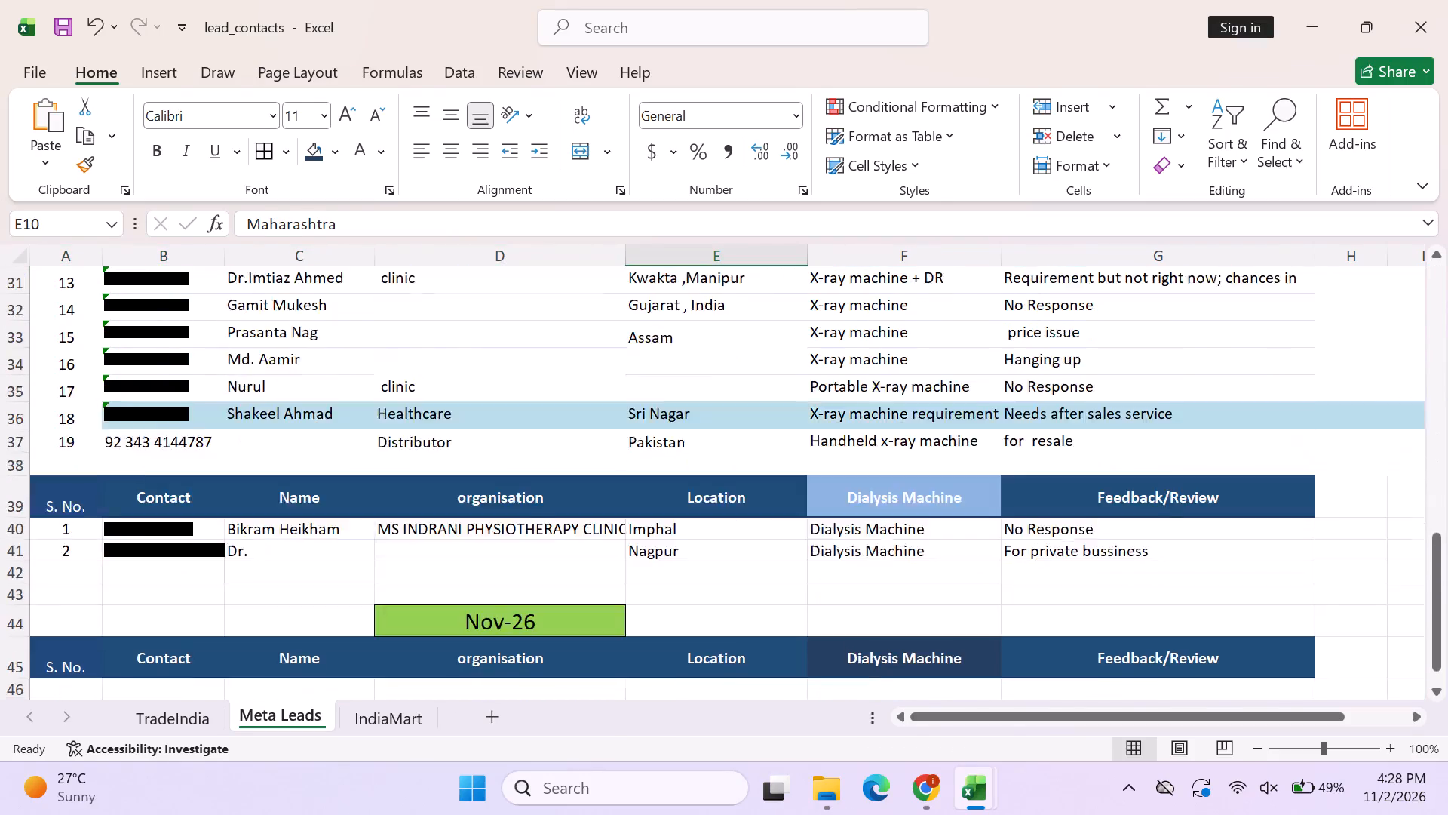
scroll(778, 503, down, 3)
scroll(784, 494, up, 5)
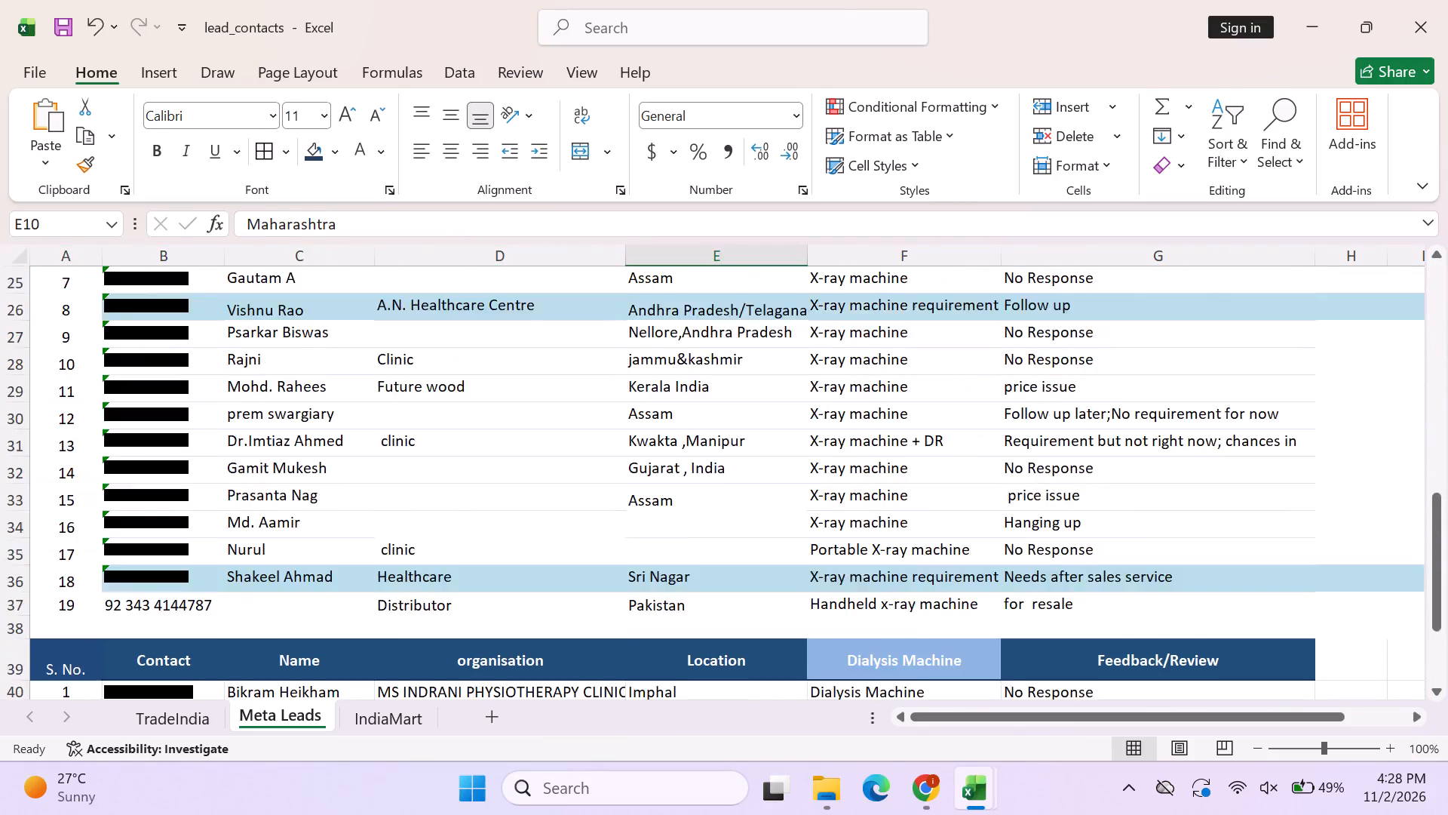
scroll(784, 494, up, 8)
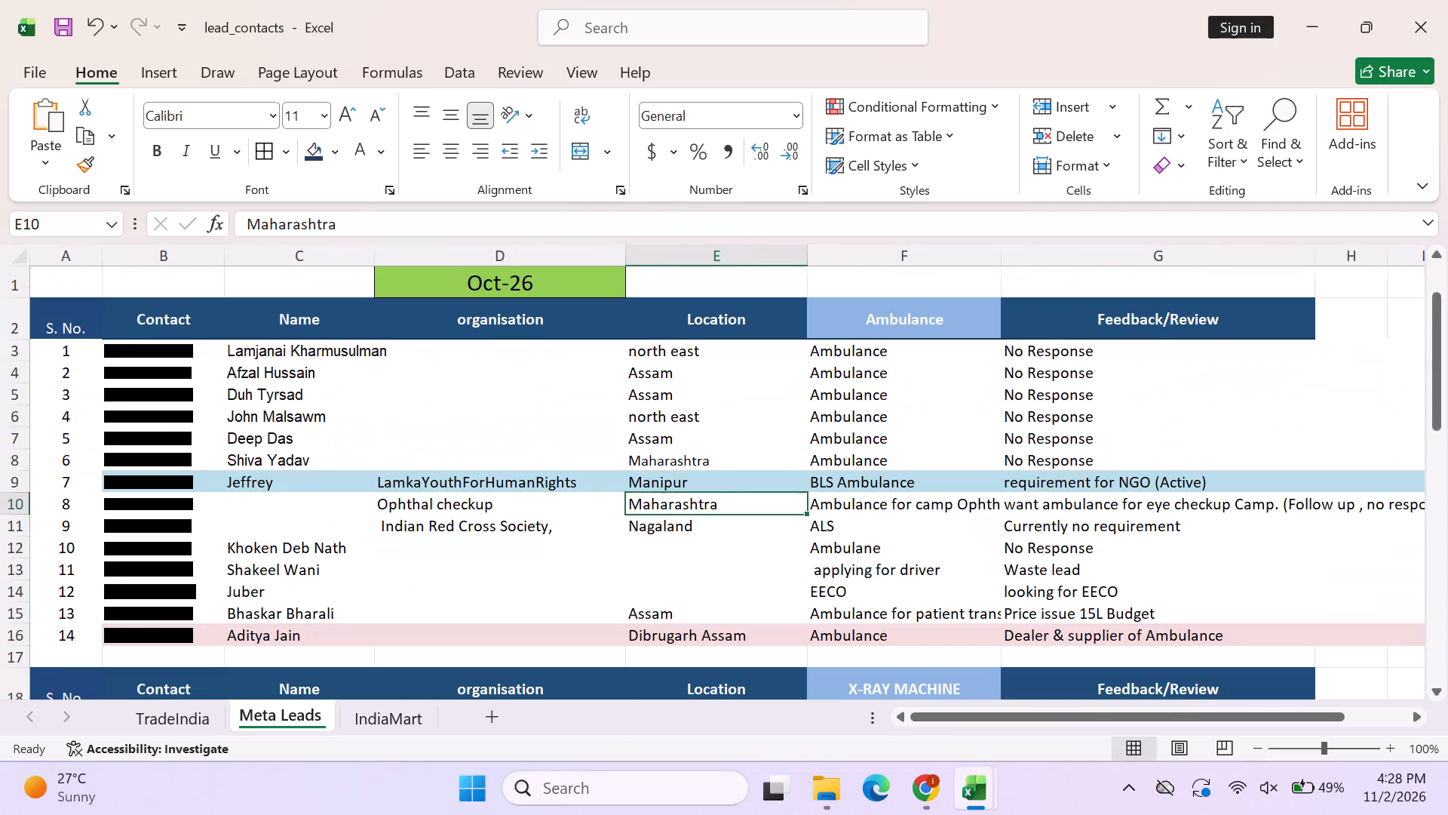
scroll(784, 491, up, 4)
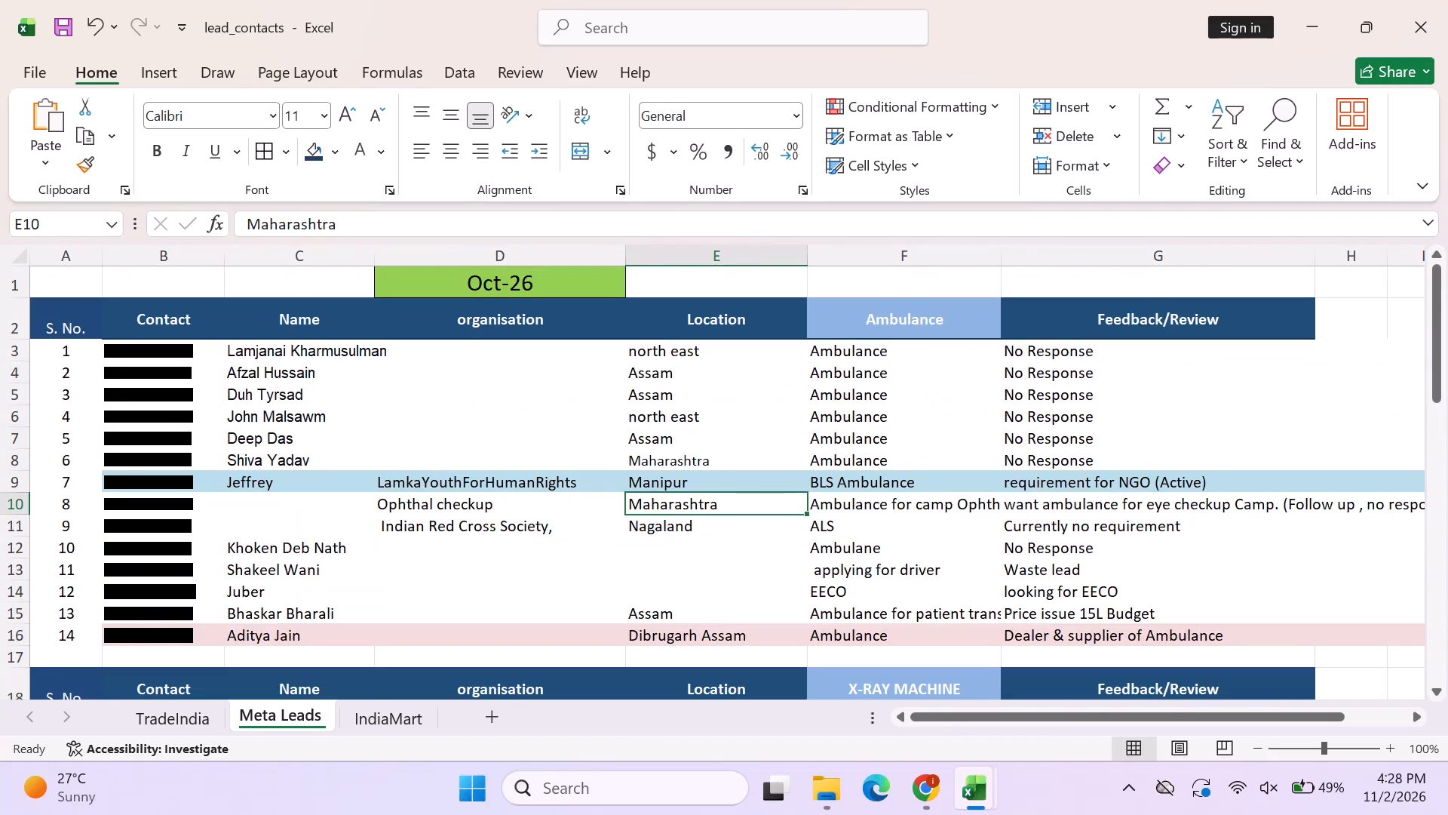
Check the TradeIndia sheet, then bring up the IndiaMart sheet with the Nov-26 enquiries.
click(183, 723)
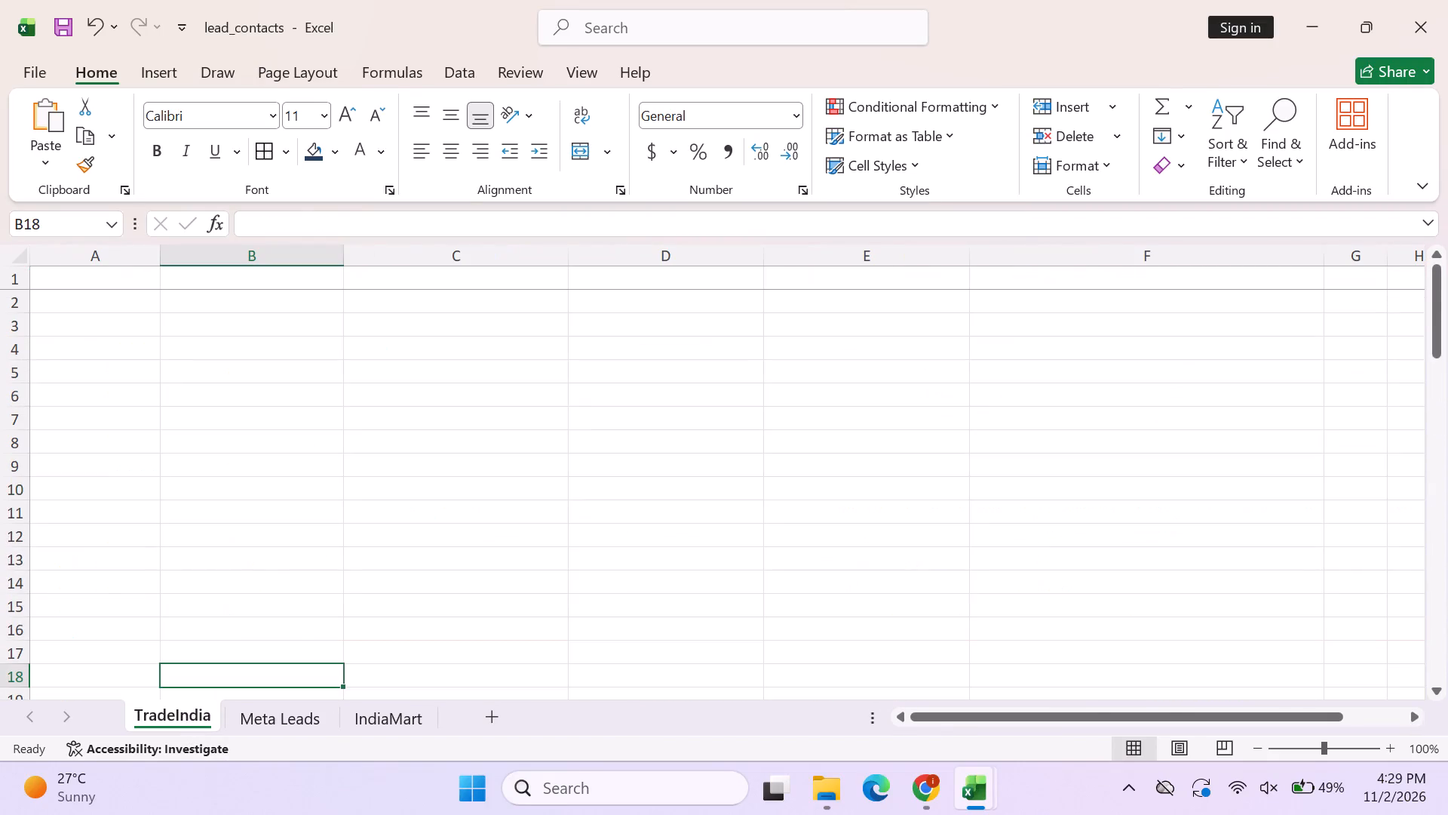
scroll(366, 611, up, 4)
click(394, 719)
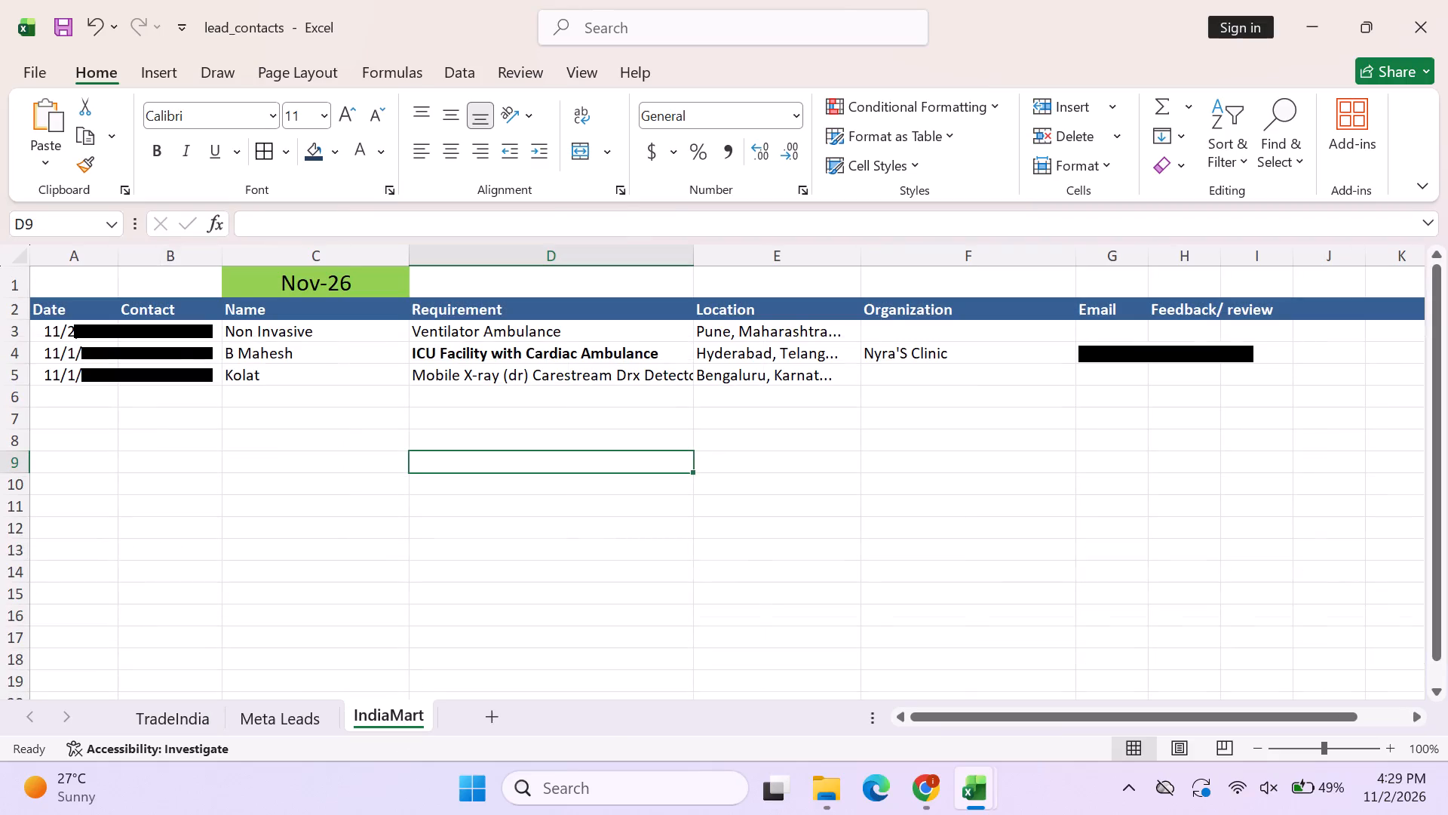